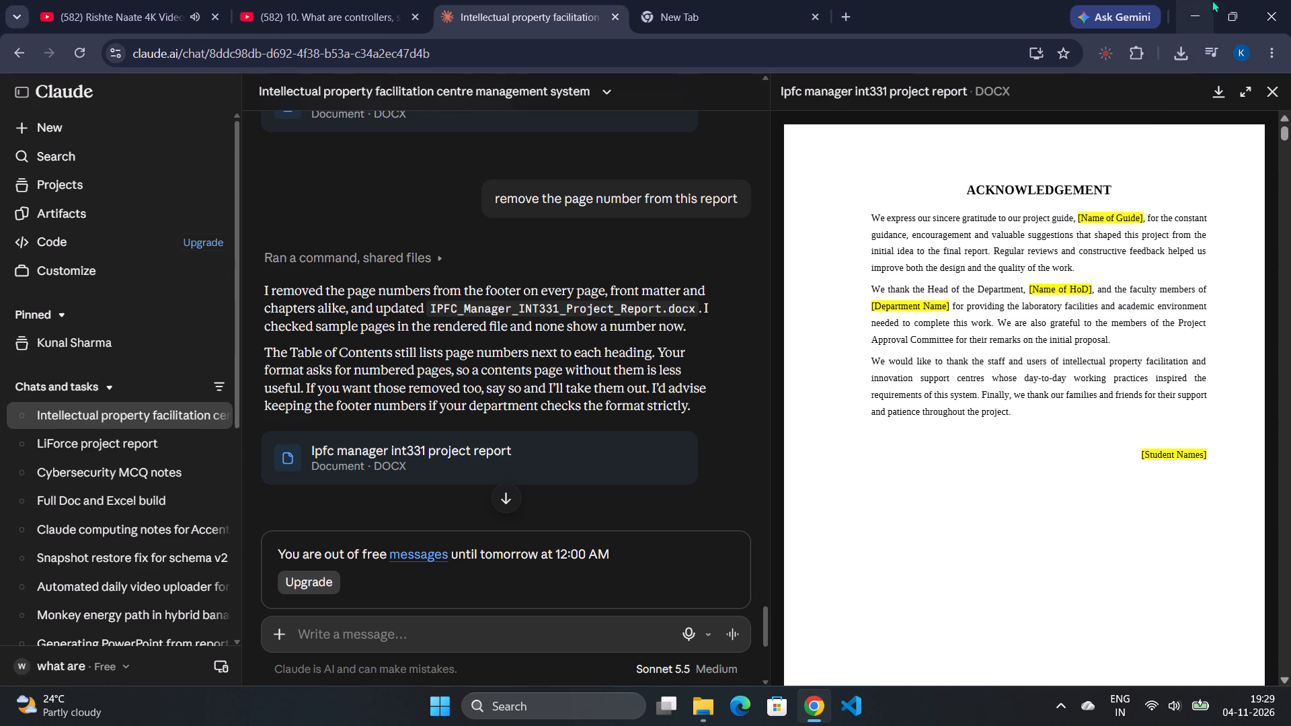
Open IPFC_Manager_INT331_Project_Report (1) from the Downloads folder in Word and enable editing.
left_click(1197, 5)
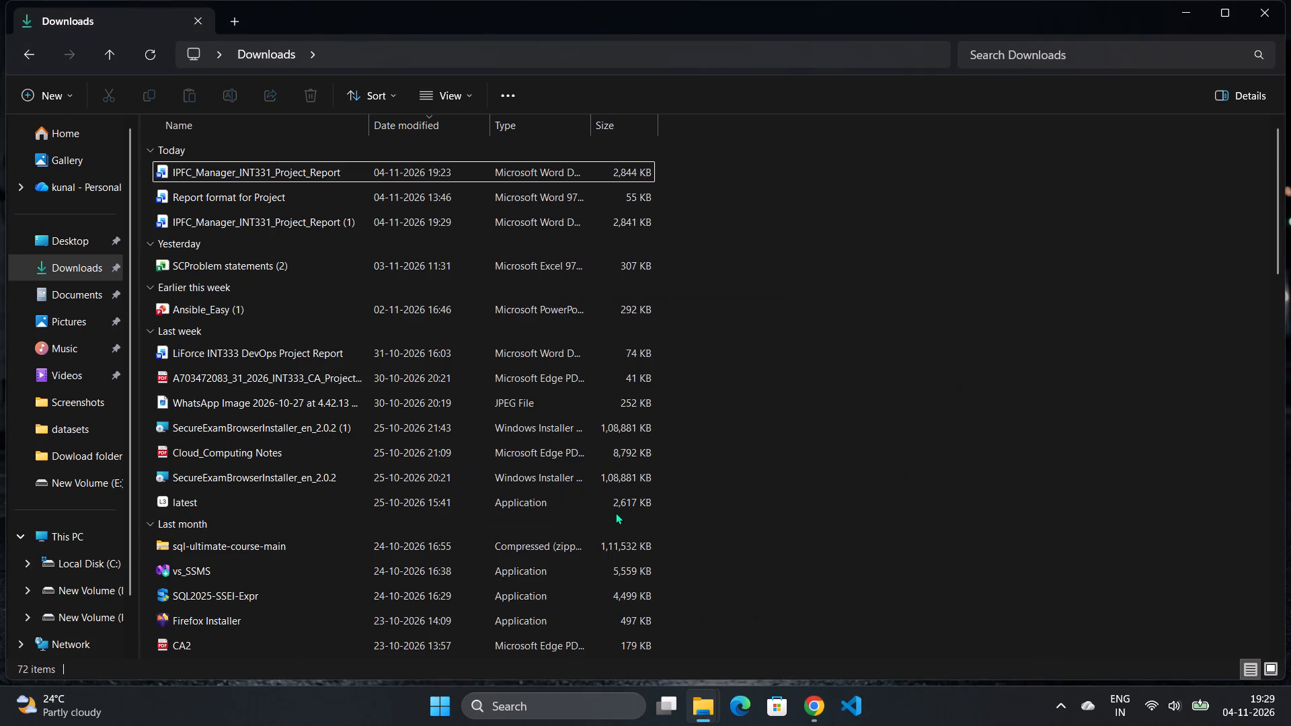
left_click(132, 56)
double_click(286, 230)
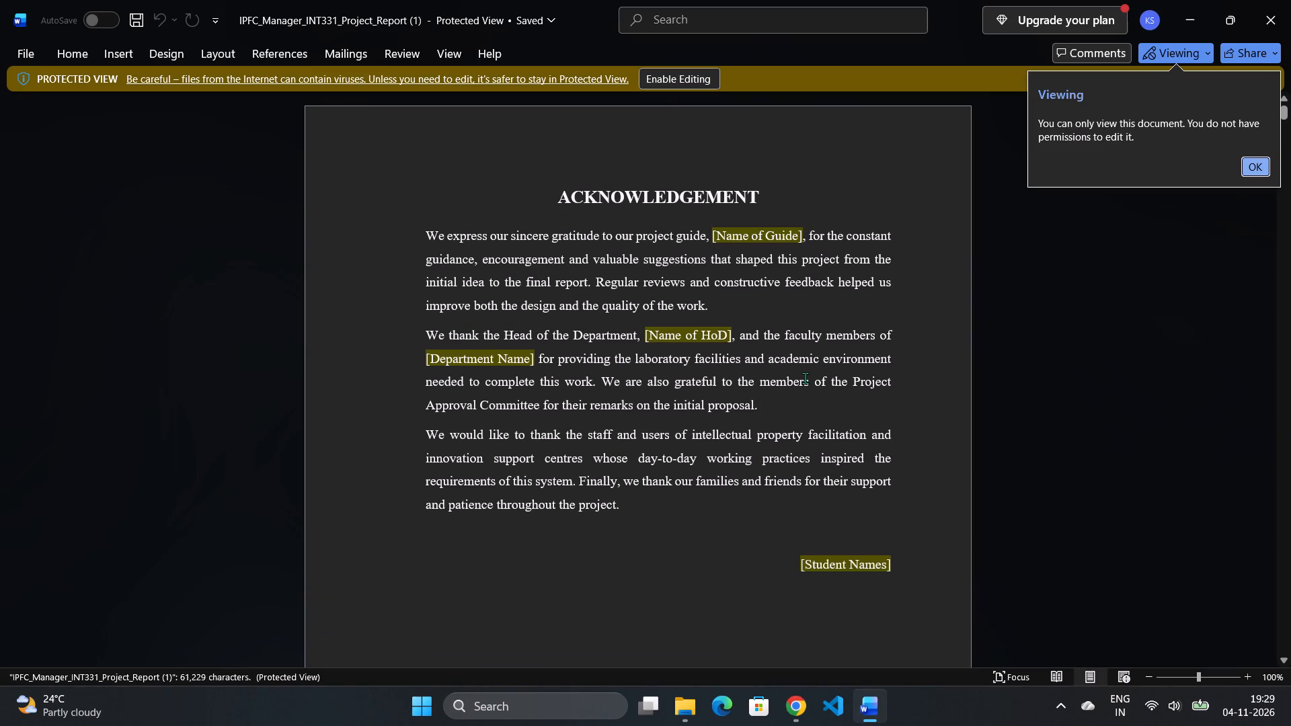
scroll(805, 378, "down", 3)
scroll(805, 378, "up", 5)
left_click(701, 83)
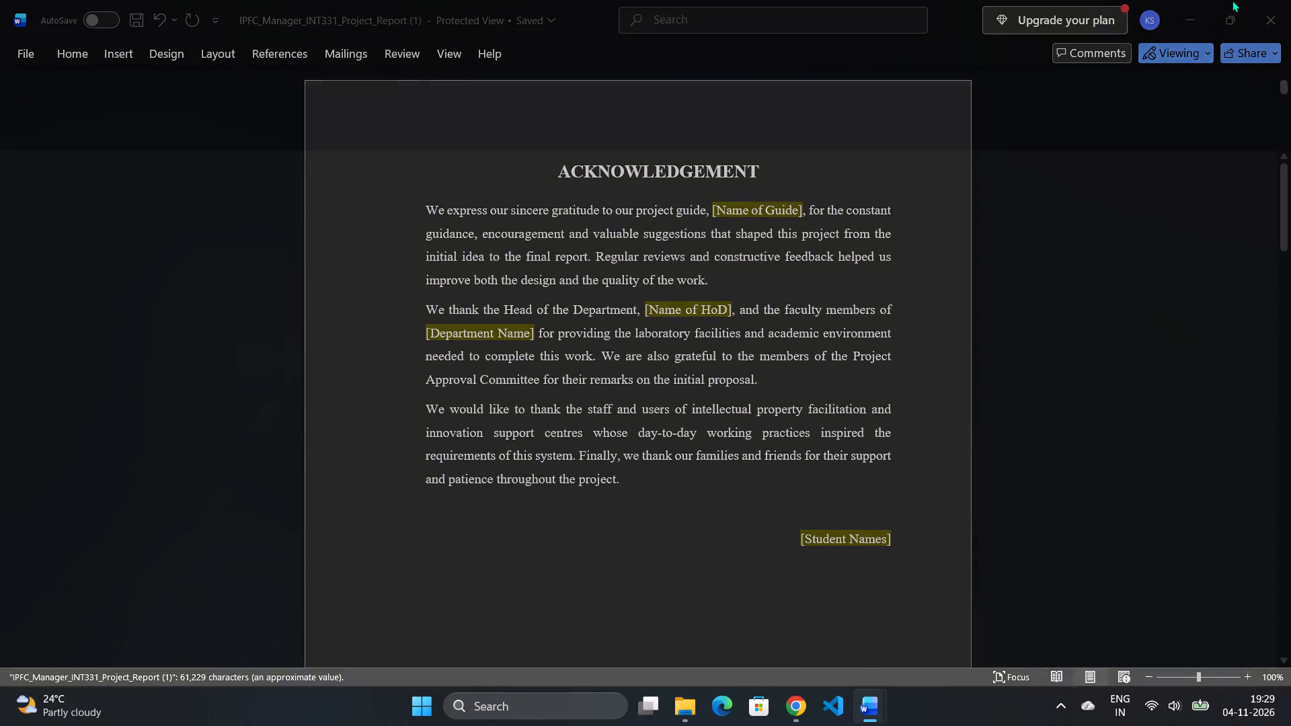
Open the earlier IPFC_Manager_INT331_Project_Report from Downloads and go through the title pages and PAC Form to the Declaration page.
left_click(1192, 1)
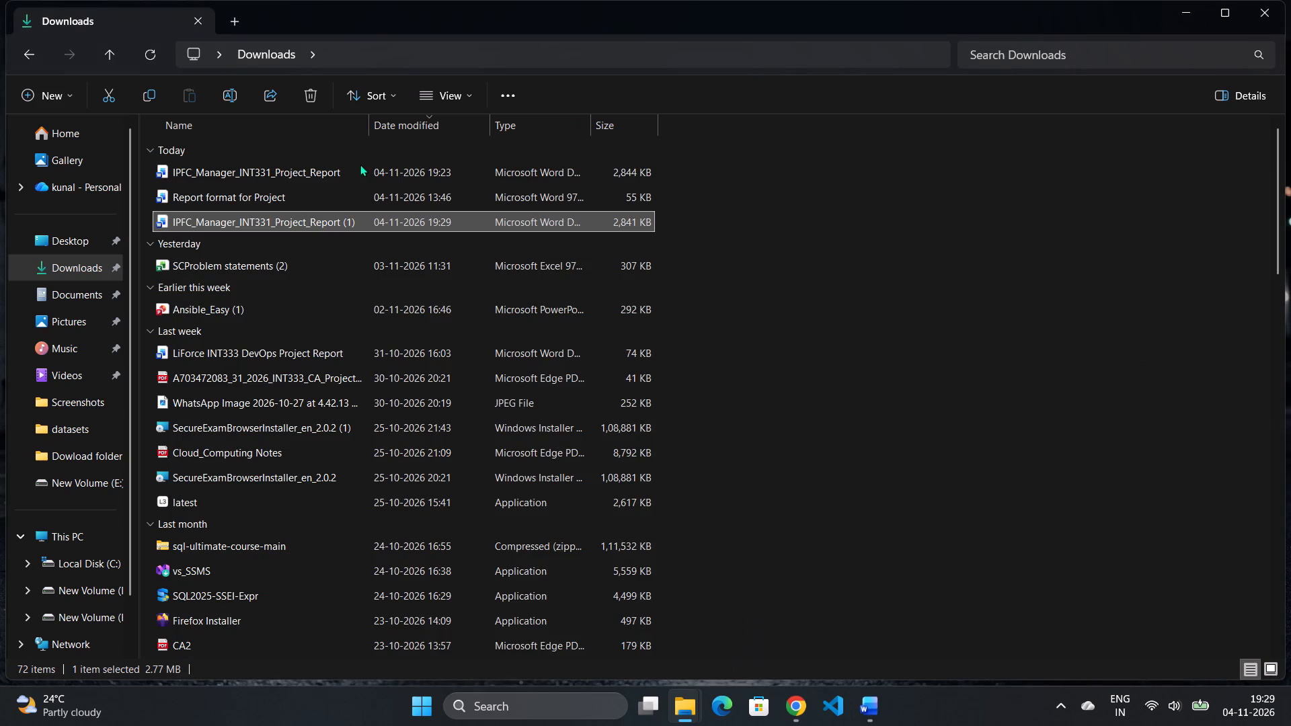
double_click(340, 167)
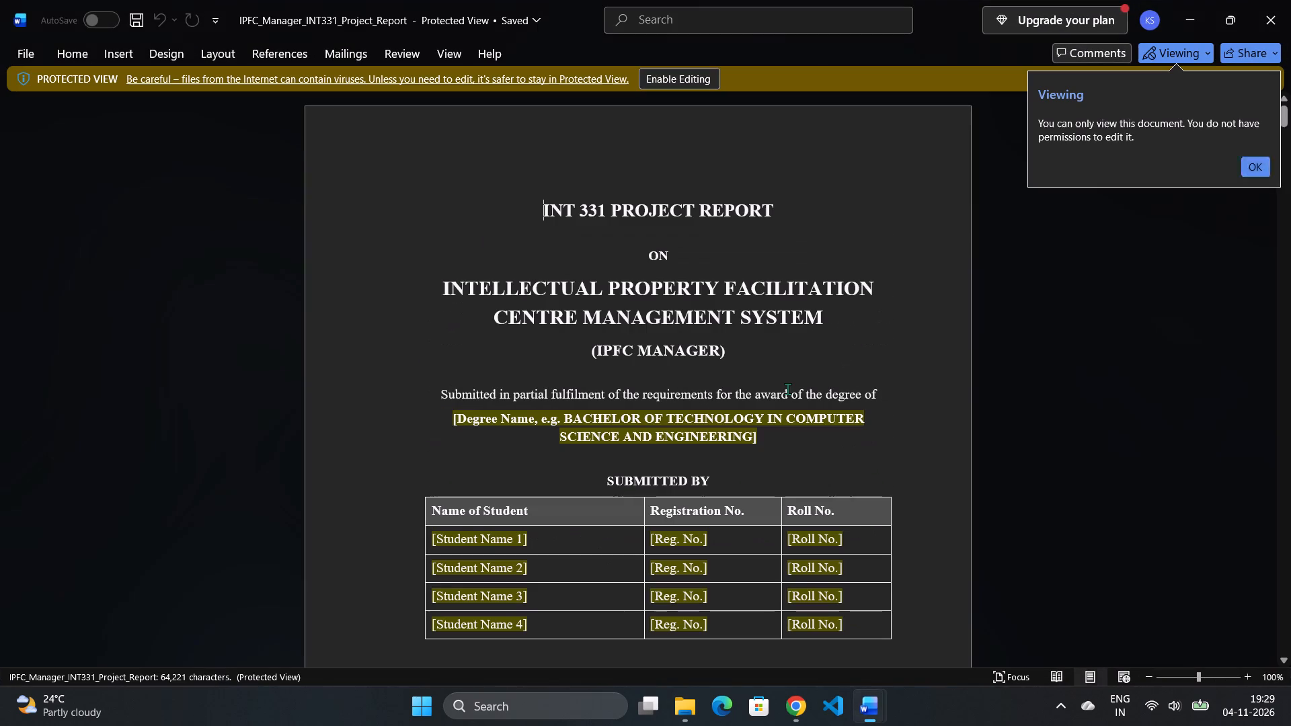
scroll(787, 389, "down", 3)
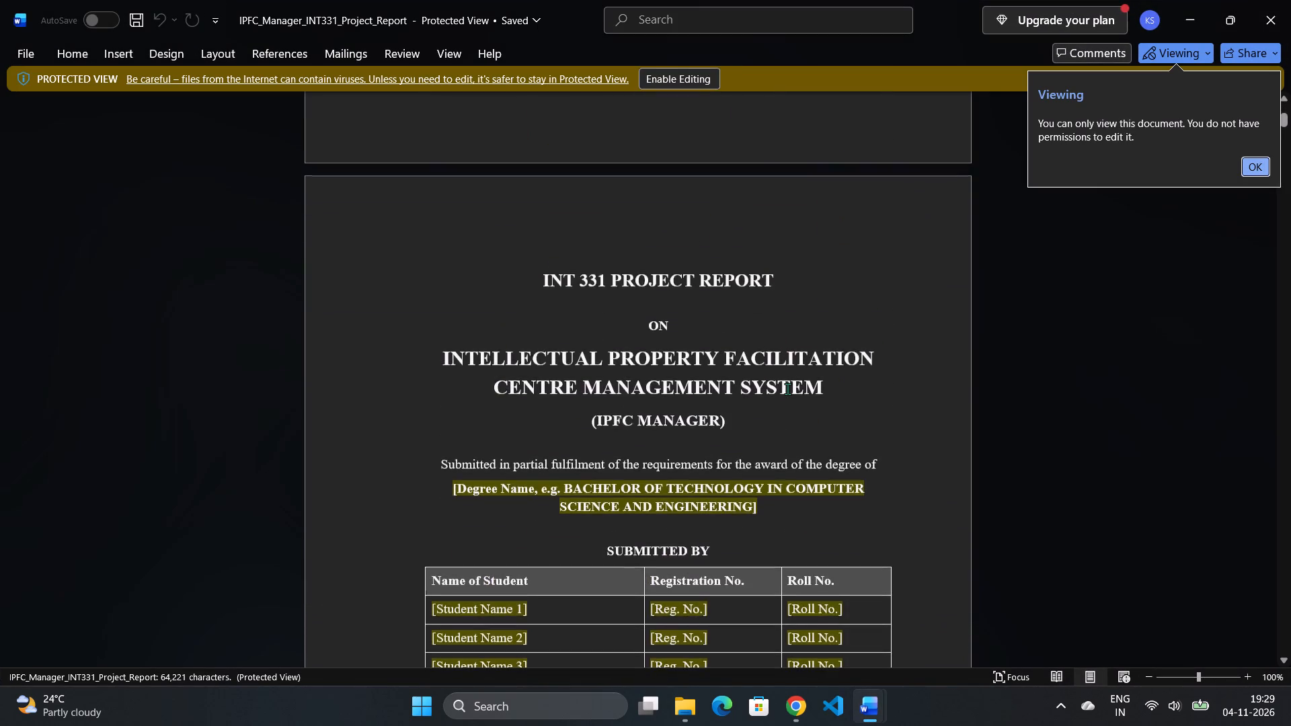
scroll(787, 389, "up", 3)
scroll(787, 389, "down", 2)
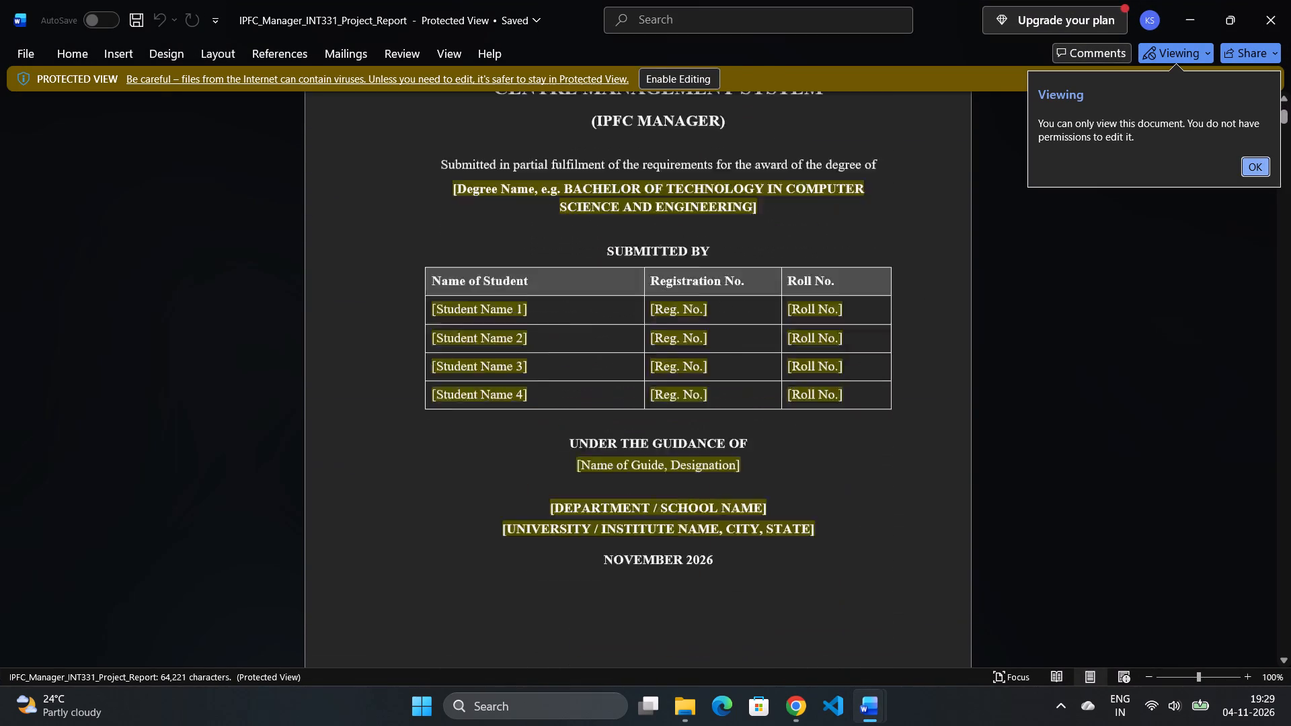
scroll(787, 389, "down", 5)
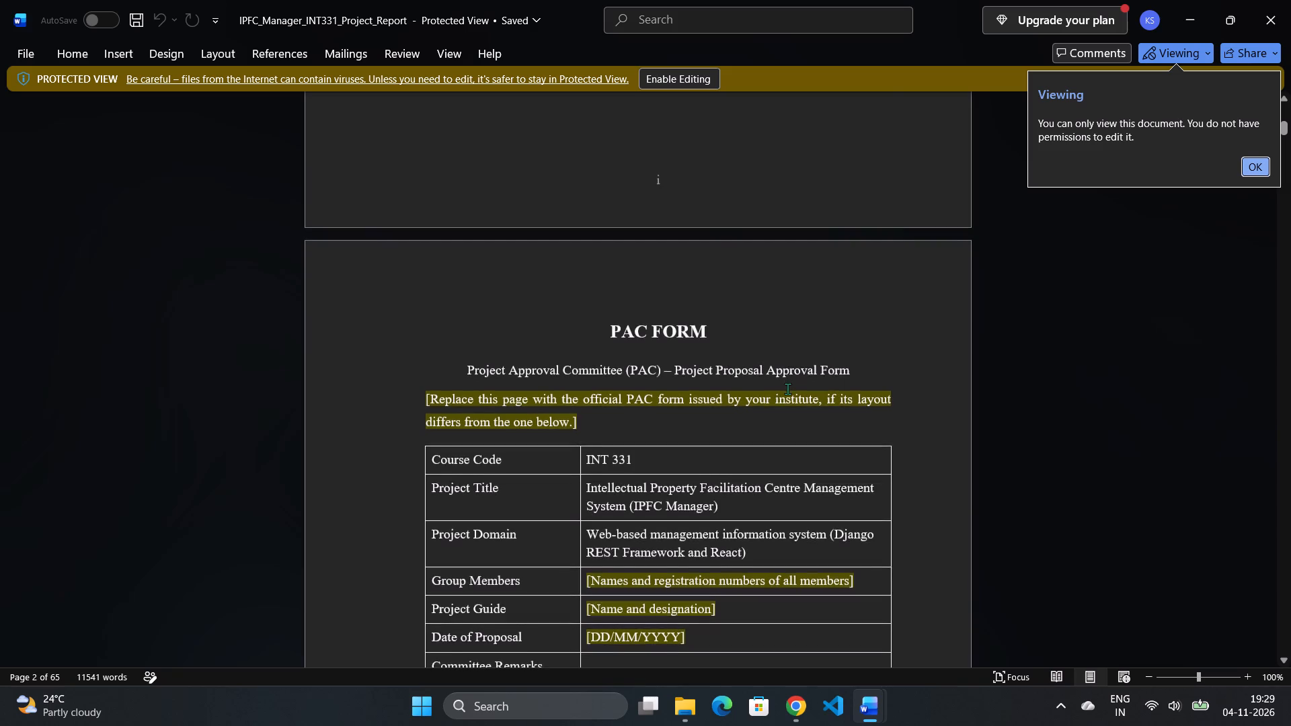
scroll(787, 389, "down", 5)
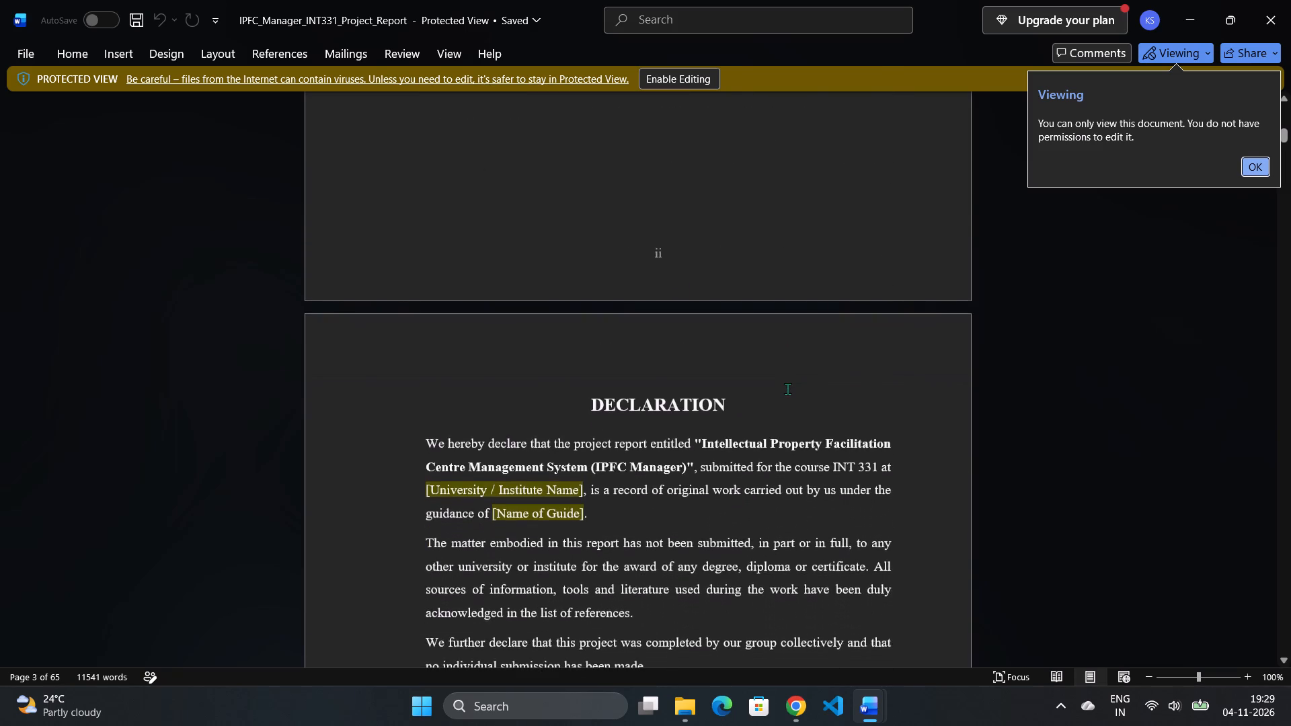
scroll(787, 389, "down", 1)
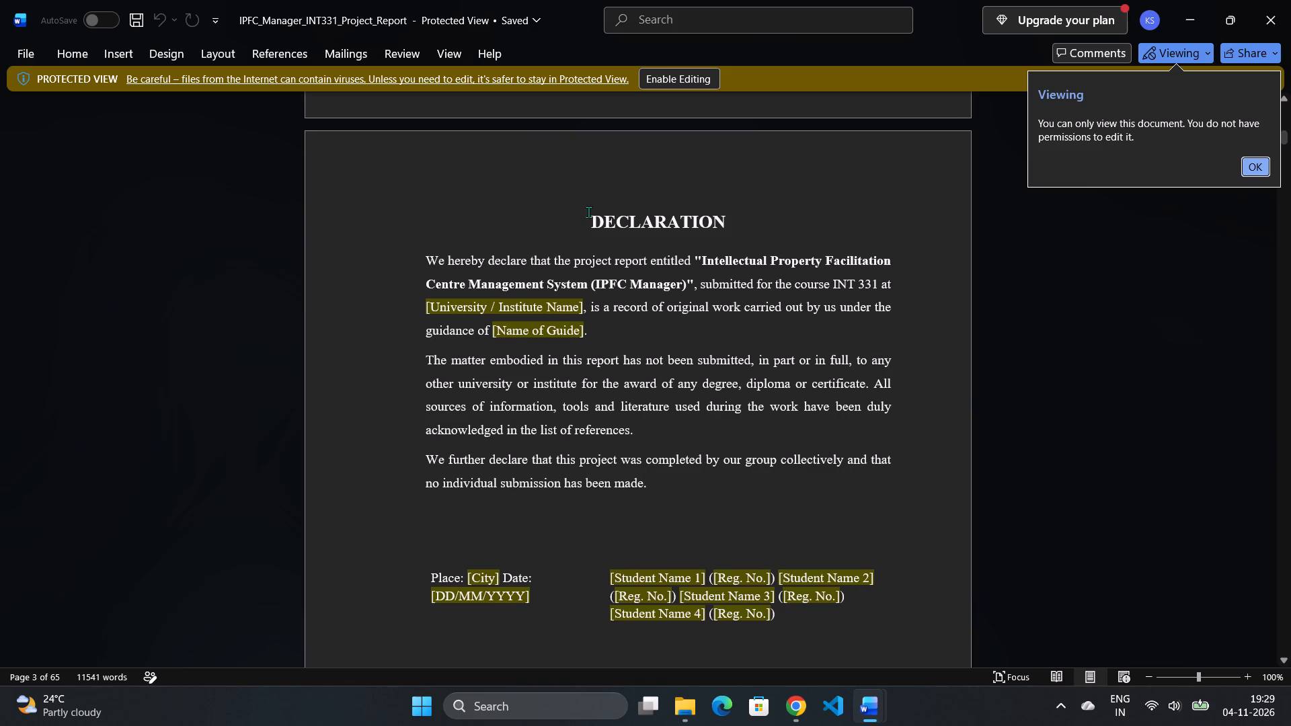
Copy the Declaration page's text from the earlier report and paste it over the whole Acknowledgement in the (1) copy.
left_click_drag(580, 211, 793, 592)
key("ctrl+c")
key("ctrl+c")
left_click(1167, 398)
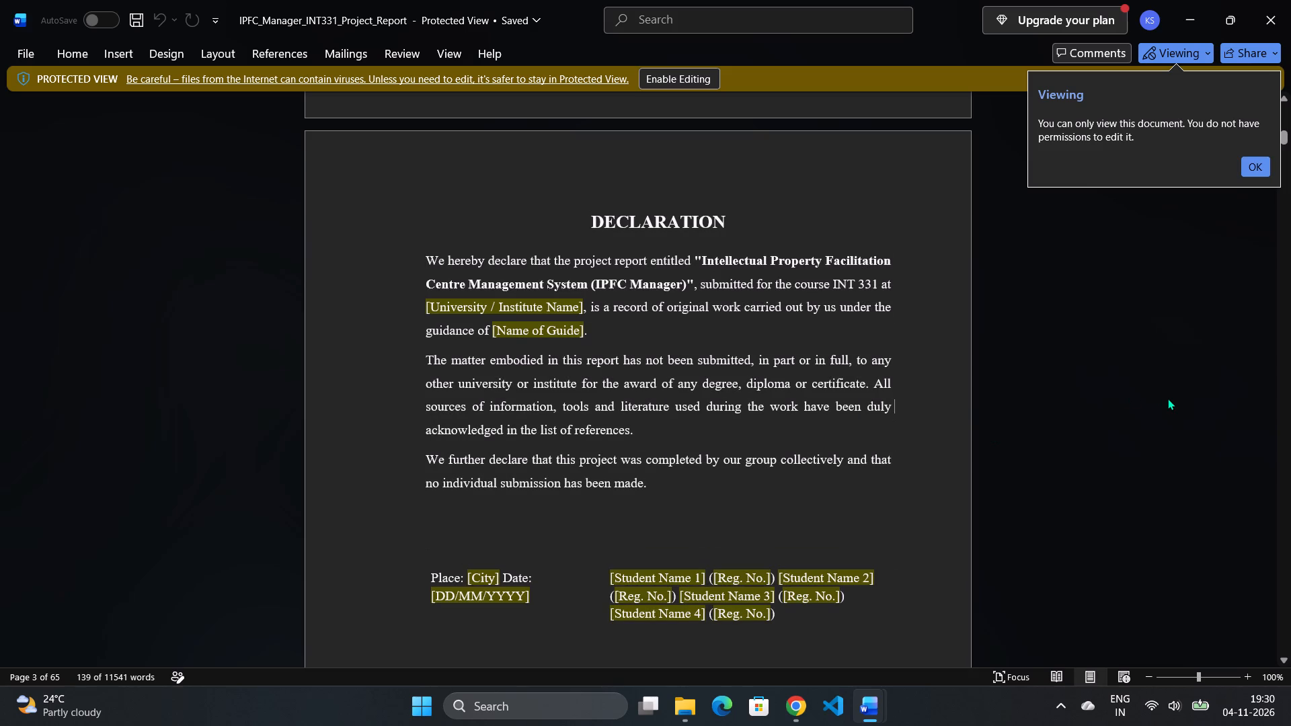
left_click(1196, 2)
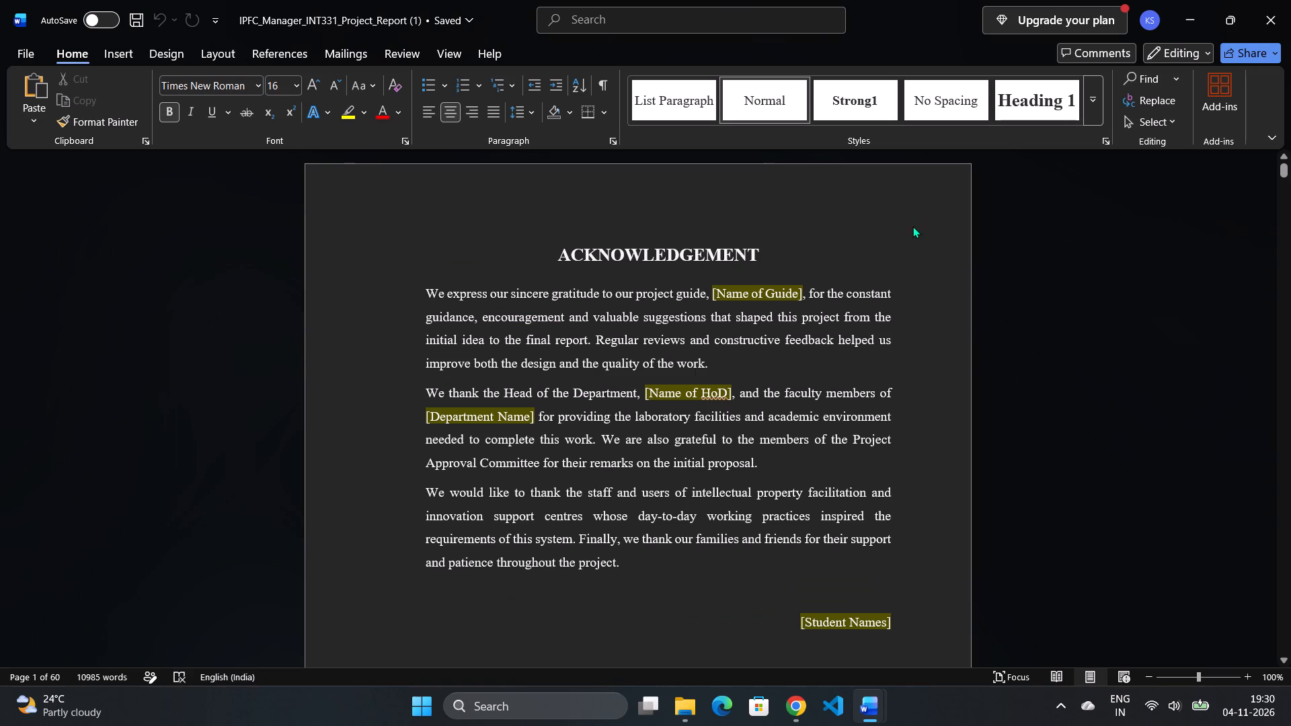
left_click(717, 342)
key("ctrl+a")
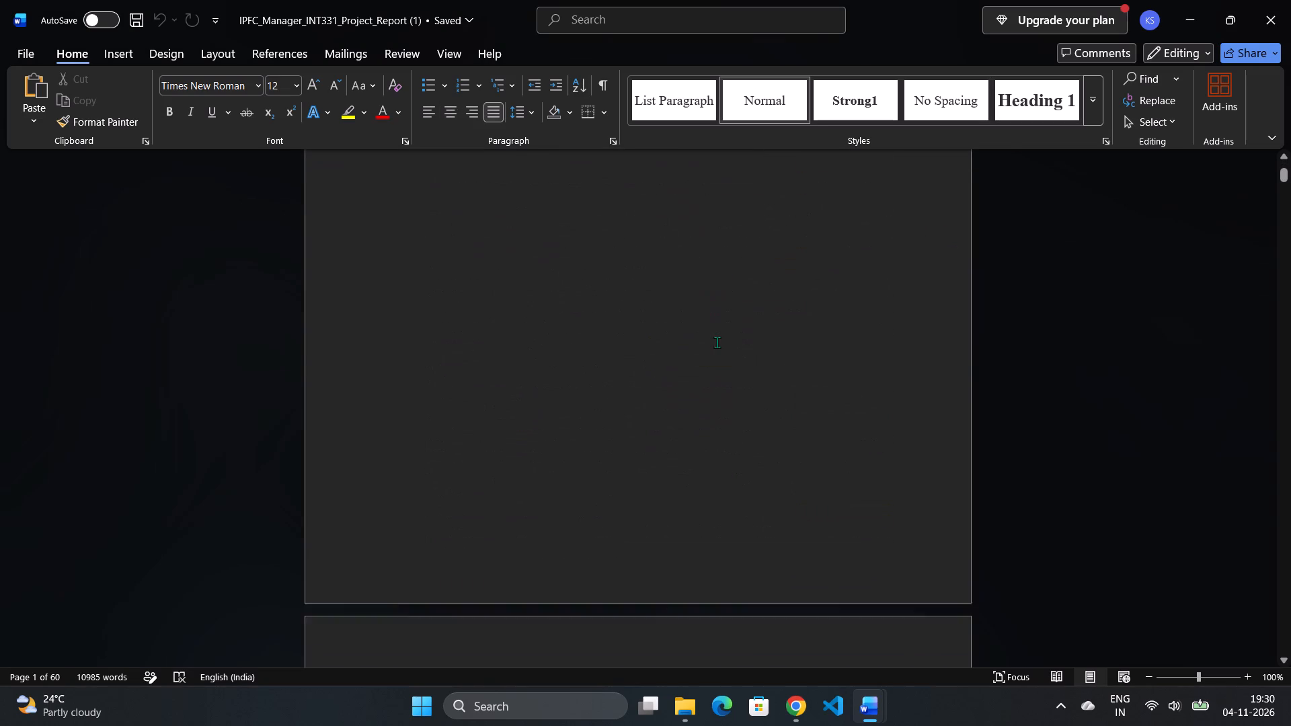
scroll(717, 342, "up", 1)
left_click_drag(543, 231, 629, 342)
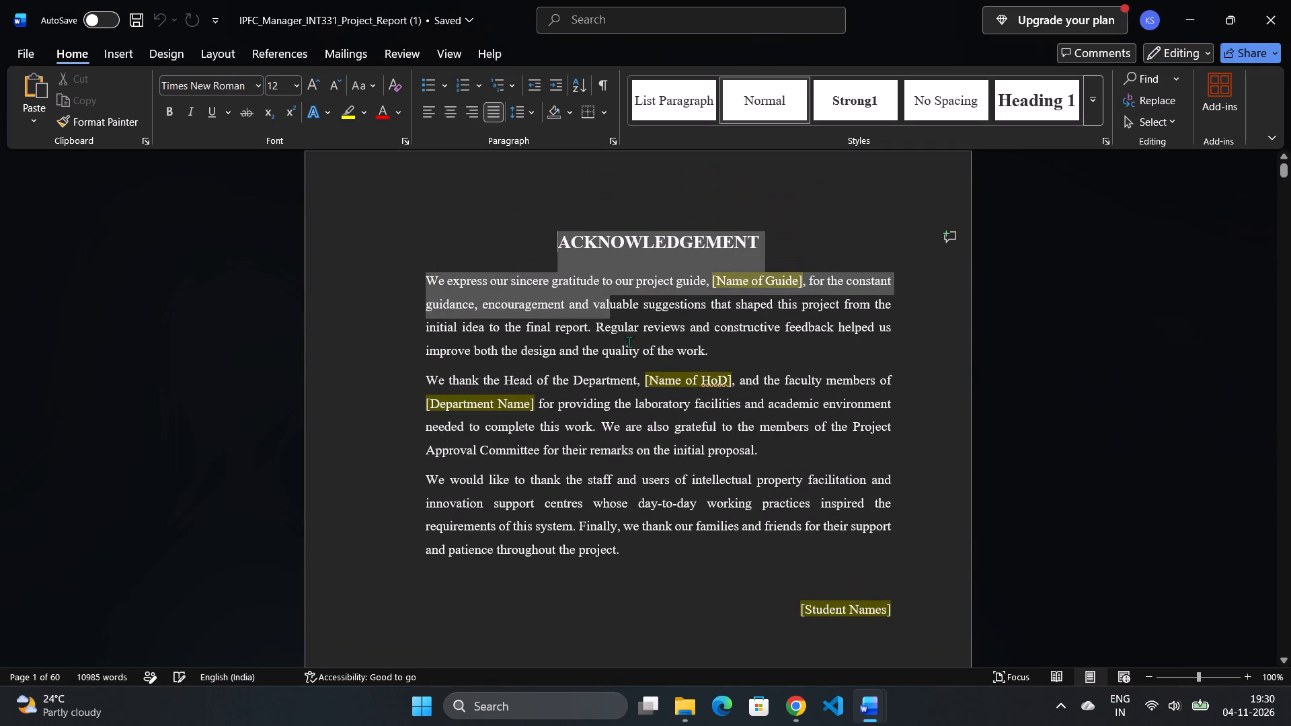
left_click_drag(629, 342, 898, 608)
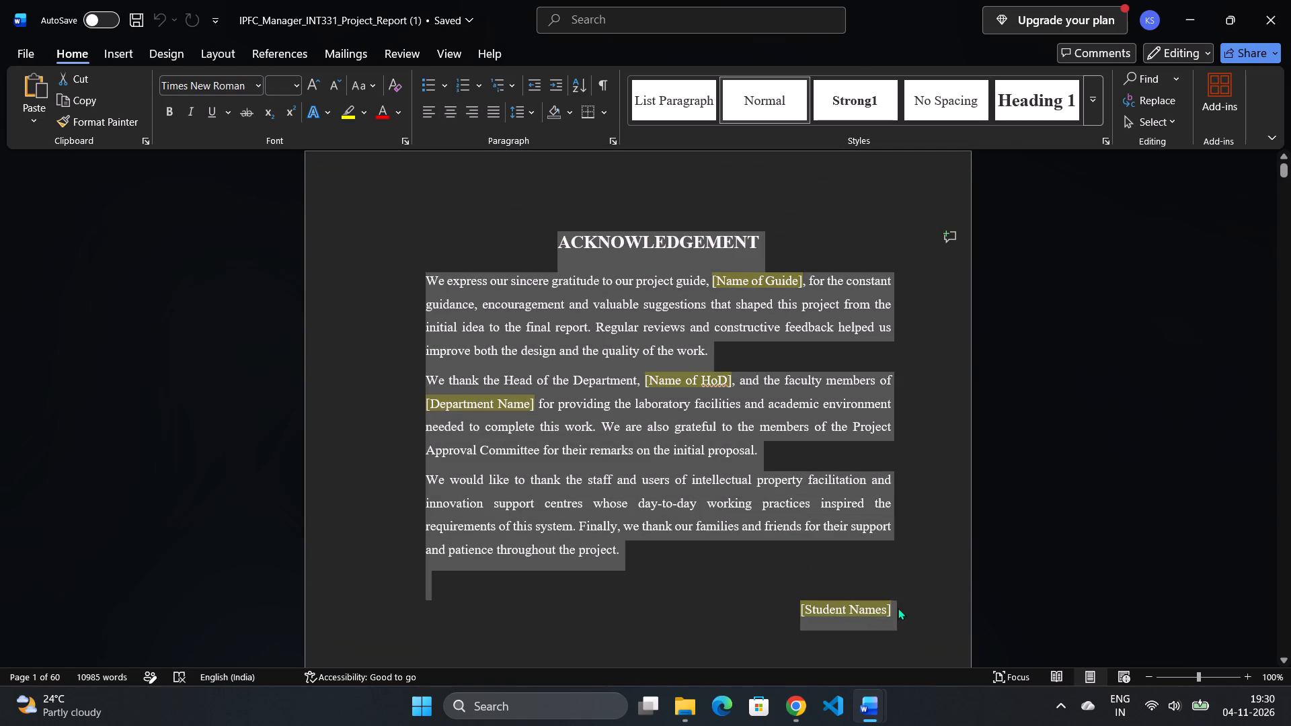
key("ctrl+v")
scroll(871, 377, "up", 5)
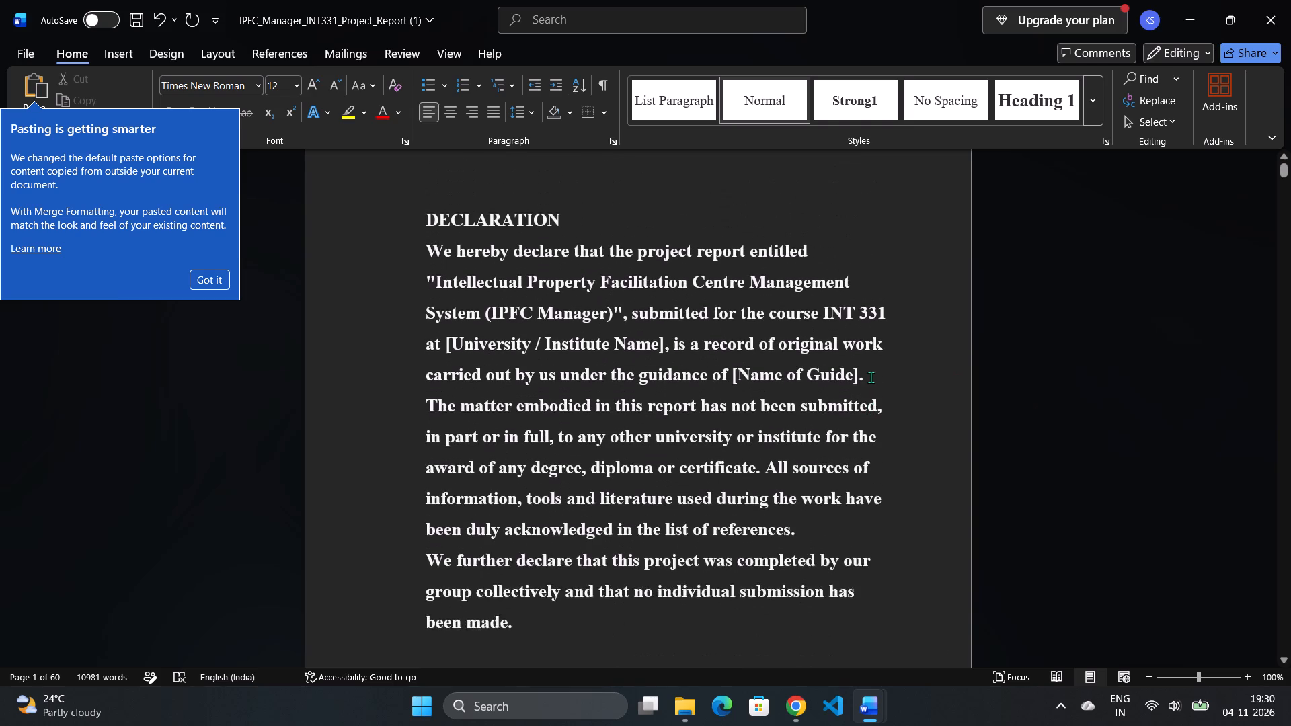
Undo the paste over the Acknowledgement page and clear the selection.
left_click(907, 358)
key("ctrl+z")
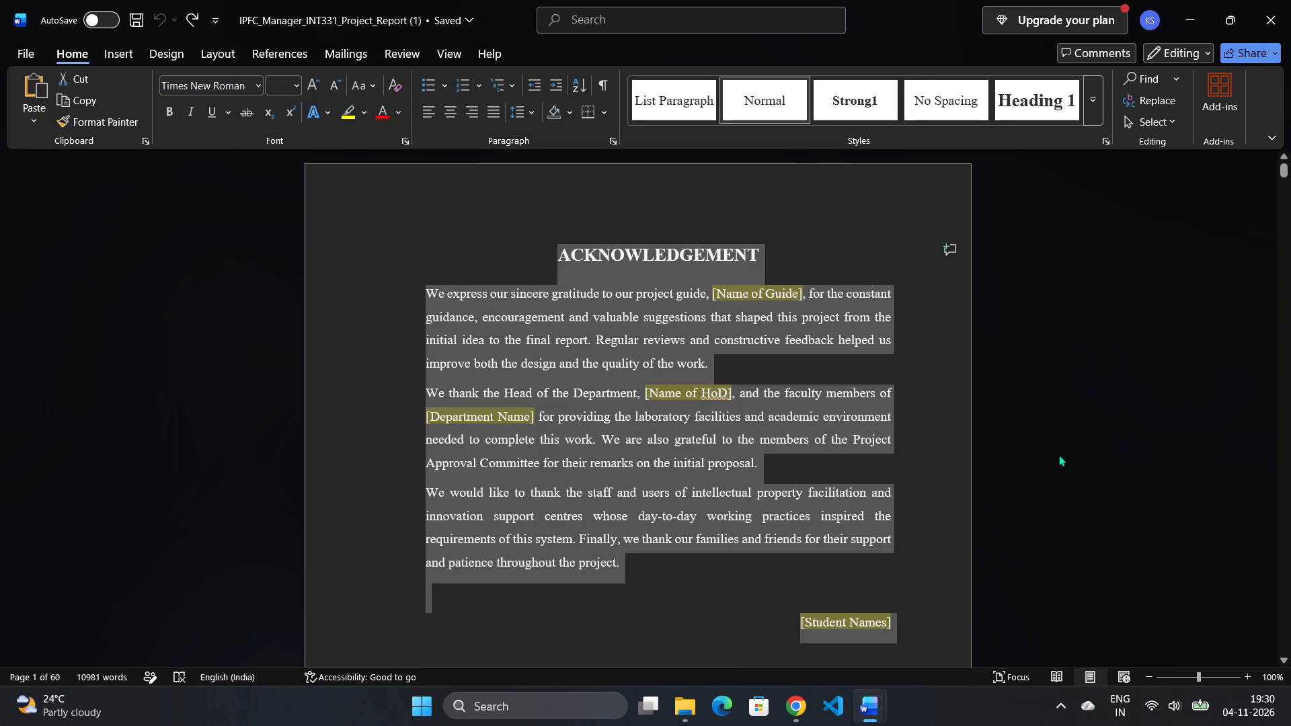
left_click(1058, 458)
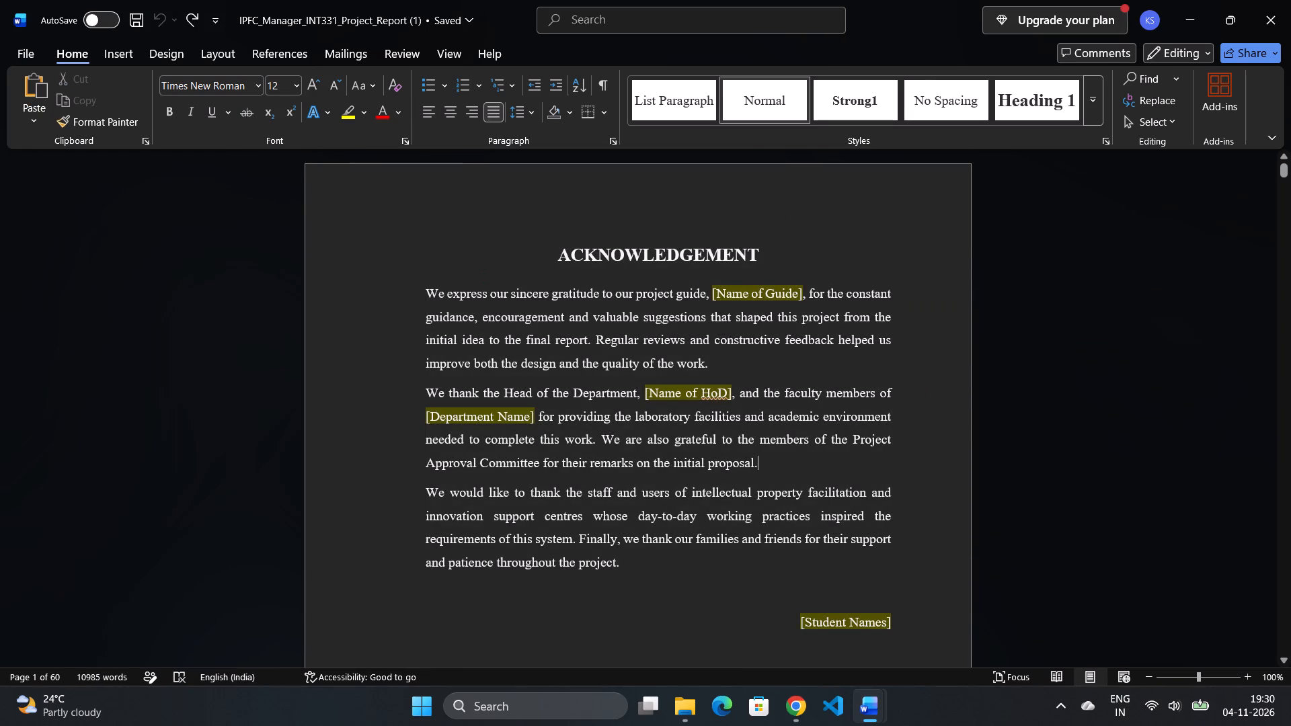
Copy only the DECLARATION heading from the earlier report and paste it over the ACKNOWLEDGEMENT heading in the (1) copy.
key("alt+Tab")
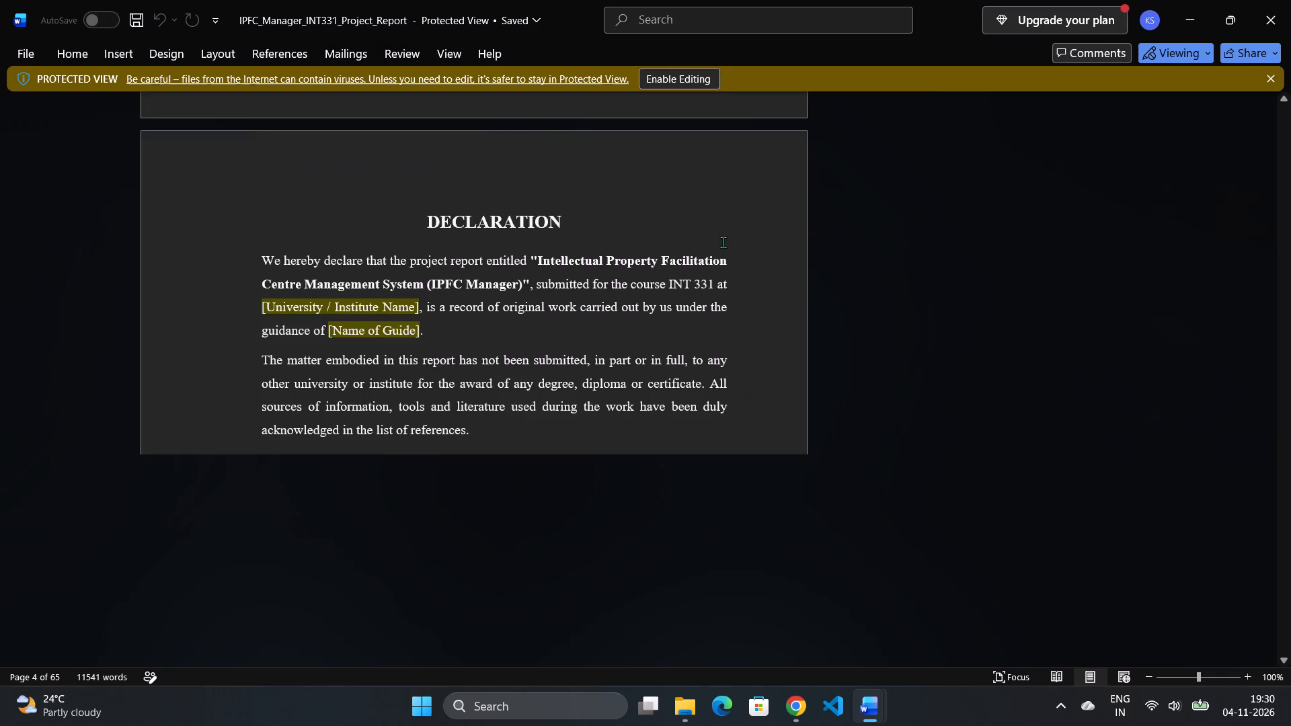
left_click_drag(741, 219, 586, 219)
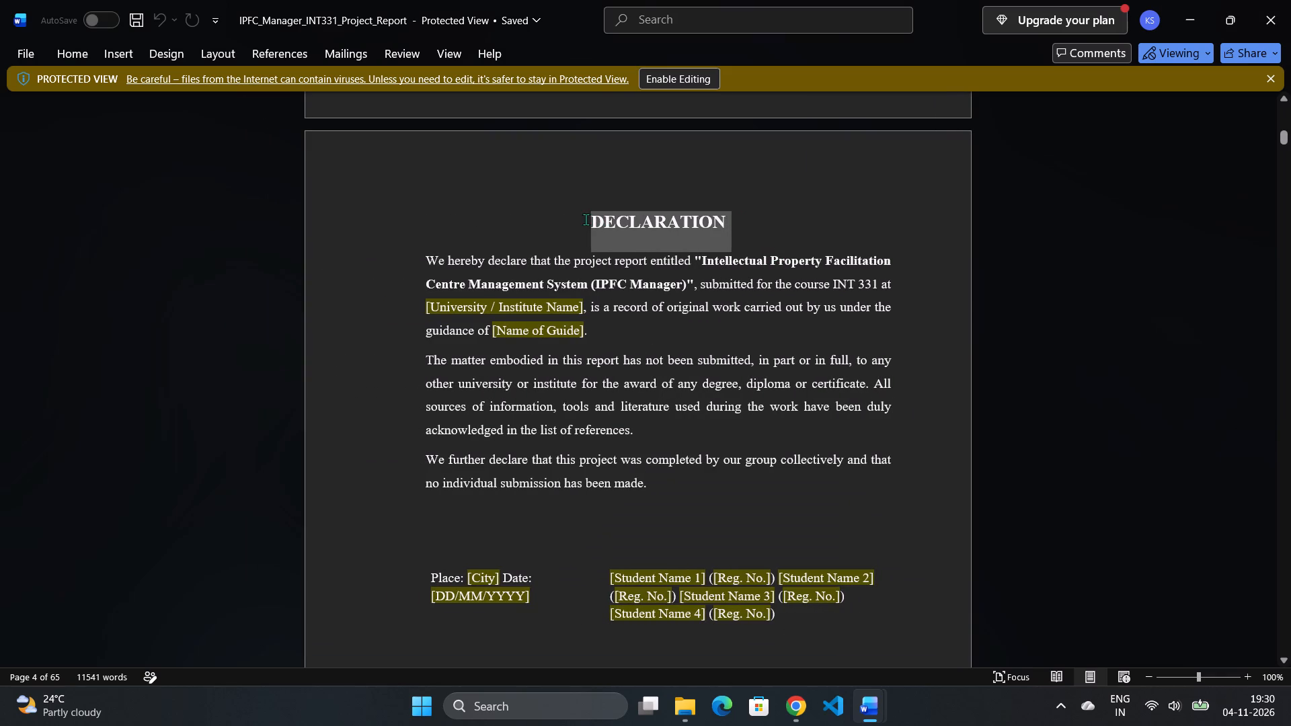
left_click_drag(586, 219, 585, 219)
key("ctrl+c")
key("alt+Tab")
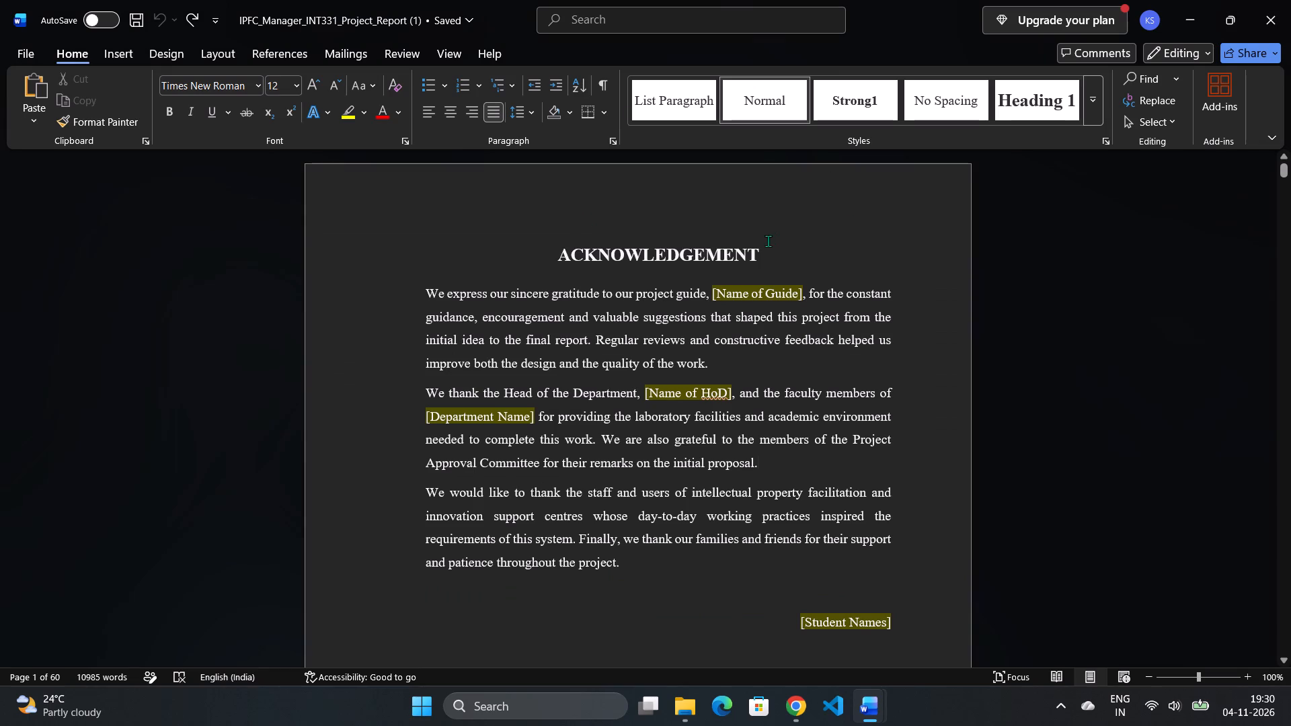
left_click_drag(765, 250, 556, 241)
key("ctrl+v")
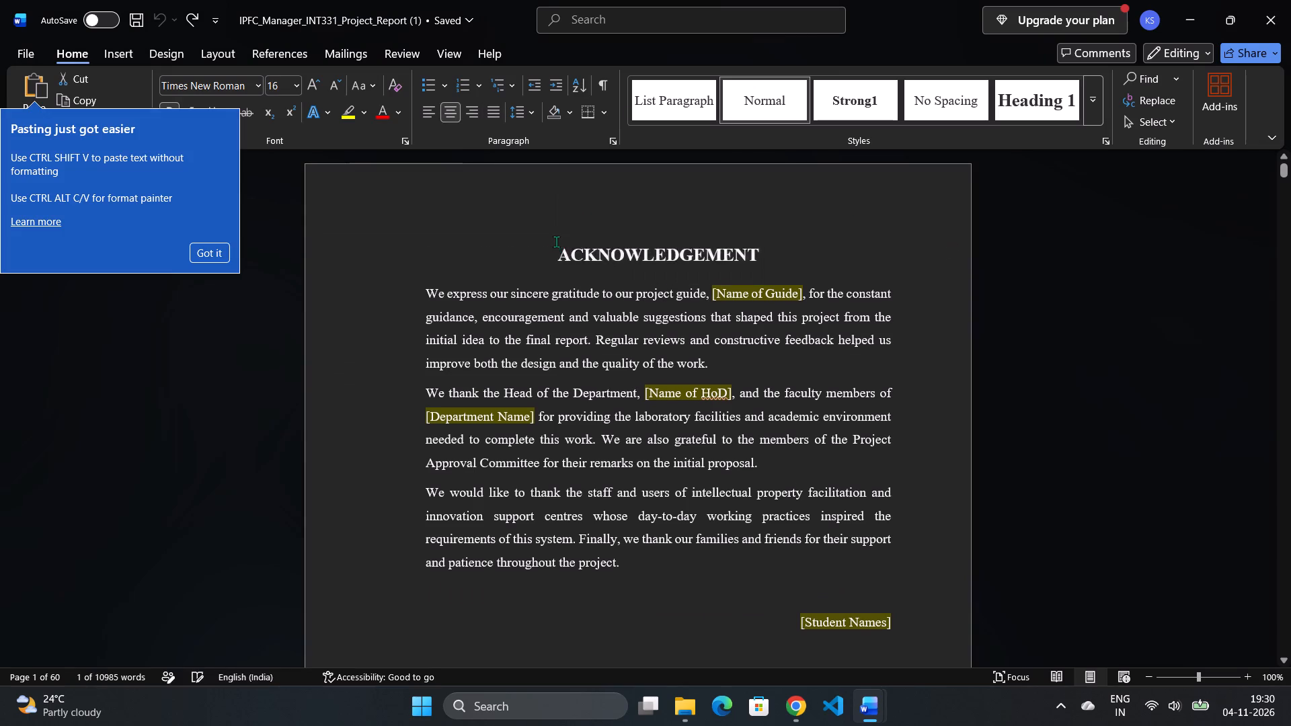
Centre the pasted DECLARATION heading on the first page.
left_click_drag(575, 247, 424, 248)
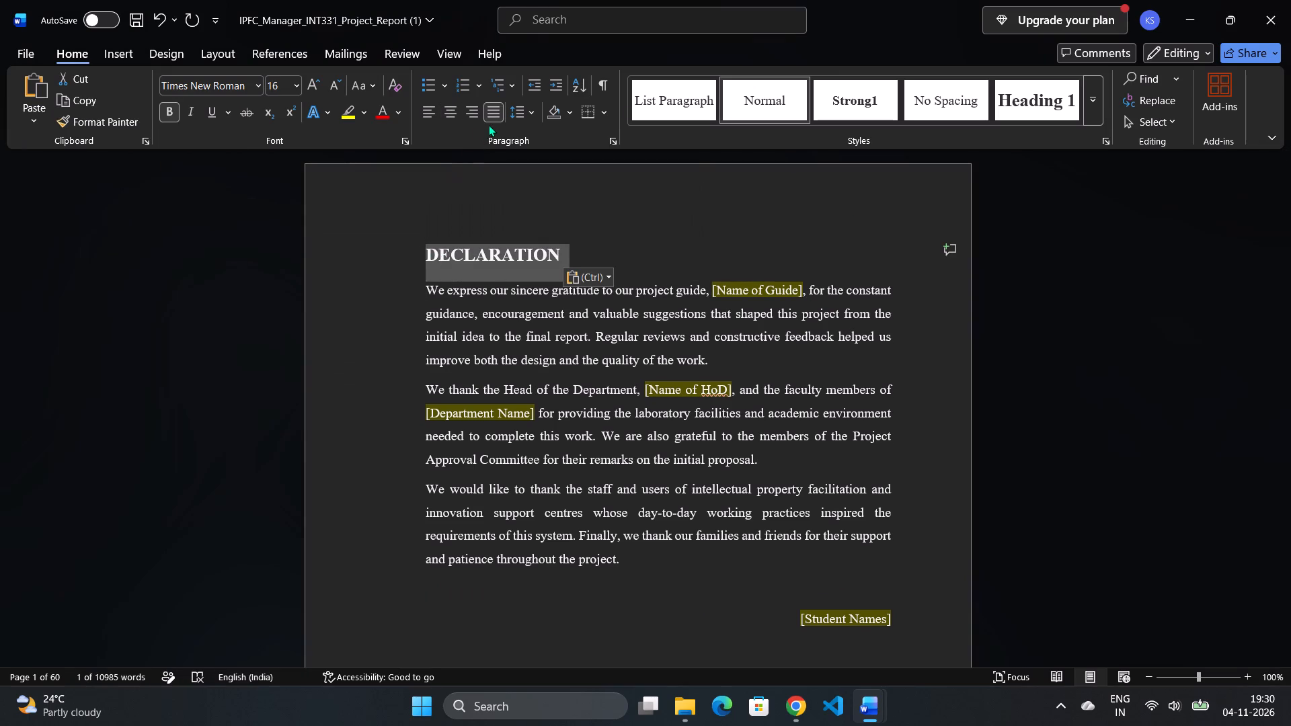
left_click(451, 111)
left_click(906, 354)
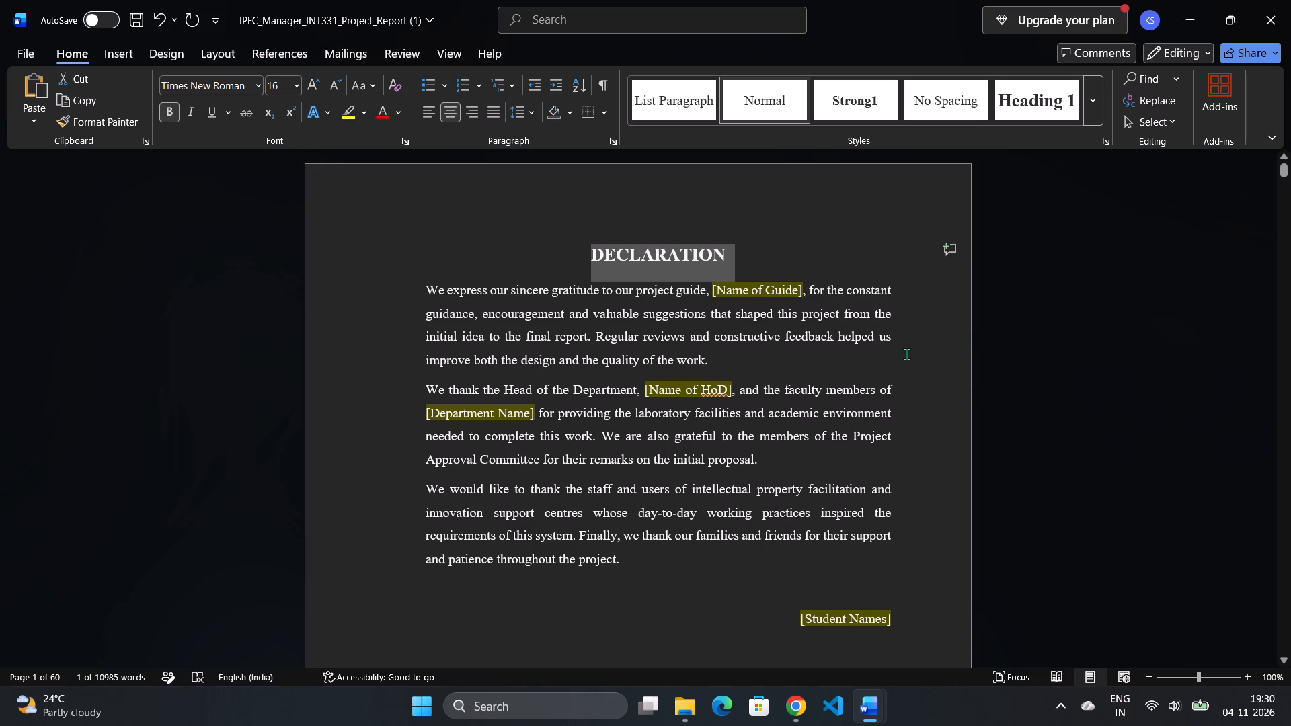
Copy the three Declaration body paragraphs from the earlier report and paste them over the acknowledgement paragraphs in the (1) copy.
left_click_drag(426, 291, 673, 494)
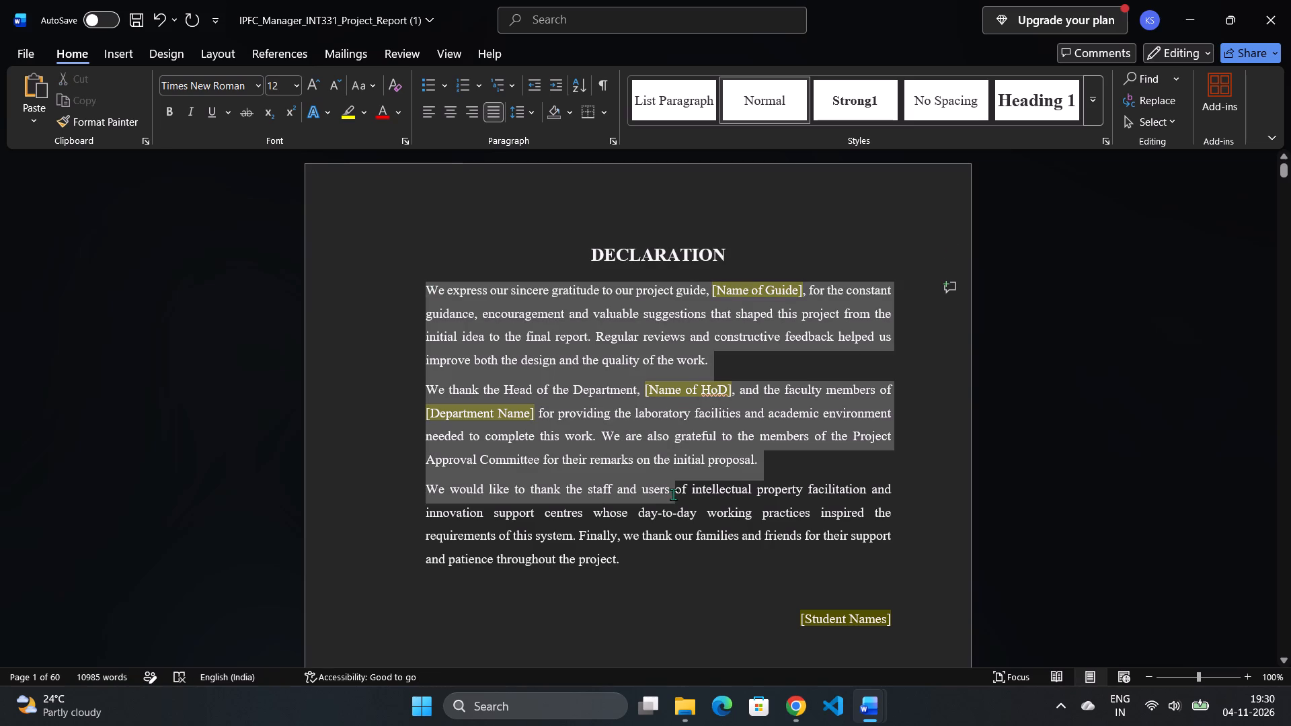
left_click_drag(673, 494, 668, 595)
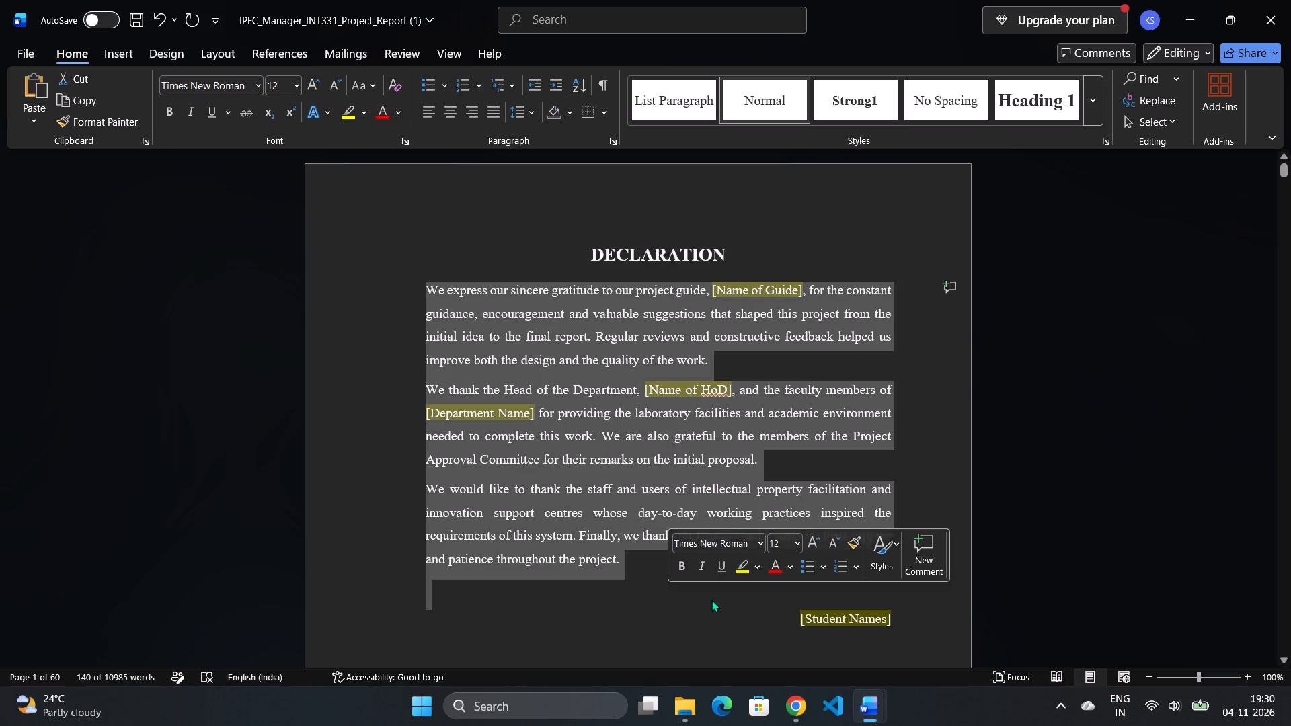
left_click(711, 600)
left_click_drag(428, 294, 534, 415)
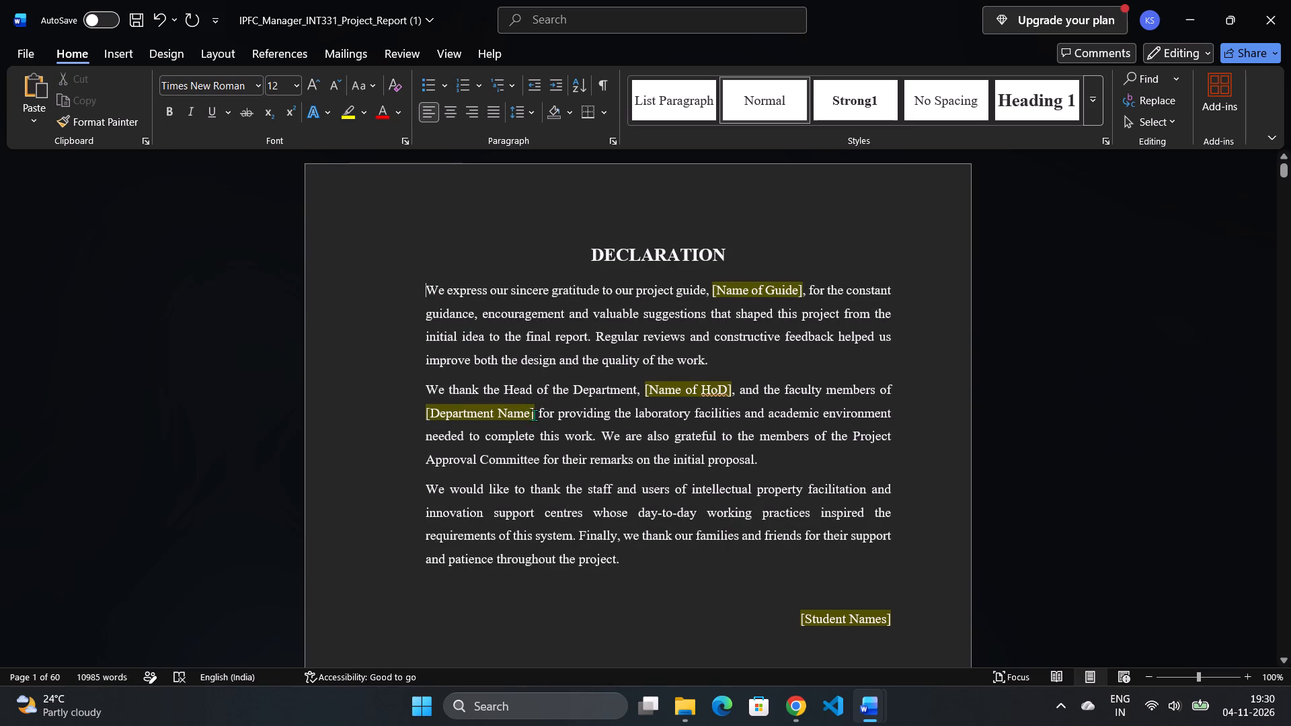
left_click_drag(534, 415, 673, 571)
key("alt+Tab")
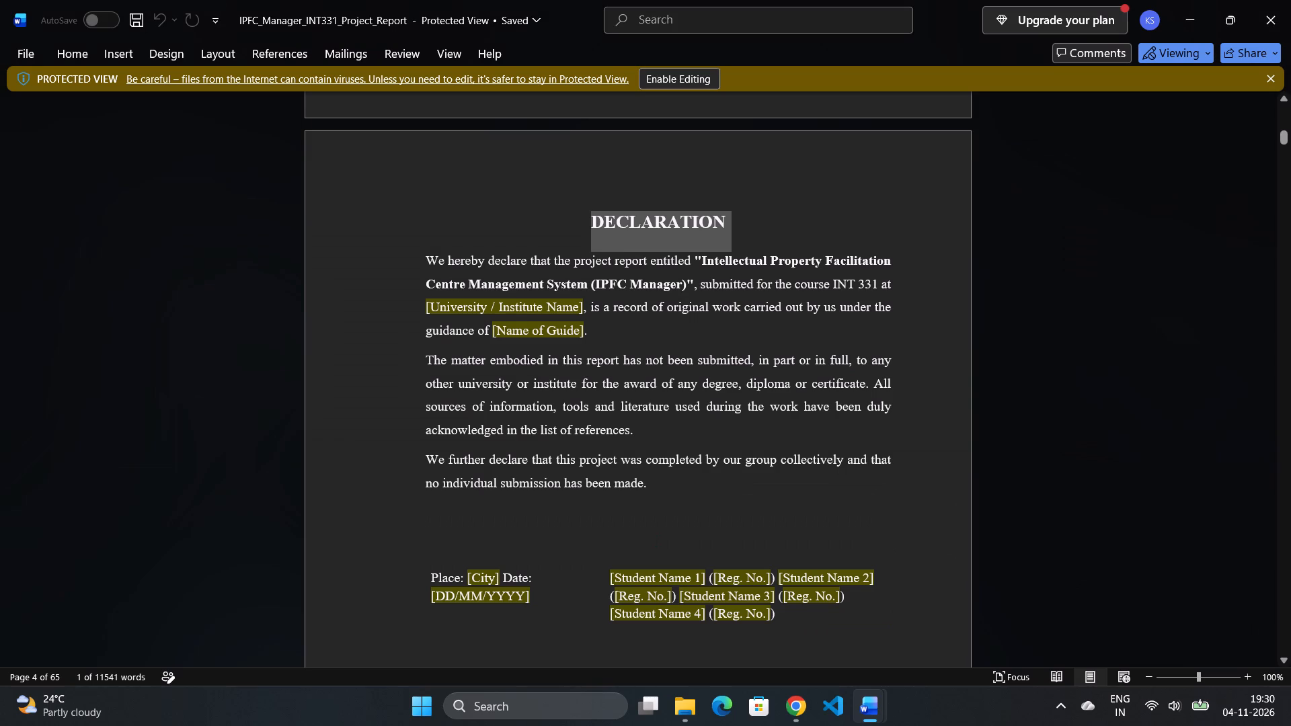
left_click_drag(423, 259, 626, 462)
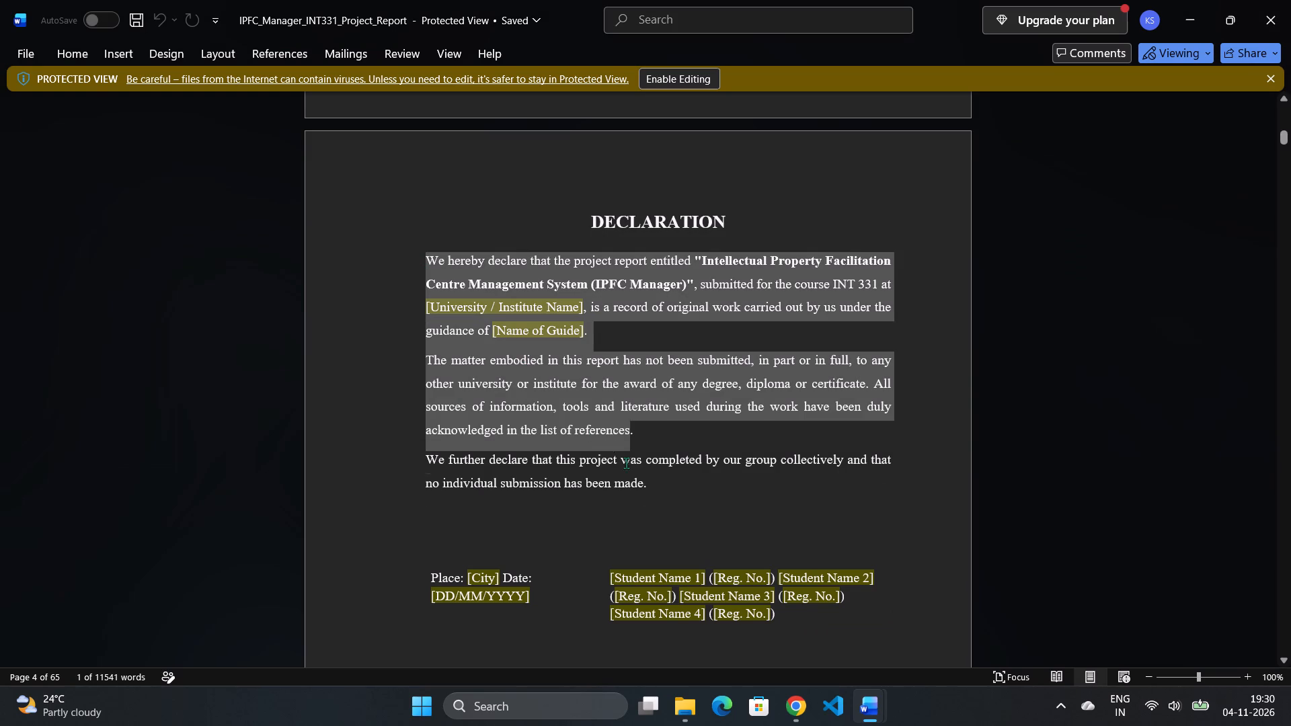
left_click_drag(626, 462, 662, 485)
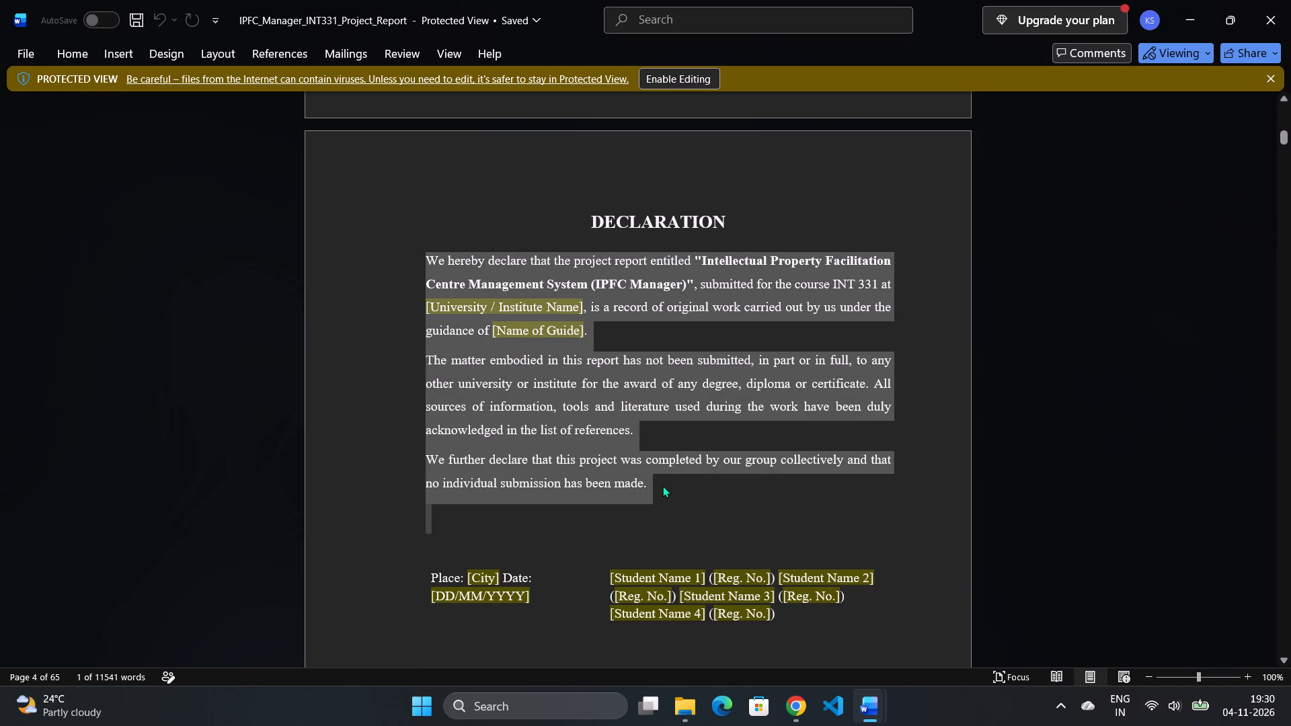
key("ctrl+c")
key("ctrl+c")
key("alt+Tab")
key("ctrl+v")
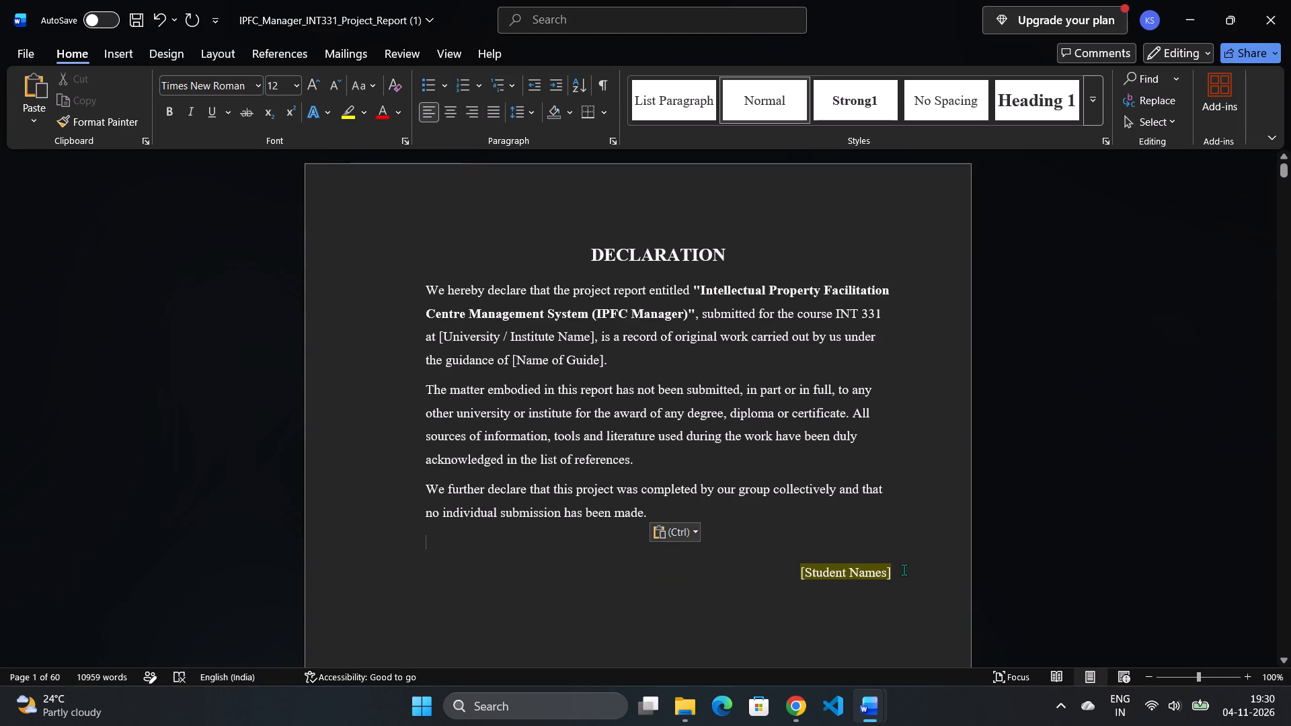
Copy the first student name and registration number placeholder from the earlier report's signature block and paste it over [Student Names] in the (1) copy.
left_click(904, 569)
left_click_drag(904, 569, 797, 567)
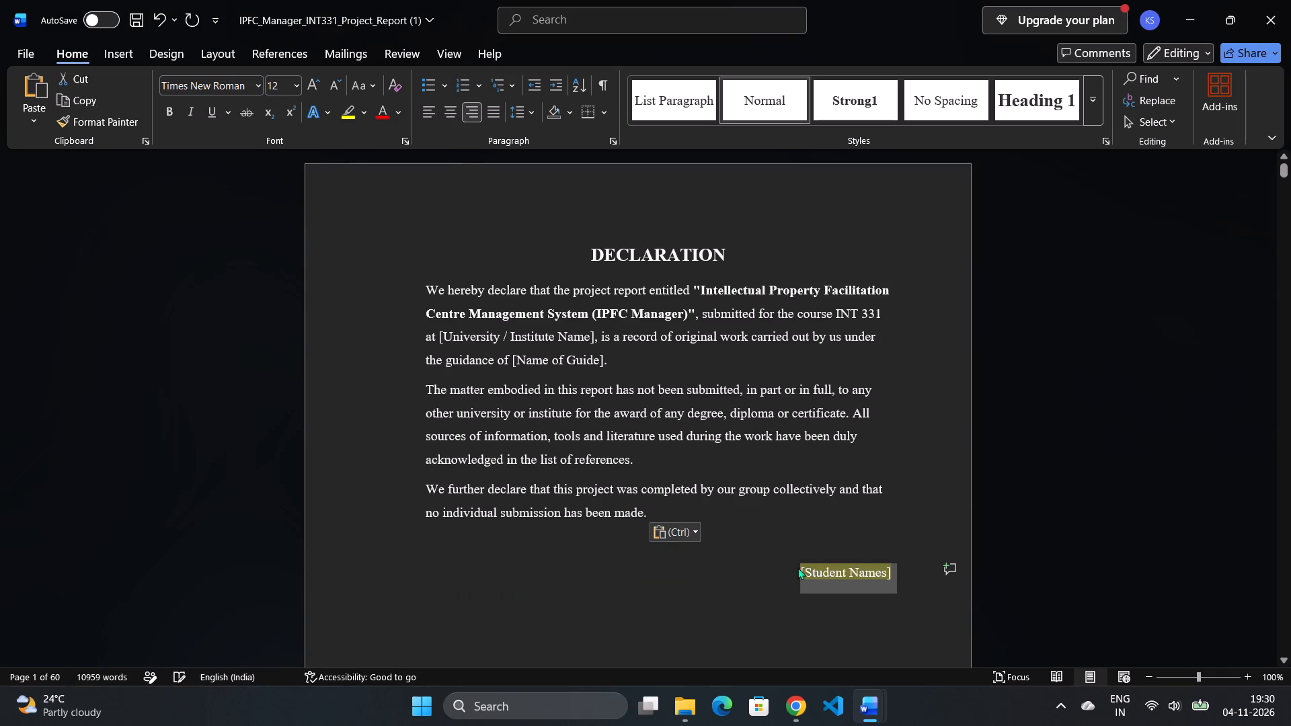
key("alt+Tab")
left_click_drag(794, 619, 590, 591)
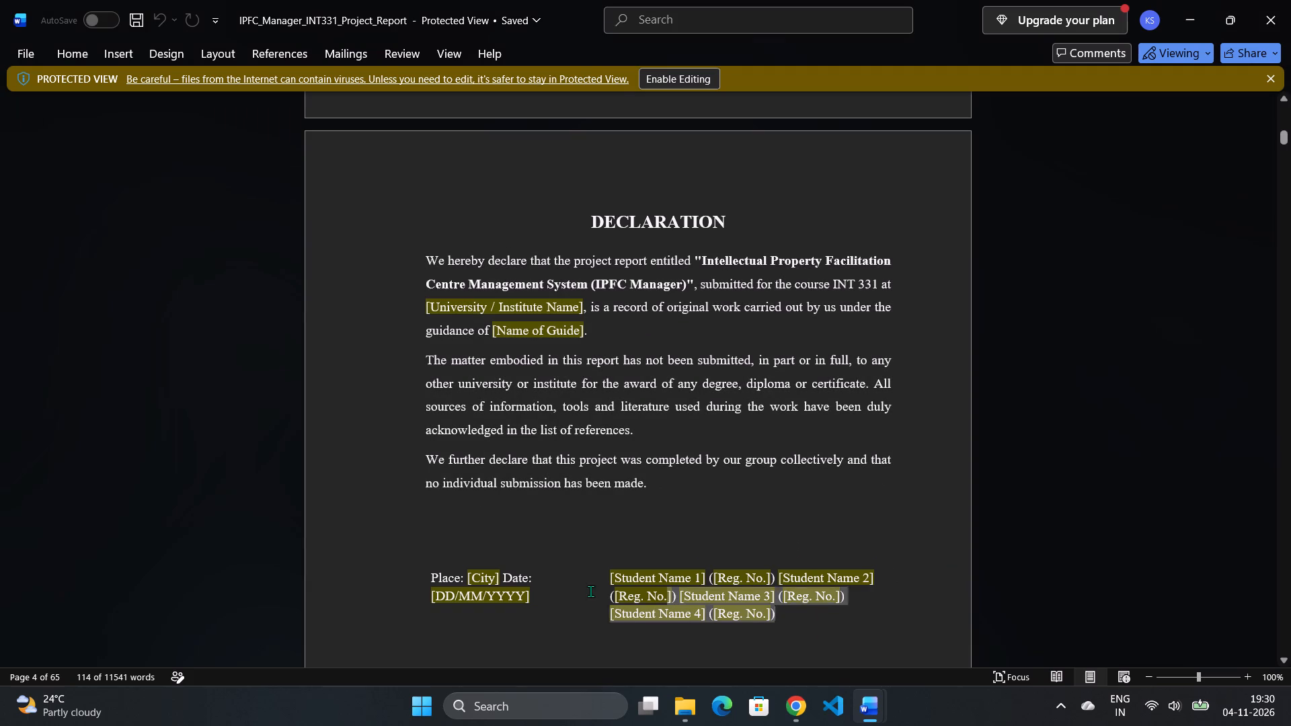
left_click_drag(590, 591, 437, 577)
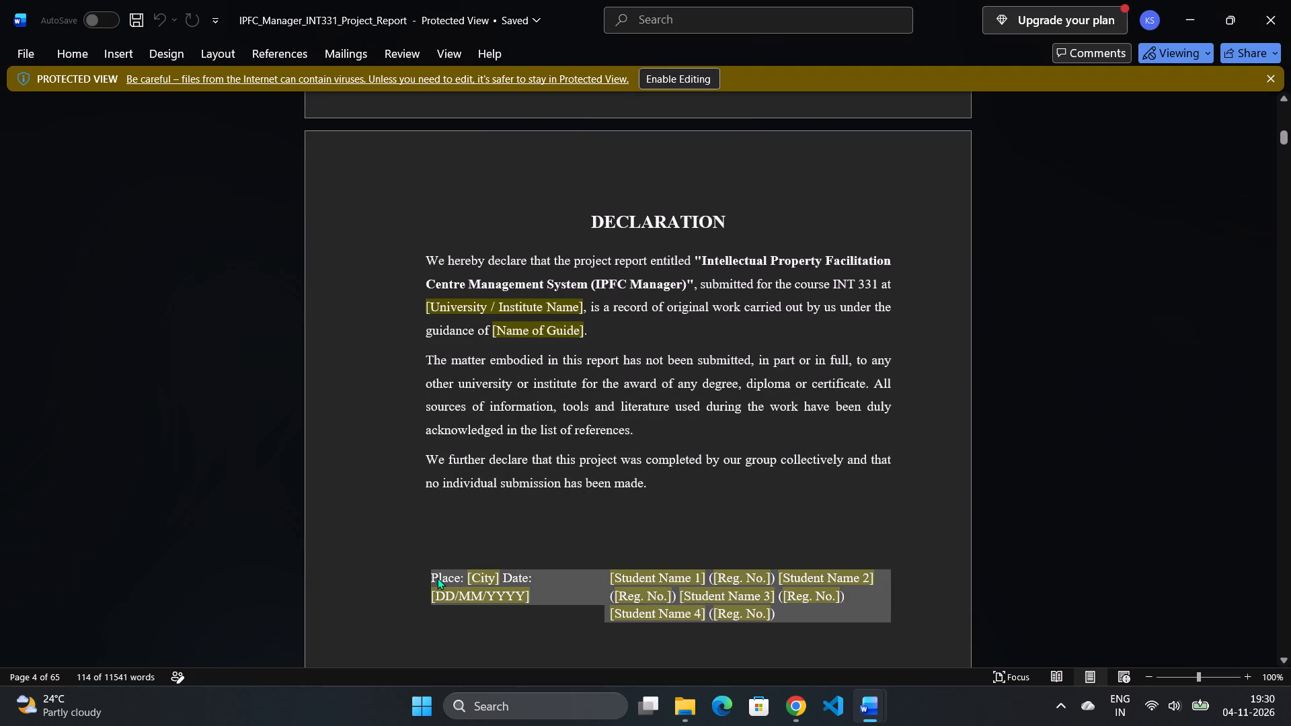
left_click(602, 522)
left_click_drag(607, 579, 786, 573)
left_click(633, 526)
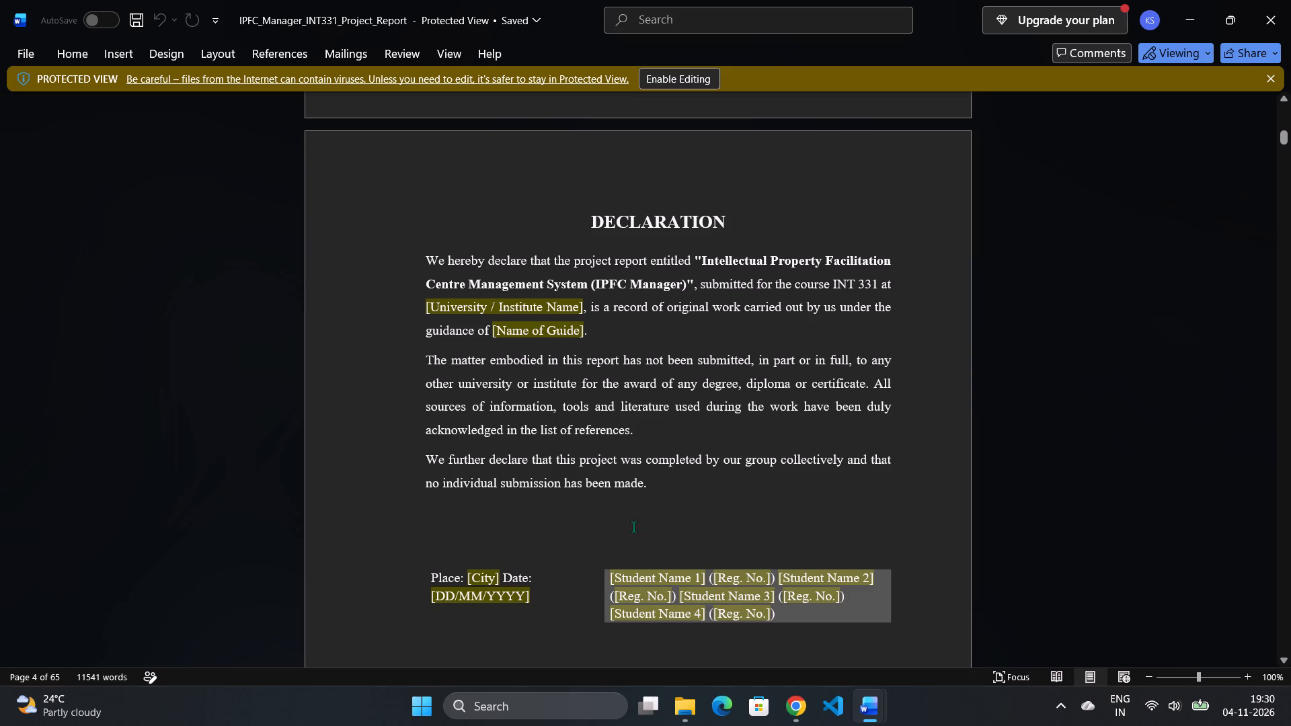
left_click_drag(613, 576, 775, 577)
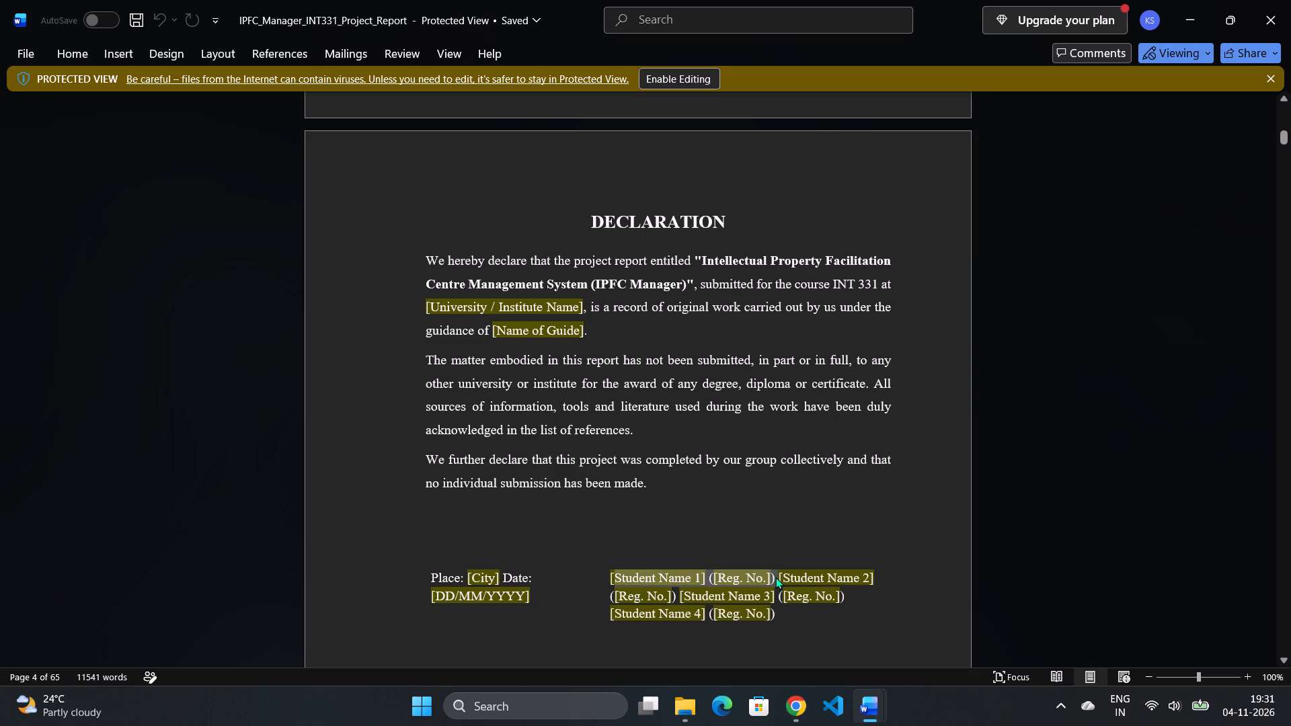
key("ctrl+c")
key("alt+Tab")
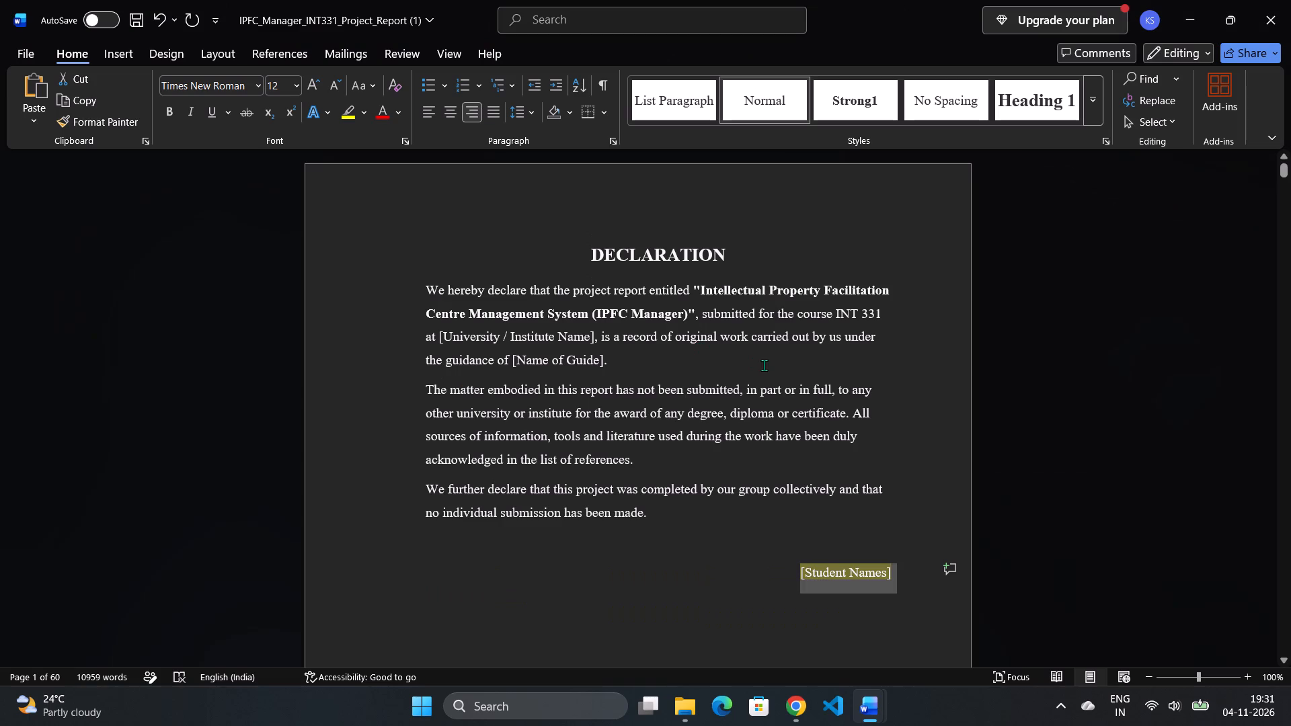
key("ctrl+v")
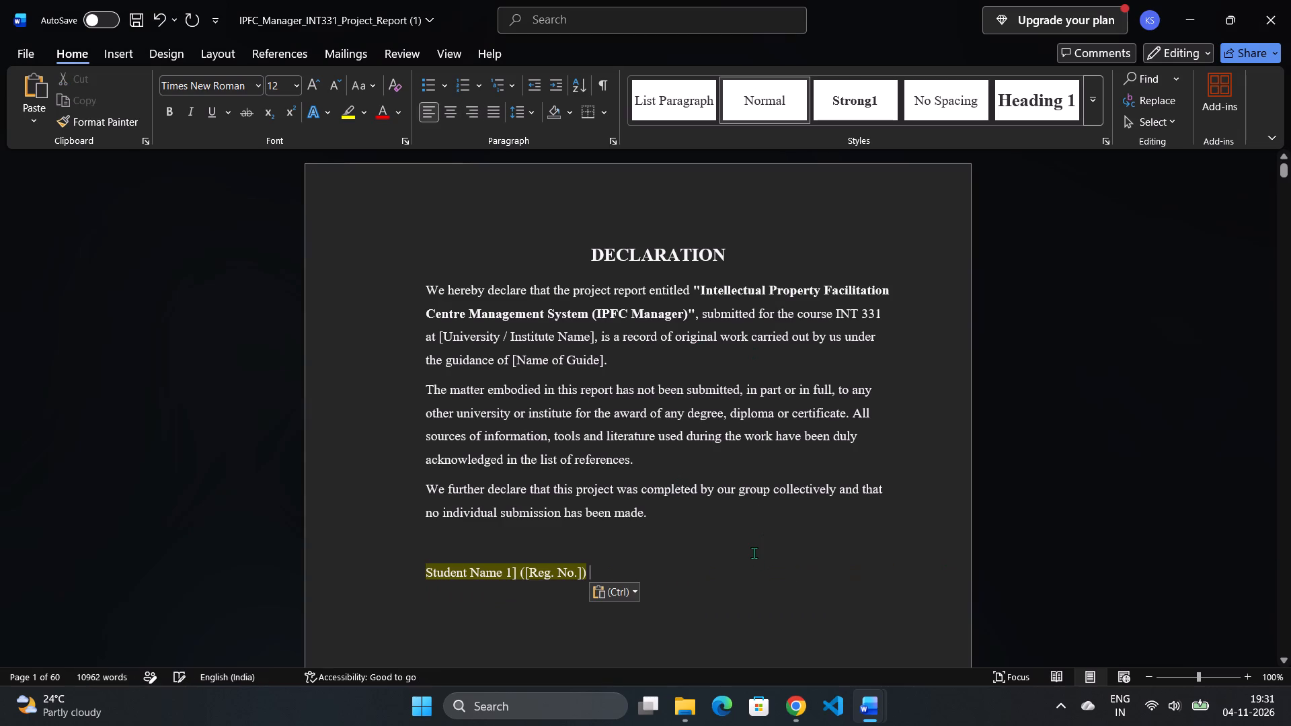
Change the pasted name placeholder to "Student Name :" and move the registration number placeholder onto its own line.
left_click(518, 564)
key("BackSpace")
key("BackSpace")
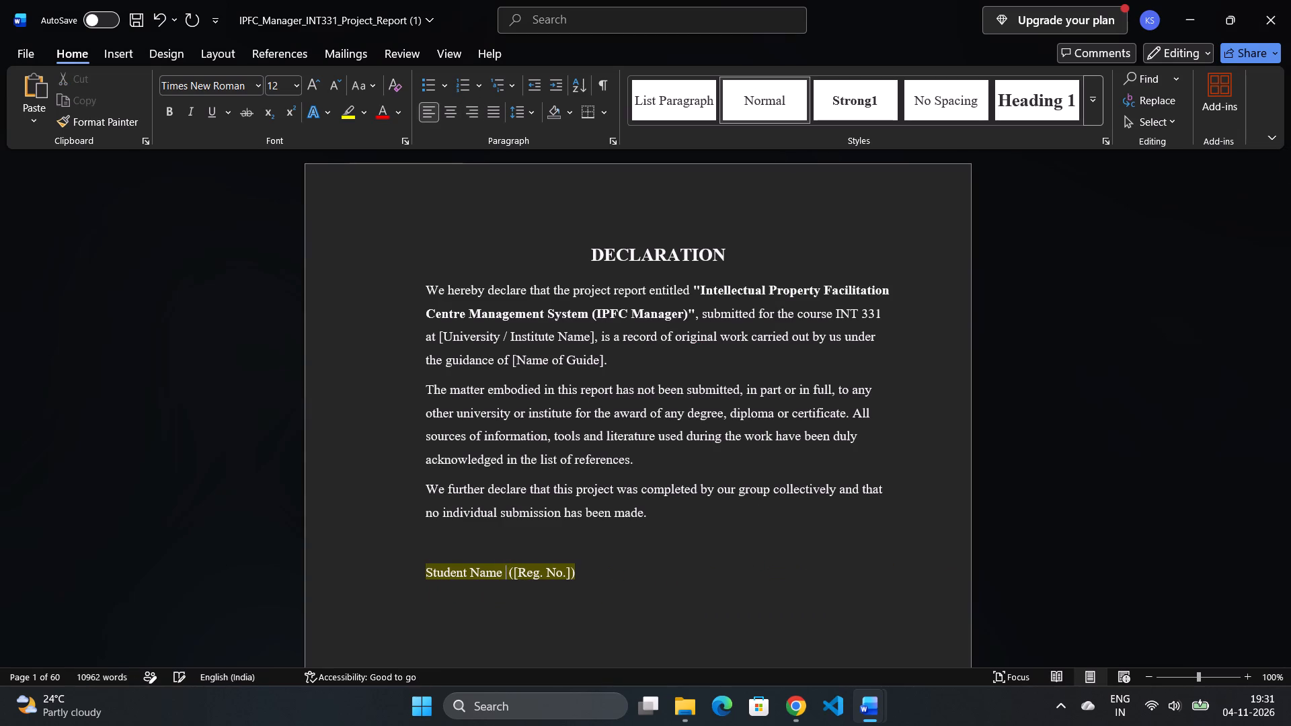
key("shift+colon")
key("Return")
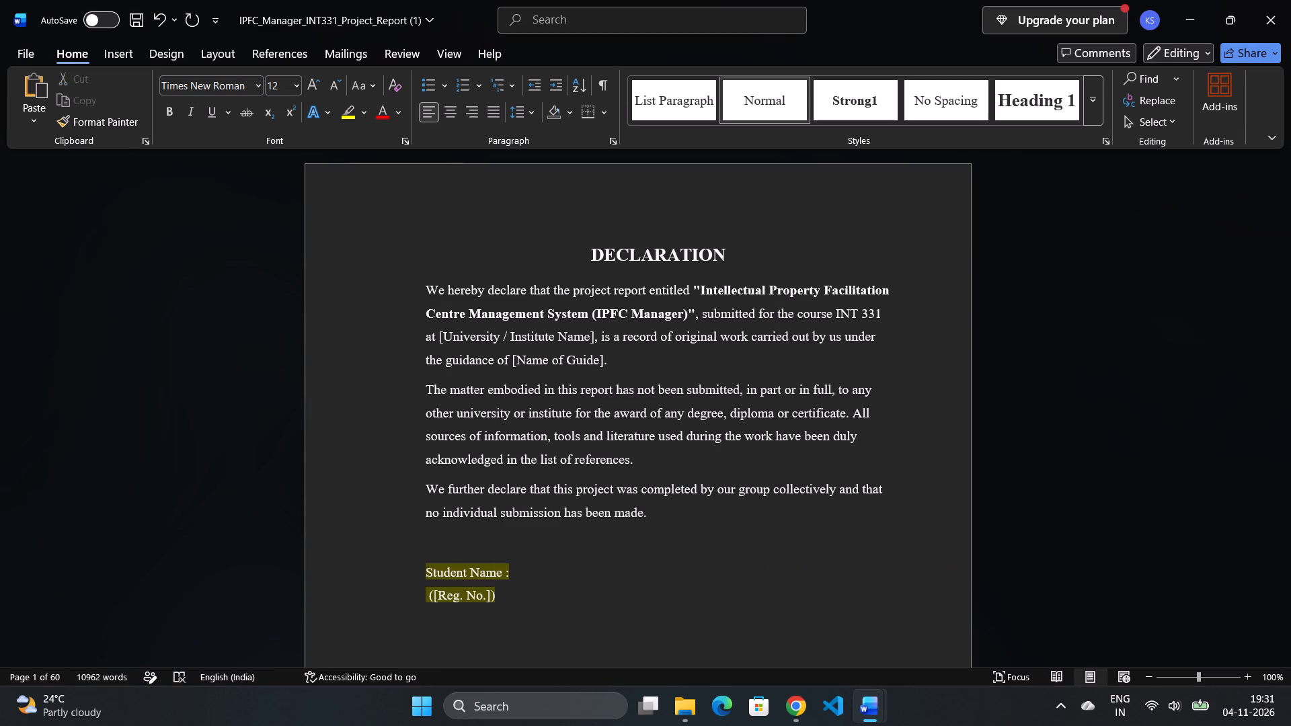
Strip the leading space and all brackets from the registration number placeholder and add a colon so it reads "Reg. No.:".
key("Right")
key("Right")
key("Right")
key("BackSpace")
key("BackSpace")
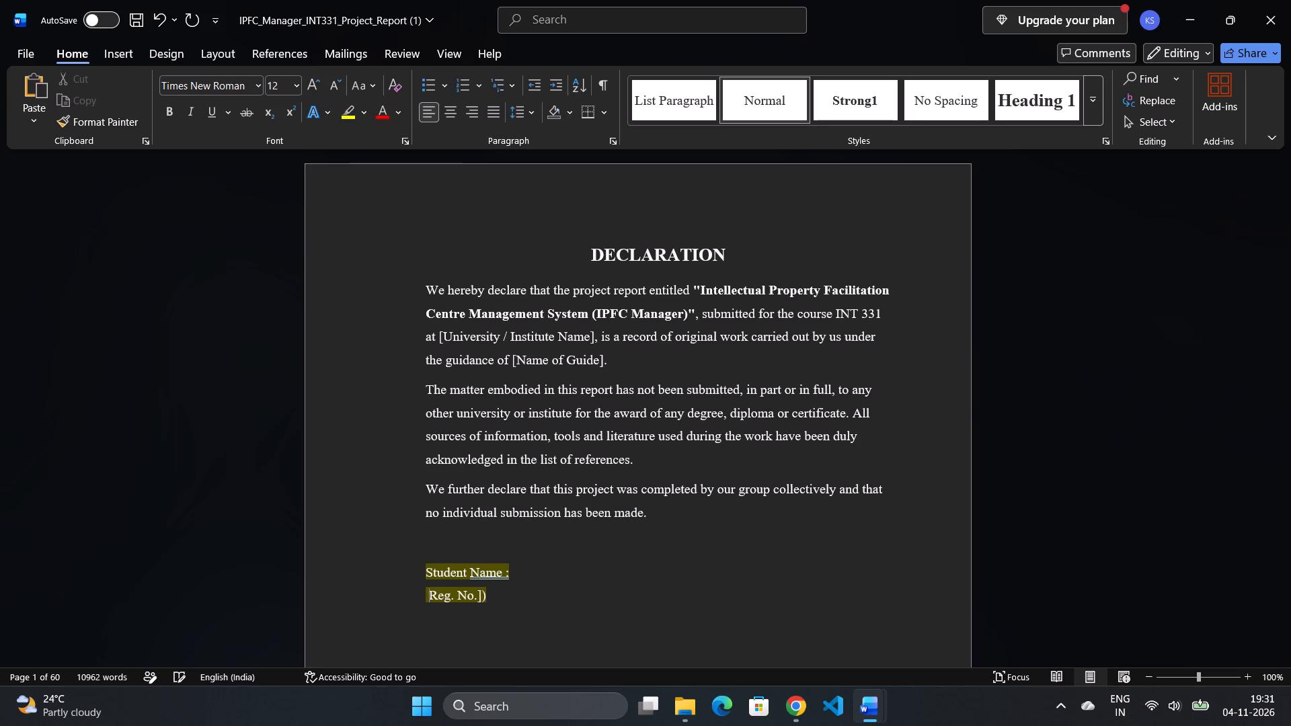
key("BackSpace")
key("Right")
key("Right")
key("Right")
key("Right")
key("Right")
key("Right")
key("Right")
key("Right")
key("Right")
key("Right")
key("BackSpace")
key("BackSpace")
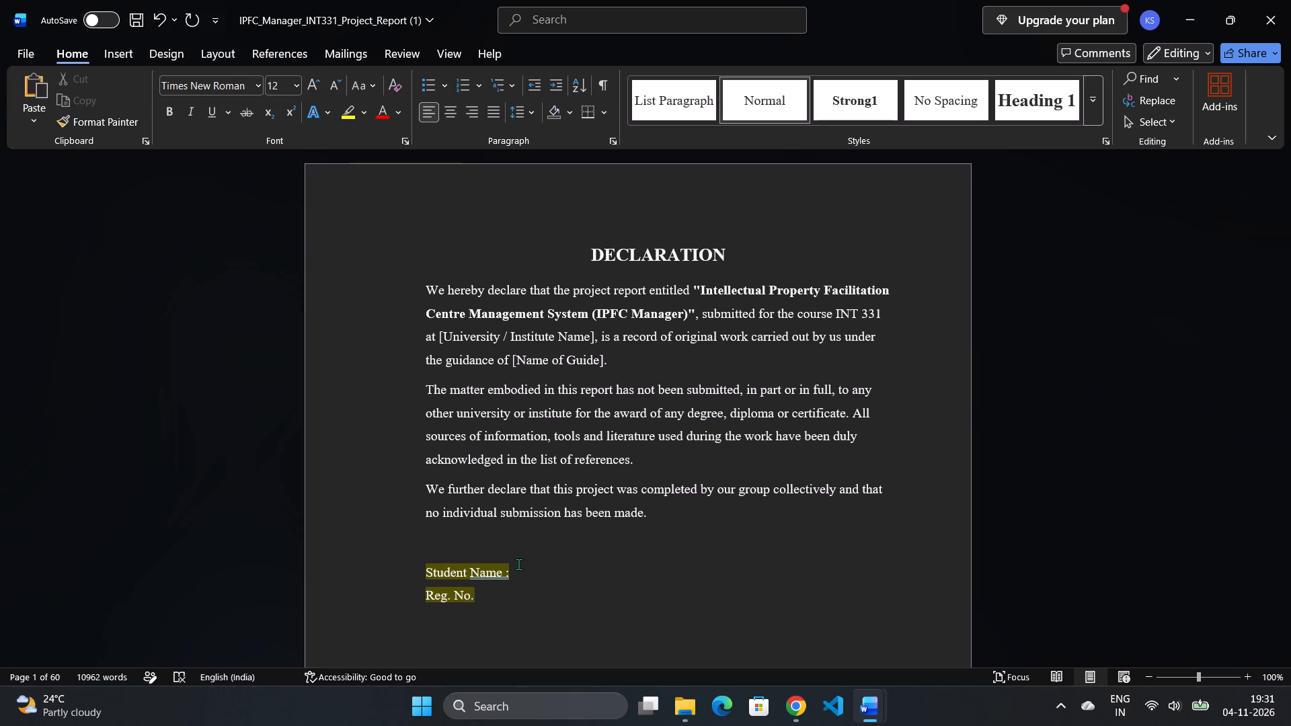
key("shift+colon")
Remove the yellow highlight from the "Student Name :" and "Reg. No.:" lines under the Declaration.
left_click_drag(518, 570, 467, 573)
left_click_drag(467, 573, 385, 577)
left_click(346, 111)
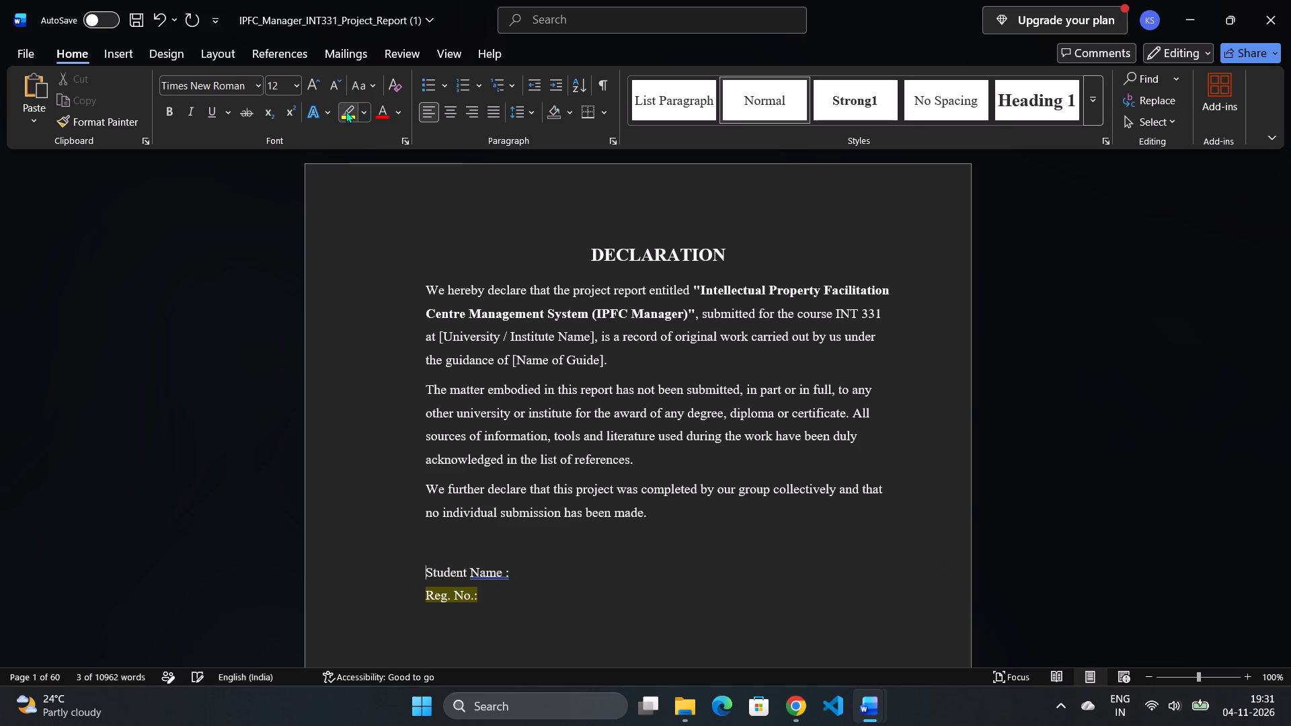
left_click_drag(487, 592, 427, 585)
left_click(342, 111)
left_click(342, 111)
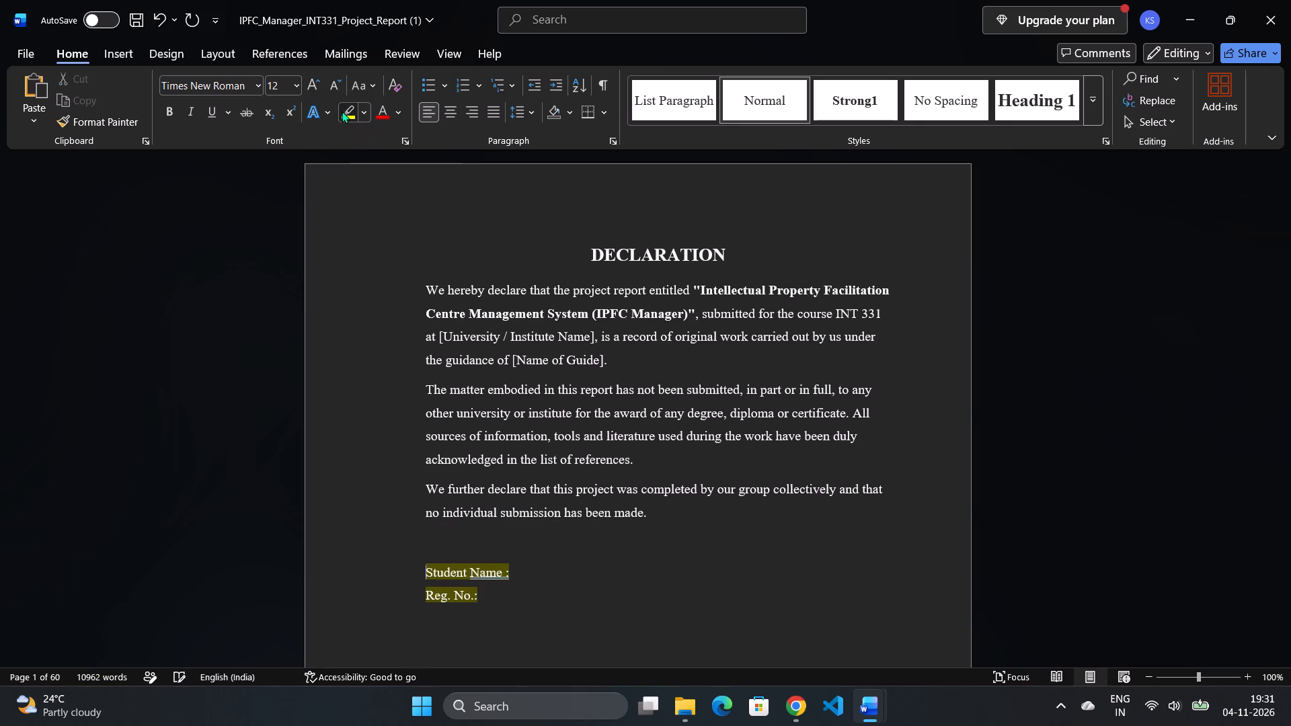
double_click(492, 597)
left_click(402, 581)
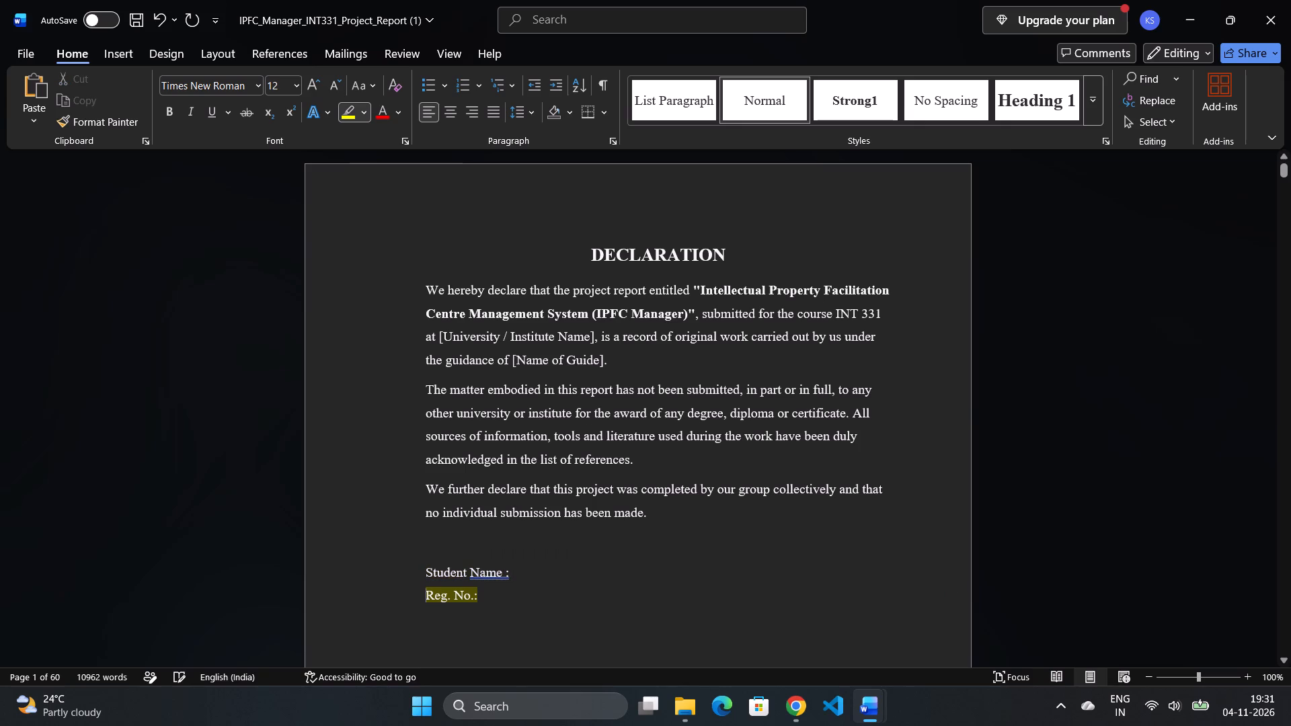
left_click(416, 565)
left_click_drag(416, 565, 479, 595)
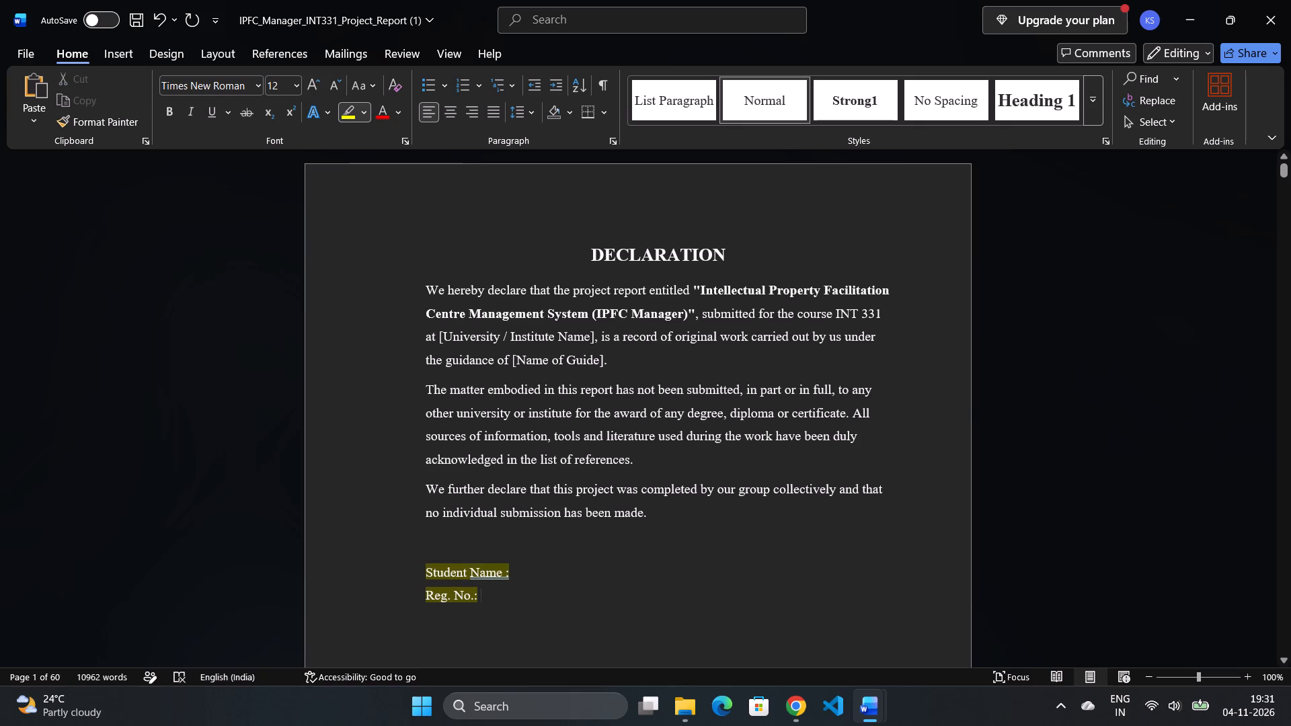
left_click(401, 600)
left_click(556, 573)
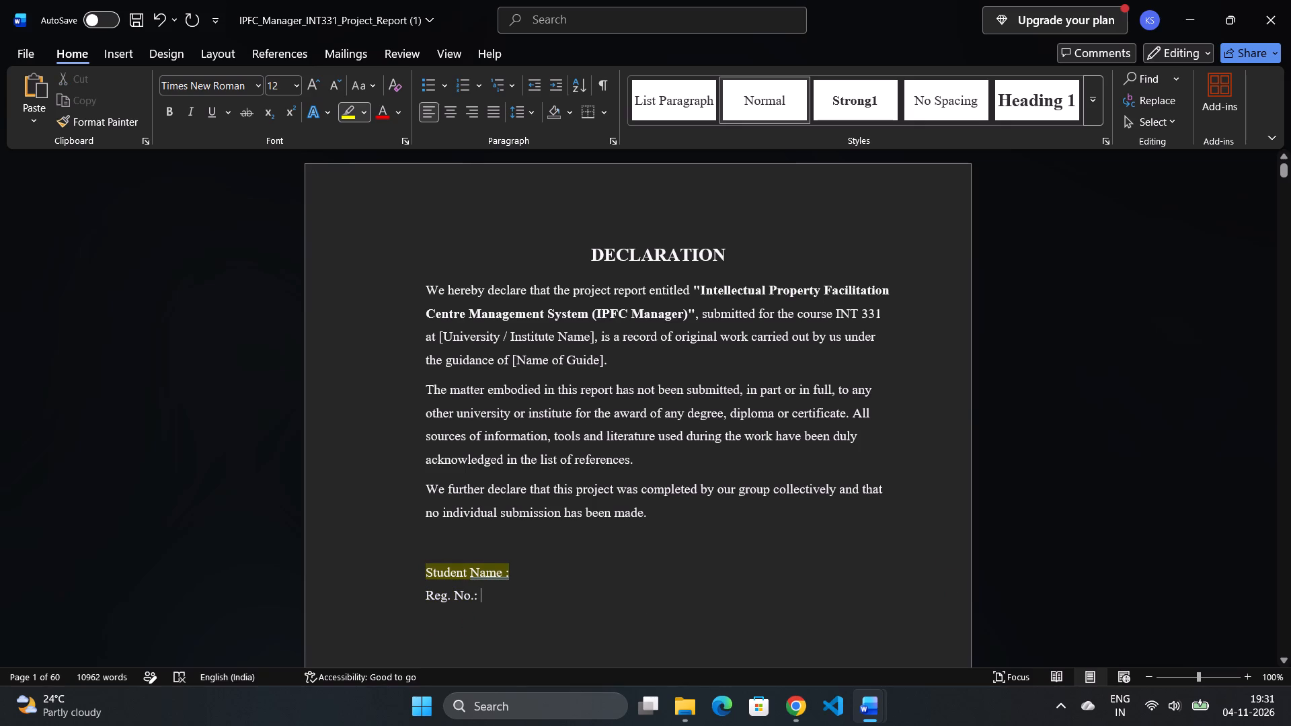
key("Escape")
left_click_drag(516, 569, 418, 569)
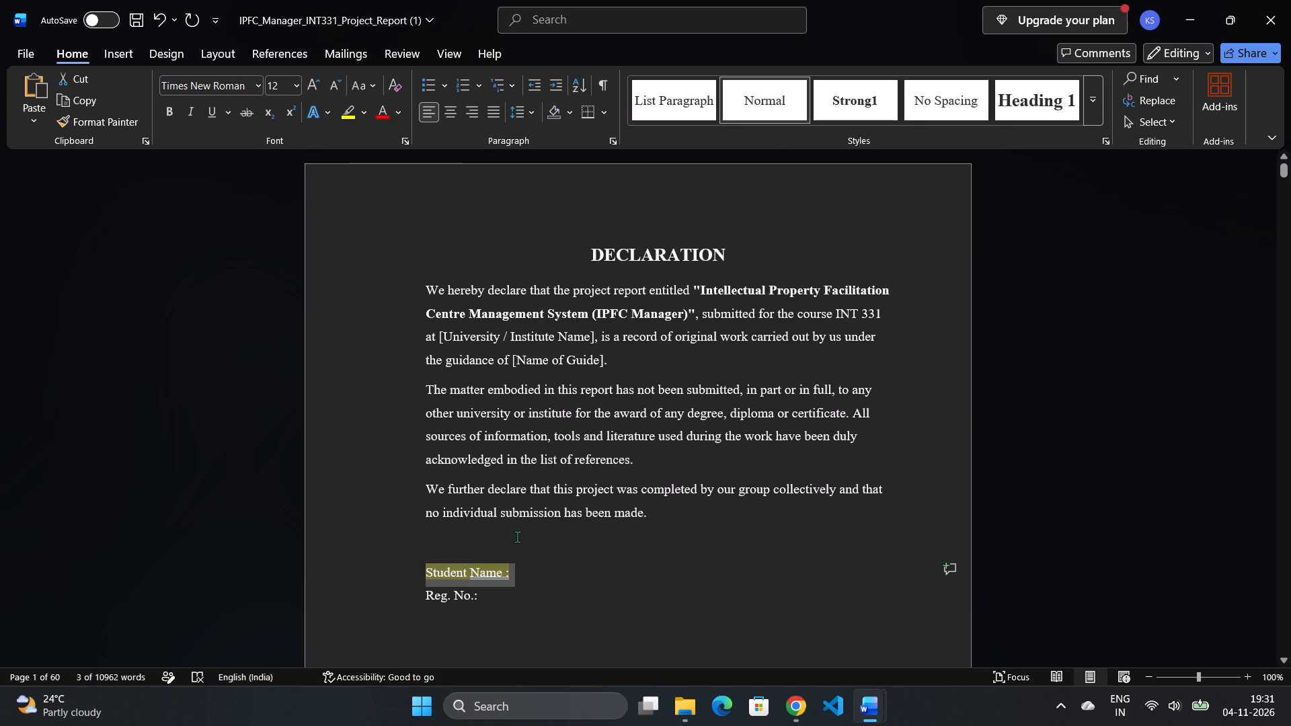
left_click(349, 118)
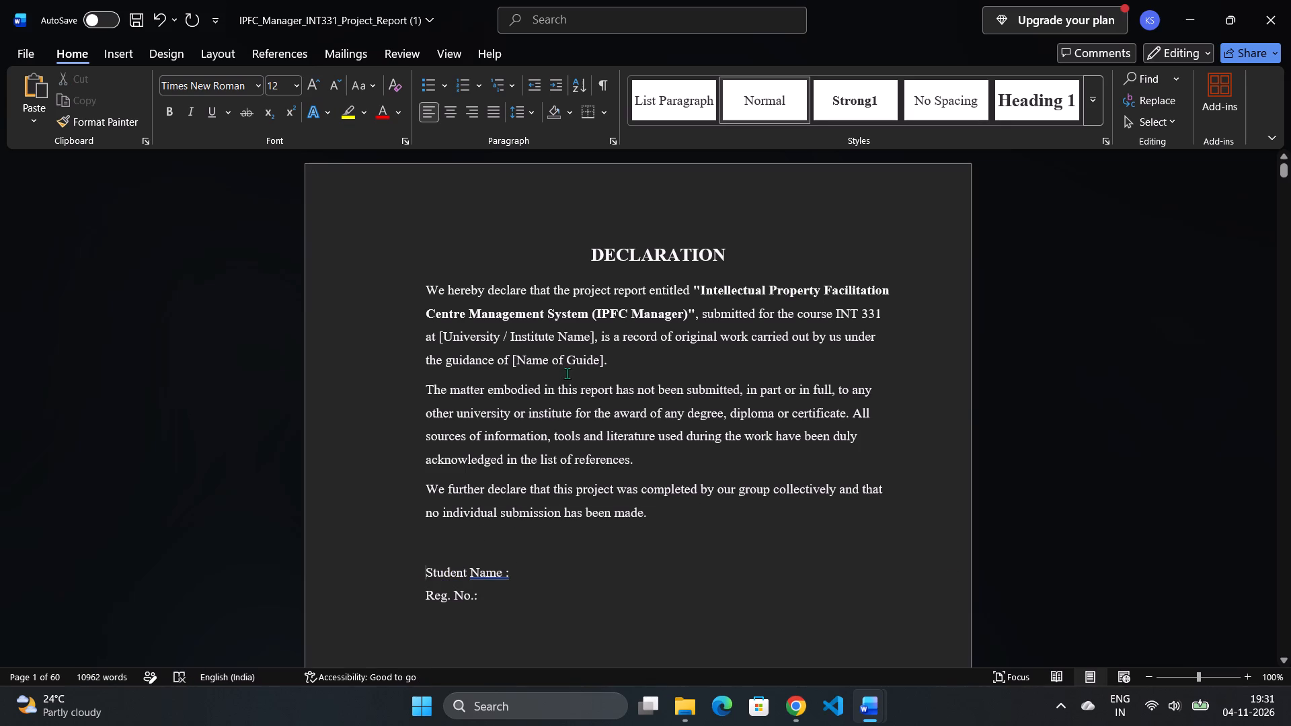
Fill in the student's name and registration number after their labels at the end of the Declaration.
left_click(704, 592)
left_click(537, 573)
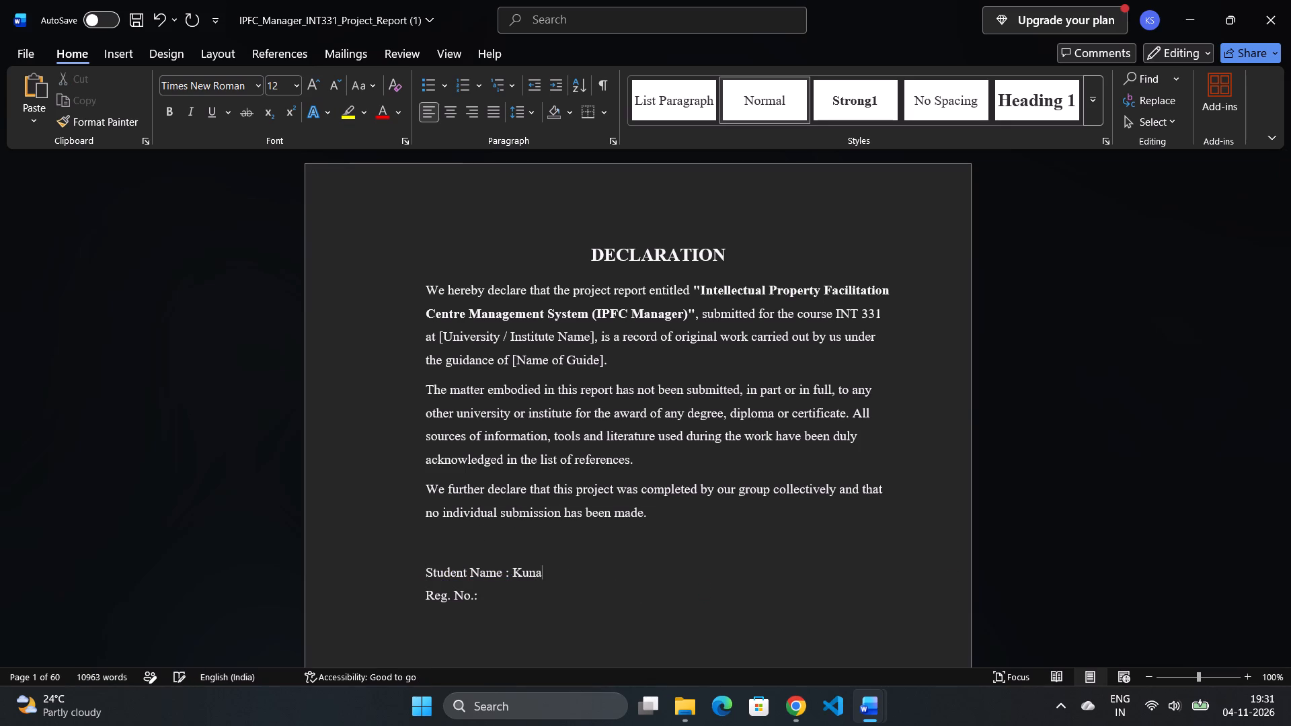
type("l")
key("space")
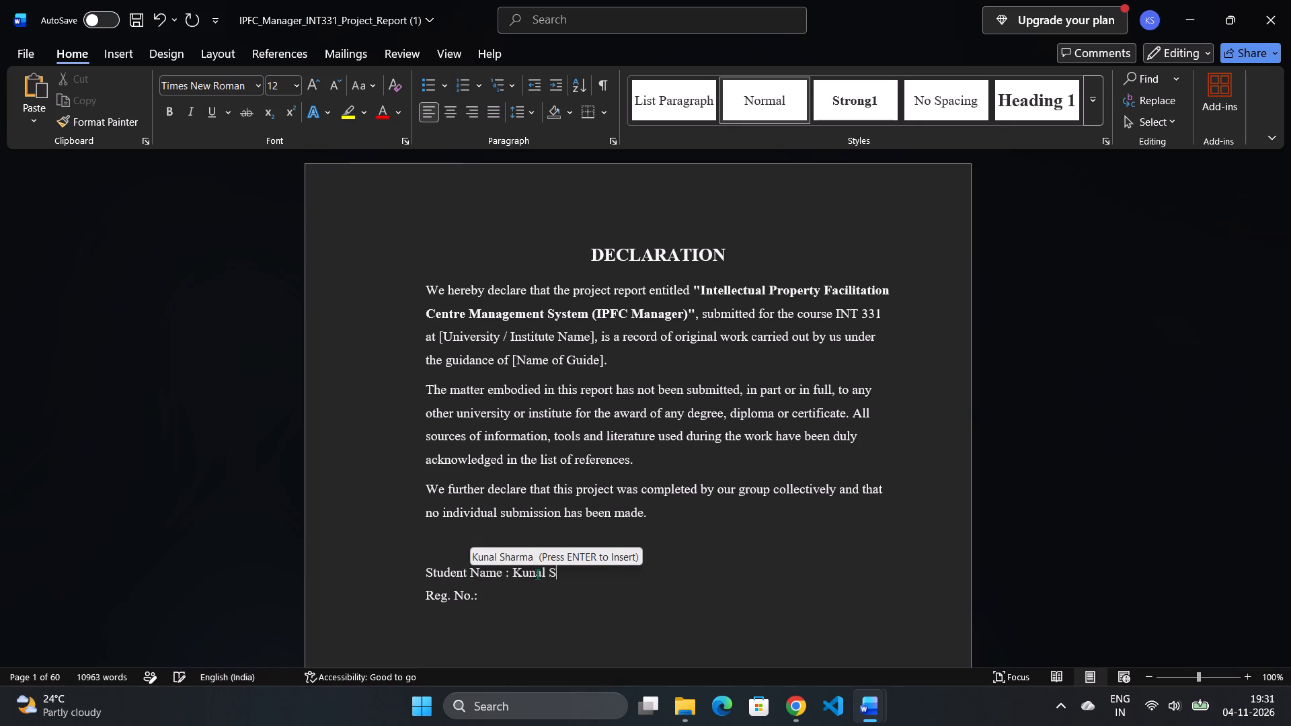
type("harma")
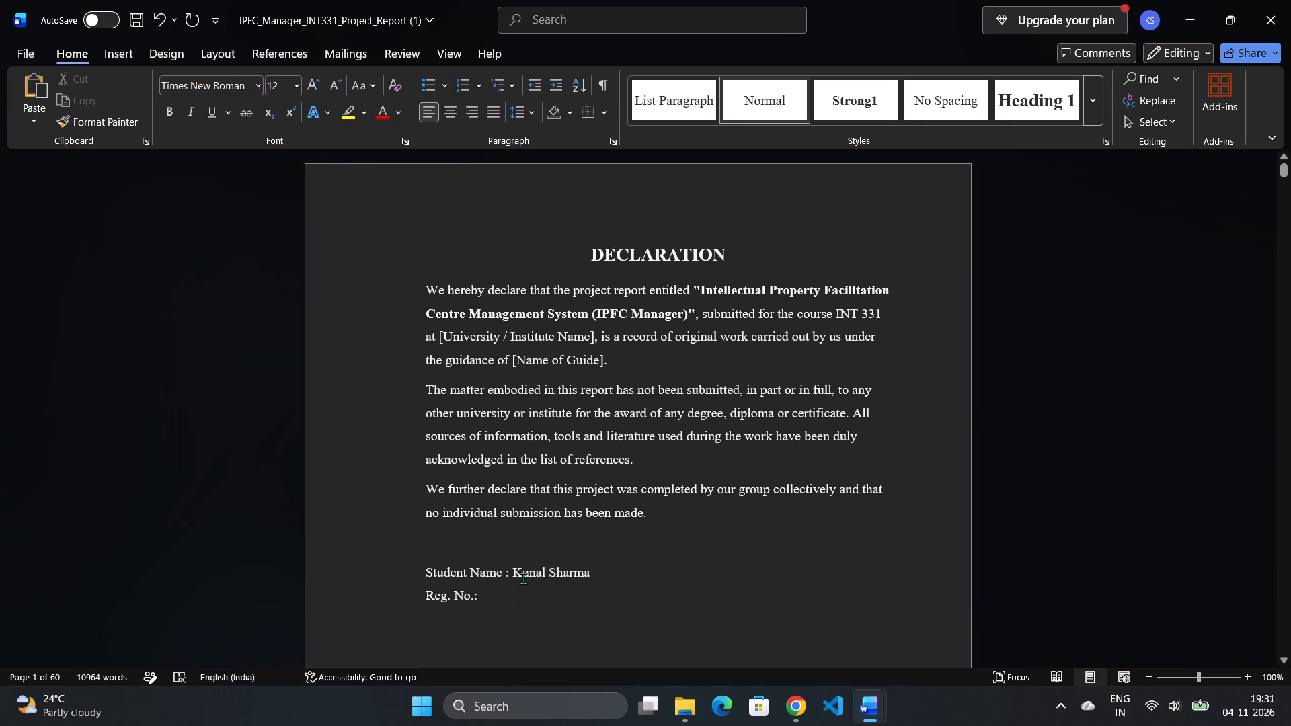
left_click(518, 583)
left_click(508, 595)
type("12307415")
Replace the [University / Institute Name] placeholder in the first Declaration paragraph with the actual institution's name.
scroll(553, 557, "up", 4)
left_click(593, 335)
key("BackSpace")
key("BackSpace")
key("BackSpace")
key("BackSpace")
key("BackSpace")
key("BackSpace")
key("BackSpace")
key("BackSpace")
key("BackSpace")
key("BackSpace")
key("BackSpace")
key("BackSpace")
key("BackSpace")
key("BackSpace")
key("BackSpace")
key("BackSpace")
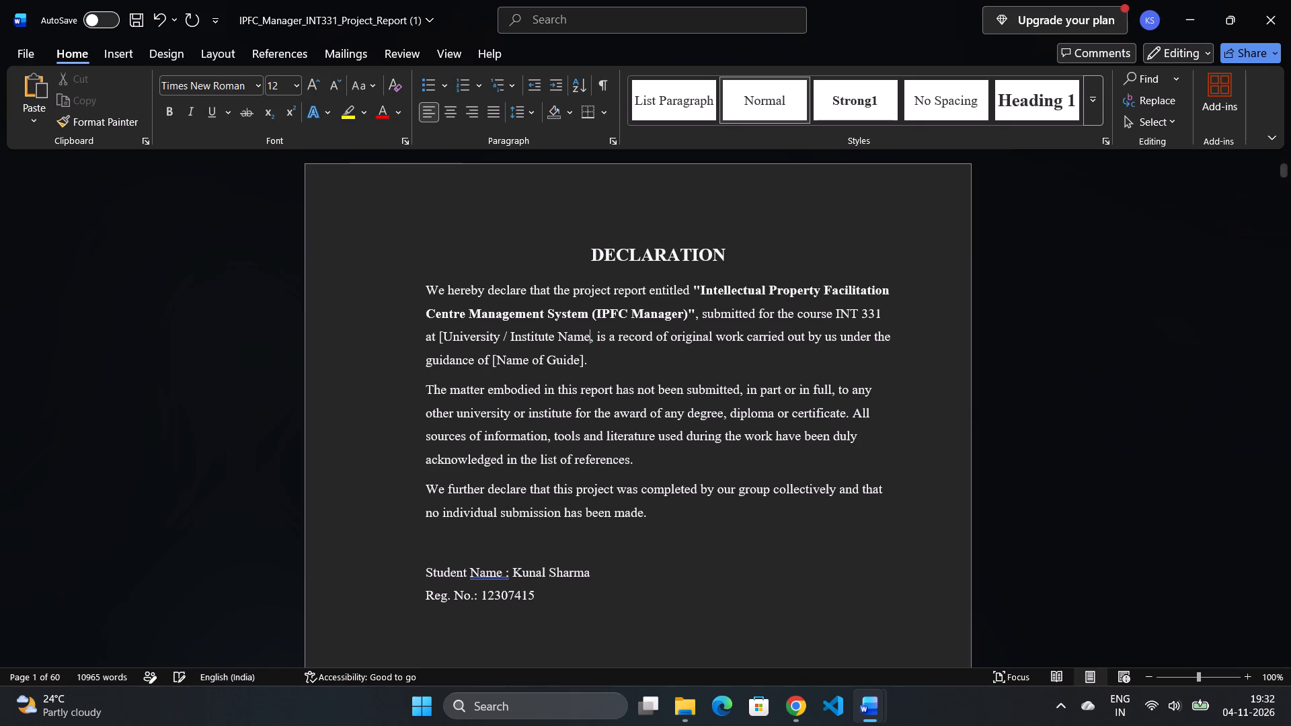
key("BackSpace")
key("BackSpace")
key("BackSpace")
key("BackSpace")
key("BackSpace")
key("BackSpace")
key("BackSpace")
key("BackSpace")
key("BackSpace")
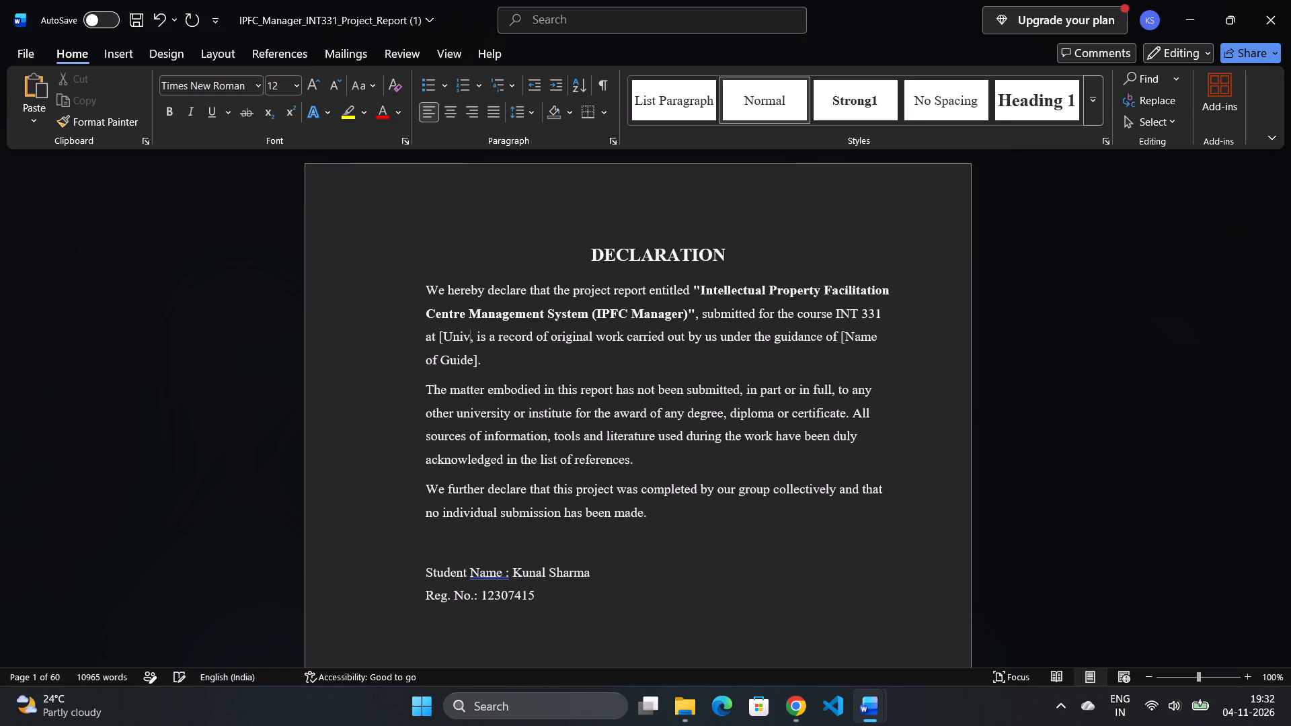
key("BackSpace")
key("BackSpace")
key("BackSpace")
key("BackSpace")
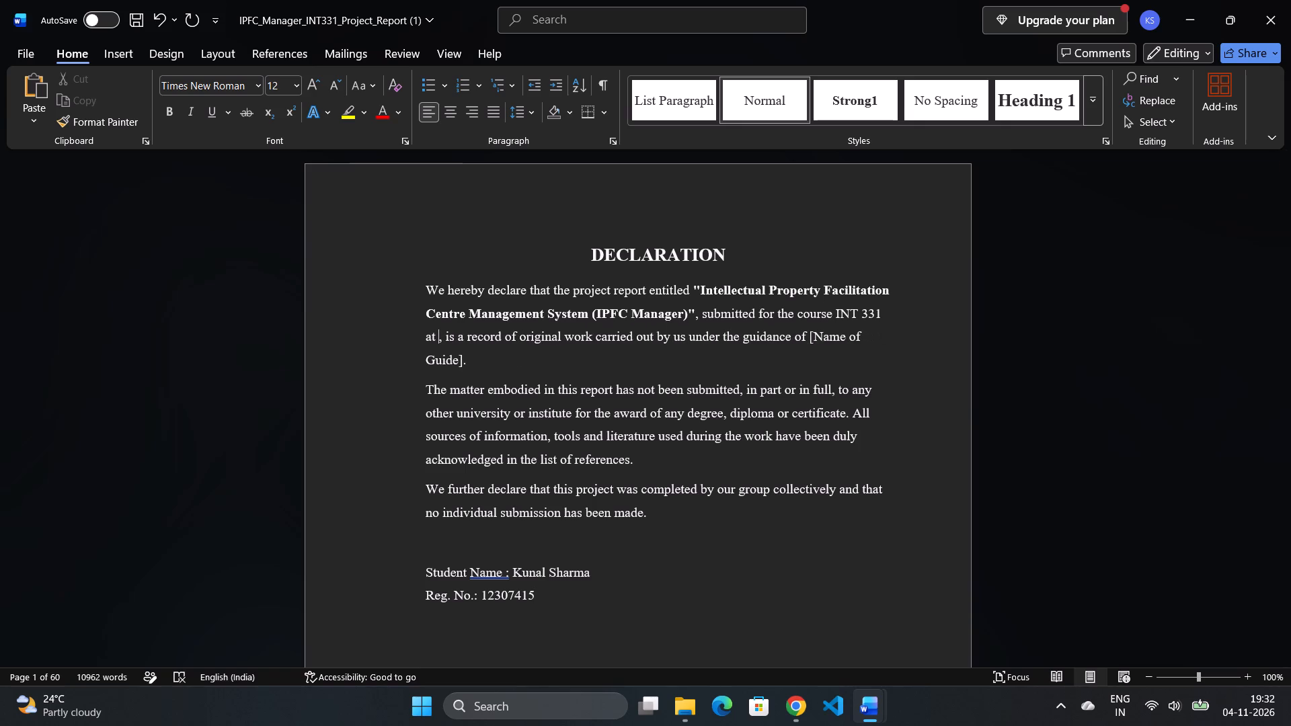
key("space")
key("BackSpace")
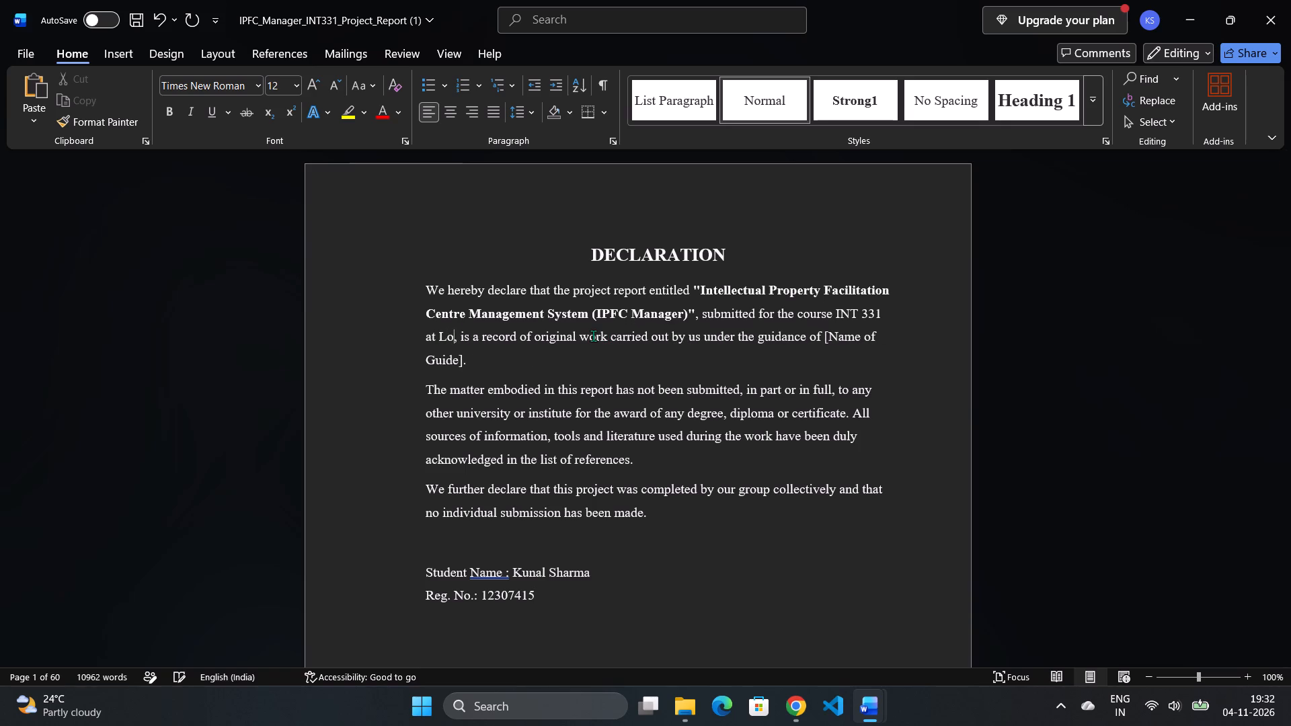
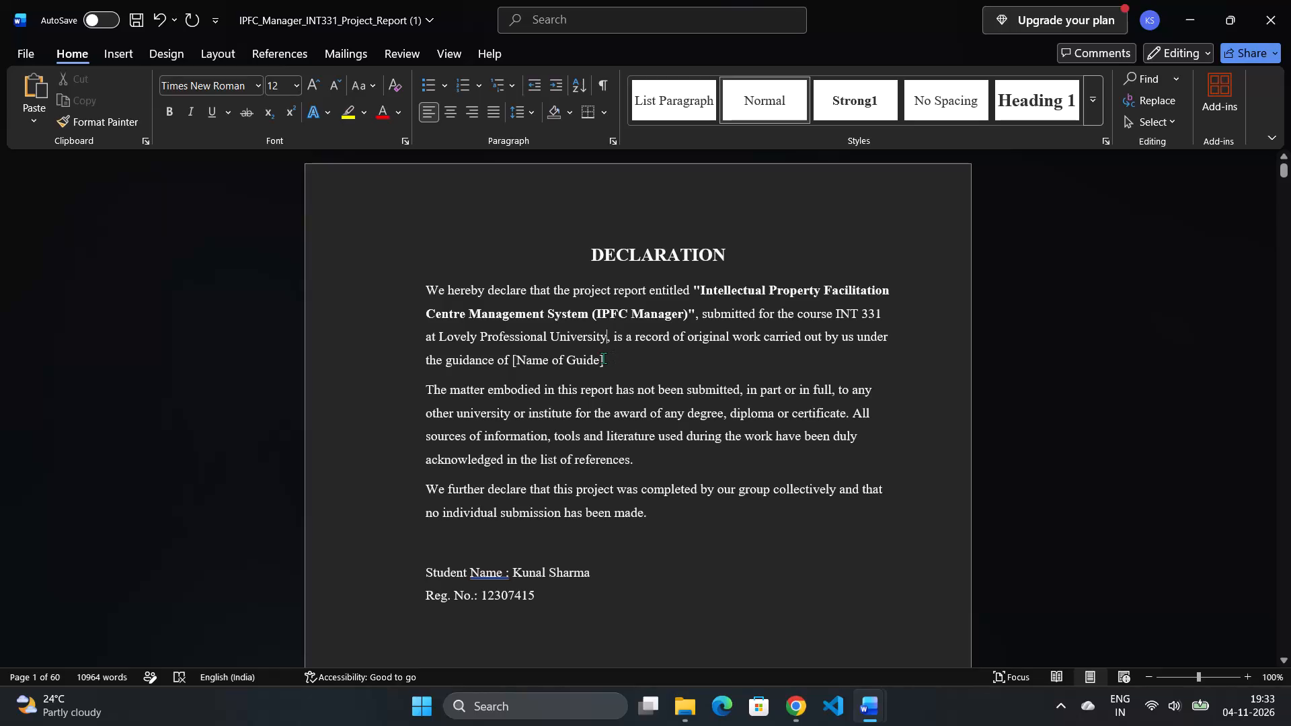
Replace the [Name of Guide] placeholder at the end of the first Declaration paragraph with the guide's actual name.
left_click(603, 358)
key("BackSpace")
key("BackSpace")
key("BackSpace")
key("BackSpace")
key("BackSpace")
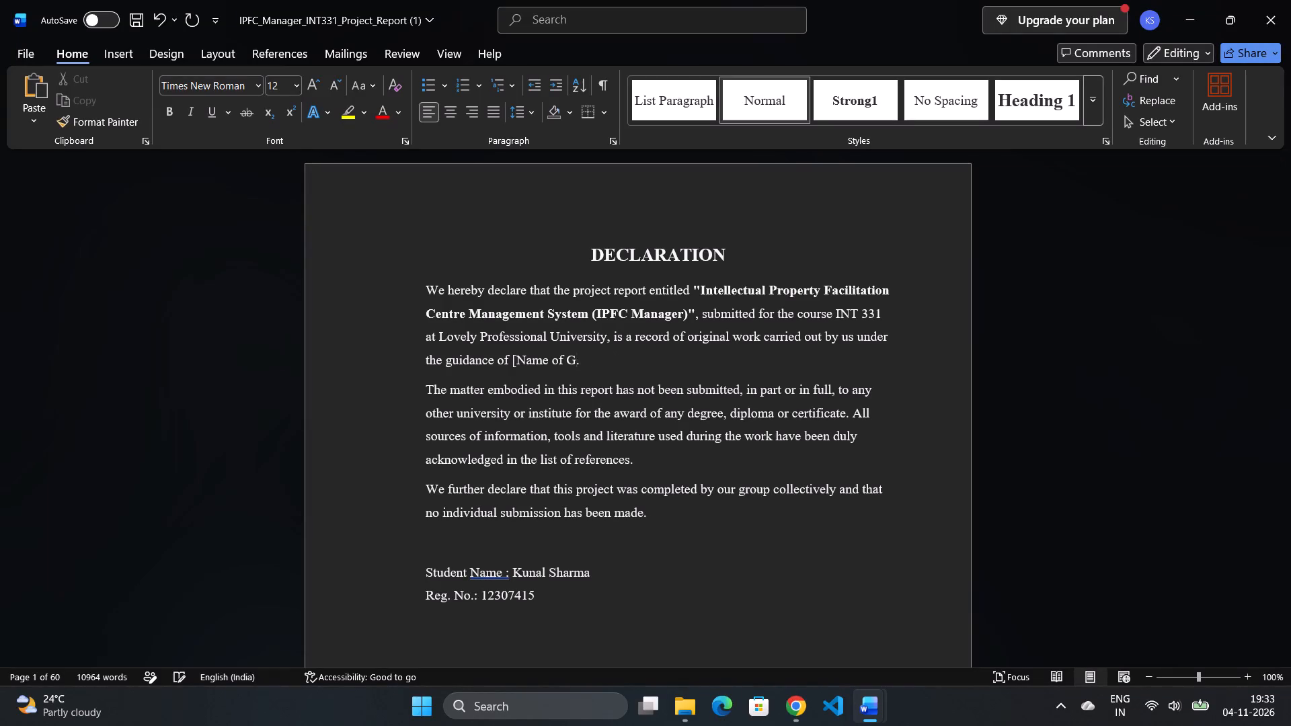
key("BackSpace")
key("BackSpace")
key("BackSpace")
key("BackSpace")
key("BackSpace")
key("BackSpace")
key("BackSpace")
key("BackSpace")
key("BackSpace")
key("BackSpace")
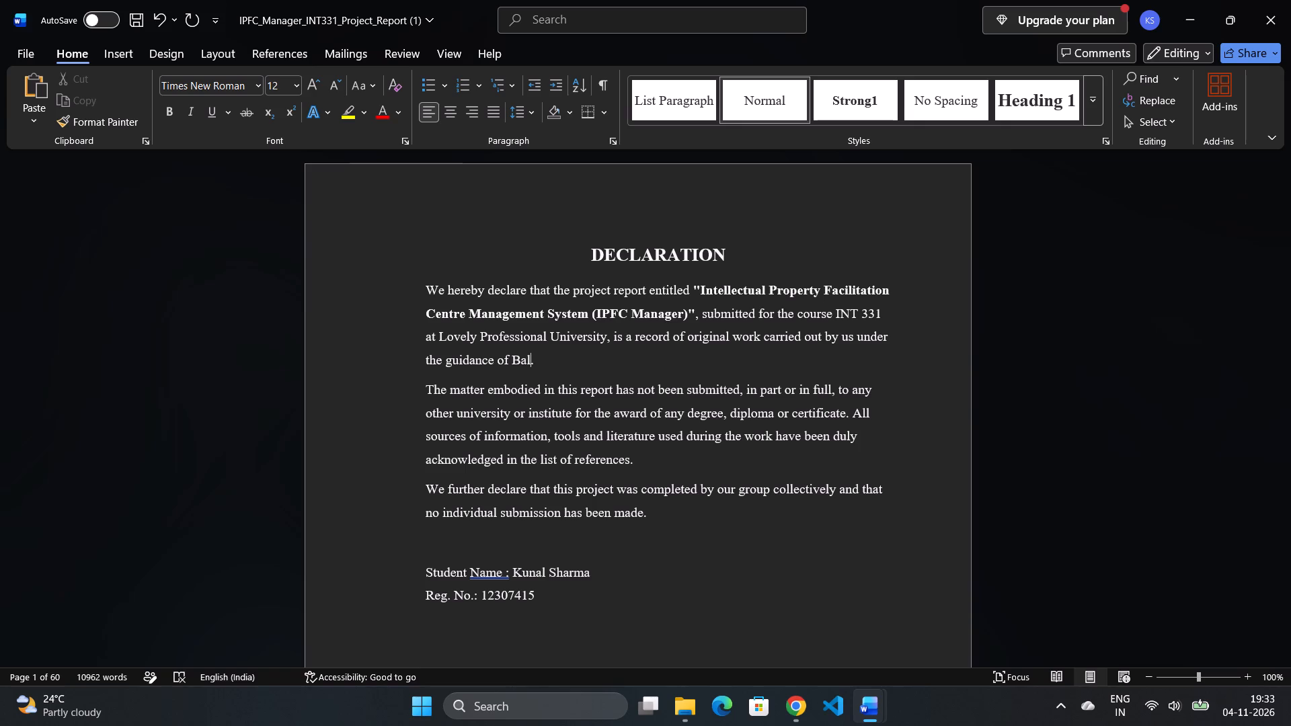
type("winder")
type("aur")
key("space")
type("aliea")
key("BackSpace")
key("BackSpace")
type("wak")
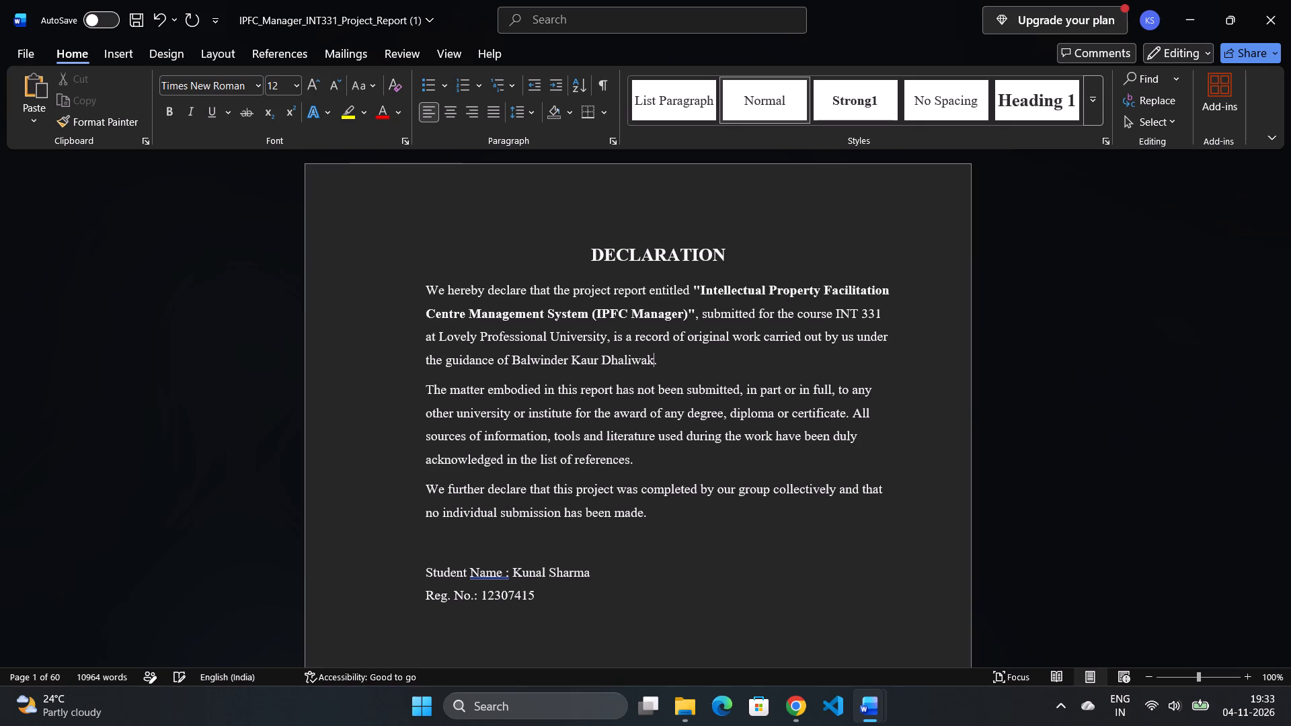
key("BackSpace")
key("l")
Compare the front-matter entries of this report's Table of Contents with those in the original protected-view report, IPFC_Manager_INT331_Project_Report.
scroll(726, 302, "up", 1)
scroll(986, 357, "down", 2)
scroll(986, 357, "up", 9)
scroll(986, 357, "down", 2)
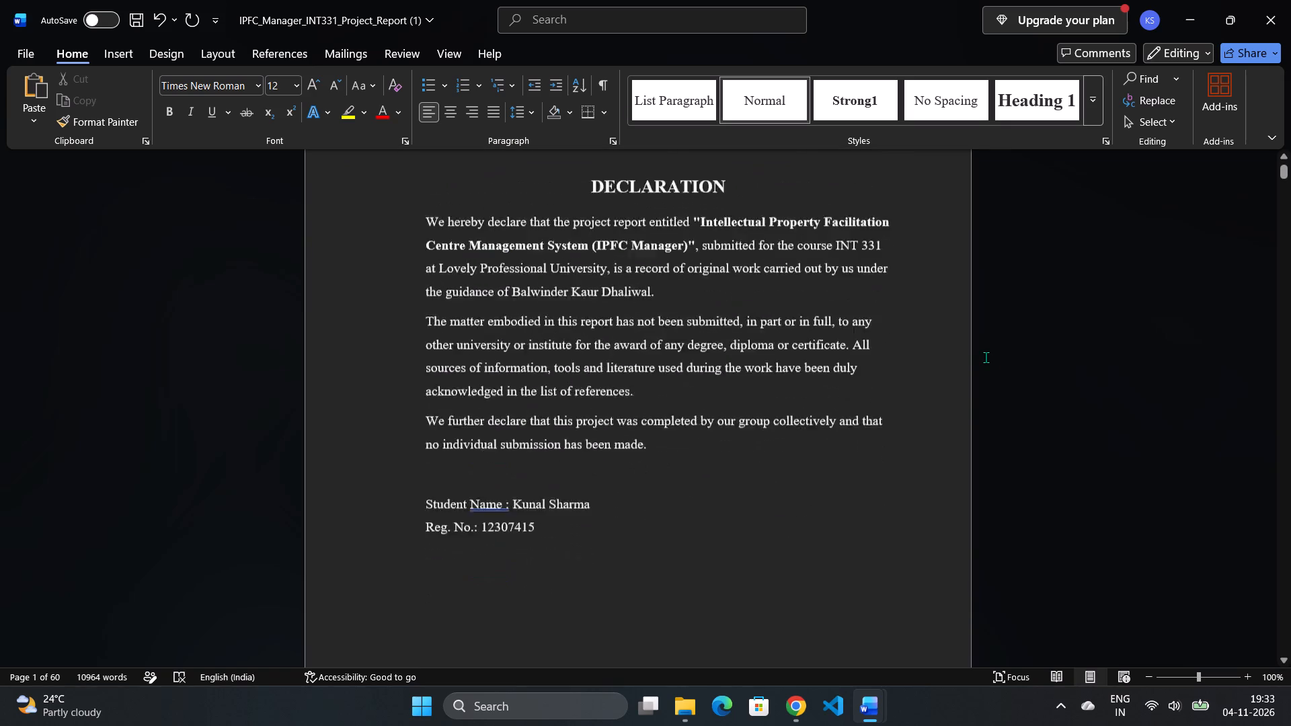
scroll(986, 357, "down", 3)
scroll(986, 357, "up", 2)
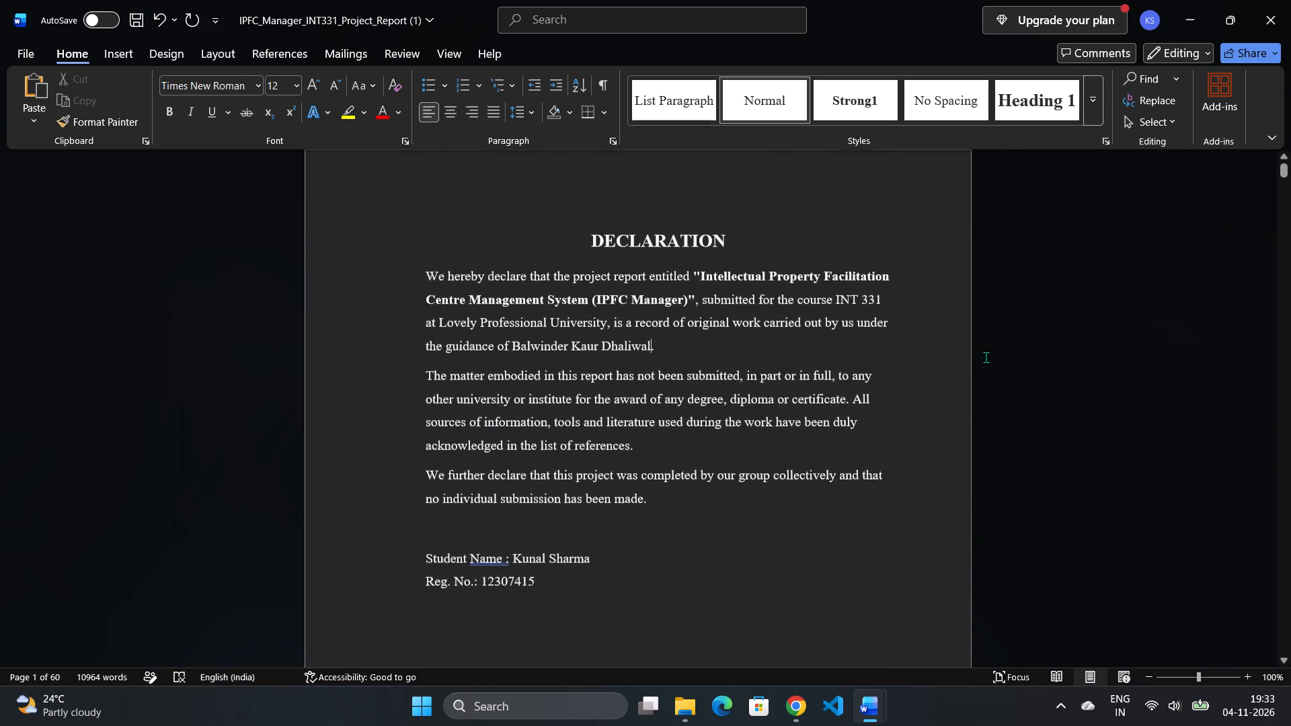
scroll(986, 357, "down", 5)
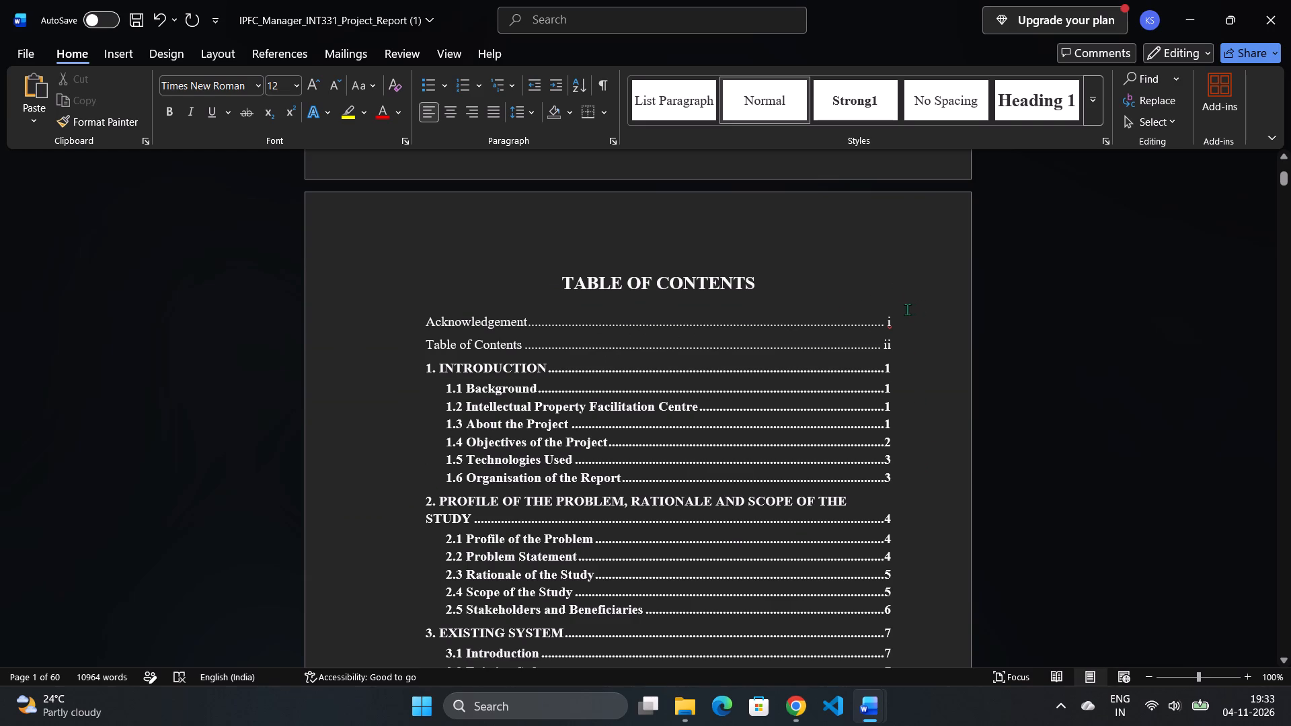
left_click(824, 281)
key("alt+Tab")
scroll(851, 345, "down", 4)
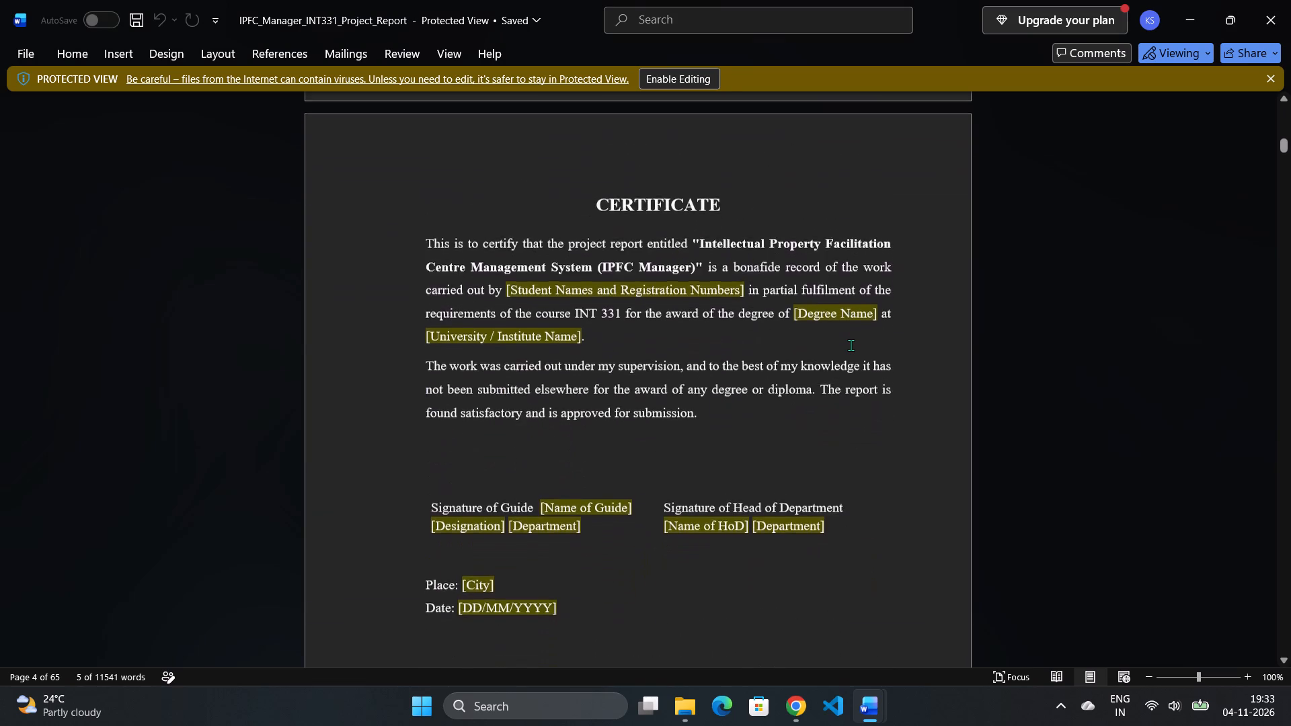
scroll(851, 345, "down", 7)
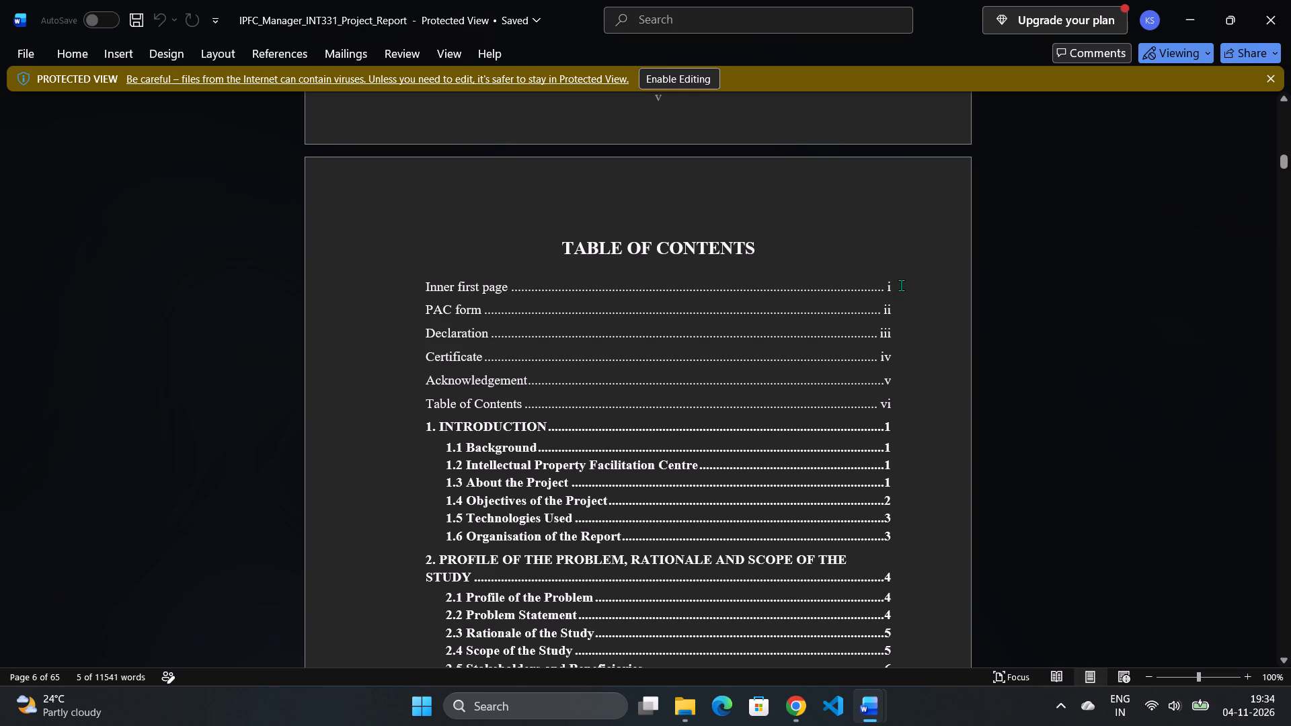
left_click_drag(901, 285, 441, 294)
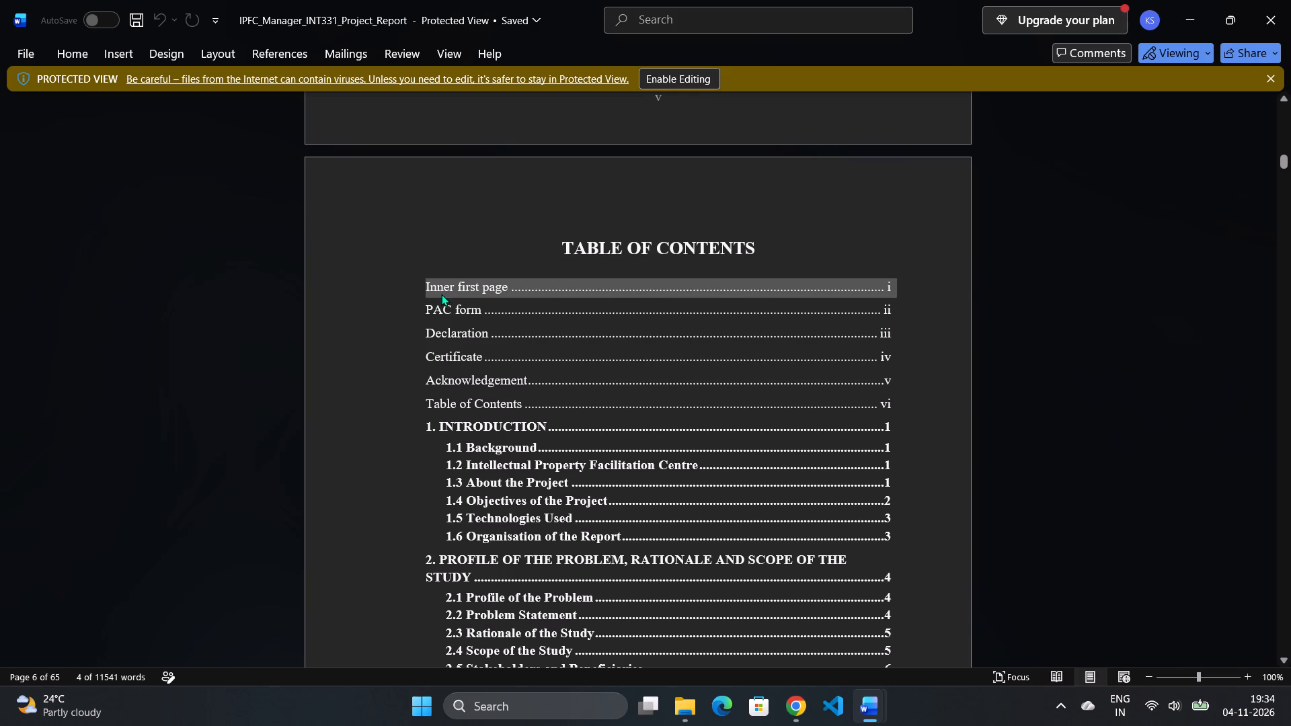
left_click(969, 278)
key("alt+Tab")
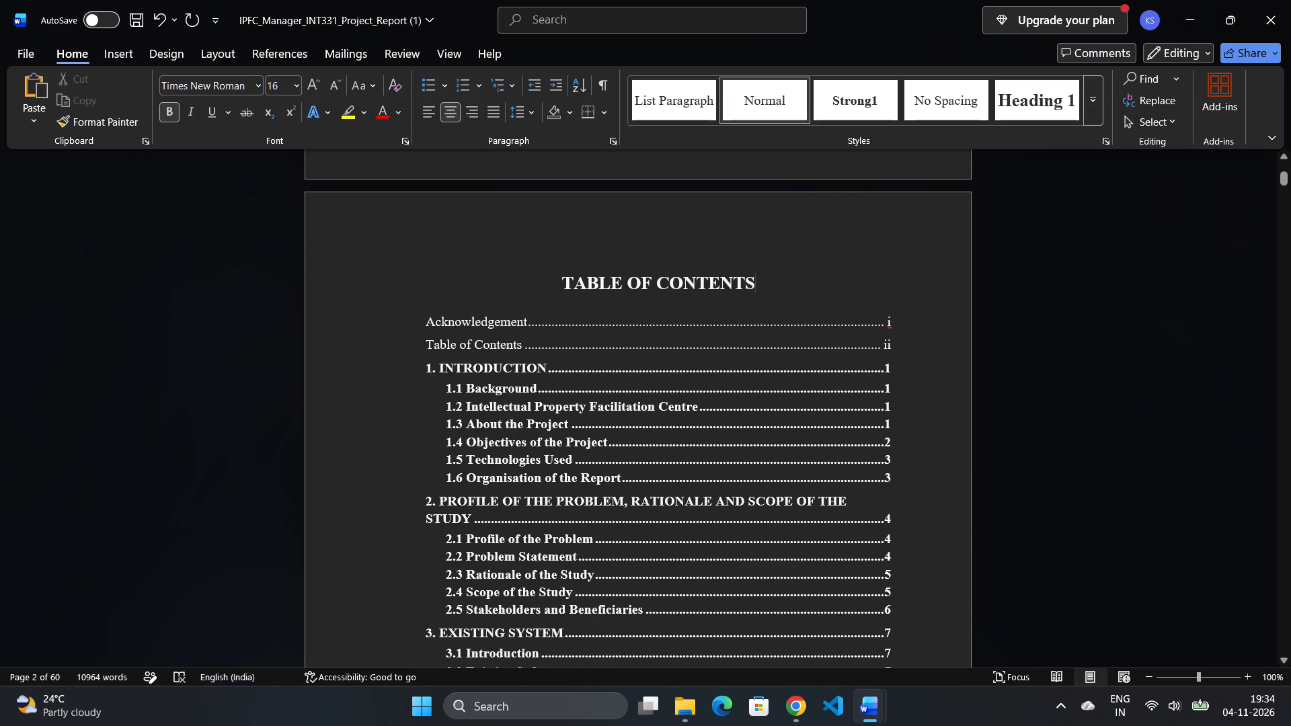
Replace the "Acknowledgement" entry in the Table of Contents with "Declaration", keeping its dot leader and page number.
scroll(850, 302, "up", 5)
scroll(850, 302, "down", 3)
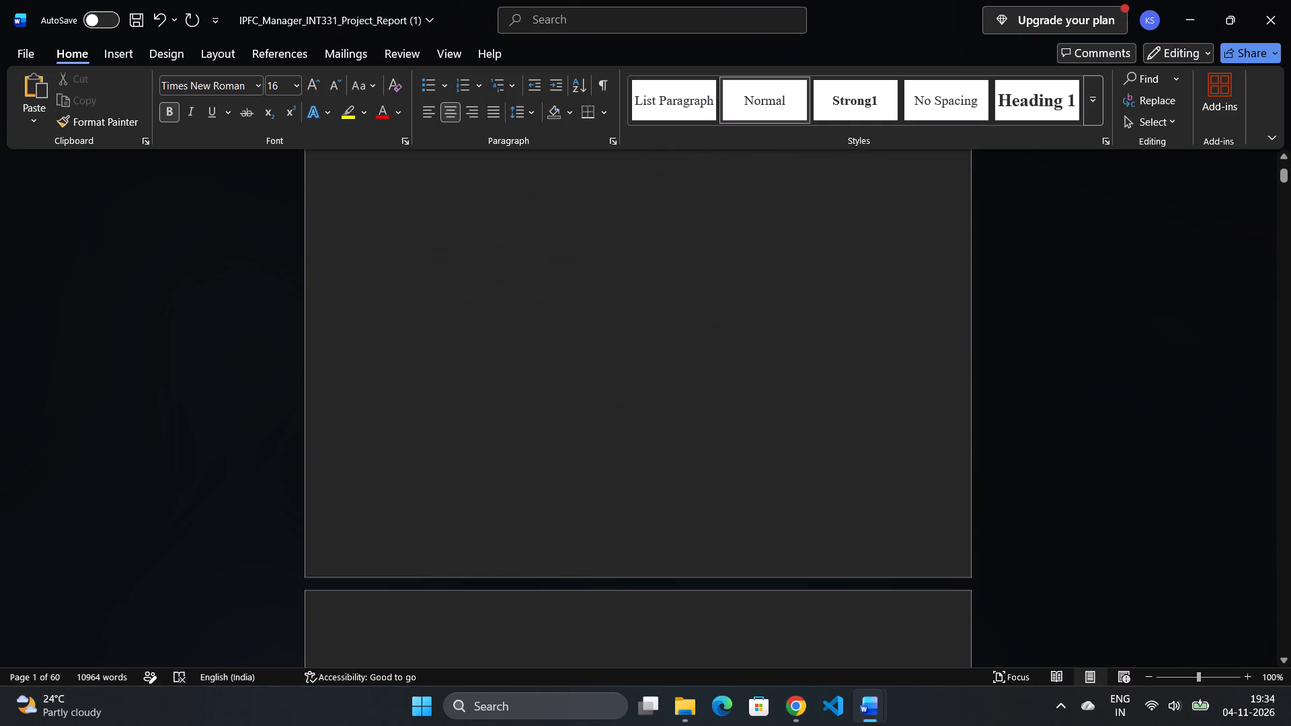
scroll(850, 302, "down", 1)
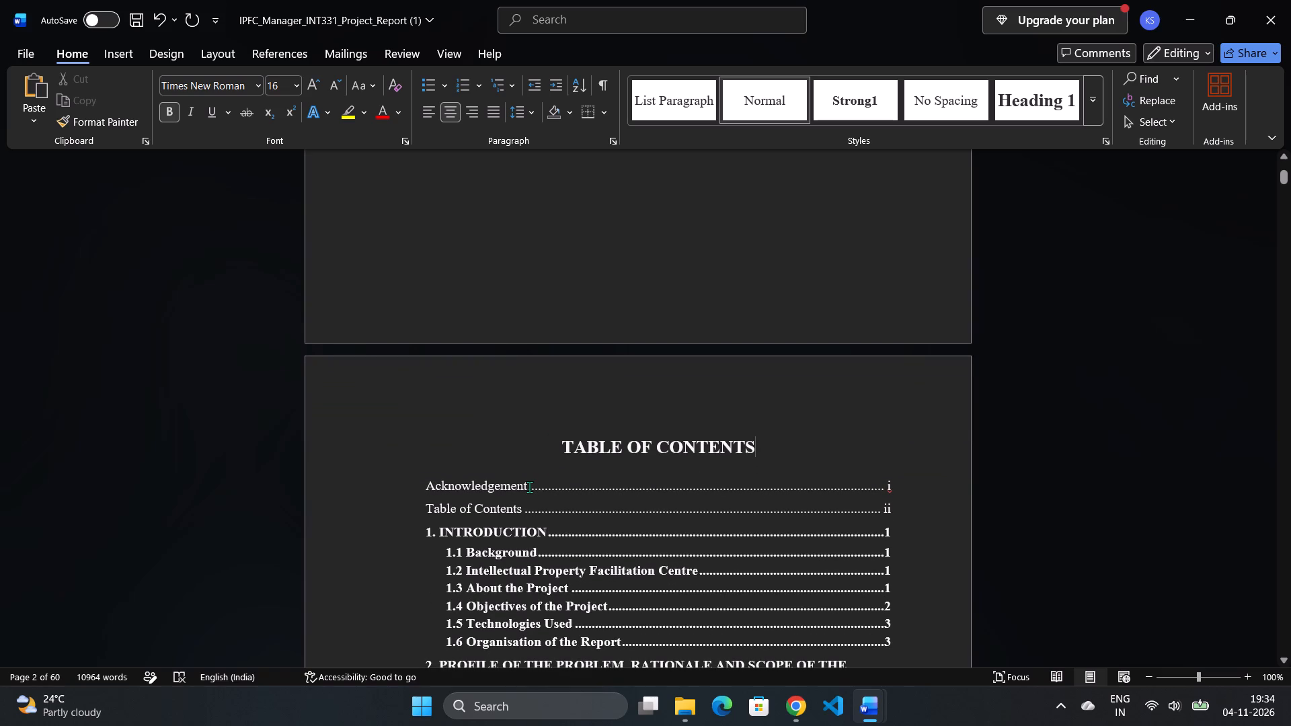
left_click(529, 487)
key("BackSpace")
key("BackSpace")
key("BackSpace")
key("BackSpace")
key("BackSpace")
key("BackSpace")
key("BackSpace")
key("BackSpace")
key("BackSpace")
key("BackSpace")
key("BackSpace")
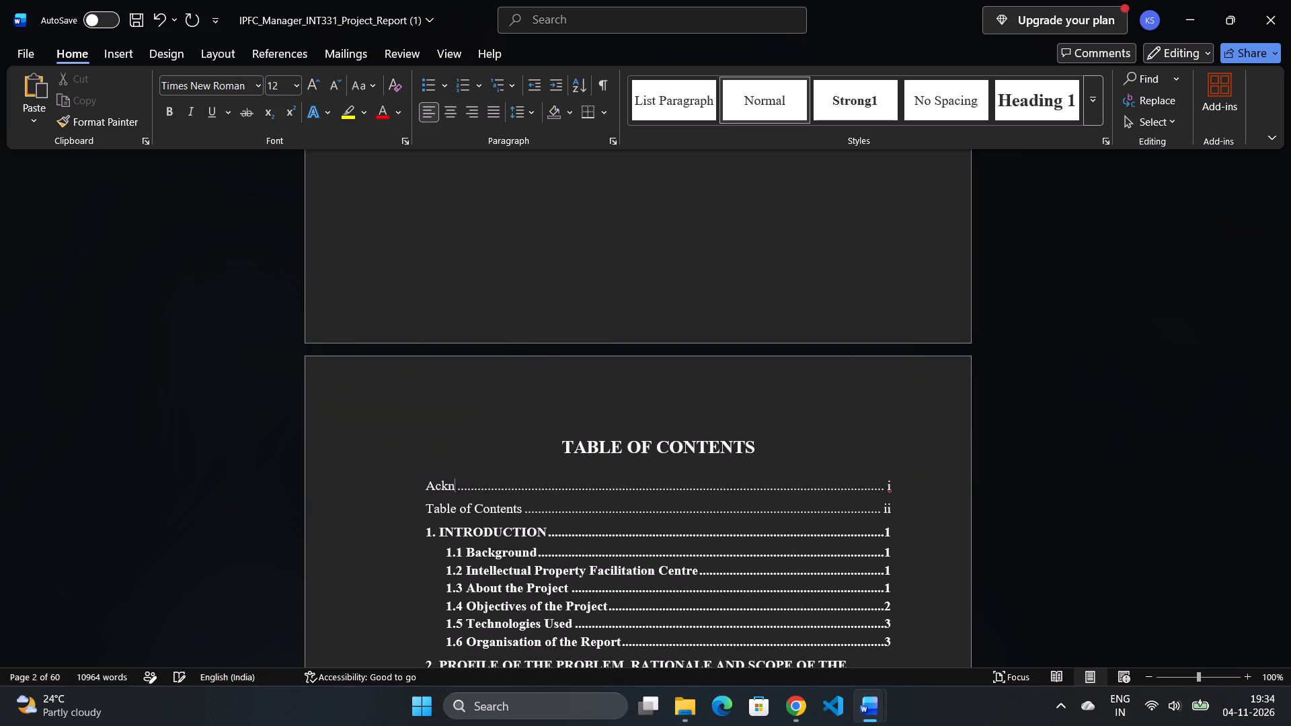
key("BackSpace")
key("BackSpace")
key("BackSpace")
key("BackSpace")
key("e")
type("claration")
Duplicate the "Declaration" line of the Table of Contents directly below itself, without leaving an extra blank line.
scroll(529, 487, "up", 3)
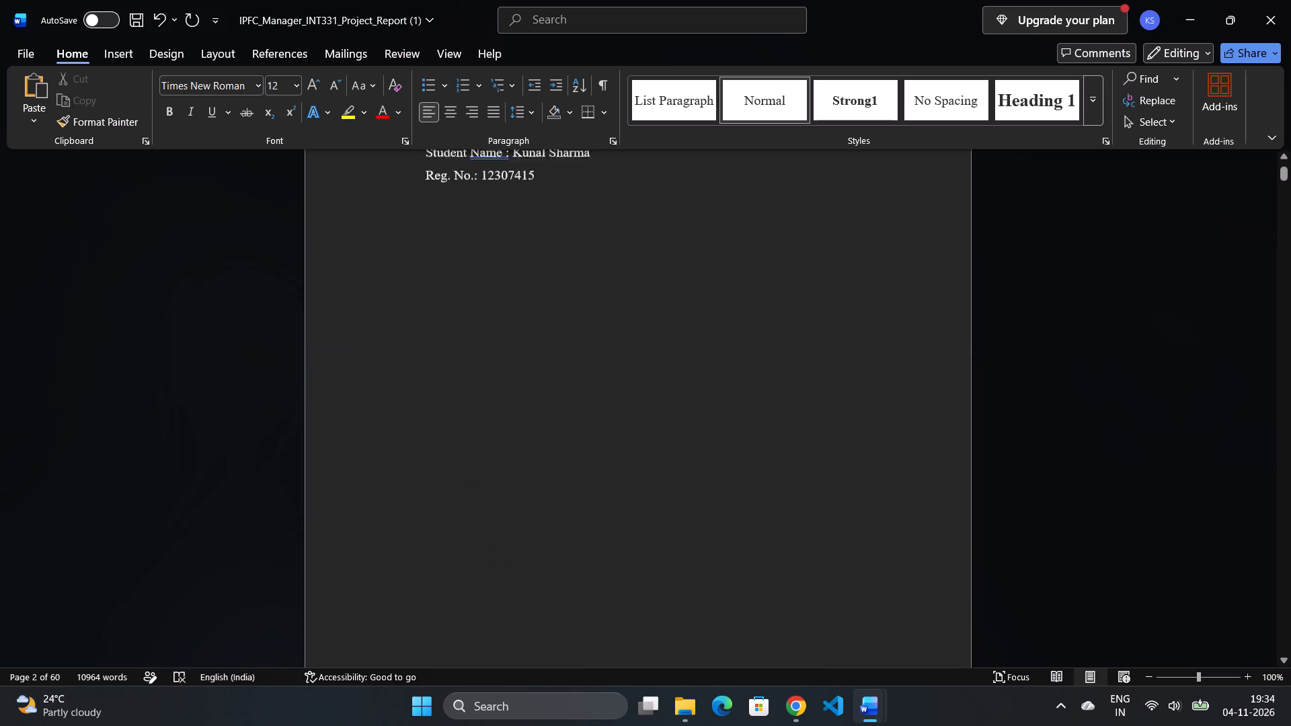
scroll(529, 487, "up", 4)
scroll(529, 487, "down", 2)
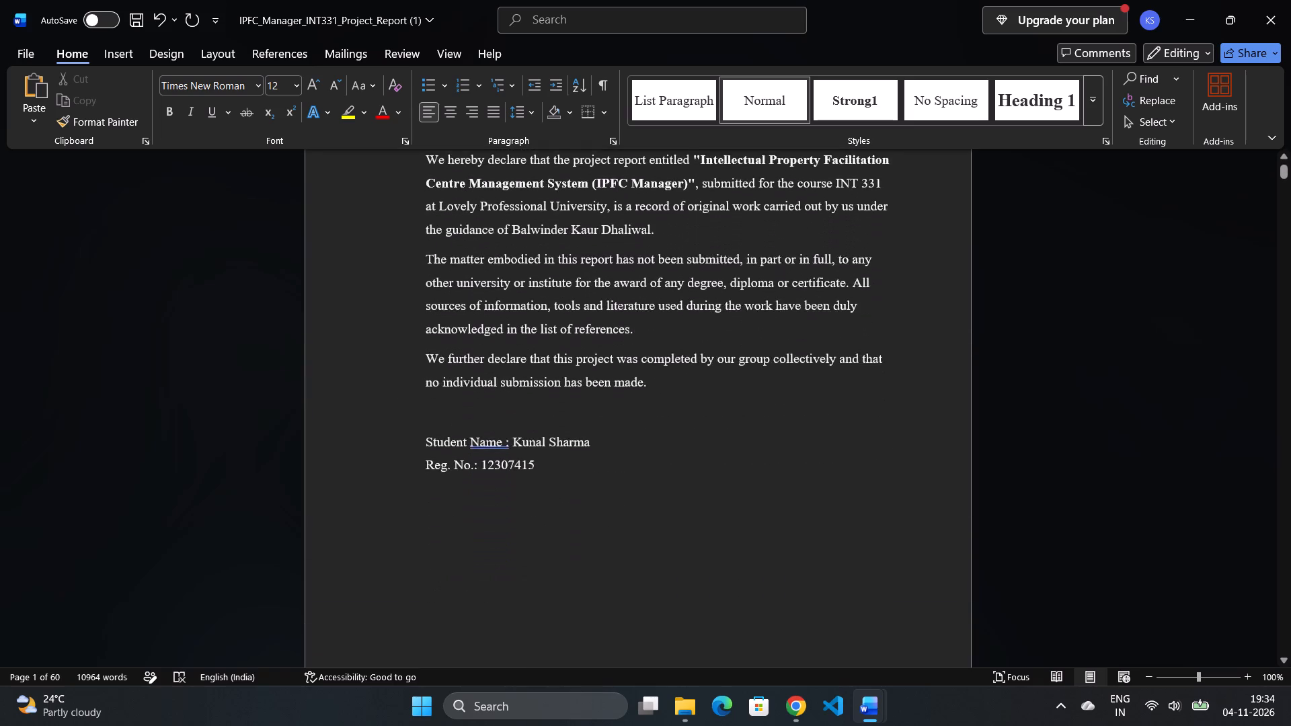
scroll(529, 487, "down", 2)
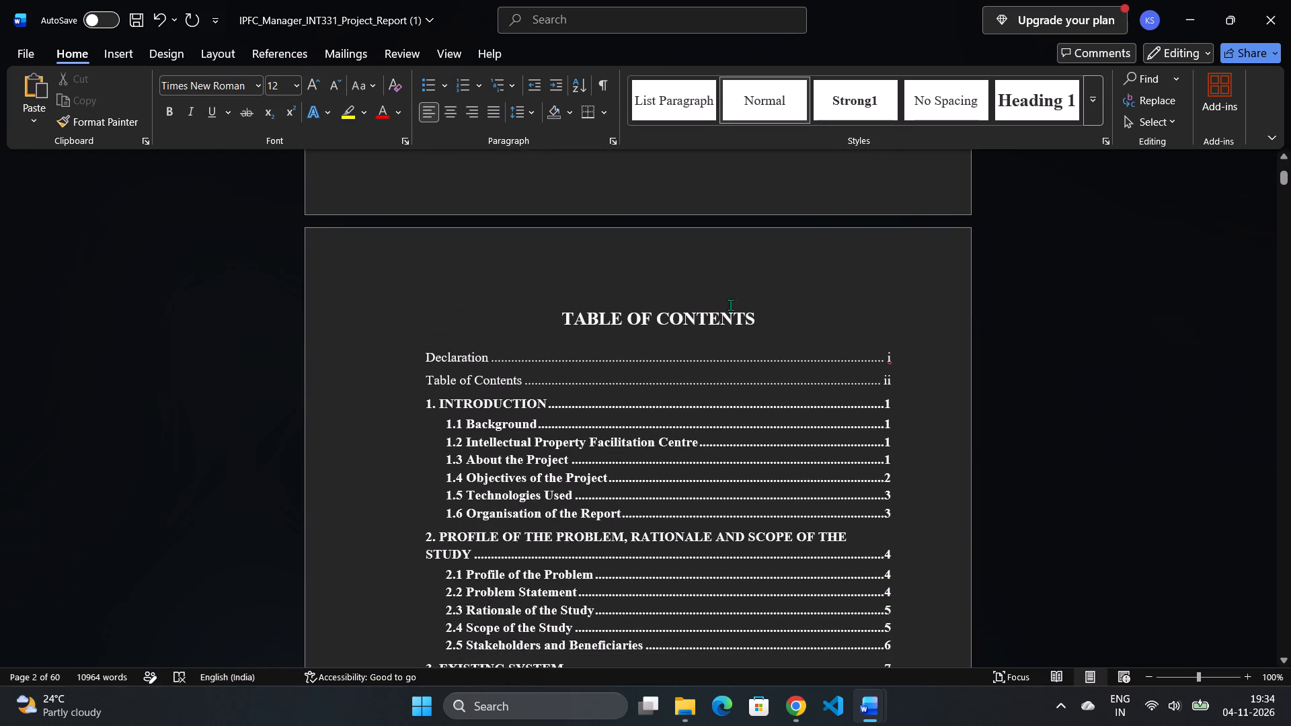
left_click_drag(898, 354, 711, 362)
left_click_drag(711, 362, 412, 364)
key("ctrl+c")
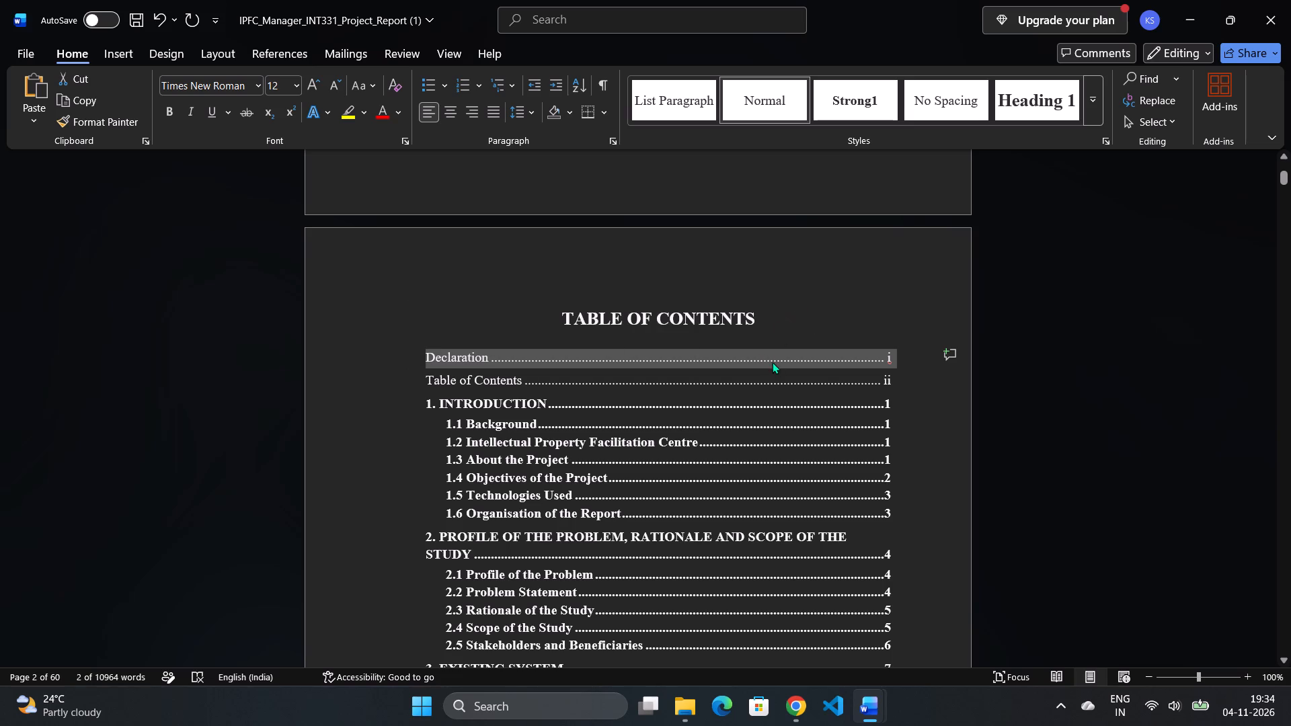
left_click(903, 350)
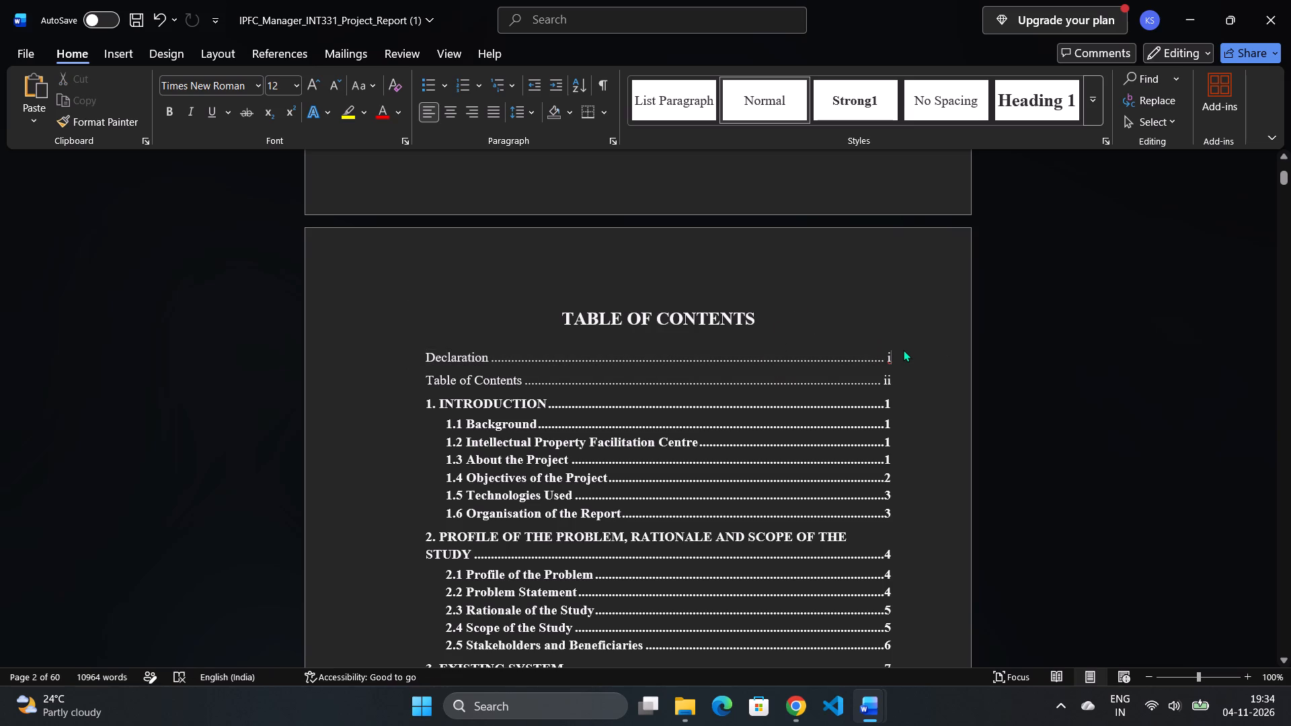
key("Return")
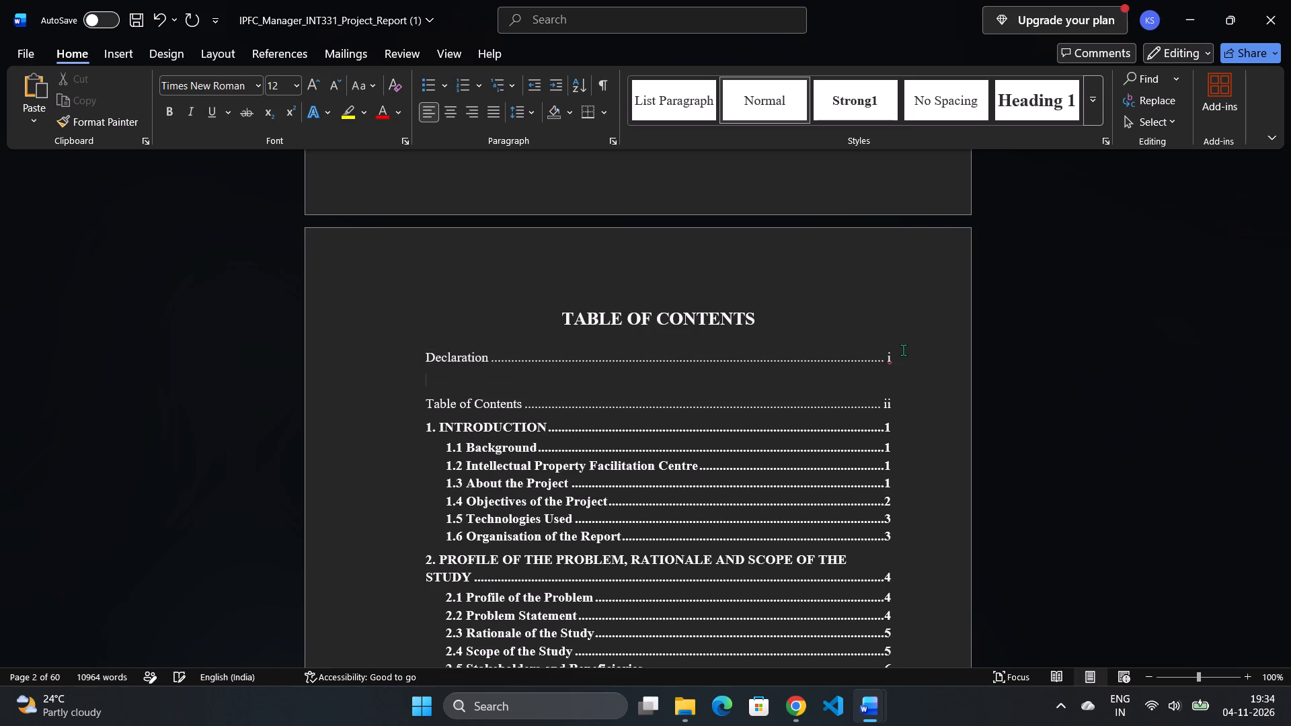
key("ctrl+v")
key("BackSpace")
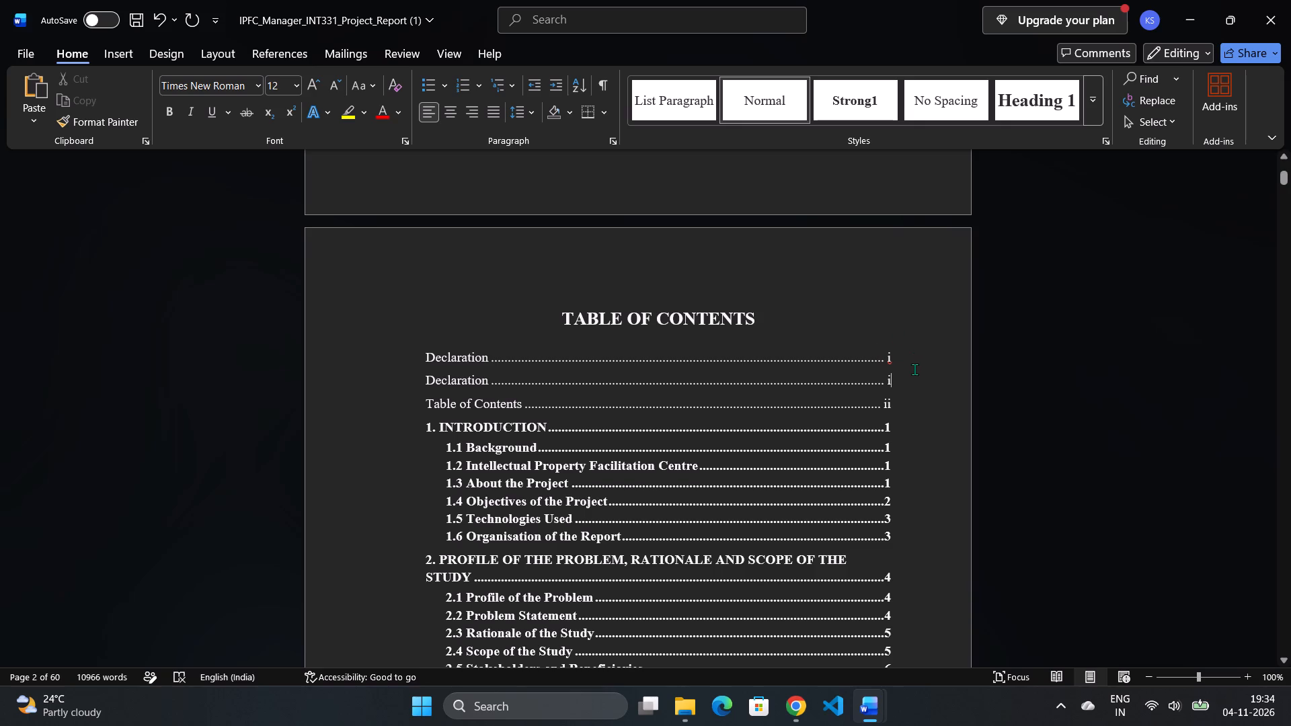
Change the page number of the second "Declaration" entry in the Table of Contents to ii.
key("shift+Left")
key("ctrl+c")
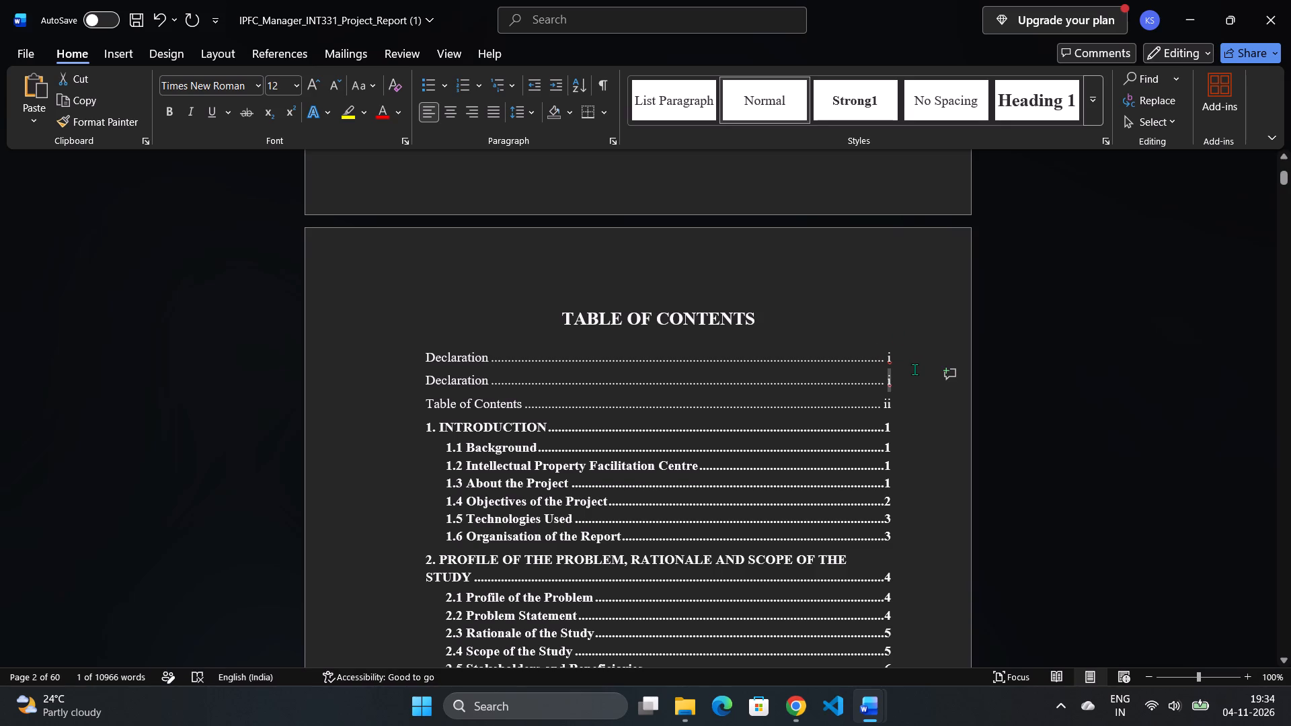
left_click(902, 380)
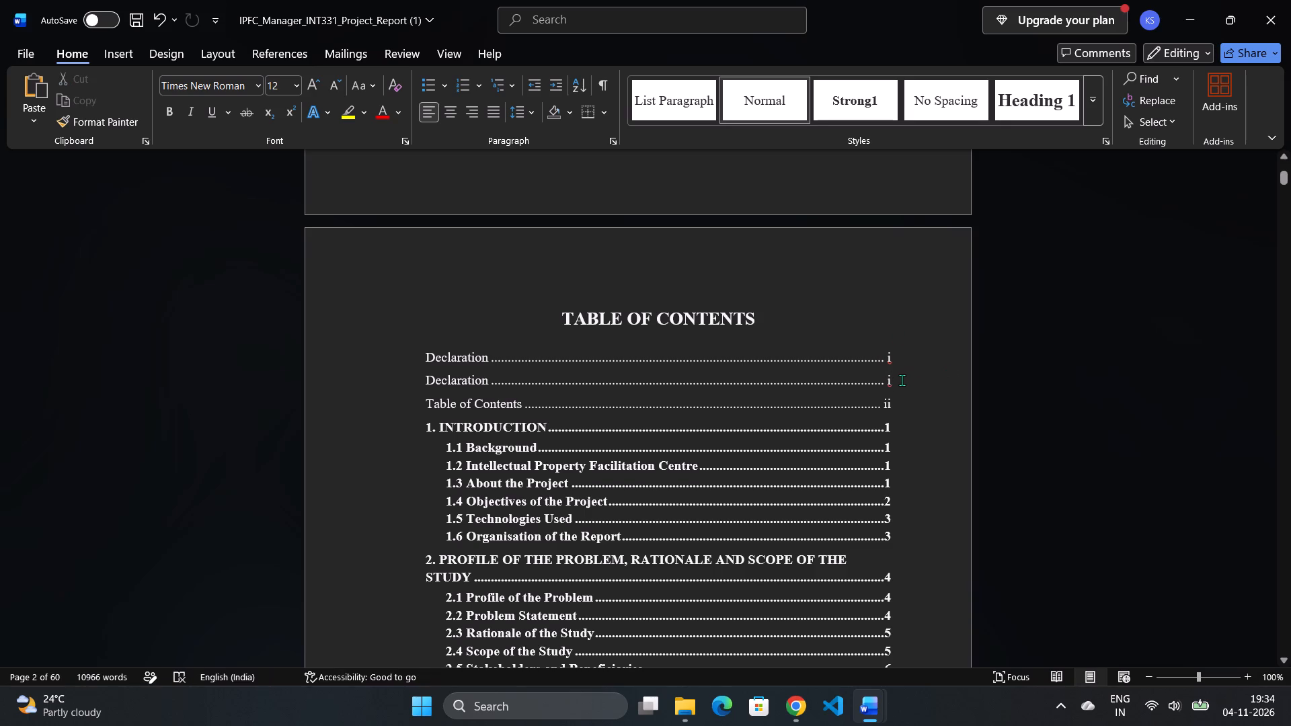
key("ctrl+v")
key("BackSpace")
key("ctrl+v")
key("Left")
key("BackSpace")
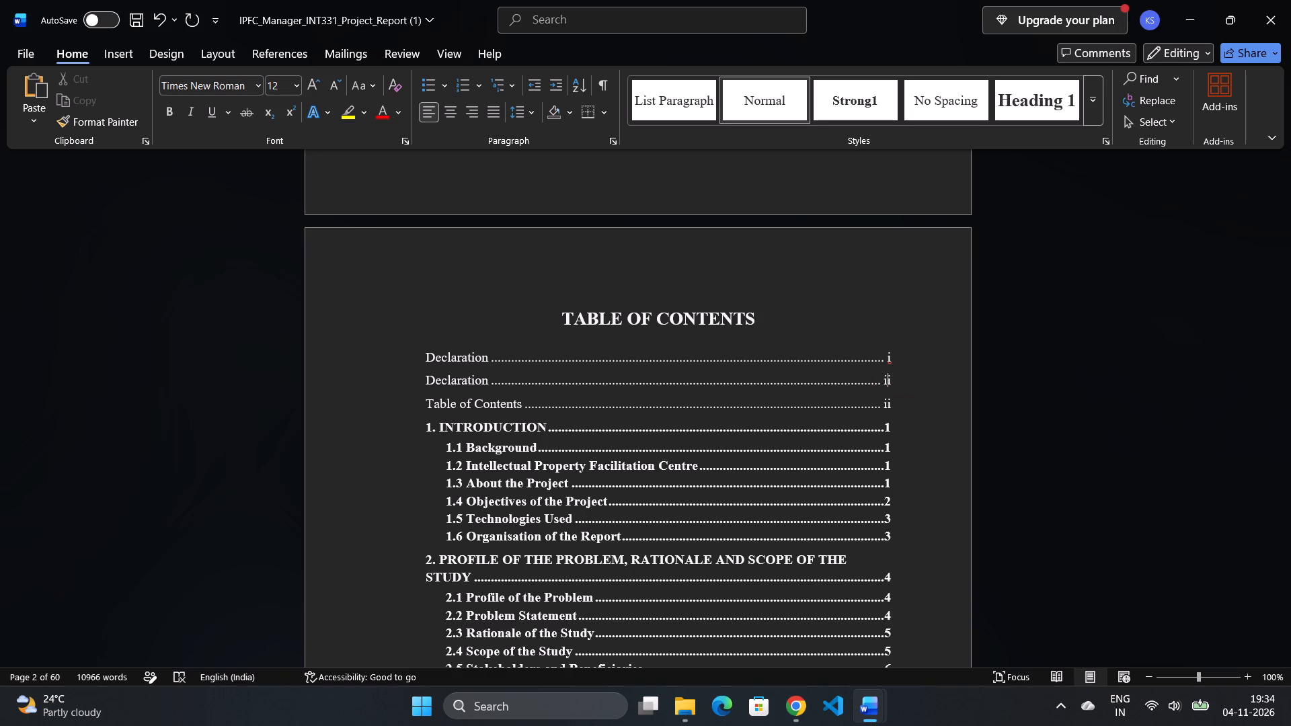
Change the page number of the "Table of Contents" entry to iii.
key("Down")
key("Right")
key("ctrl+v")
key("Left")
key("BackSpace")
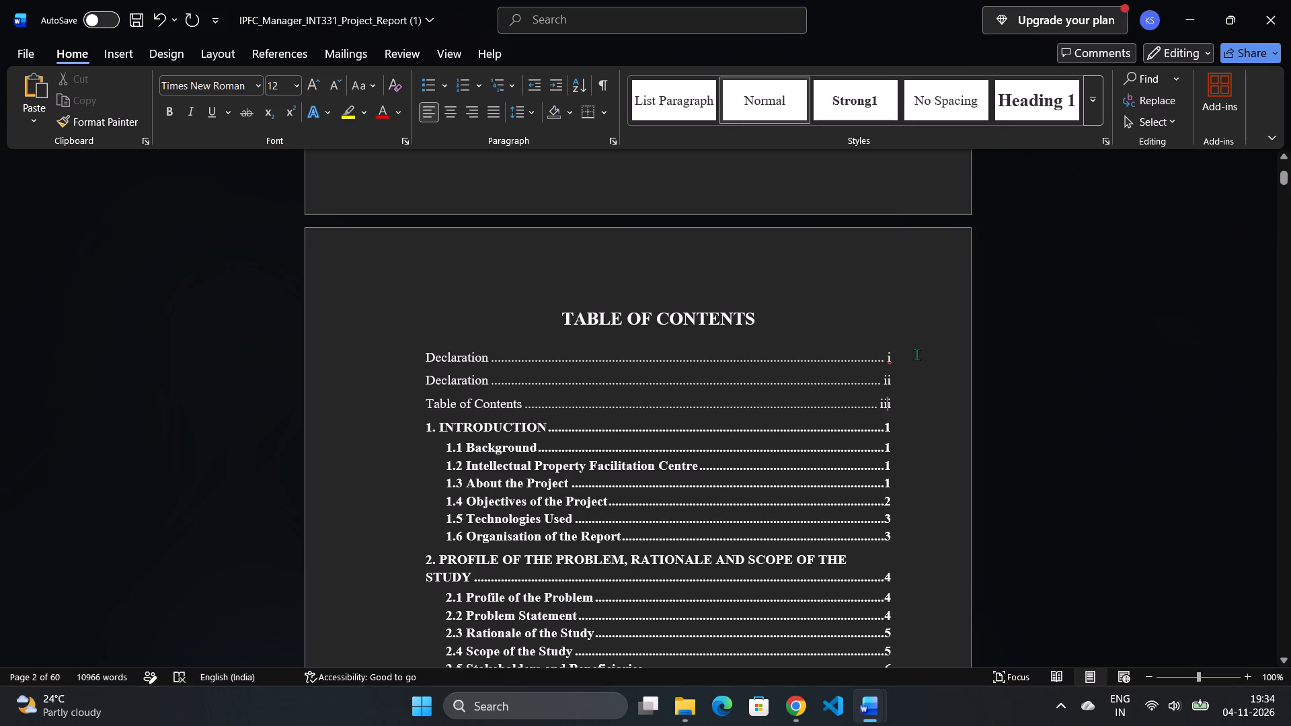
Replace the first "Declaration" entry in the Table of Contents with "Front Page", keeping its dot leader and page number.
left_click(492, 360)
key("BackSpace")
key("BackSpace")
key("BackSpace")
key("BackSpace")
key("BackSpace")
key("BackSpace")
key("BackSpace")
key("BackSpace")
key("BackSpace")
key("BackSpace")
key("BackSpace")
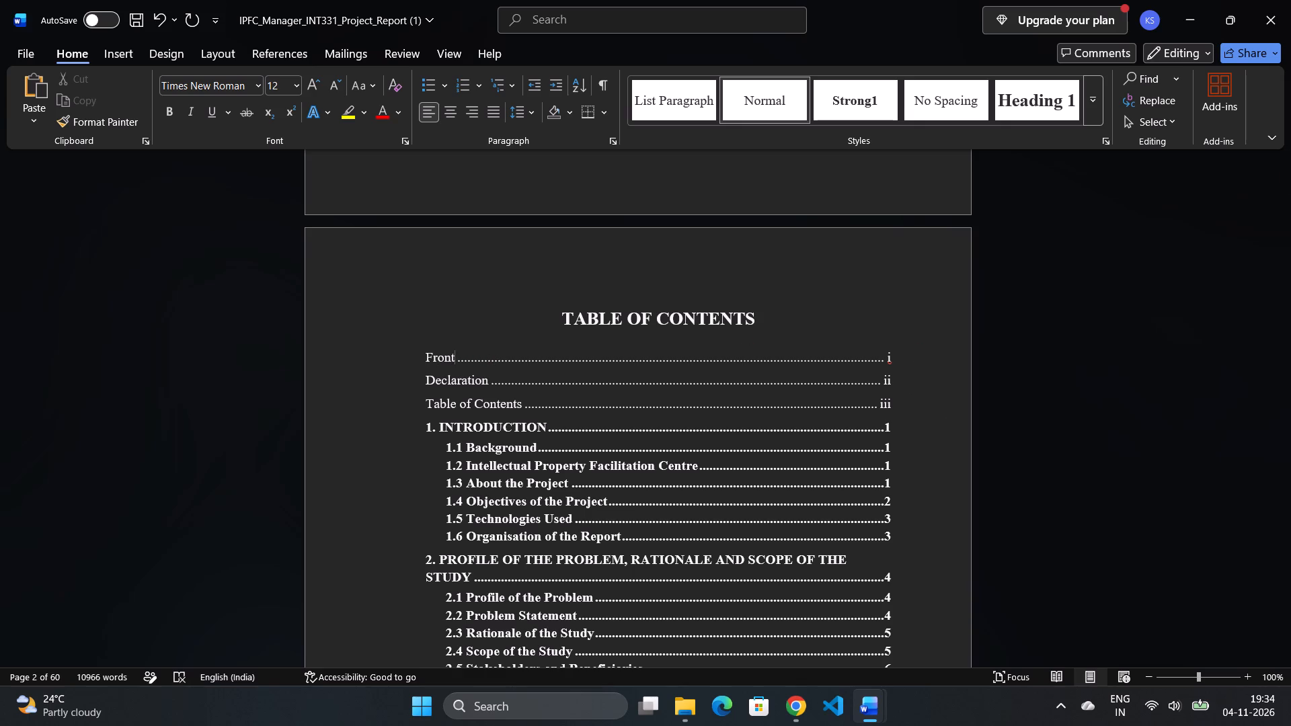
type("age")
left_click(1202, 351)
Review the Declaration page and the complete Table of Contents, from its front-matter entries through to References.
scroll(886, 495, "down", 2)
scroll(886, 495, "up", 2)
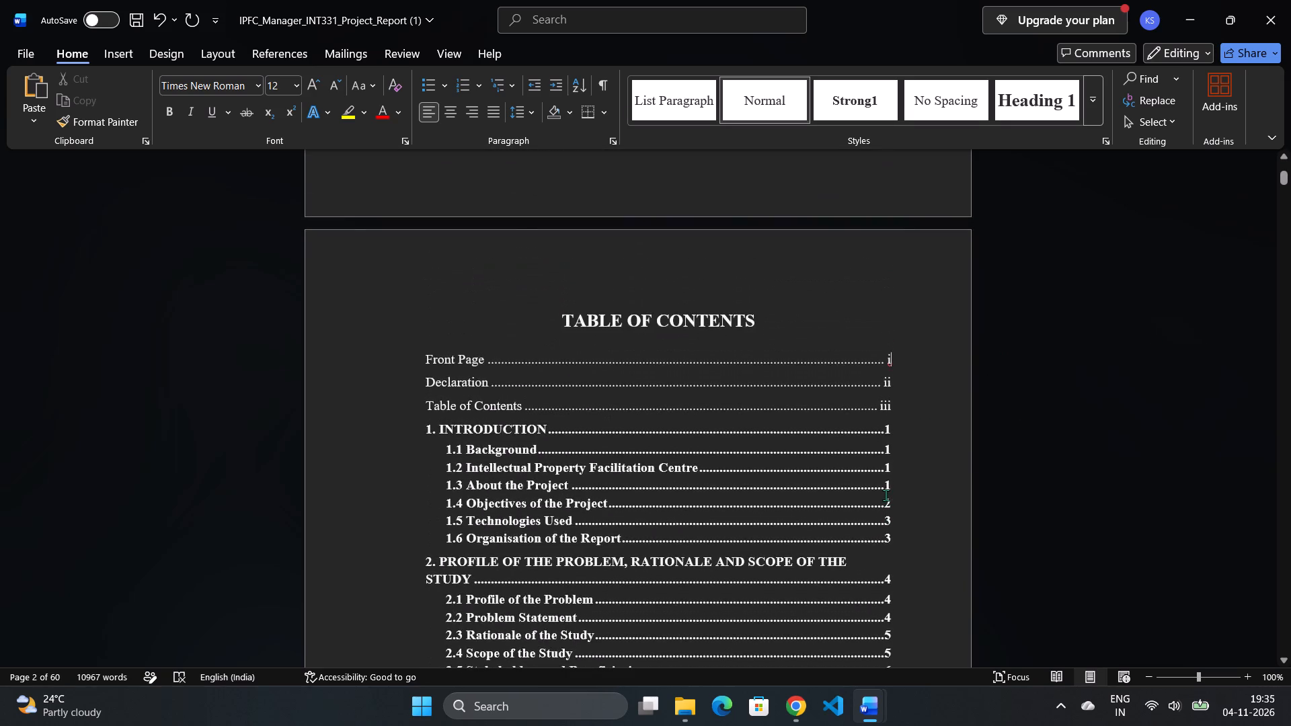
scroll(886, 495, "up", 13)
scroll(886, 495, "down", 2)
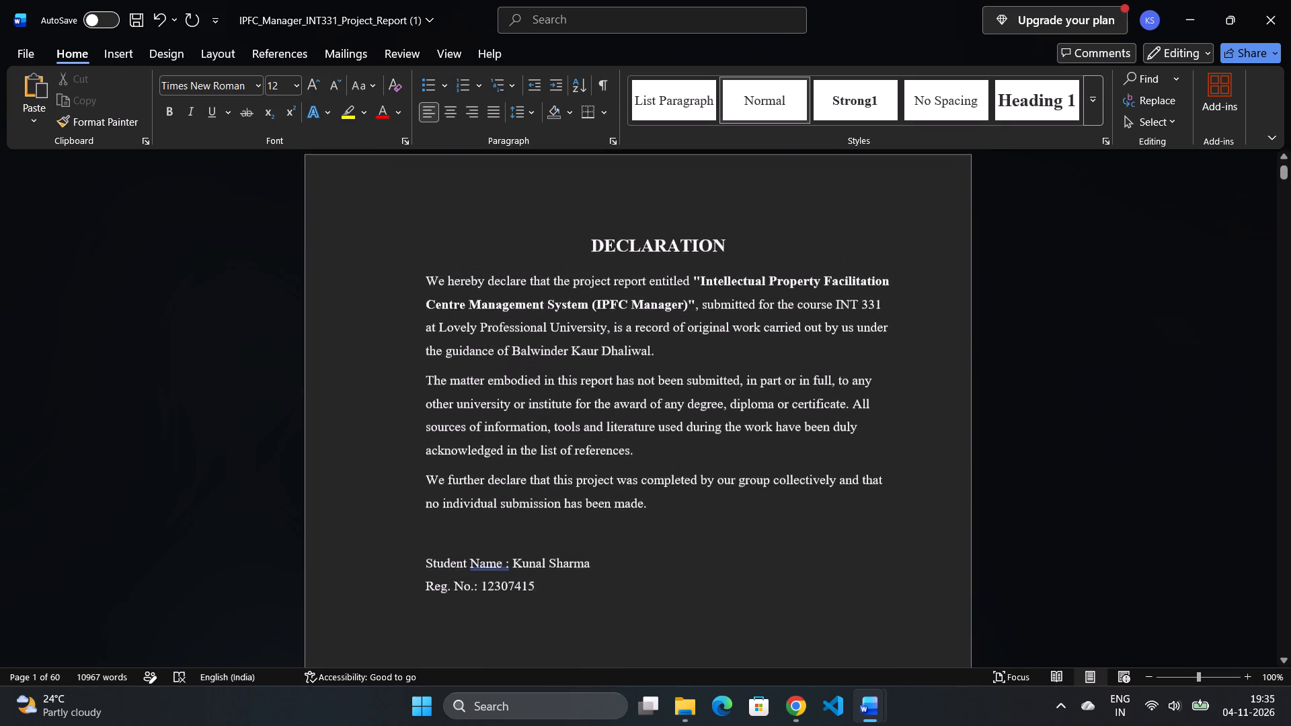
scroll(886, 495, "down", 7)
scroll(886, 495, "up", 8)
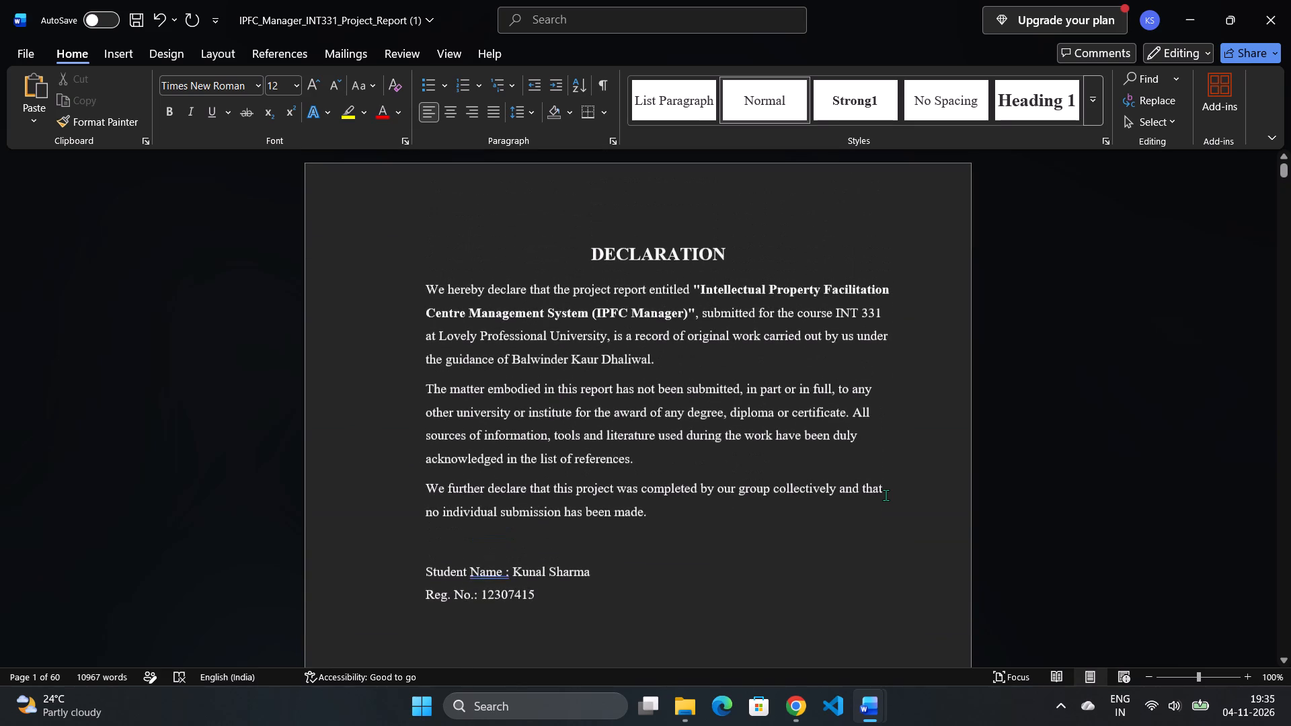
scroll(886, 495, "up", 7)
scroll(886, 495, "down", 4)
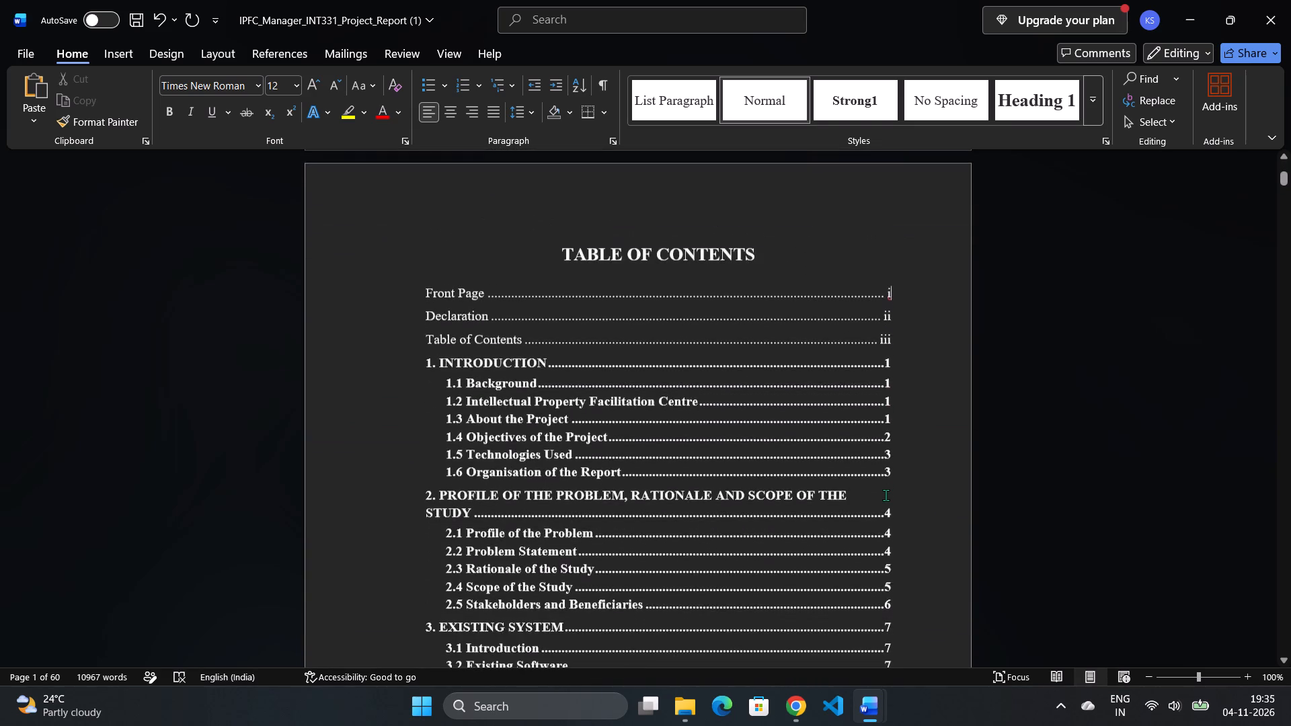
scroll(886, 495, "down", 4)
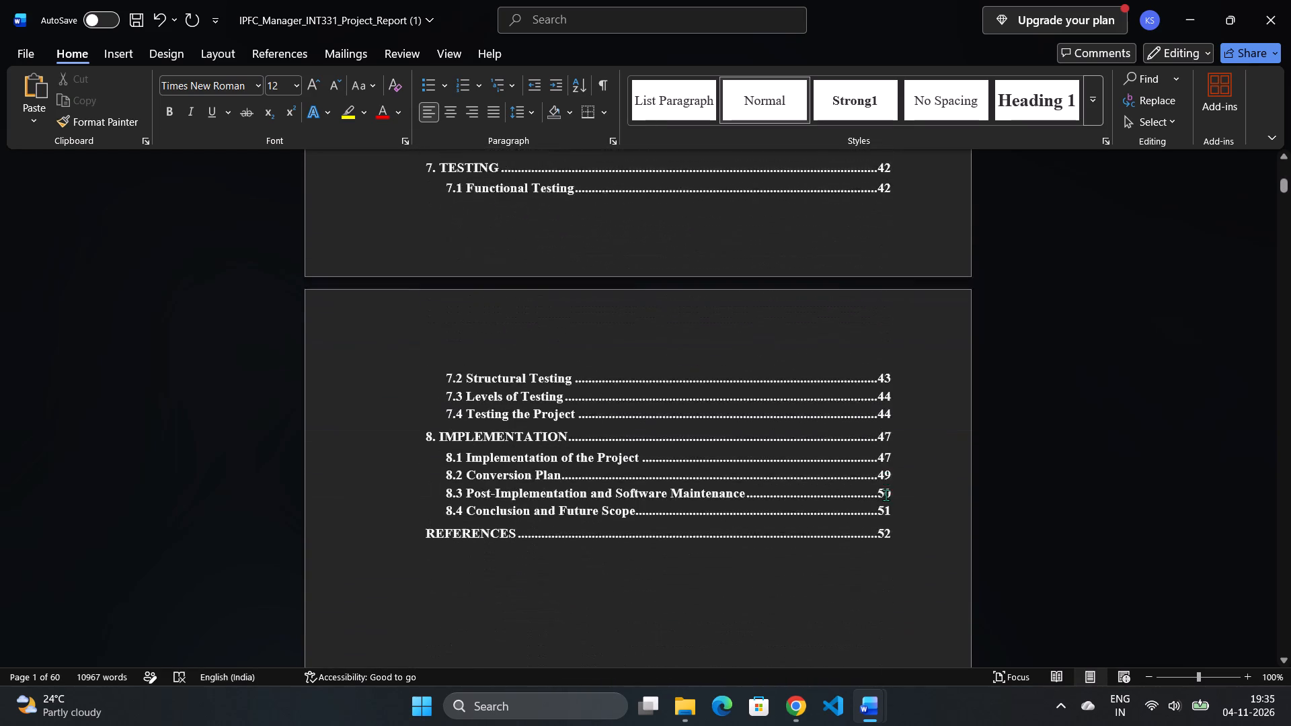
Delete the "[1]" citation and the space before it after "images used in commerce" in section 1.1 Background.
scroll(886, 495, "down", 6)
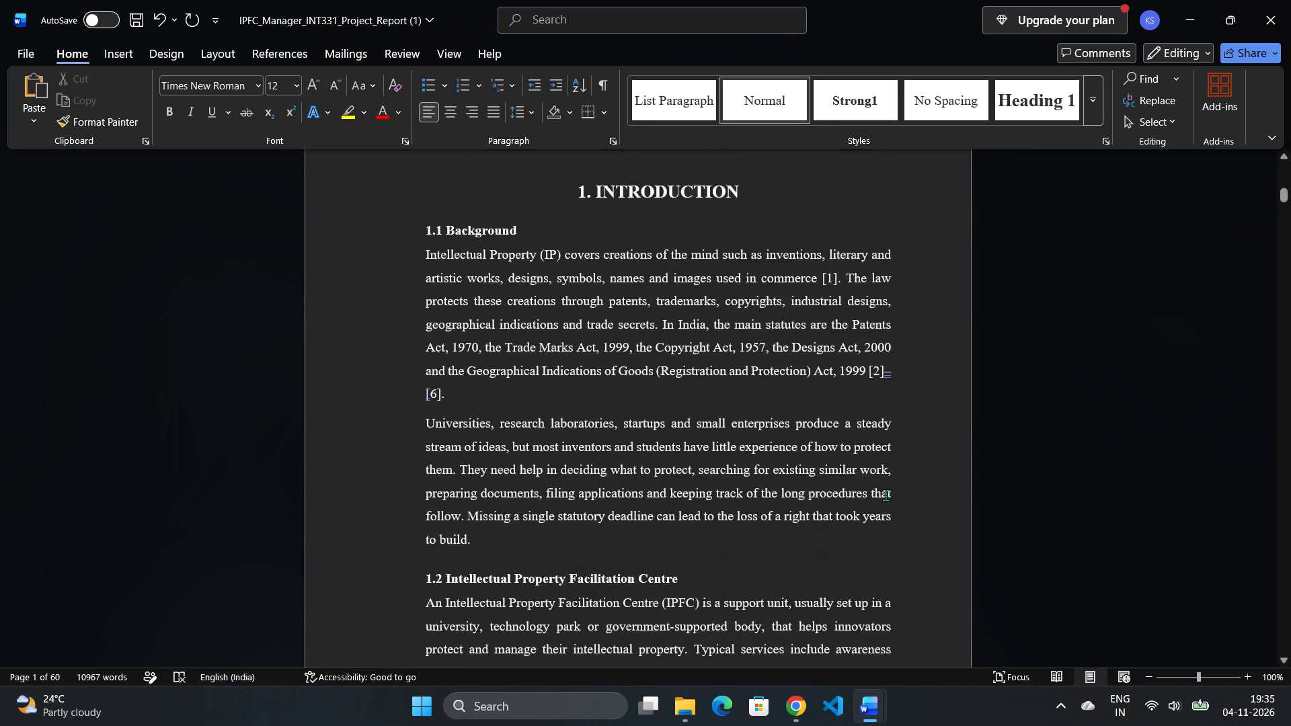
scroll(886, 495, "down", 1)
scroll(886, 495, "up", 1)
scroll(886, 495, "down", 1)
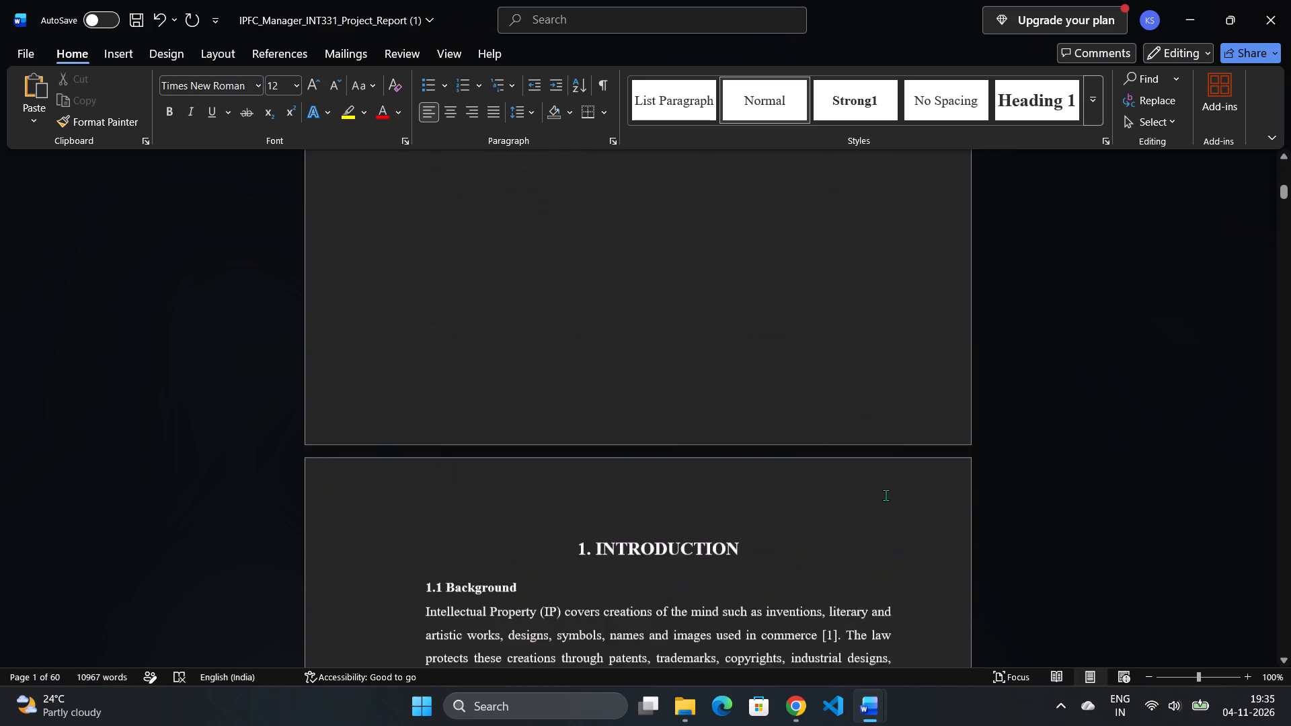
scroll(886, 495, "down", 2)
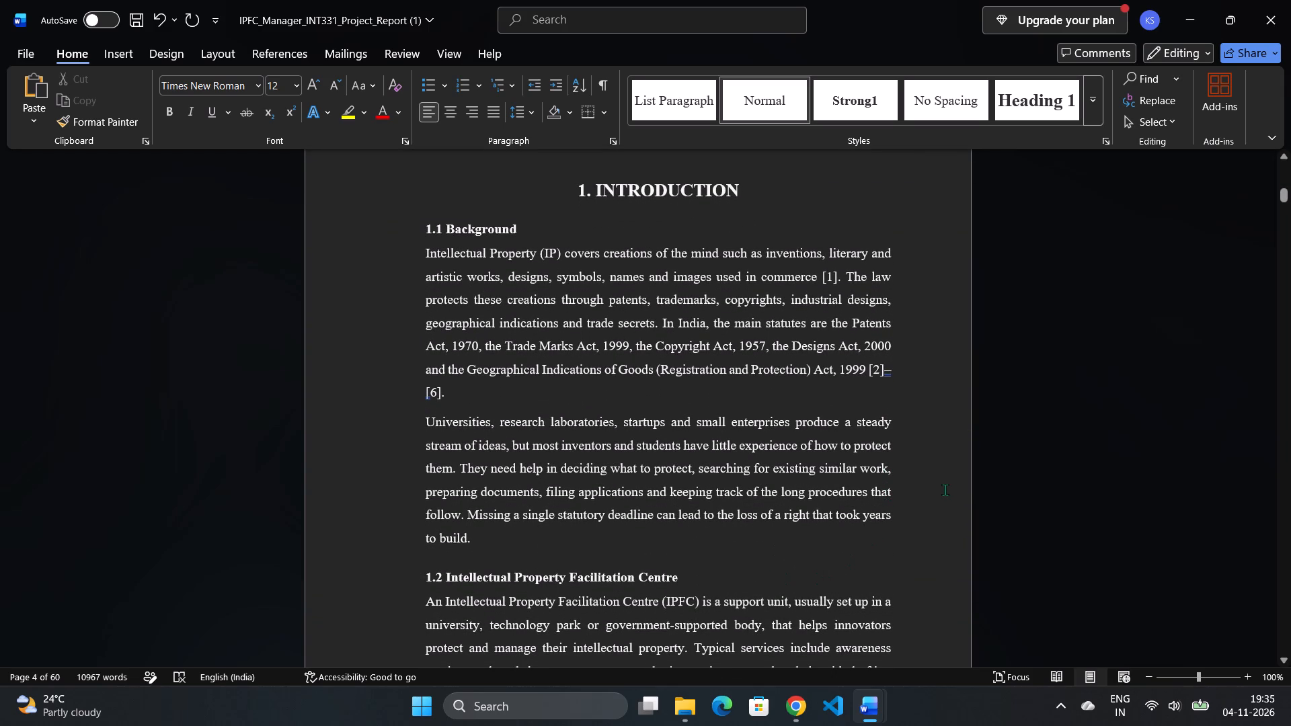
left_click(842, 277)
key("Left")
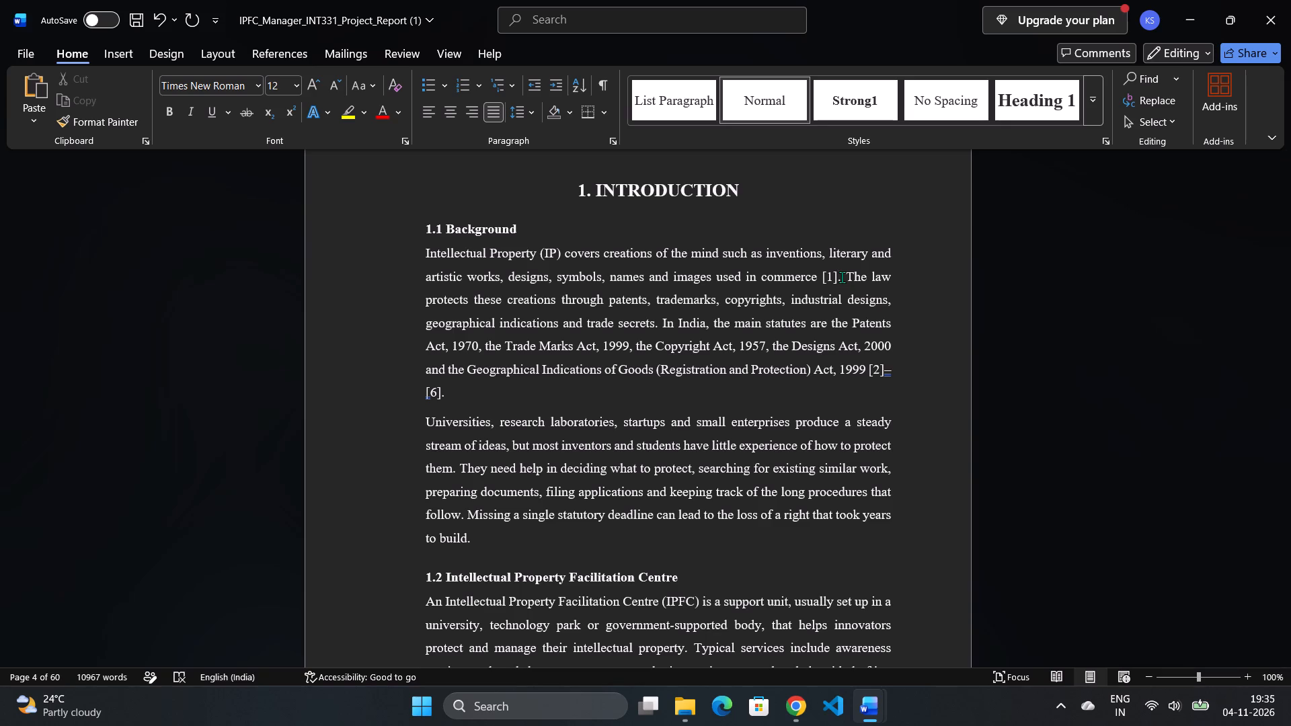
key("BackSpace")
key("BackSpace")
key("BackSpace")
key("BackSpace")
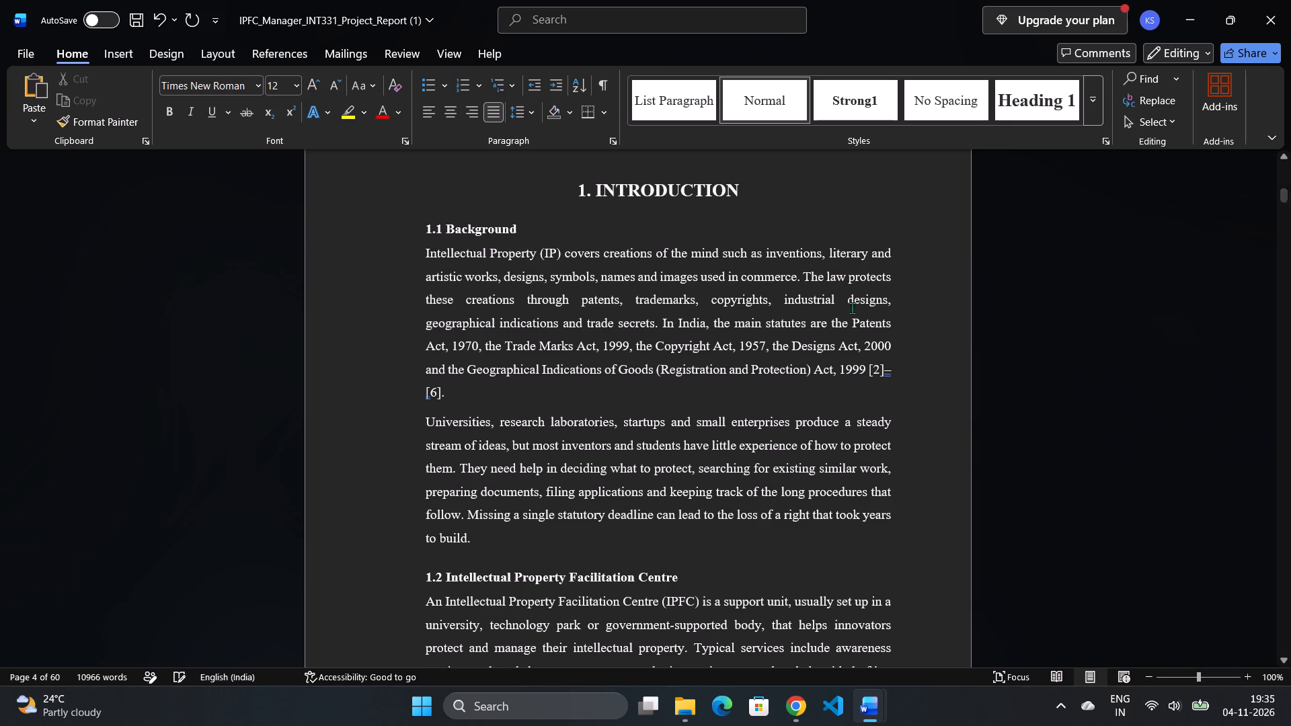
Delete the "[2]–[6]" citation and the space before it at the end of the first paragraph of section 1.1 Background.
left_click(1025, 408)
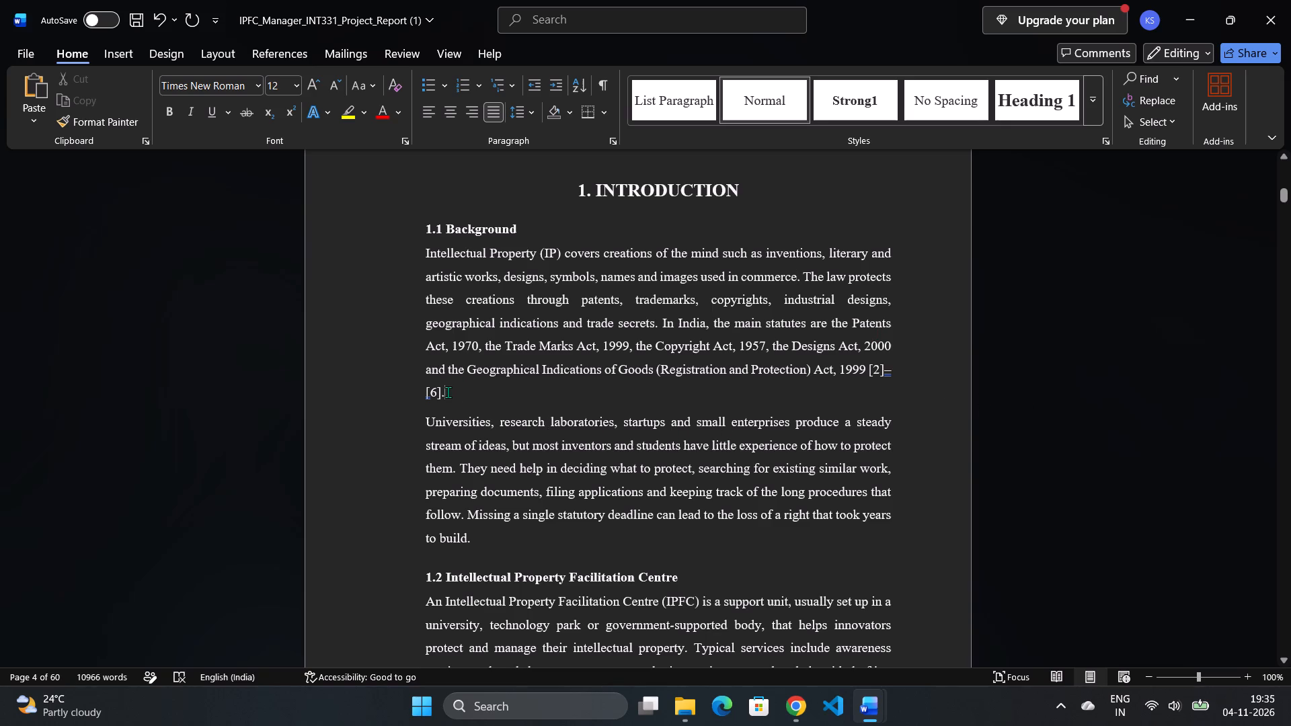
key("Left")
key("BackSpace")
key("BackSpace")
key("BackSpace")
key("BackSpace")
key("BackSpace")
key("BackSpace")
key("BackSpace")
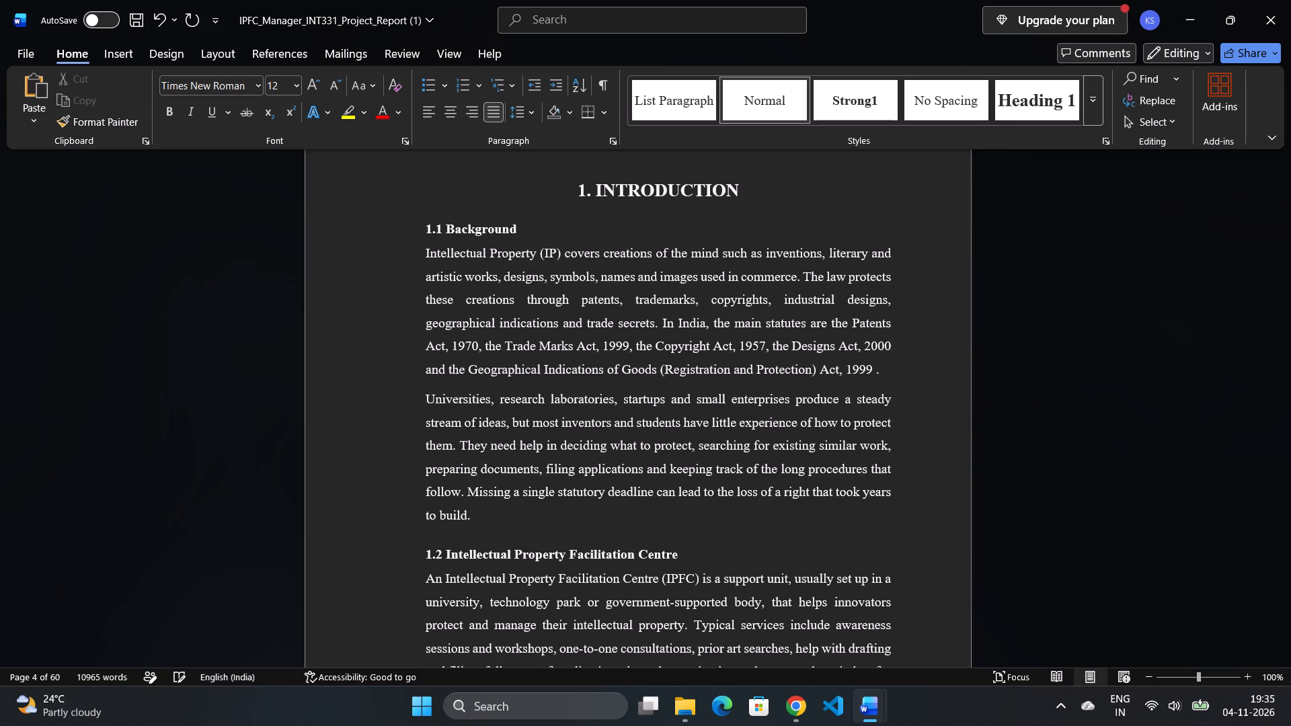
key("BackSpace")
Review the rest of chapter 1, from section 1.2 Intellectual Property Facilitation Centre to section 1.6 Organisation of the Report.
scroll(448, 392, "down", 1)
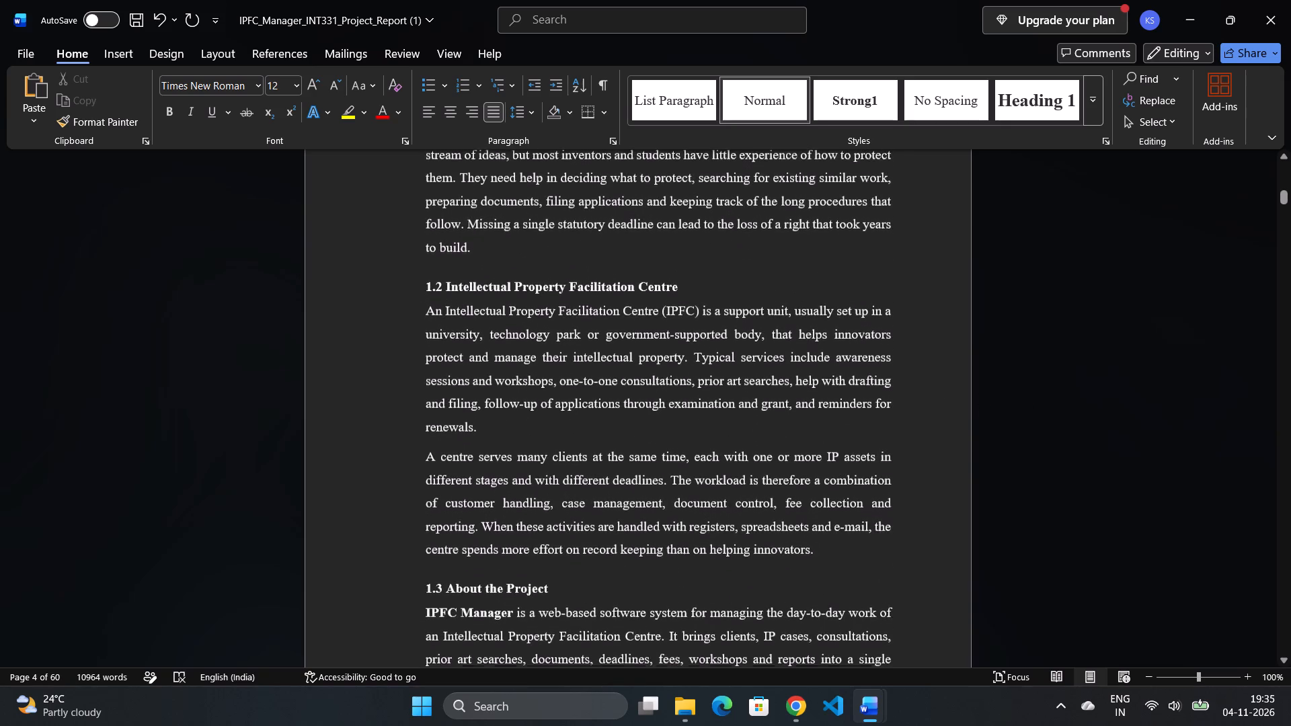
scroll(448, 392, "down", 2)
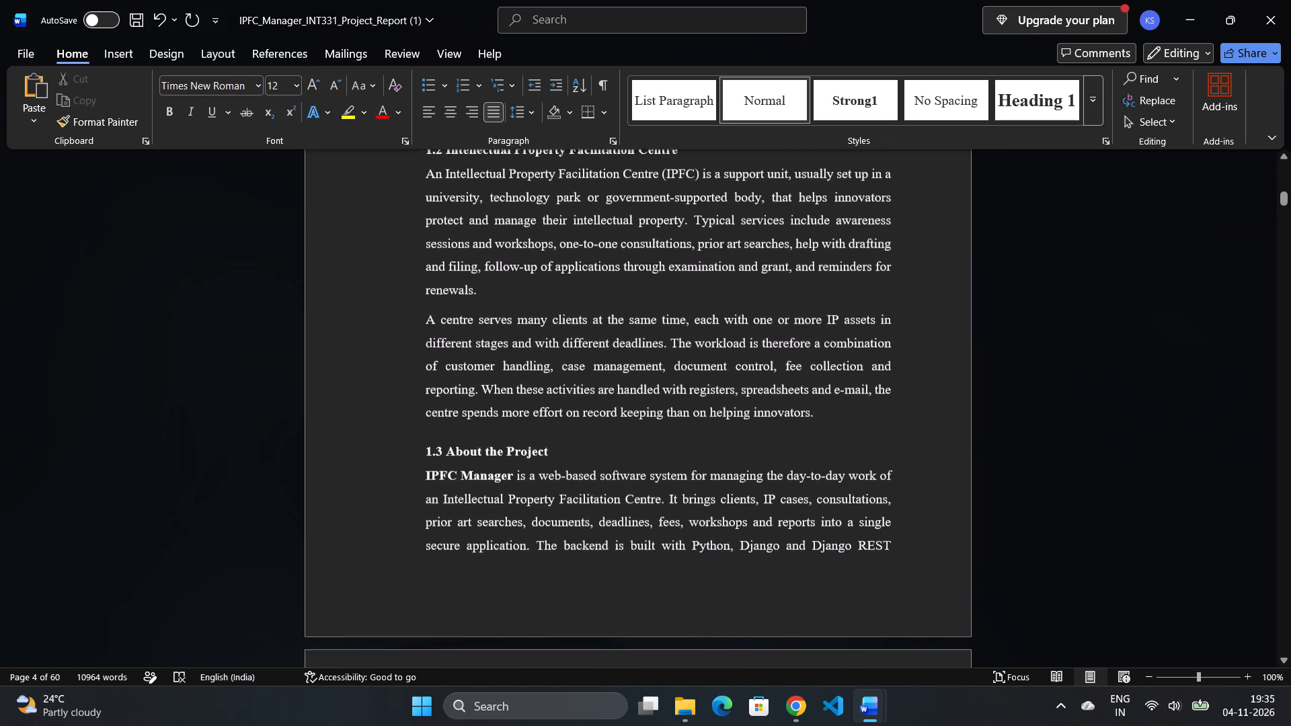
scroll(448, 392, "down", 1)
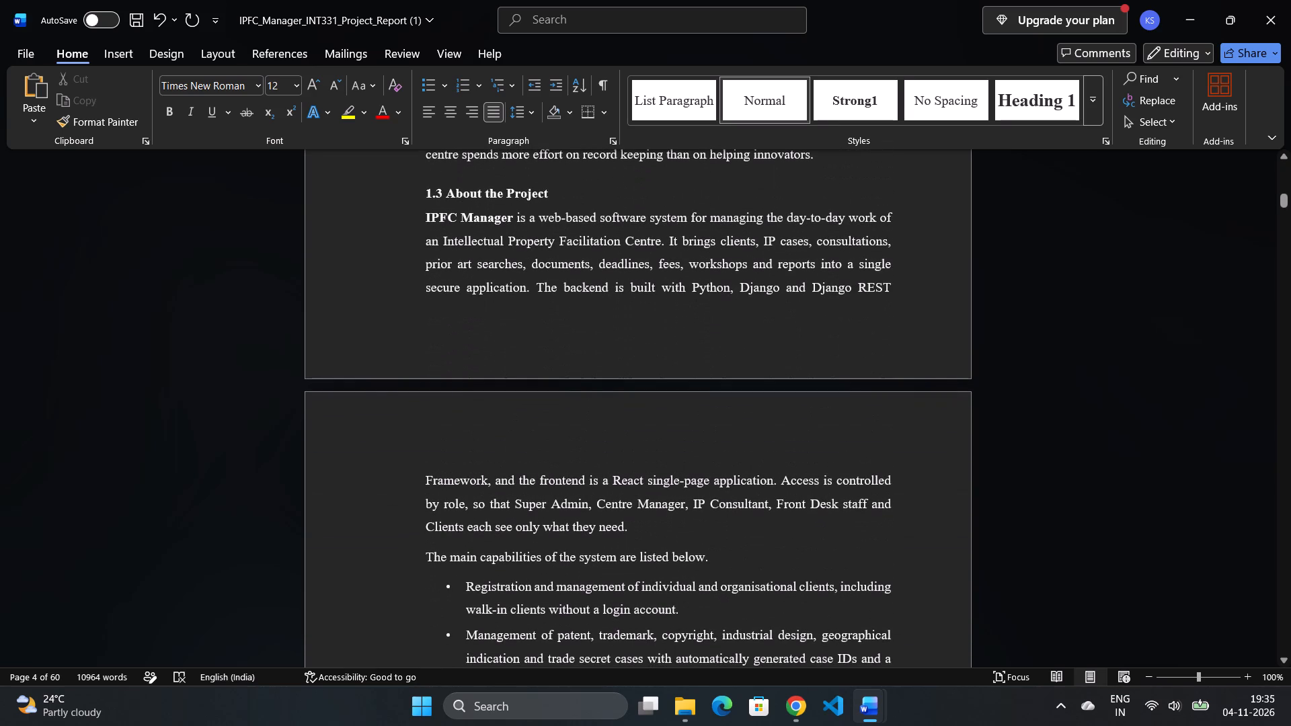
scroll(448, 392, "down", 2)
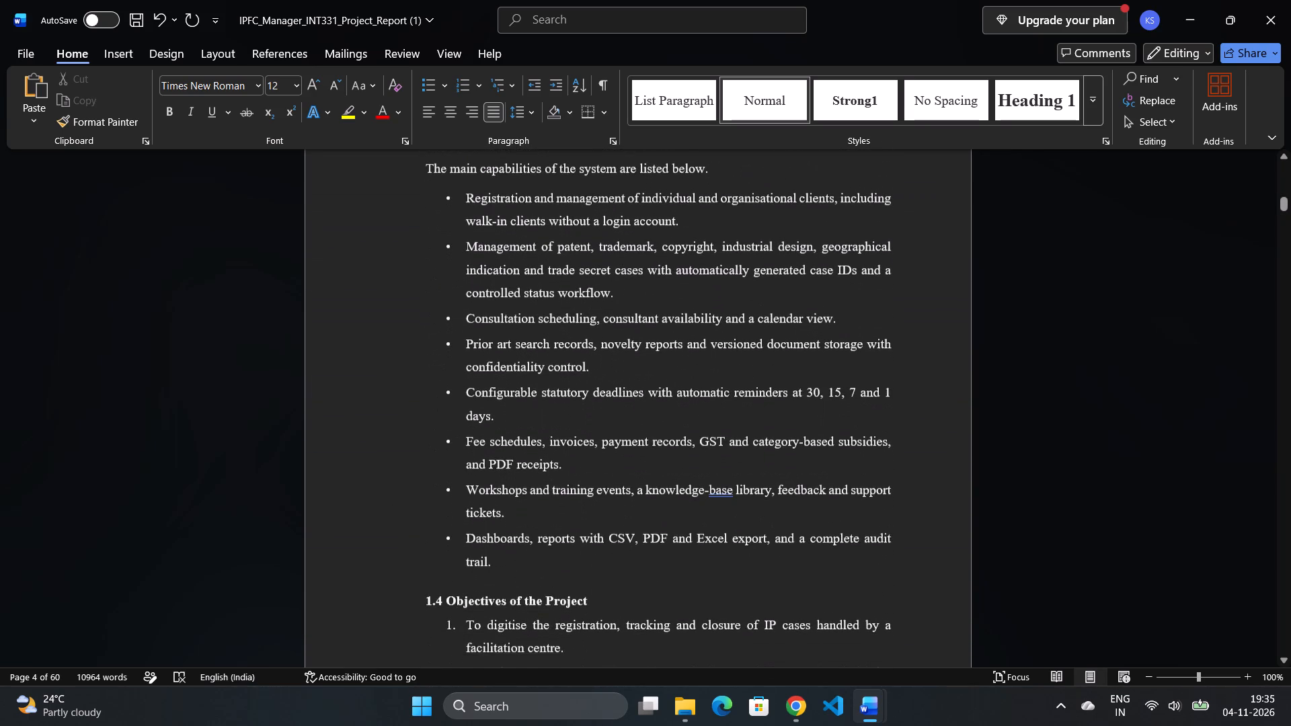
scroll(623, 380, "down", 3)
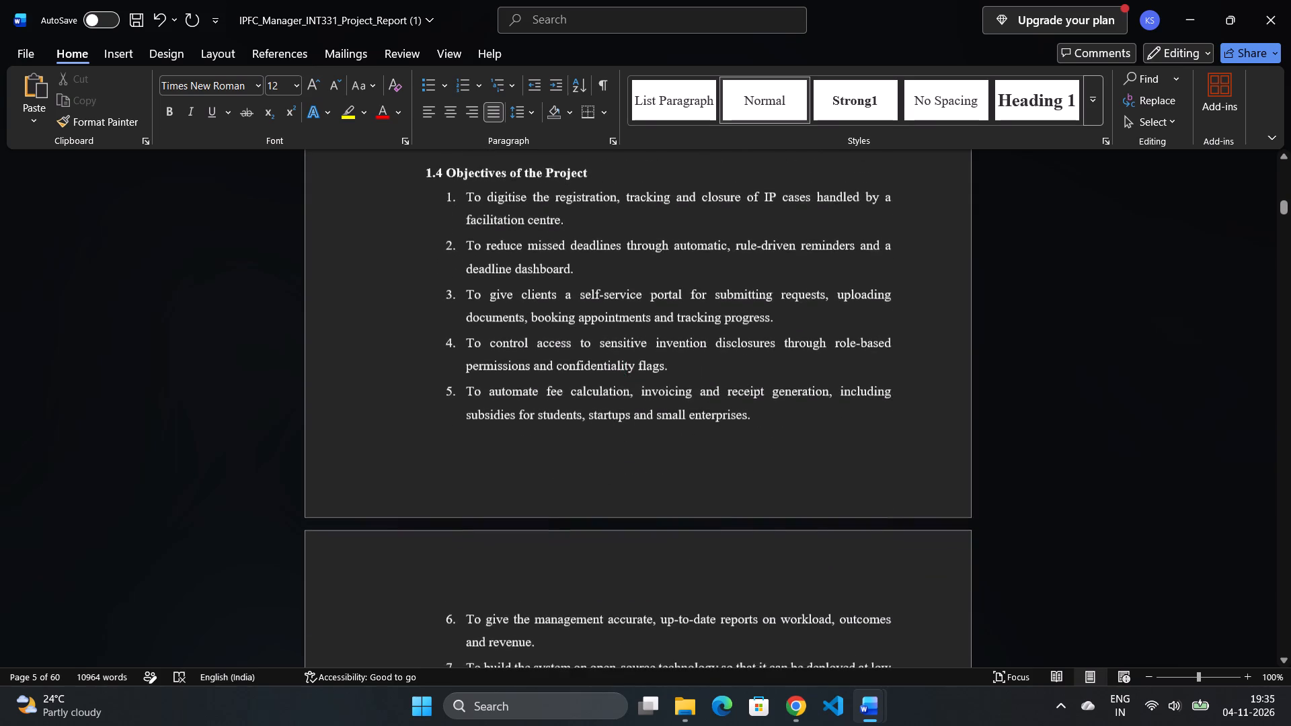
scroll(623, 380, "down", 3)
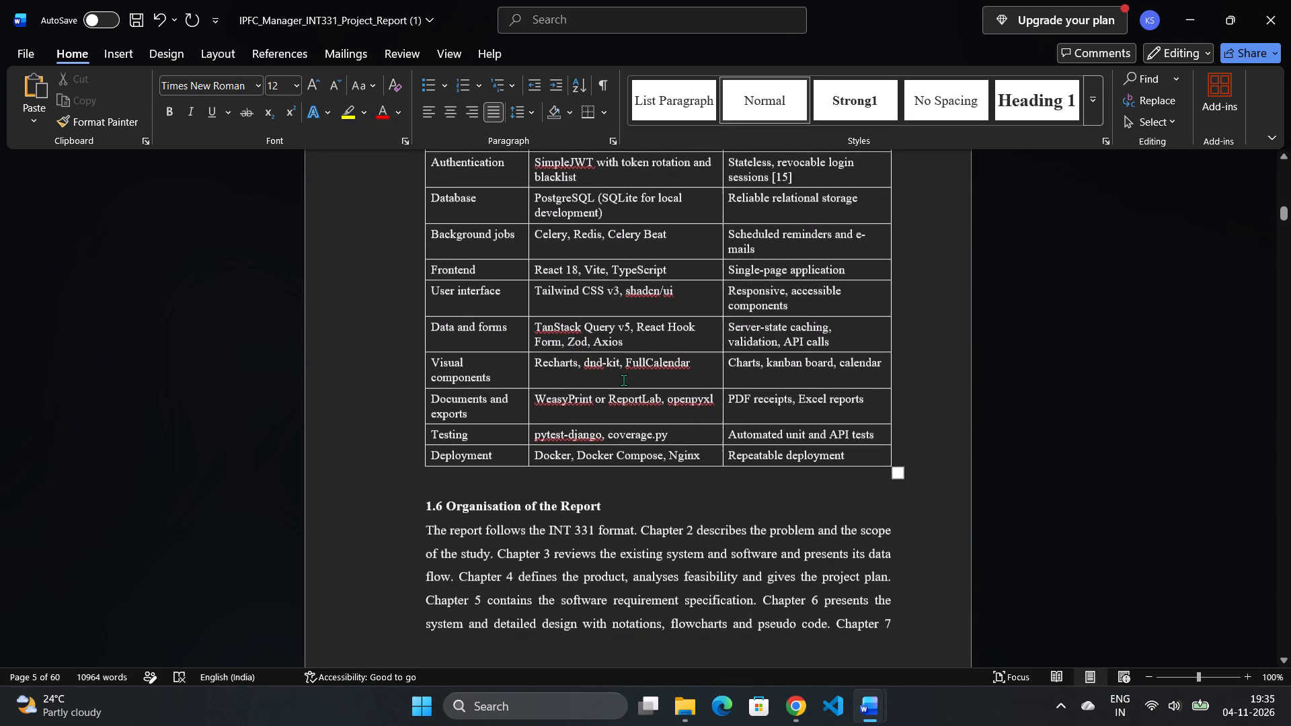
scroll(623, 380, "down", 1)
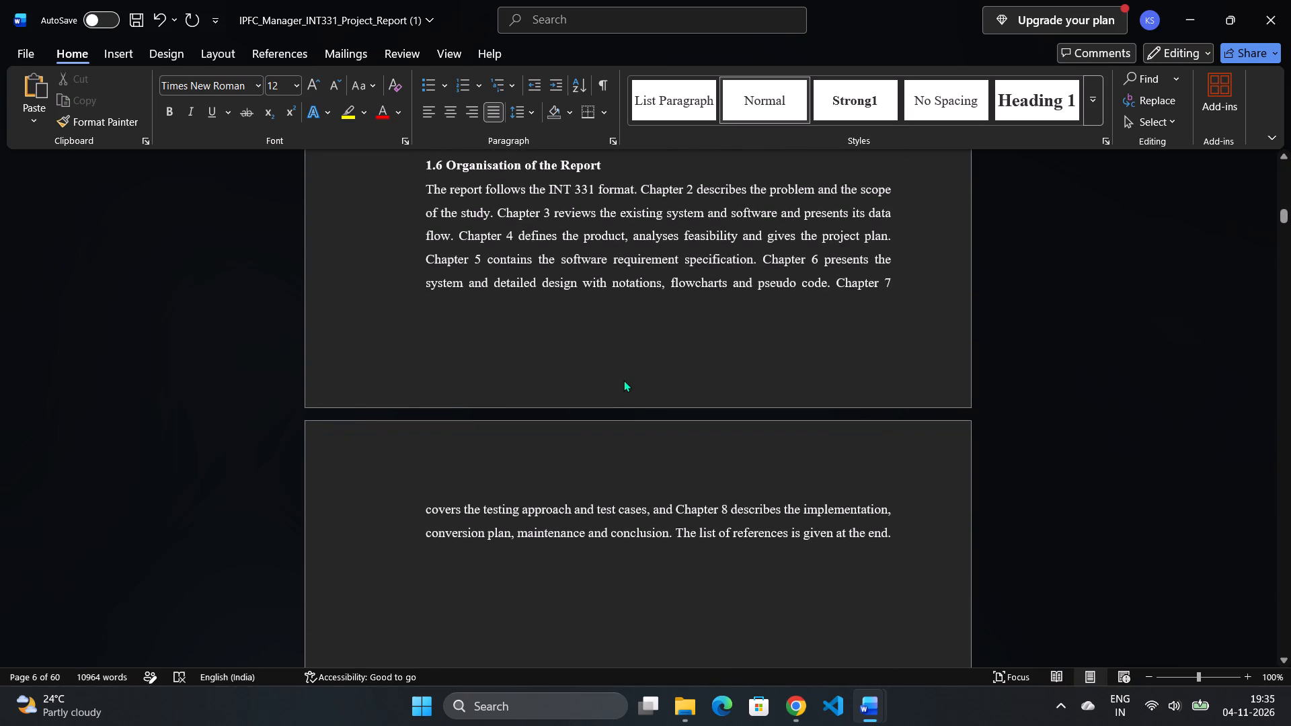
Review chapter 2, from section 2.1 Profile of the Problem to the stakeholder table in section 2.5.
scroll(623, 380, "down", 4)
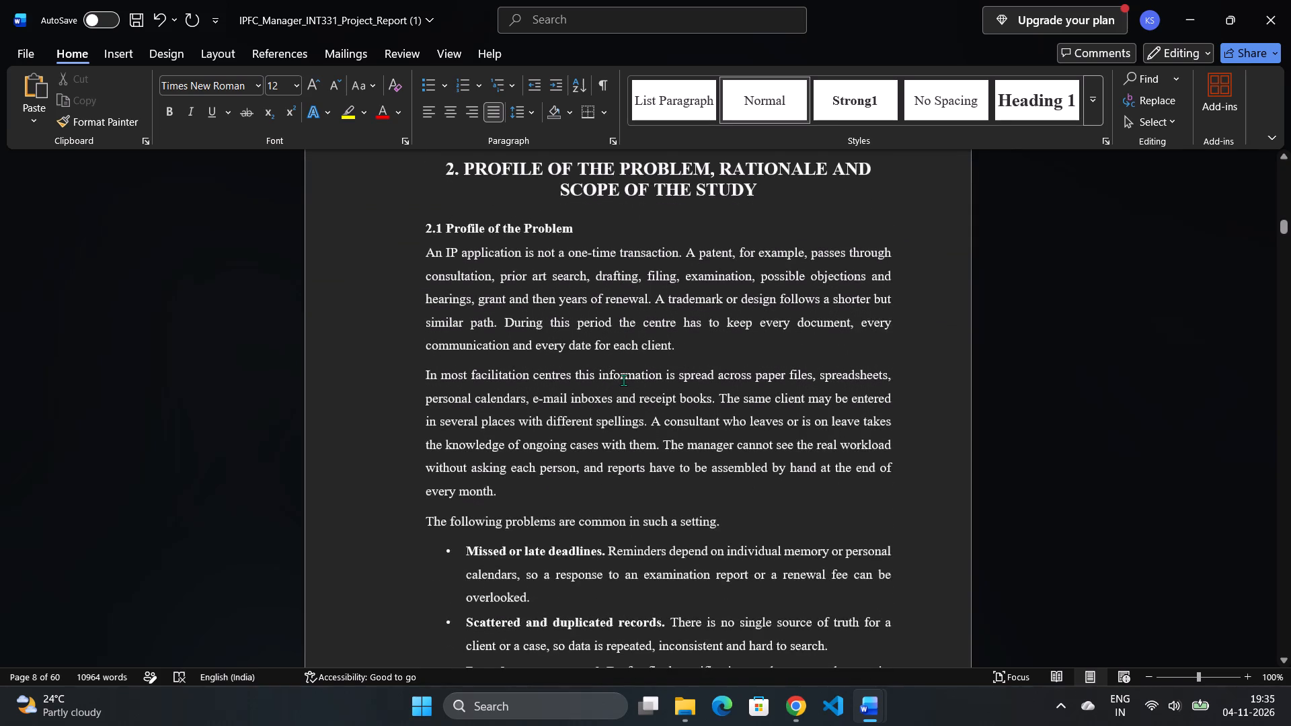
scroll(623, 380, "down", 3)
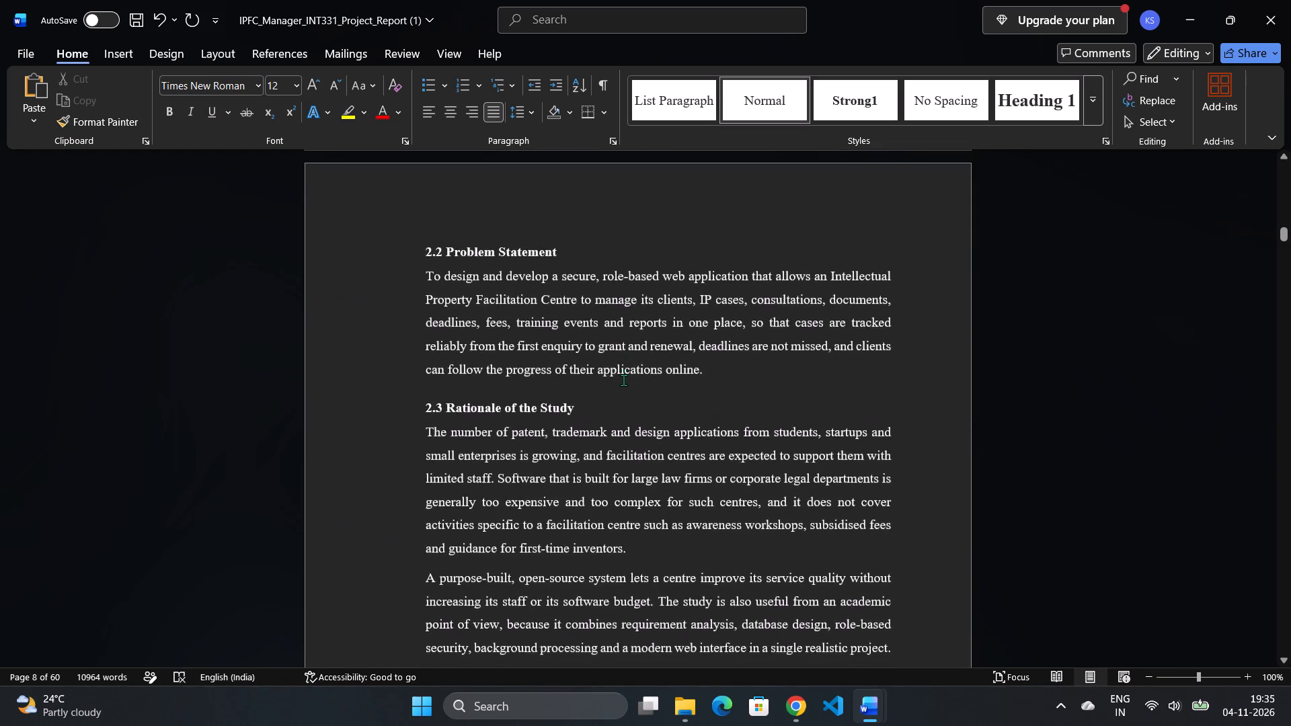
scroll(623, 380, "down", 2)
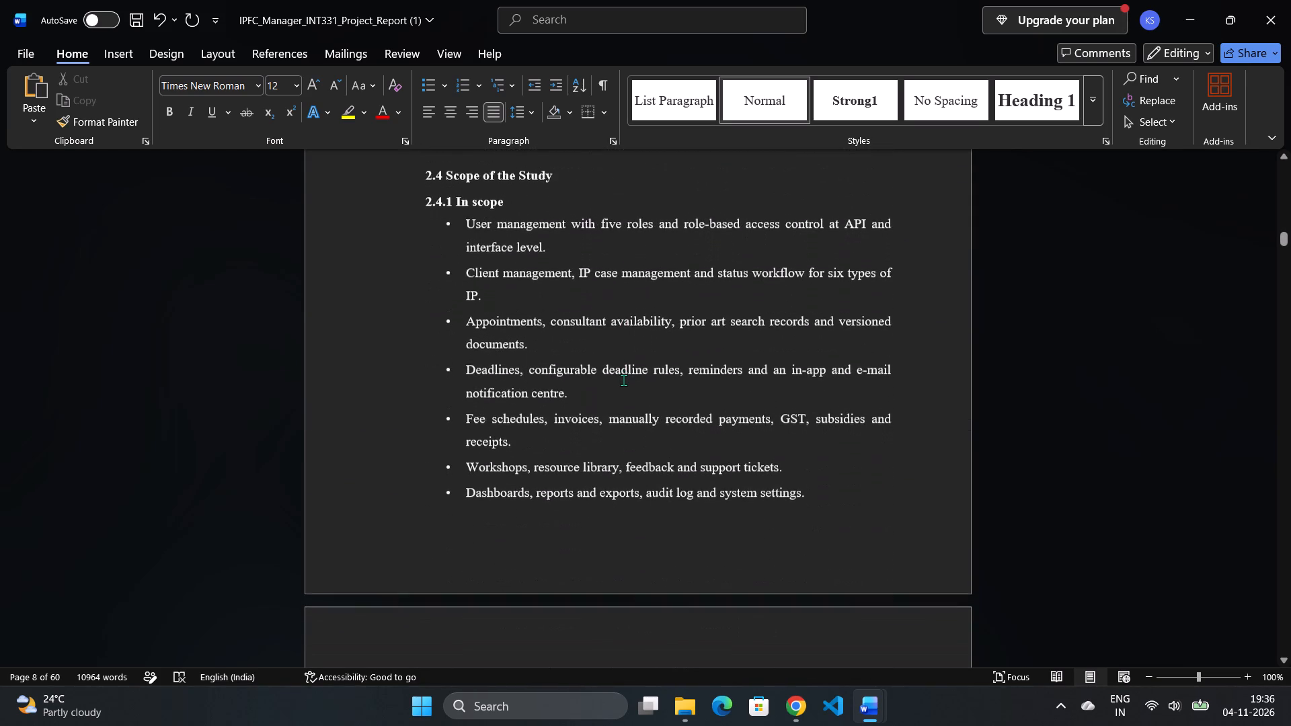
scroll(623, 380, "down", 1)
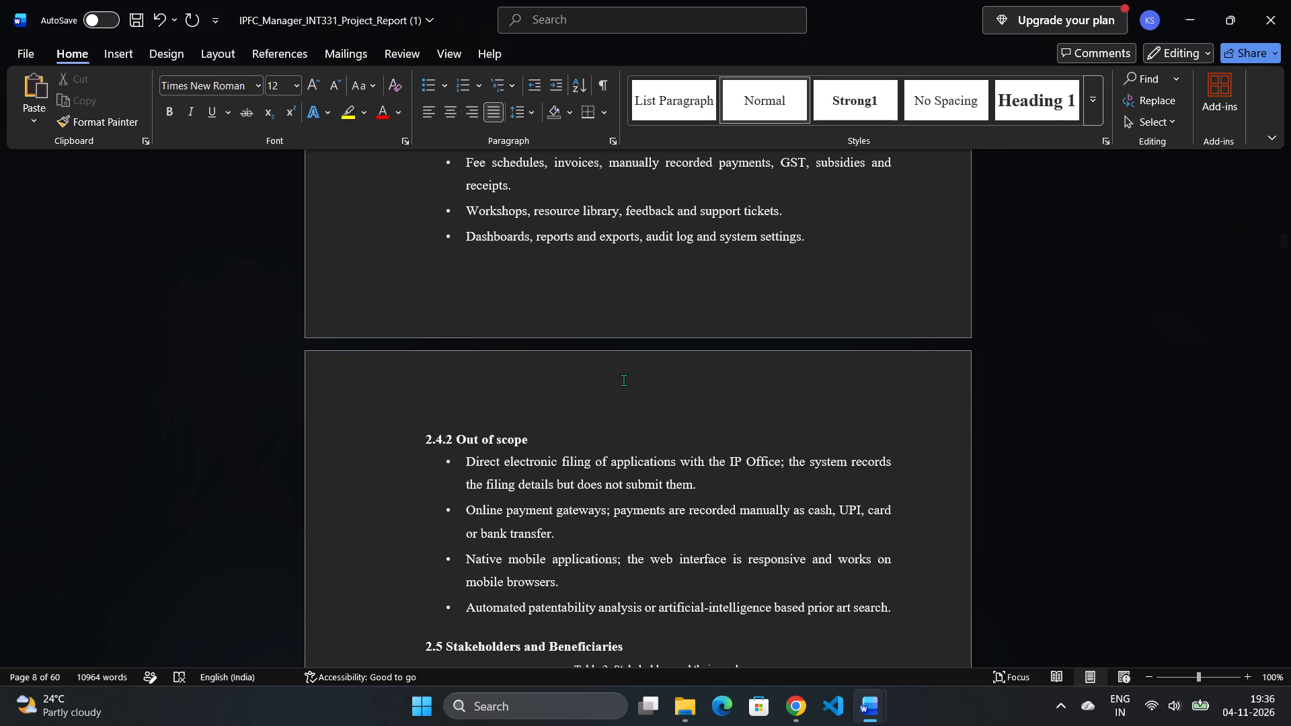
scroll(623, 380, "down", 2)
scroll(623, 380, "right", 1)
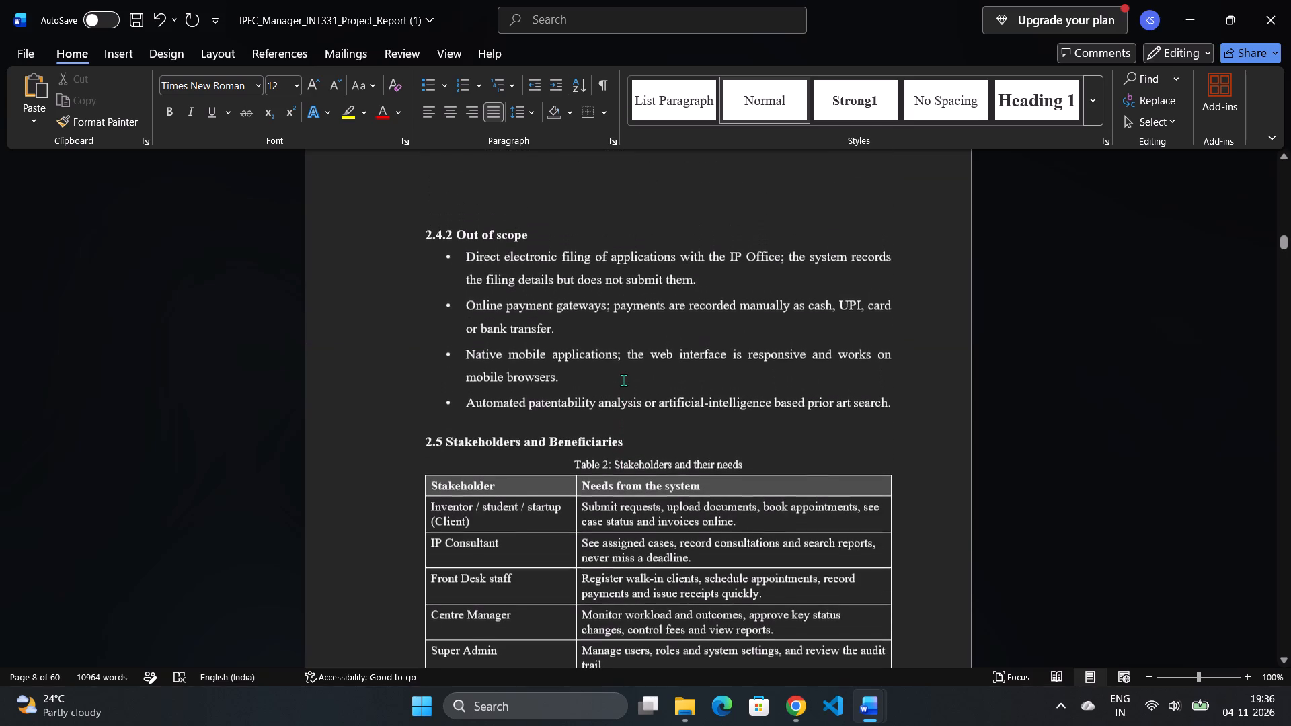
scroll(623, 380, "right", 1)
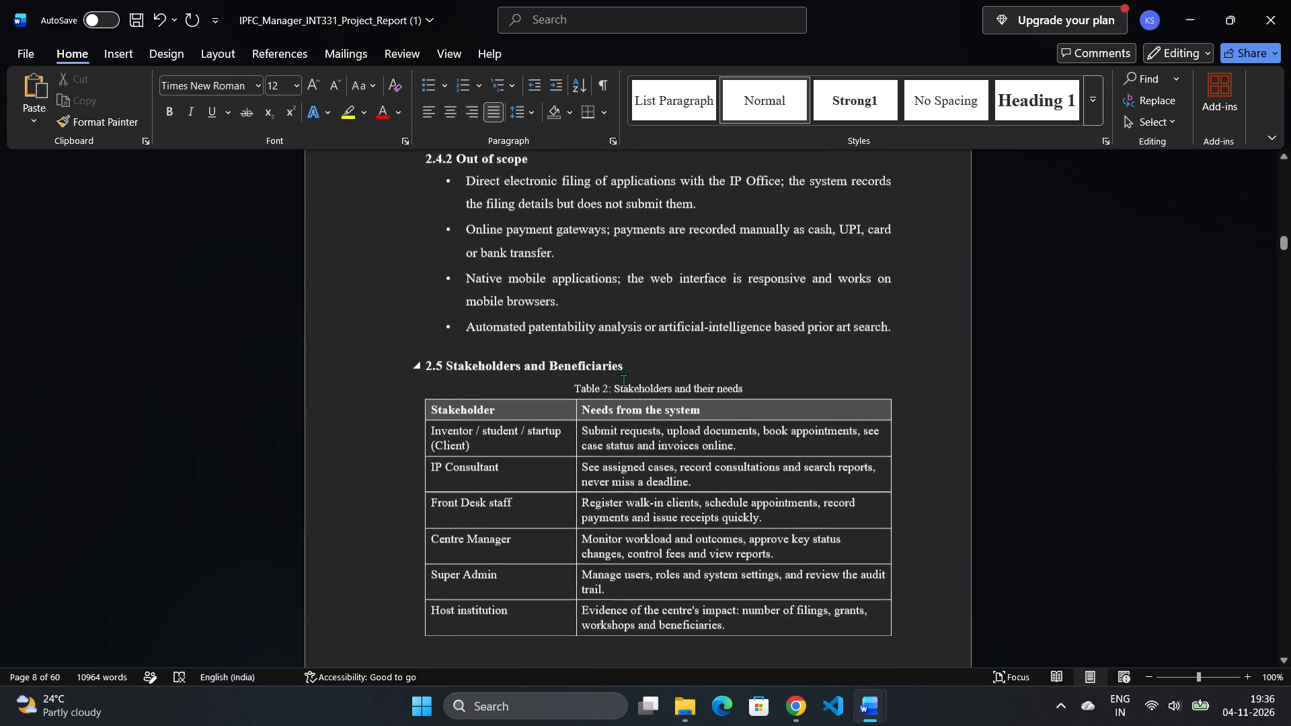
scroll(623, 380, "right", 1)
Review chapter 3 Existing System, from section 3.1 Introduction through the DFDs to Table 4 comparing the present and proposed systems.
scroll(623, 380, "down", 3)
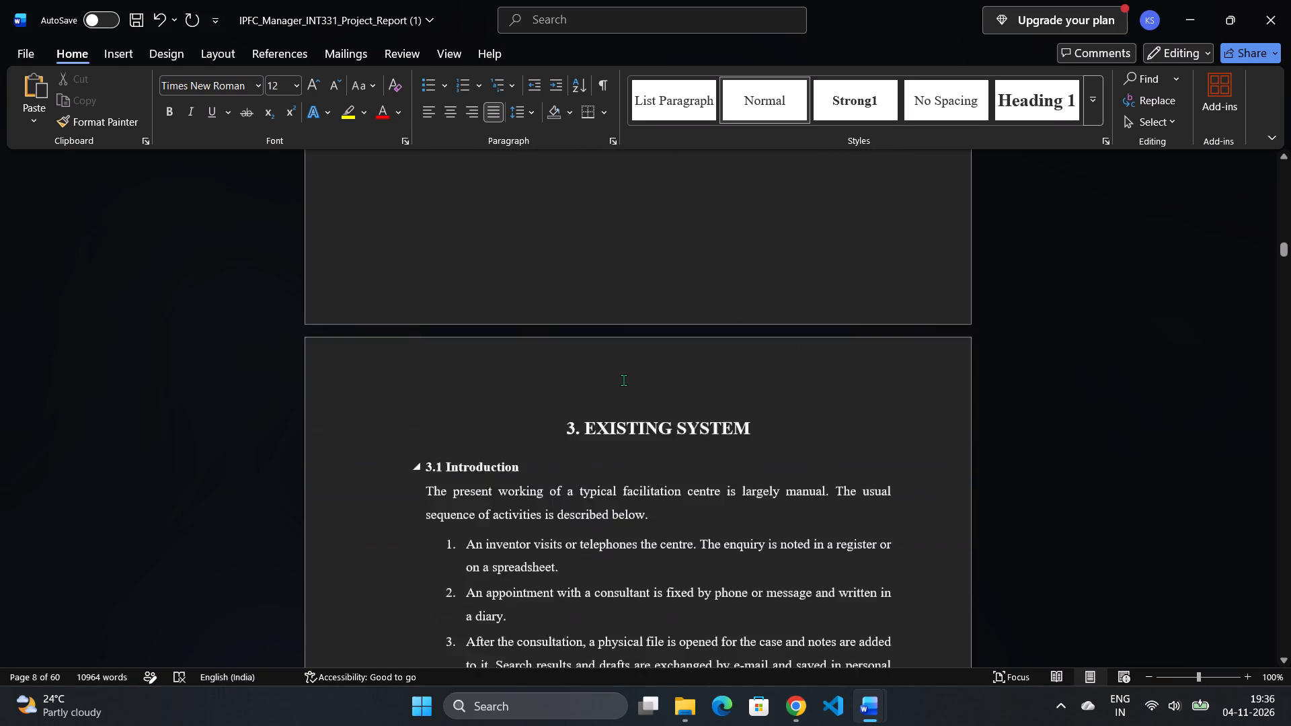
scroll(623, 380, "down", 3)
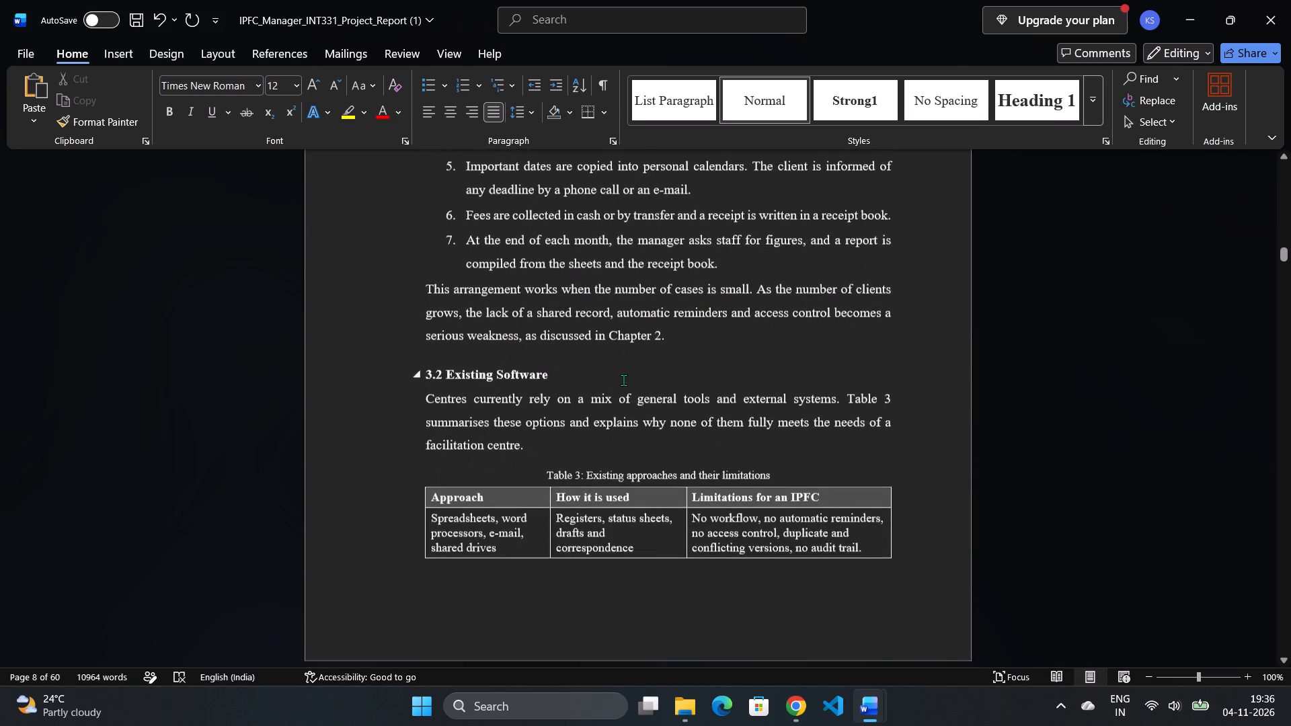
scroll(623, 380, "down", 4)
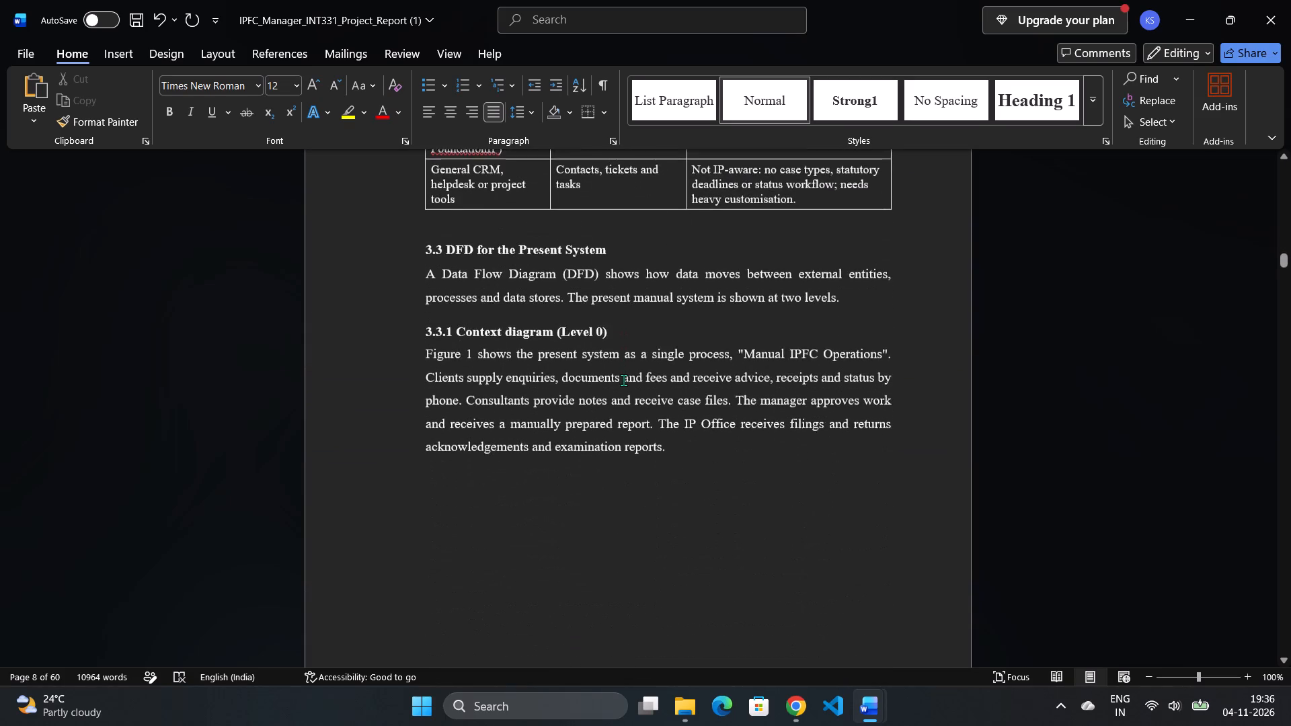
scroll(623, 380, "down", 4)
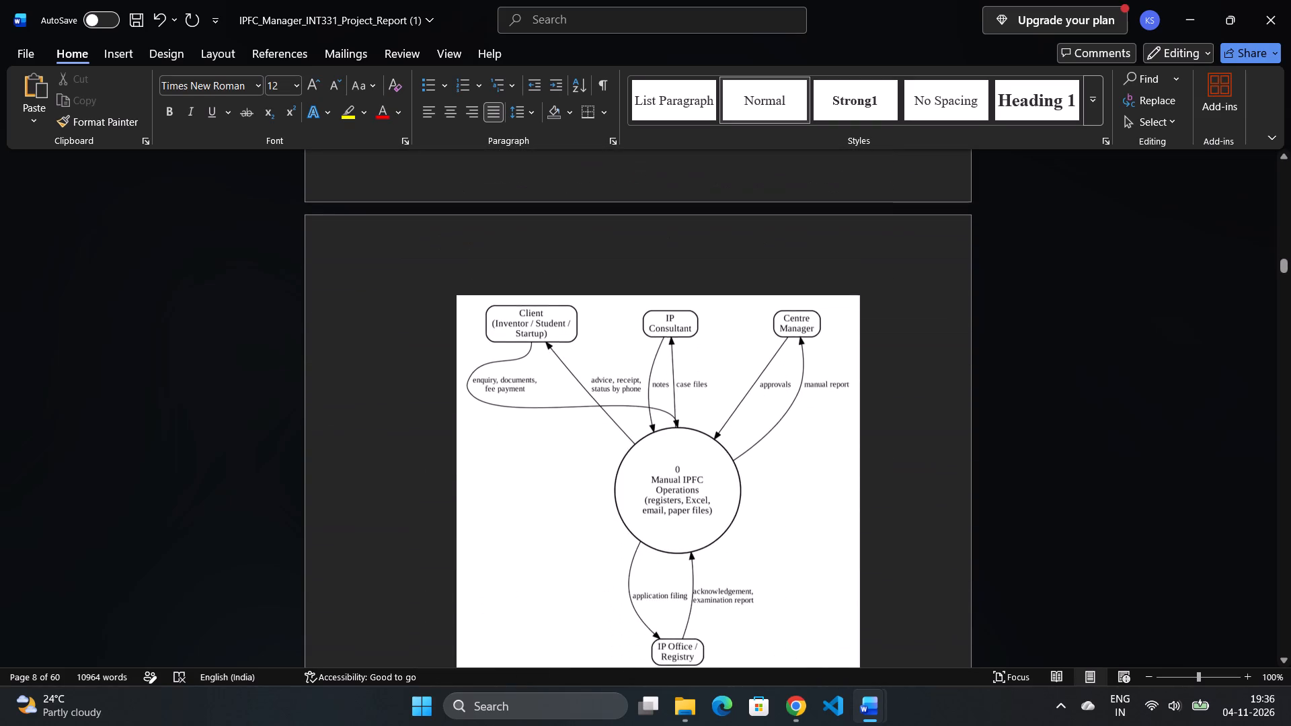
scroll(623, 380, "down", 5)
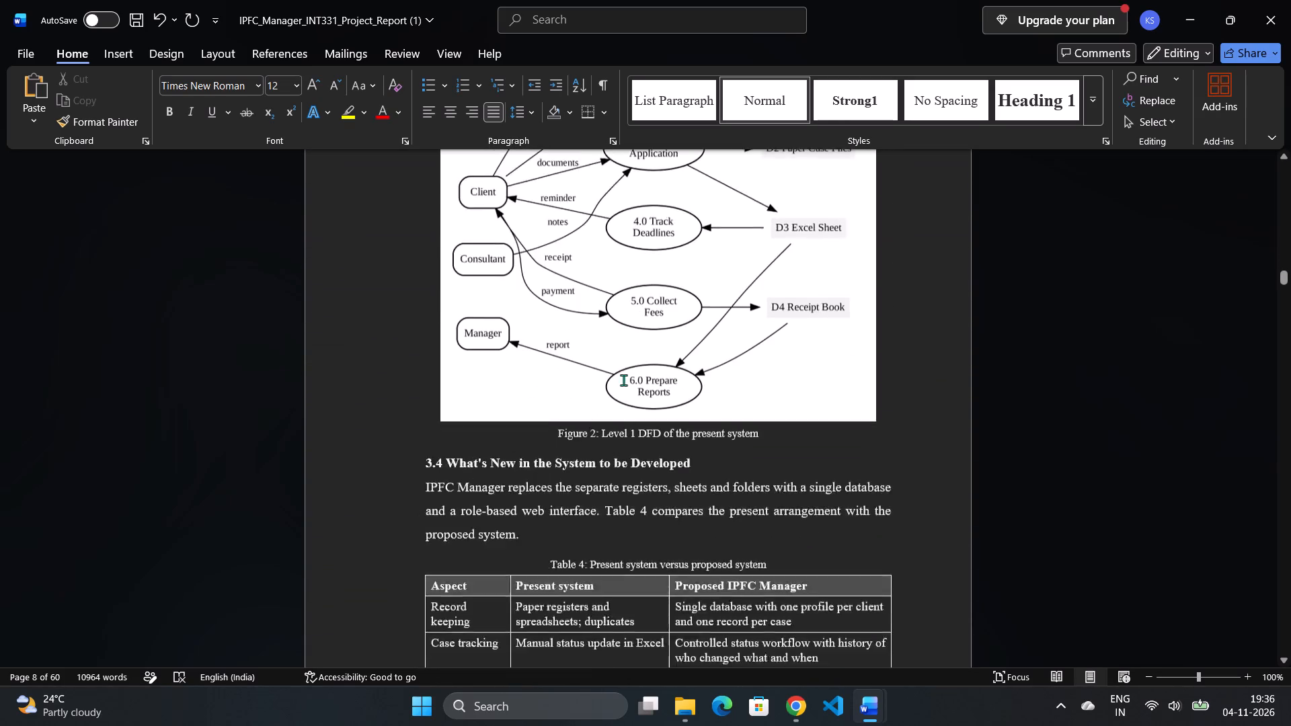
scroll(623, 380, "down", 4)
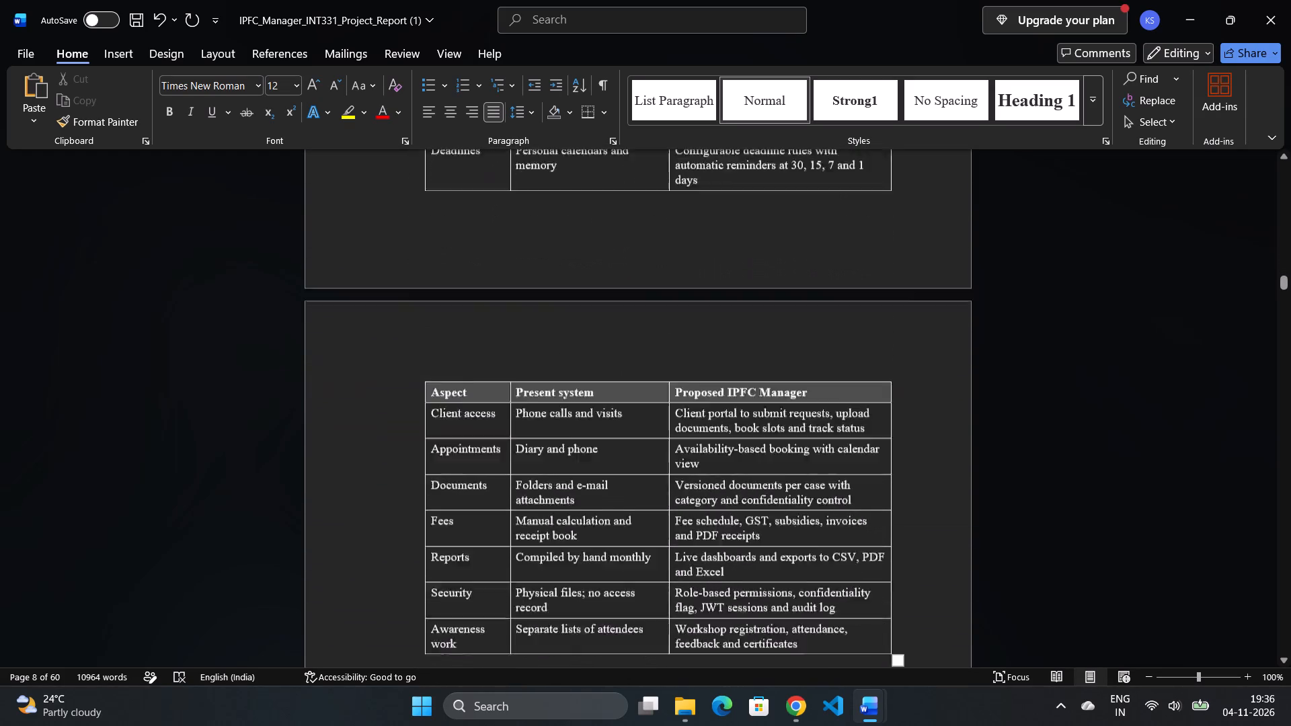
Review chapter 4, from the product description and feasibility analysis through the risk table and schedule to section 4.3.4 Resource requirements.
scroll(623, 380, "down", 4)
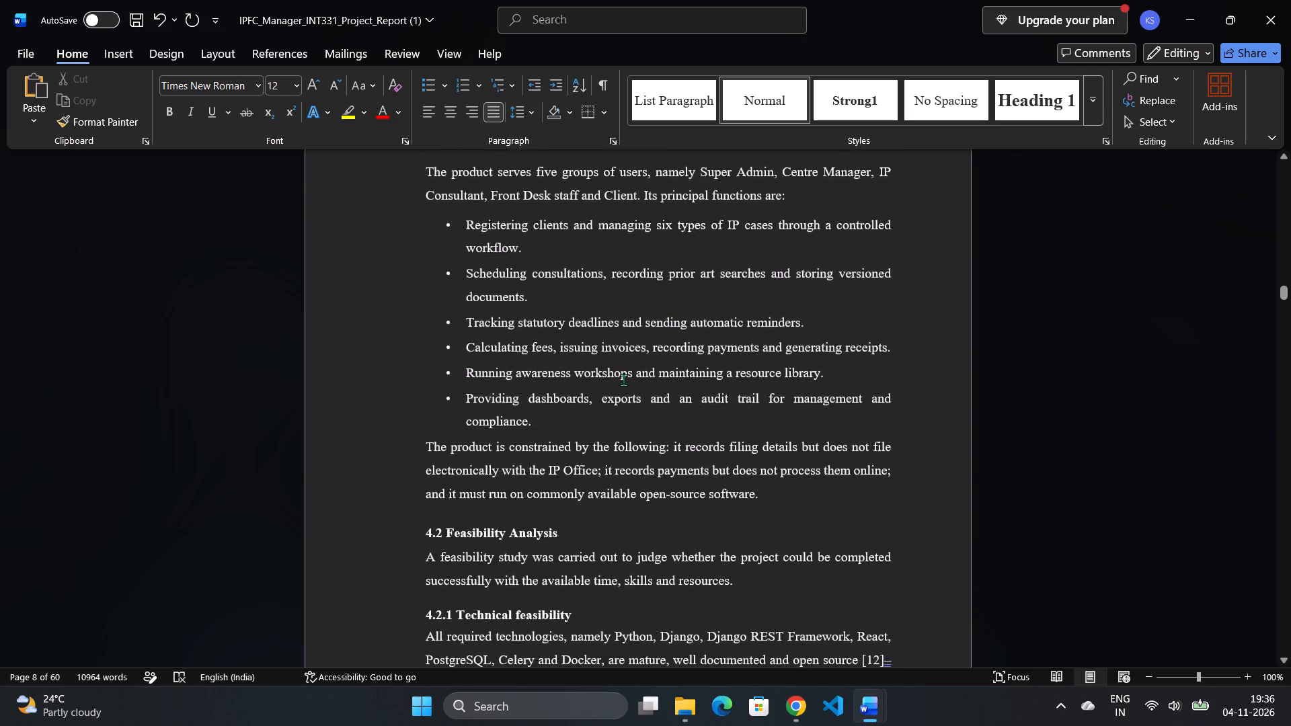
scroll(623, 380, "up", 1)
scroll(623, 380, "down", 3)
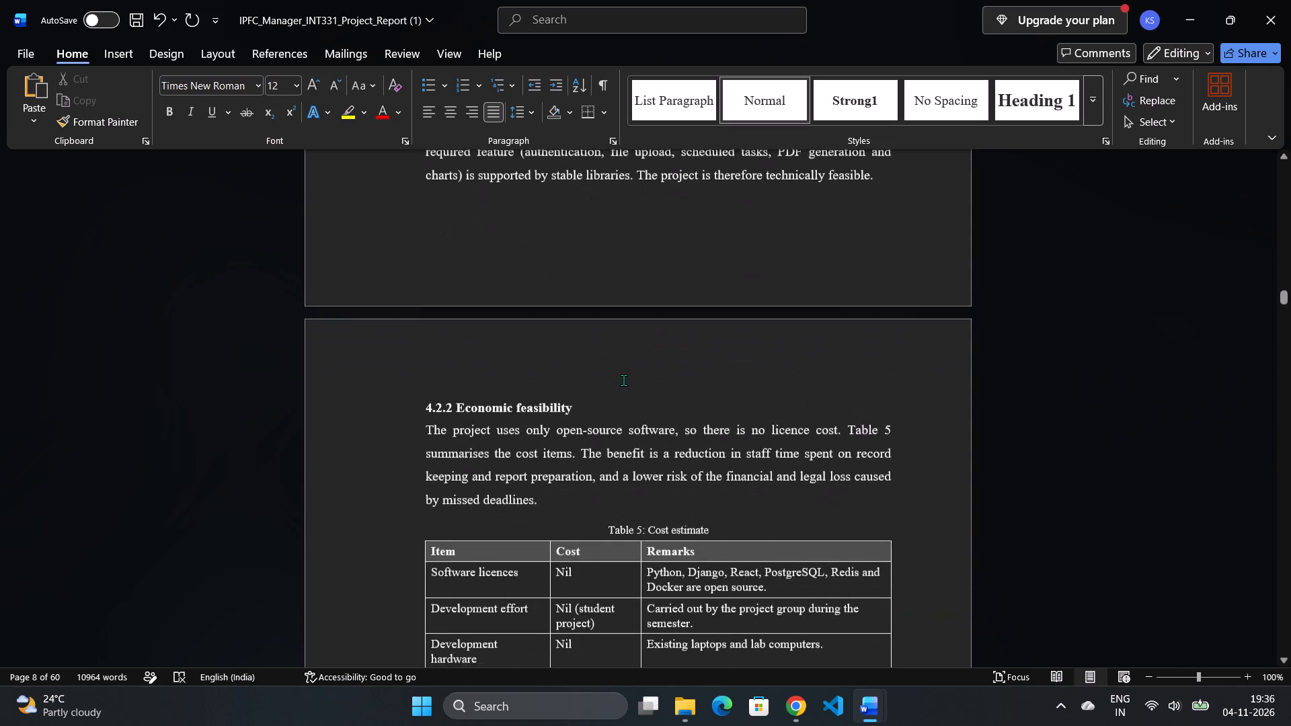
scroll(623, 380, "down", 4)
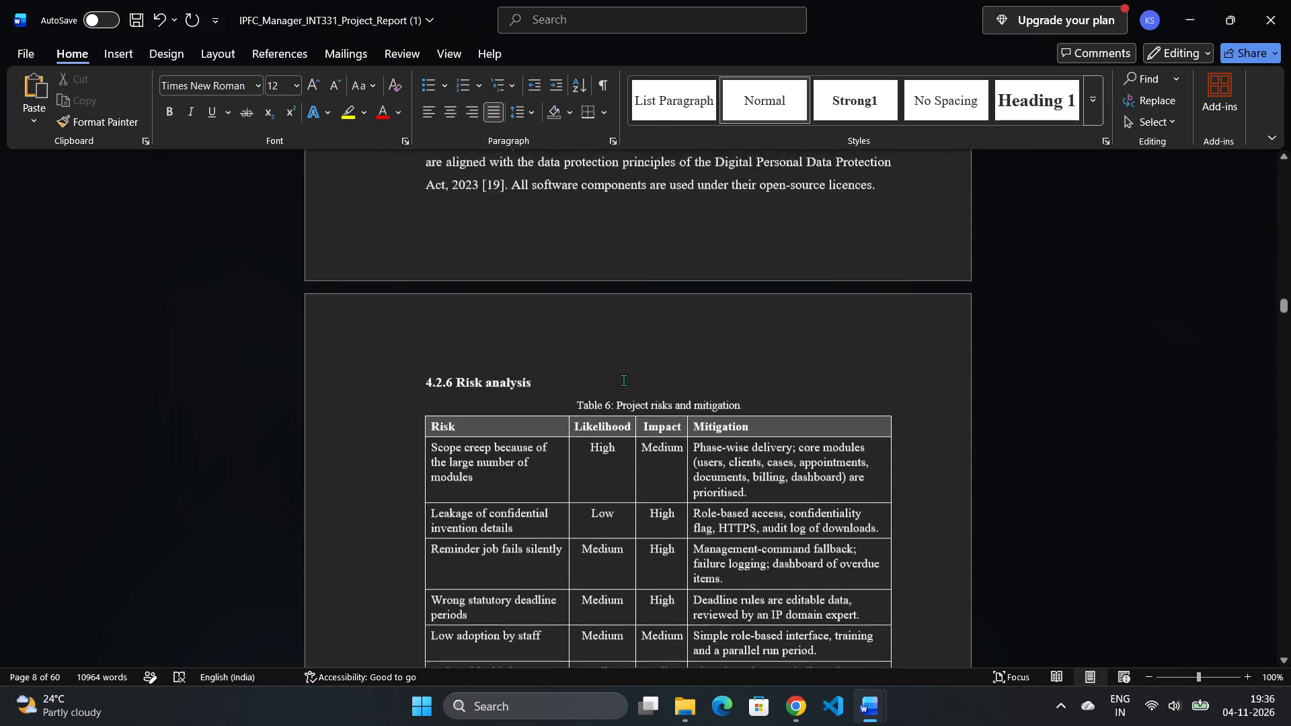
scroll(623, 380, "down", 3)
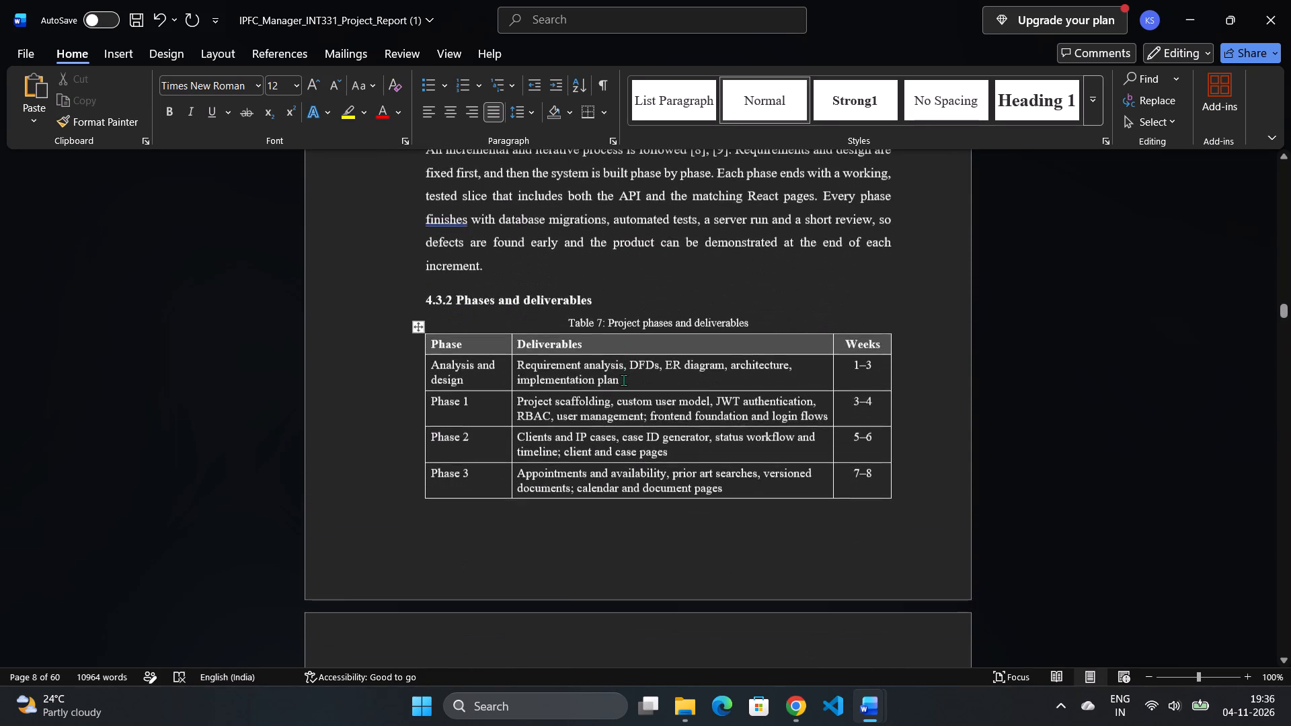
scroll(623, 380, "down", 4)
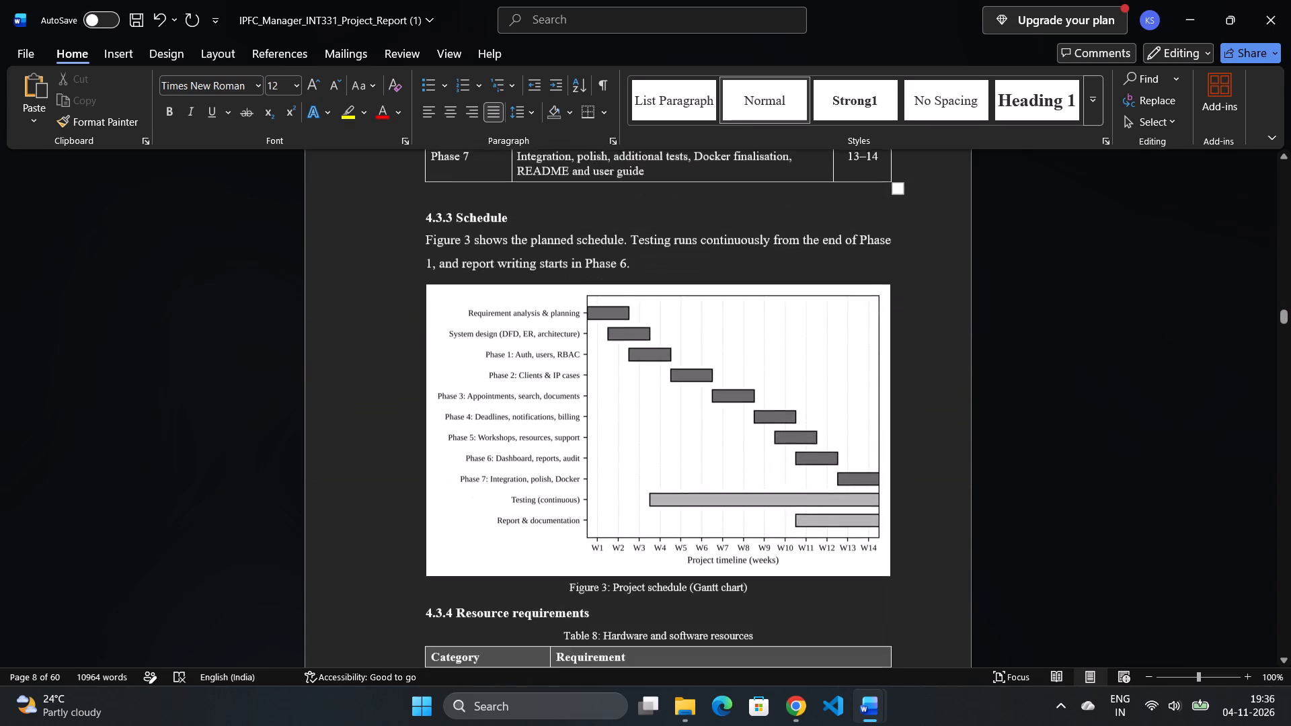
scroll(623, 380, "down", 2)
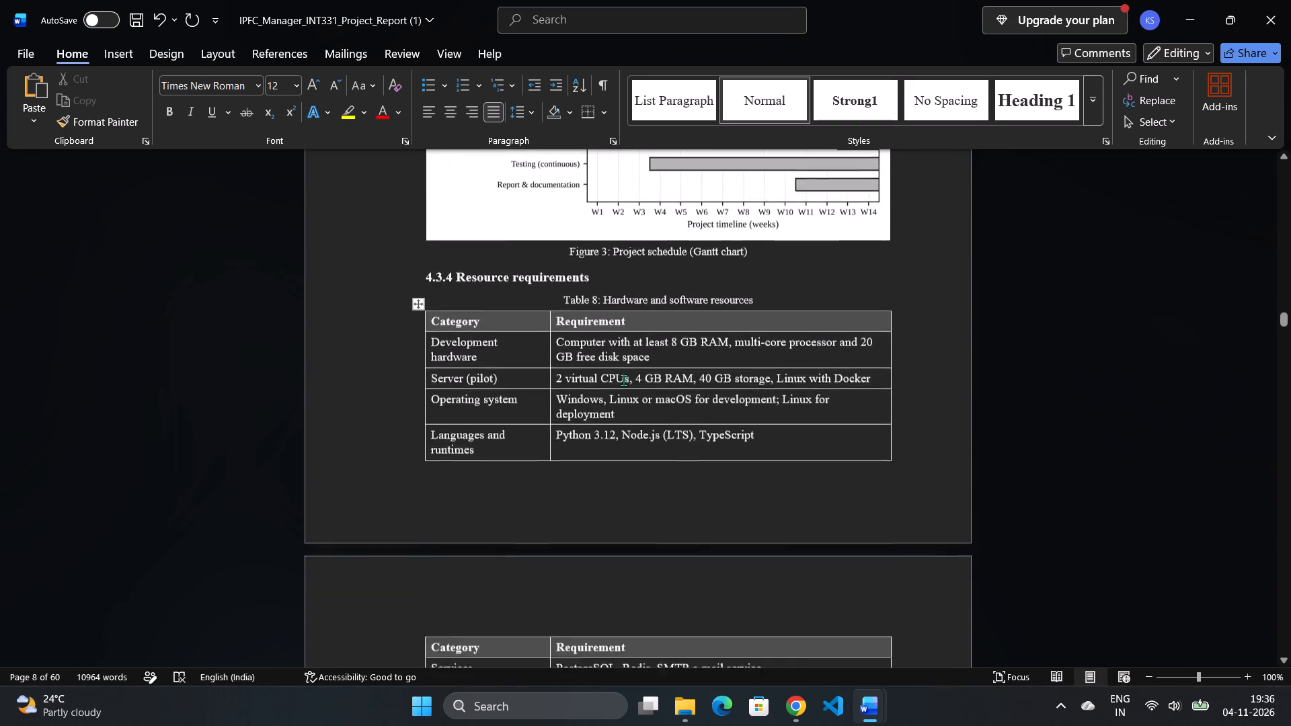
Review the first part of chapter 5 Software Requirement Analysis, from section 5.1 Introduction to the external interface requirements in 5.3.1.
scroll(623, 380, "down", 5)
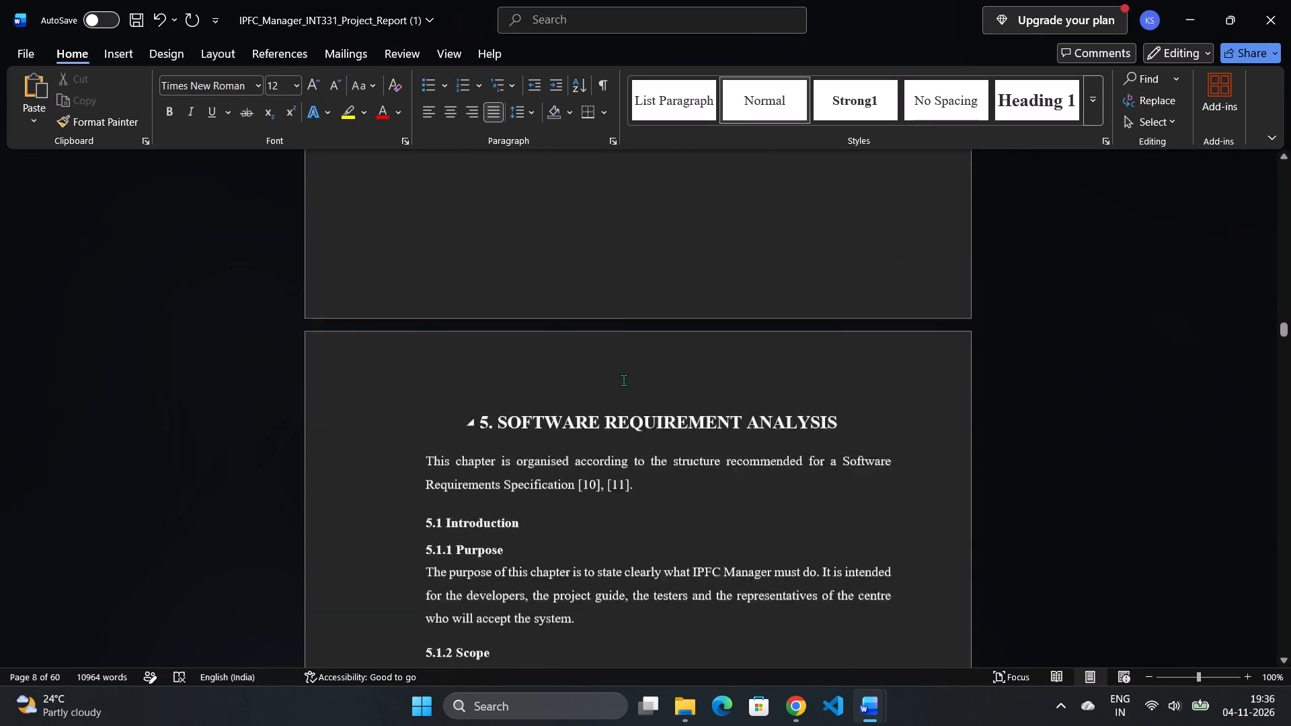
scroll(623, 380, "down", 3)
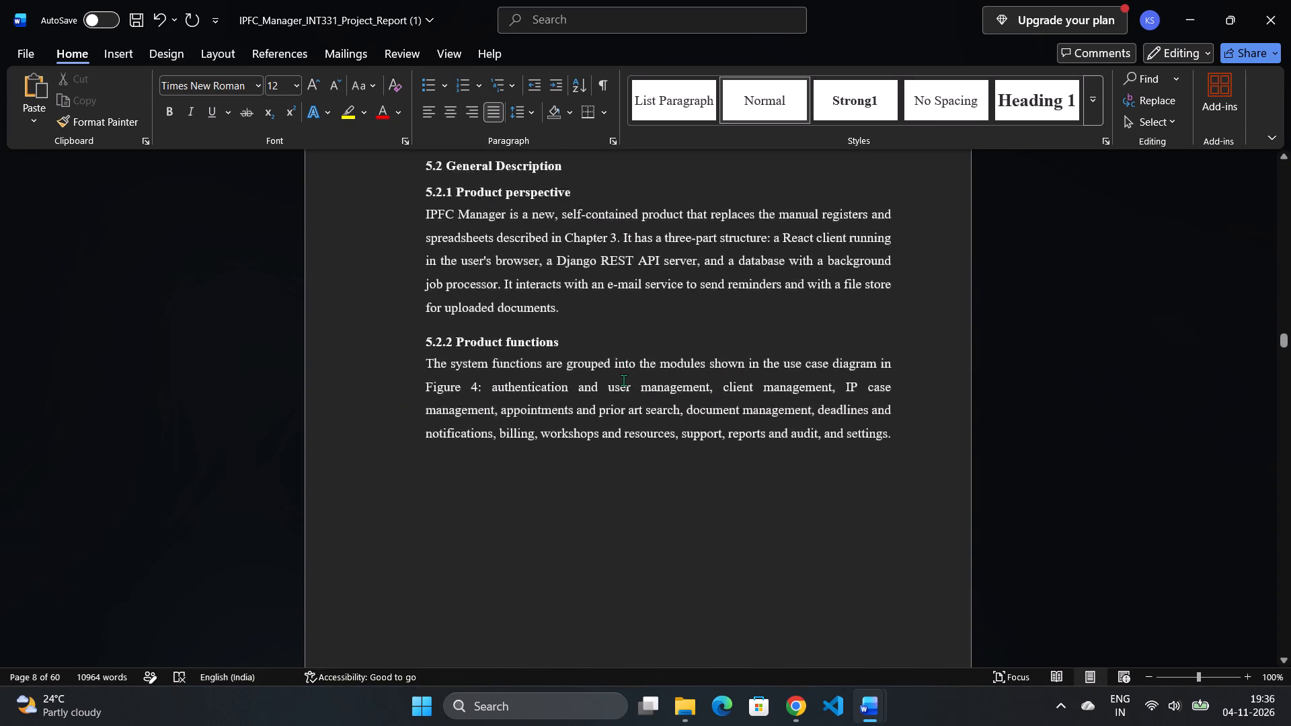
scroll(623, 380, "down", 3)
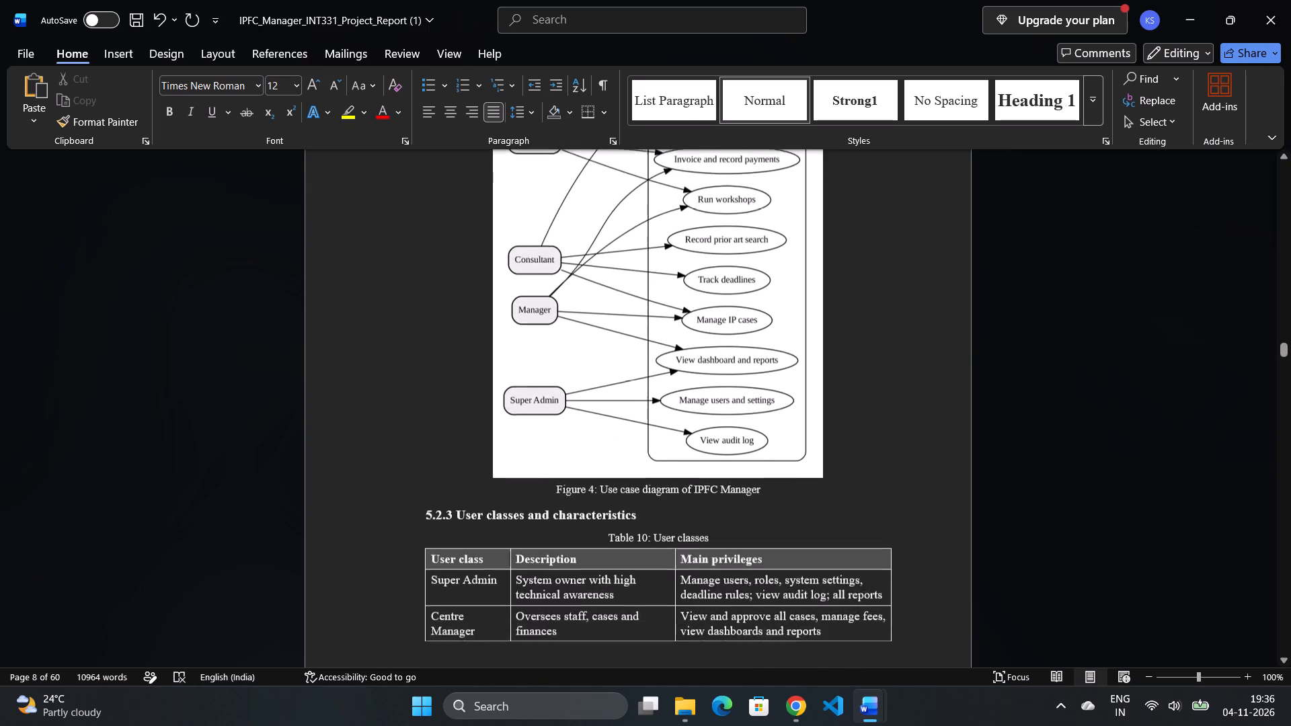
scroll(623, 380, "down", 3)
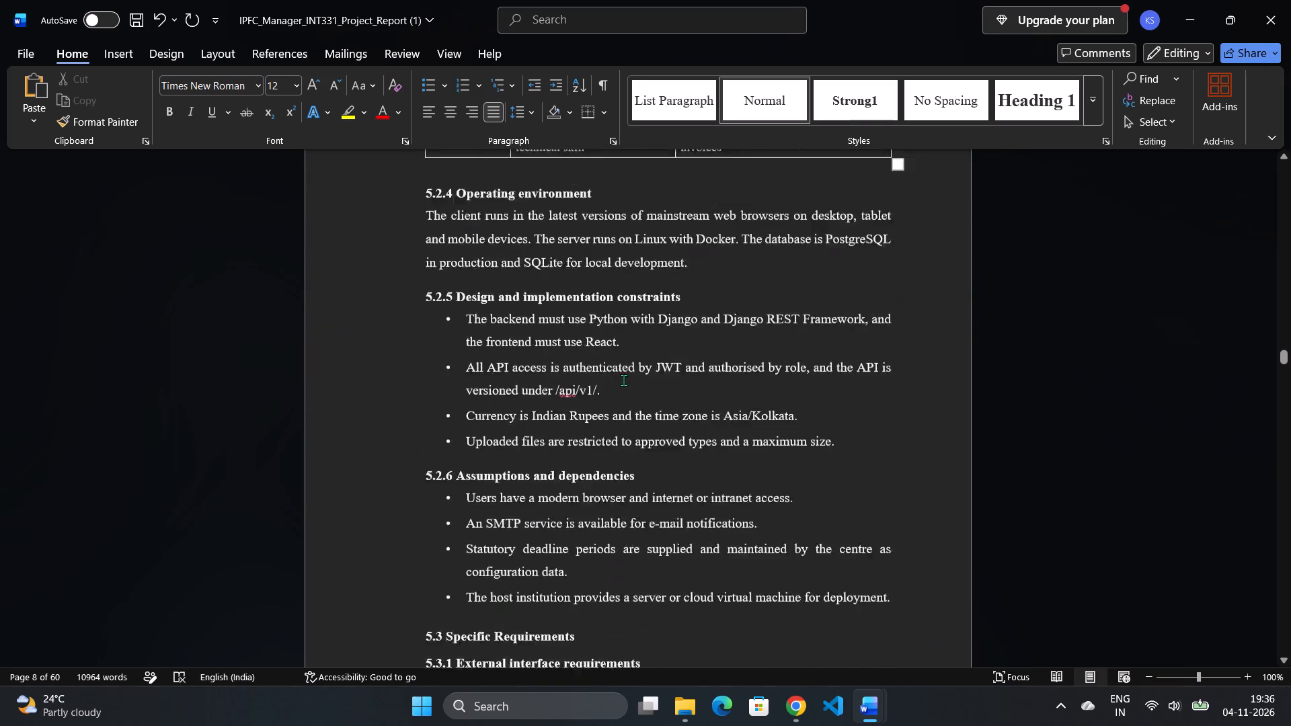
scroll(623, 380, "down", 3)
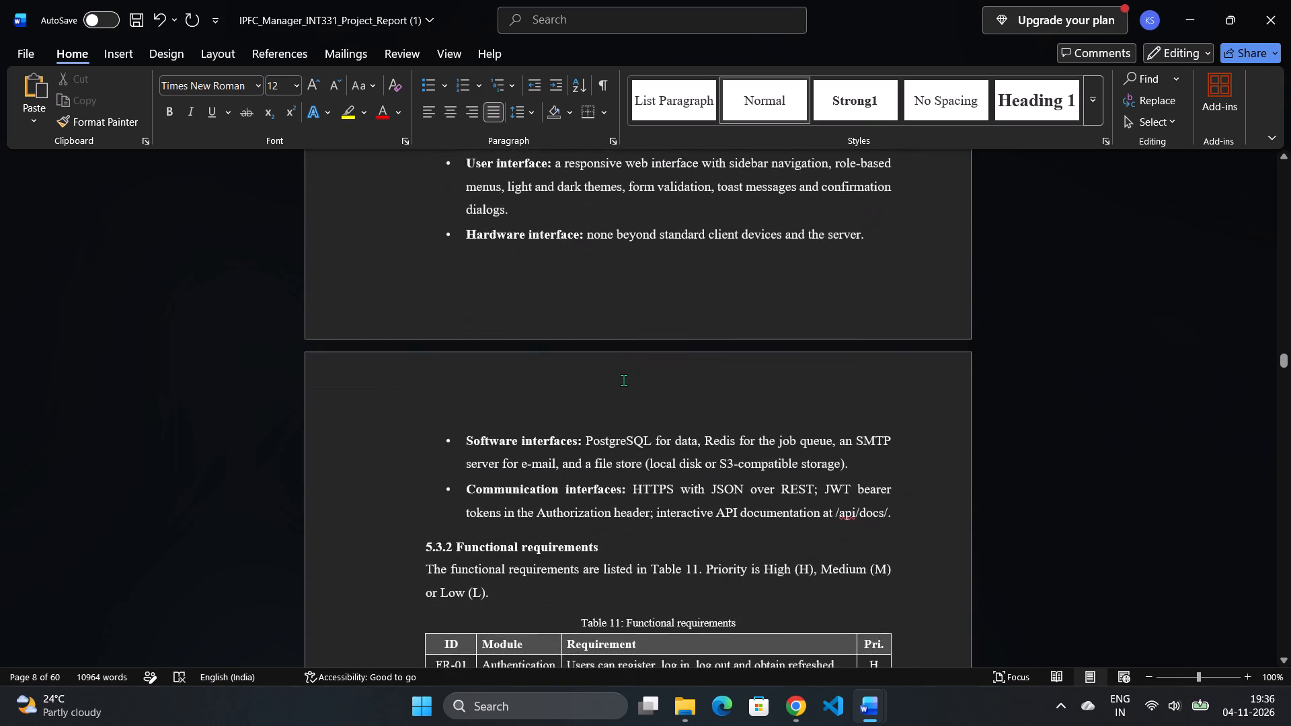
Review the rest of chapter 5, from the functional requirements in section 5.3.2 to the business rules in section 5.3.4.
scroll(623, 380, "down", 3)
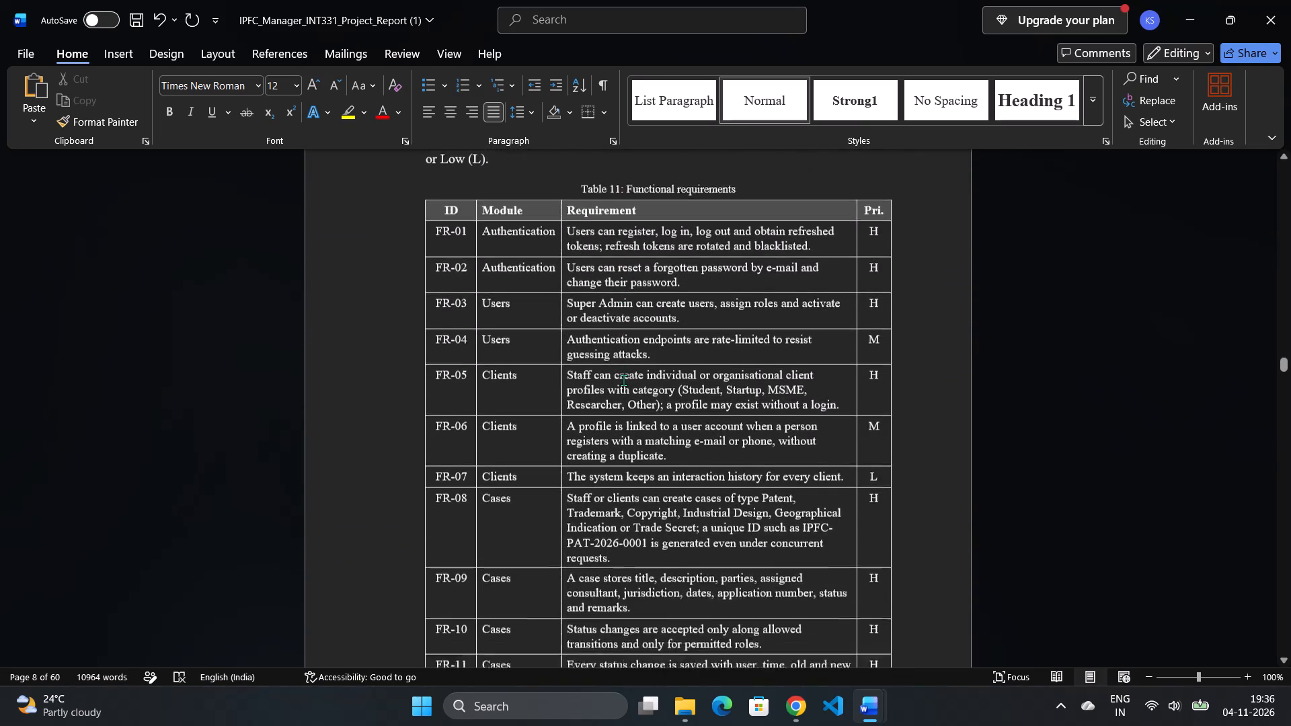
scroll(623, 380, "down", 4)
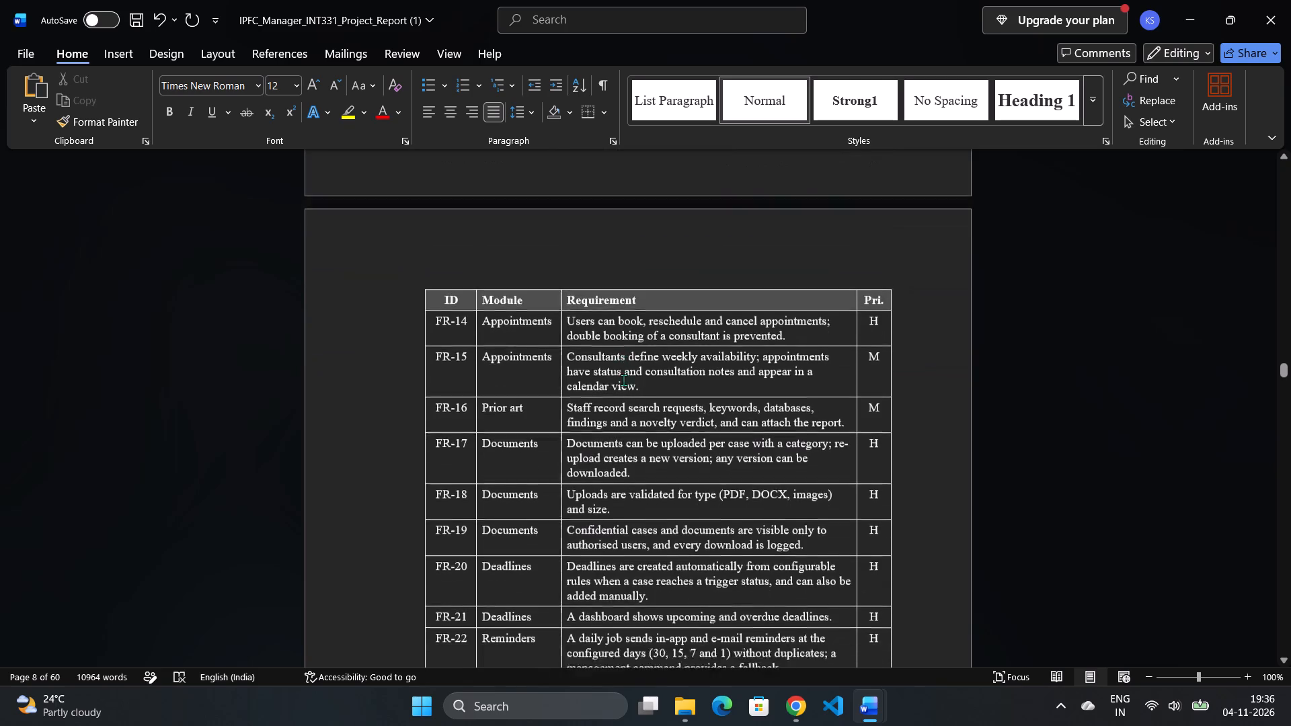
scroll(623, 380, "down", 4)
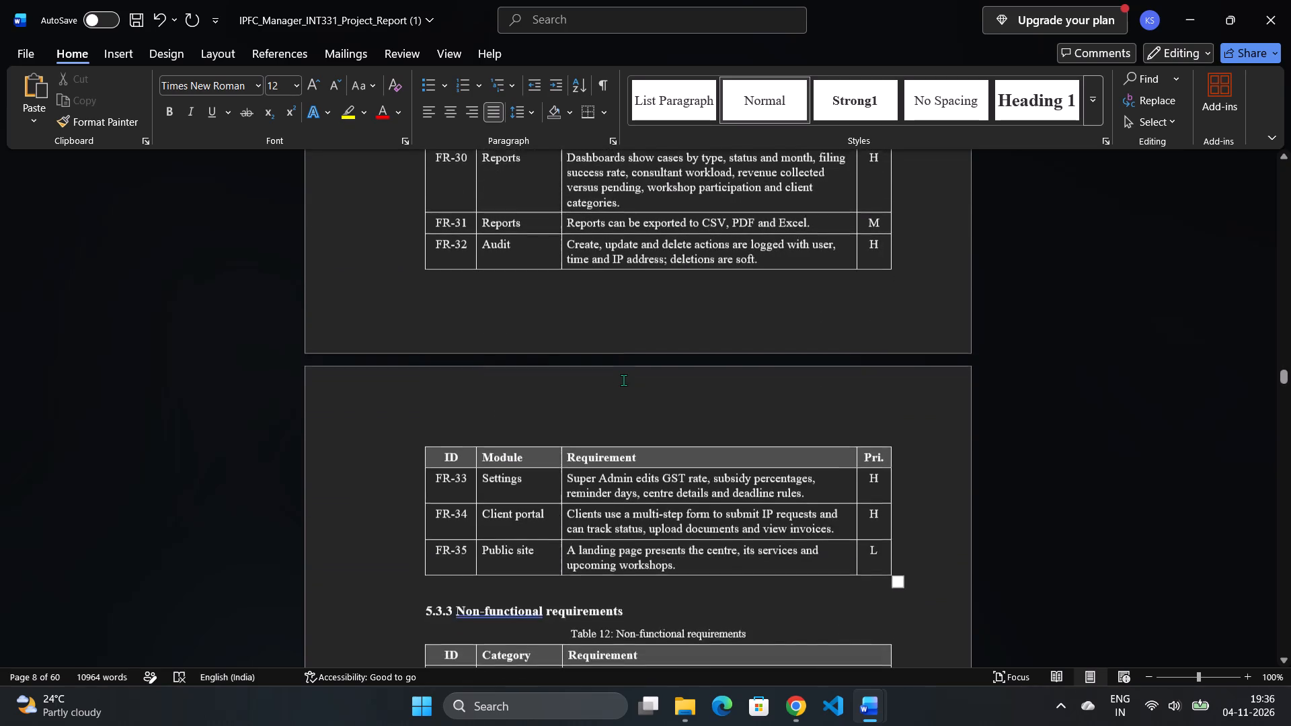
scroll(623, 380, "down", 3)
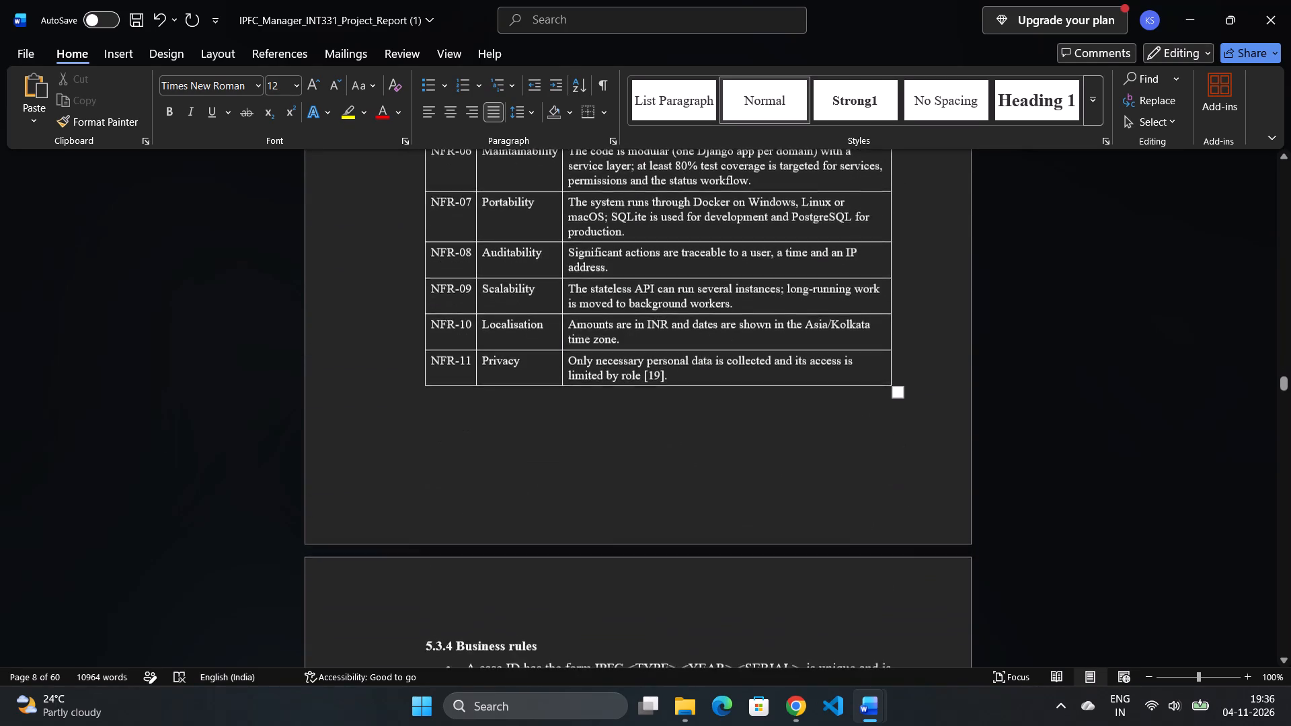
scroll(623, 380, "down", 3)
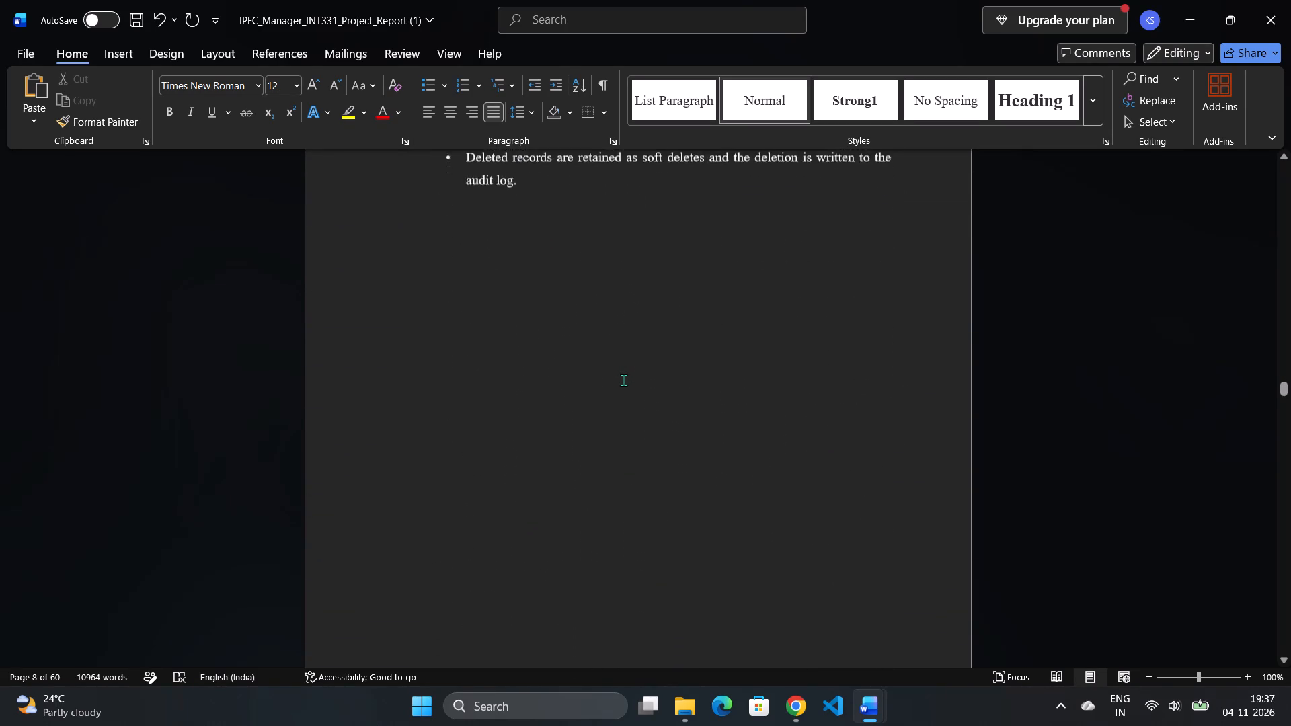
scroll(623, 380, "down", 3)
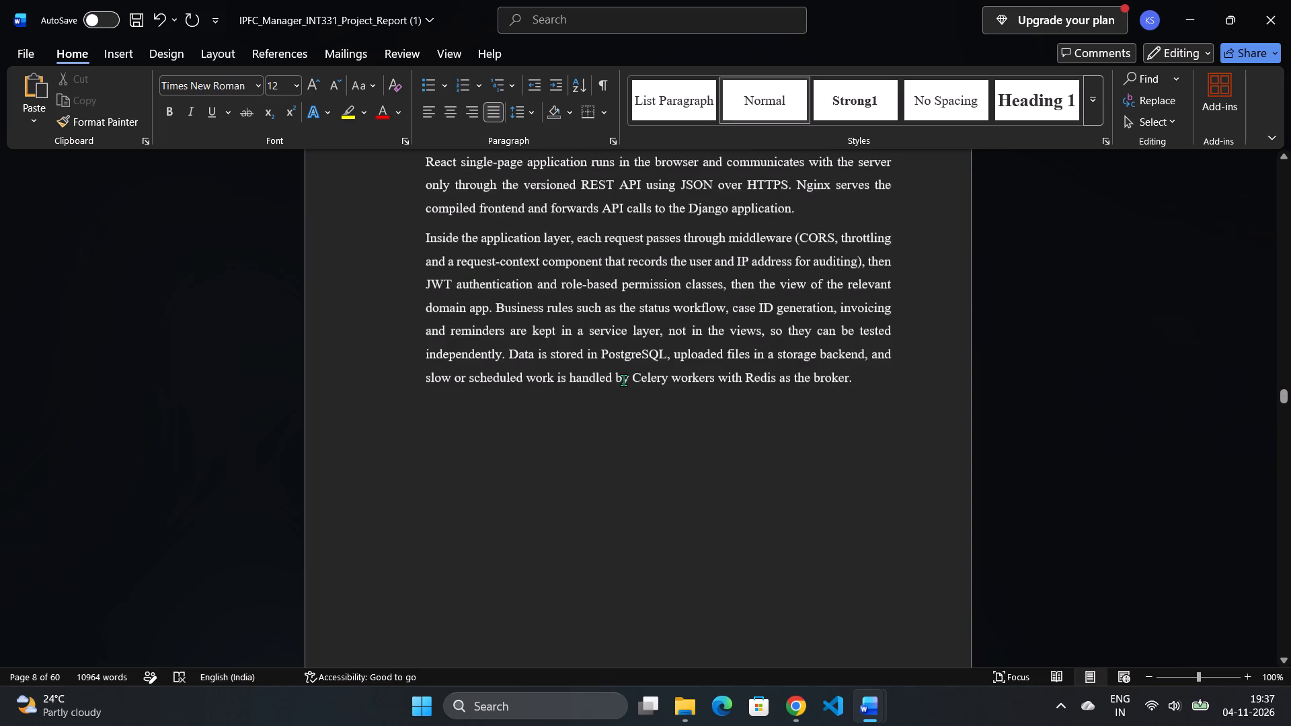
Delete "-<TYPE>-<YEAR>-<SERIAL>" after "IPFC" in the first bullet of section 5.3.4 Business rules.
scroll(623, 380, "up", 5)
scroll(623, 380, "down", 1)
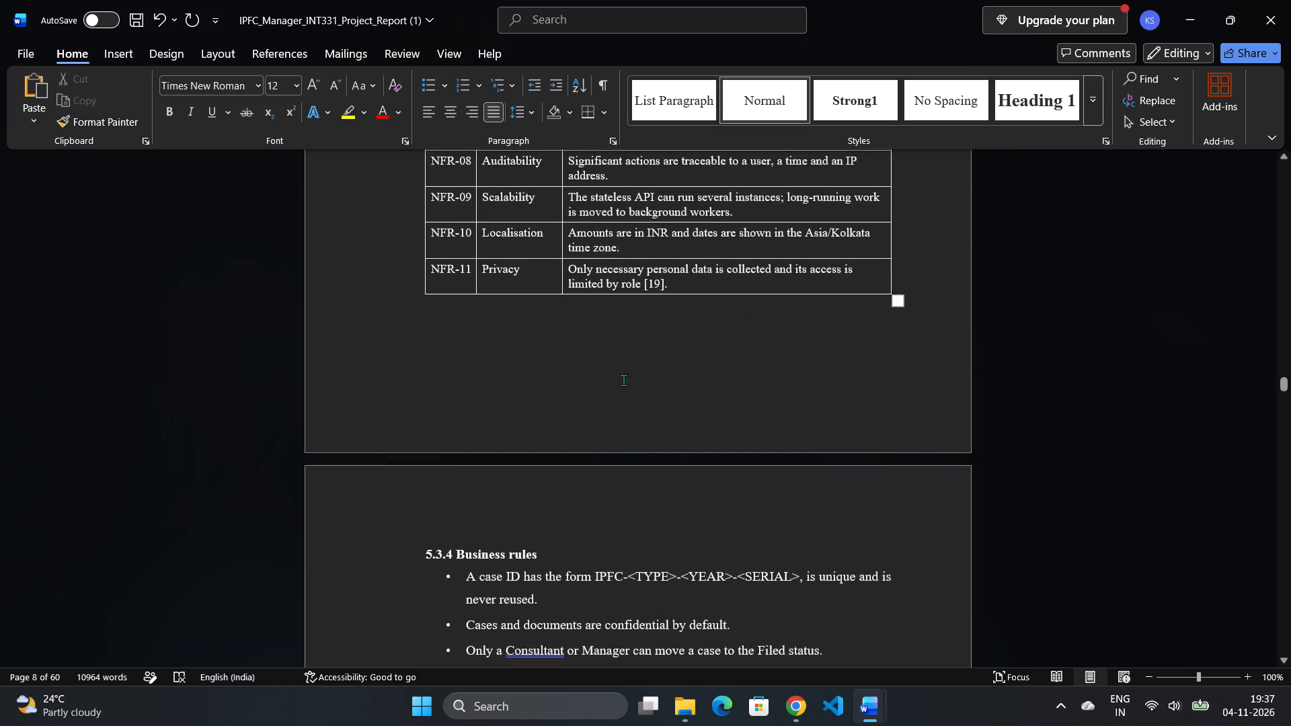
scroll(623, 380, "down", 1)
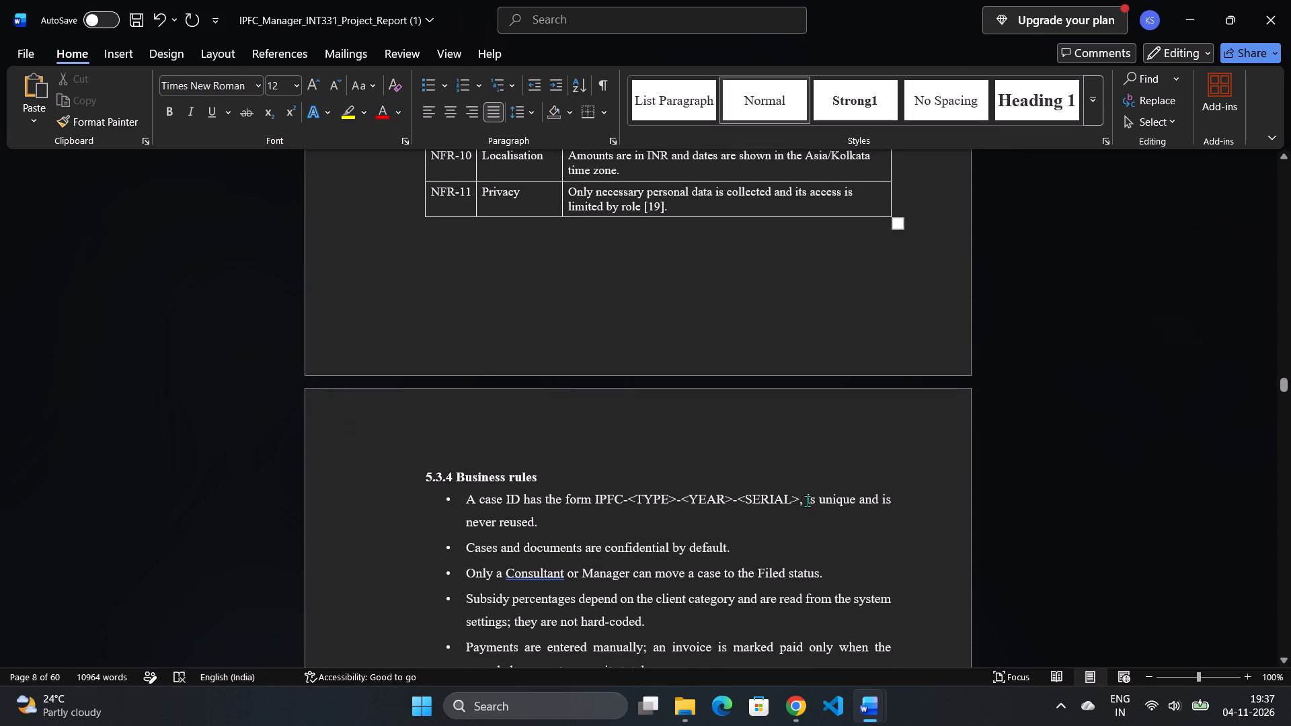
left_click(801, 499)
key("BackSpace")
key("BackSpace")
key("BackSpace")
key("BackSpace")
key("BackSpace")
key("BackSpace")
key("BackSpace")
key("BackSpace")
key("BackSpace")
key("BackSpace")
key("BackSpace")
key("BackSpace")
key("BackSpace")
key("BackSpace")
key("BackSpace")
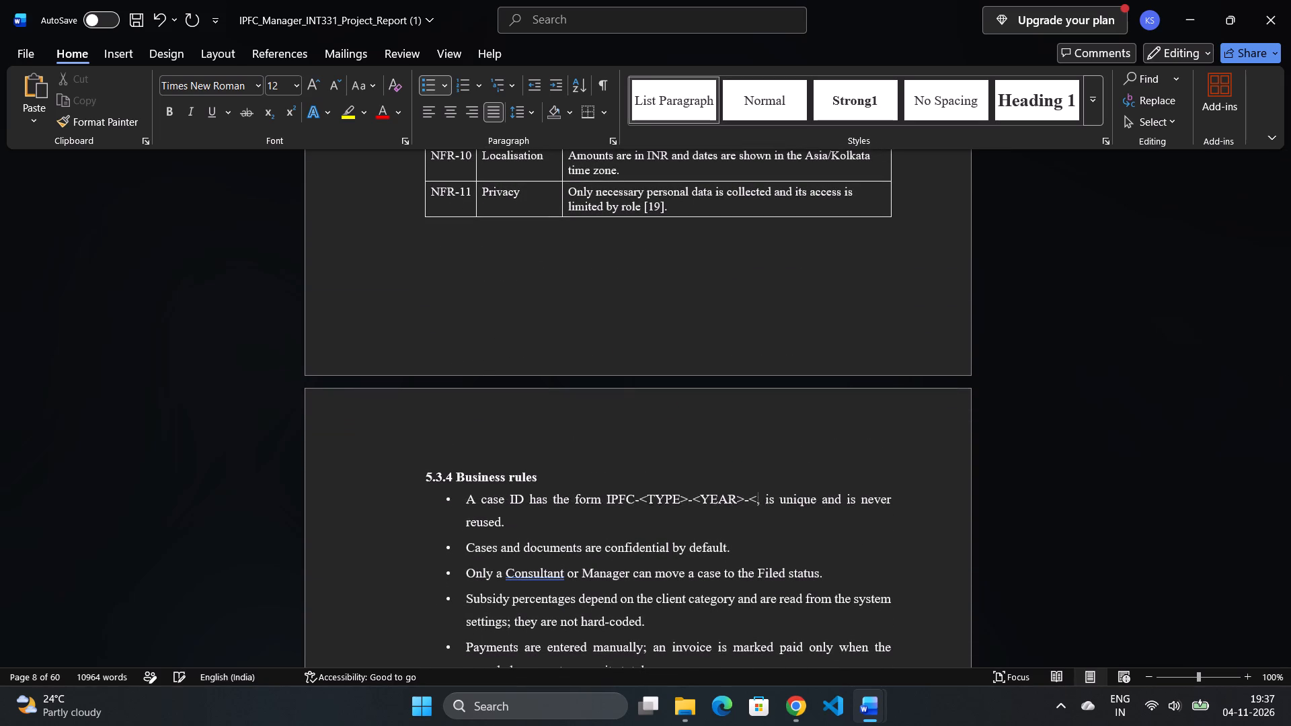
key("BackSpace")
key("BackSpace")
key("BackSpace")
key("BackSpace")
key("BackSpace")
key("BackSpace")
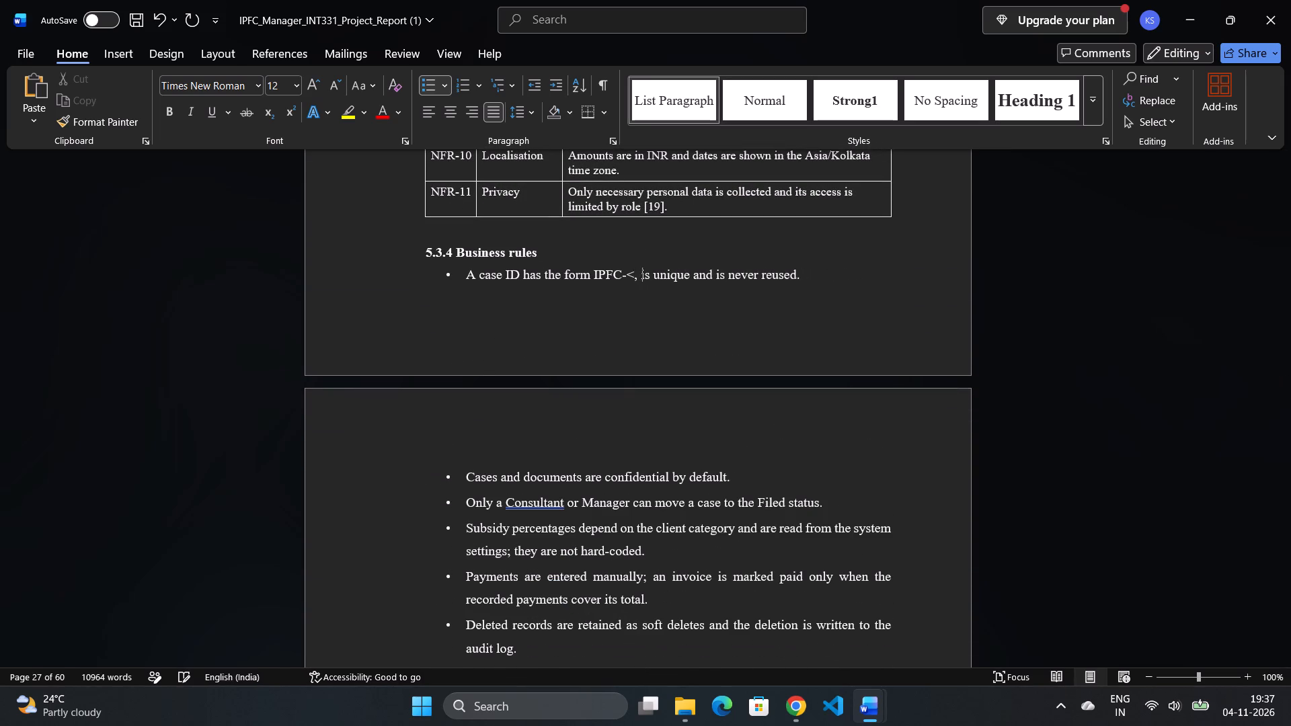
key("BackSpace")
key("BackSpace")
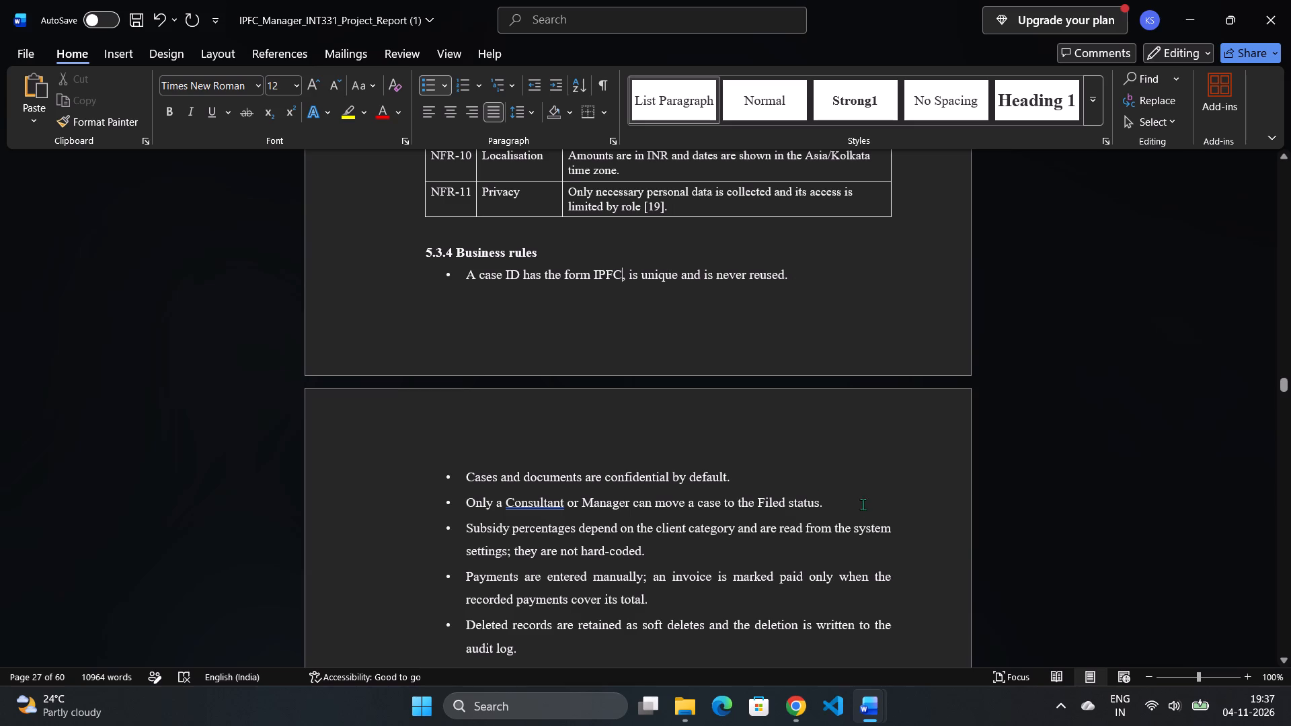
Insert an empty line before the heading "5.3.4 Business rules".
left_click(426, 253)
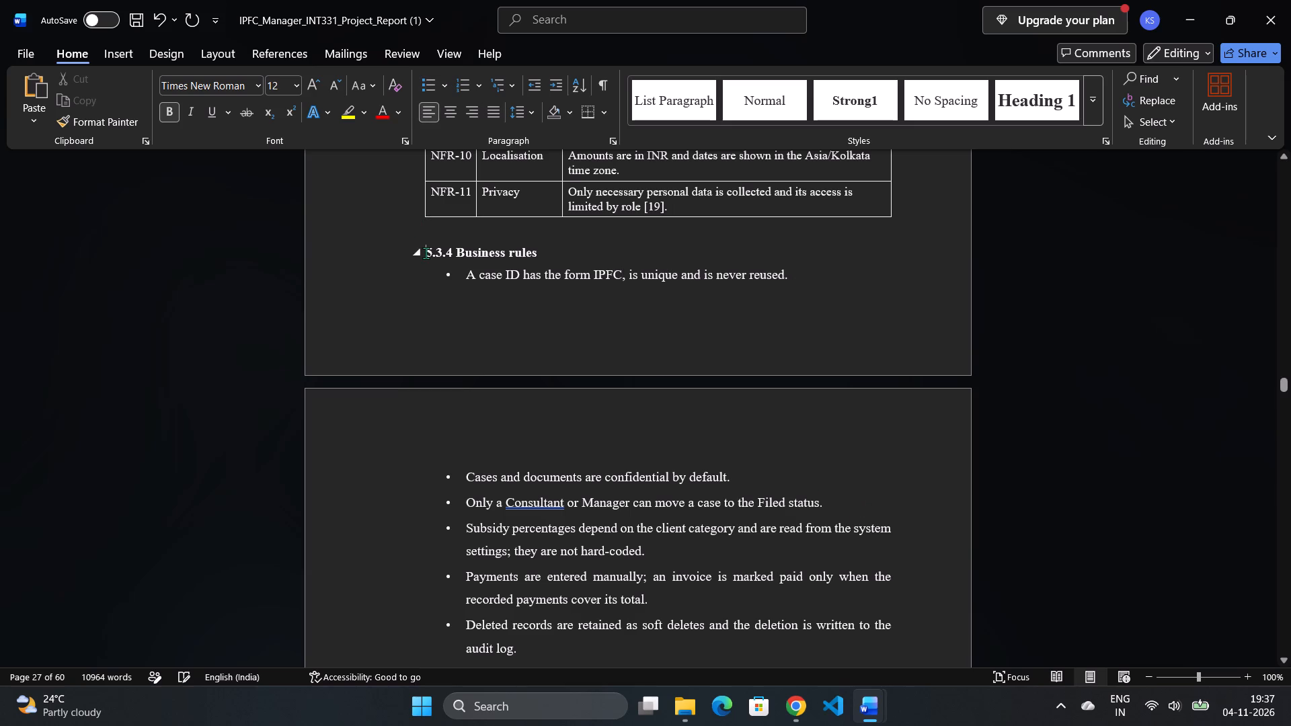
key("Return")
Review chapter 6 Design, from section 6.1 System Design through the architecture and data flow diagrams to the Figure 8 ER diagram.
scroll(607, 267, "down", 5)
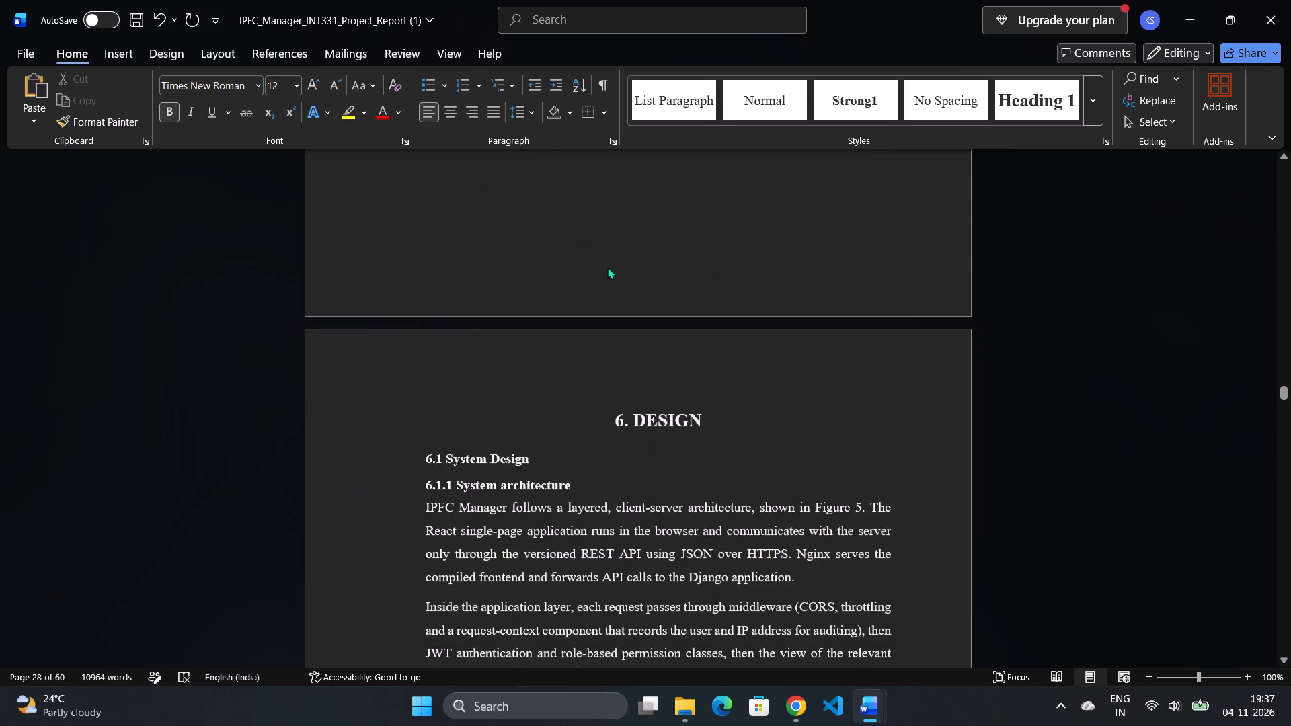
scroll(607, 267, "down", 4)
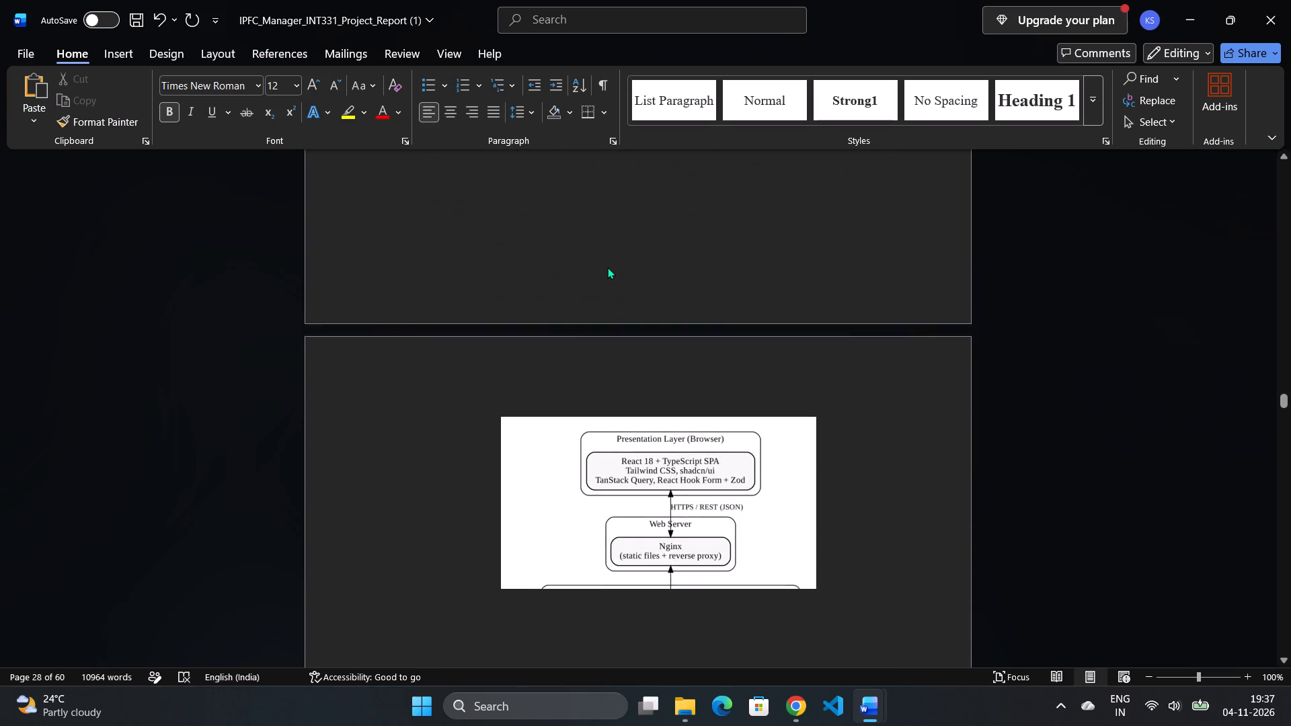
scroll(607, 267, "down", 6)
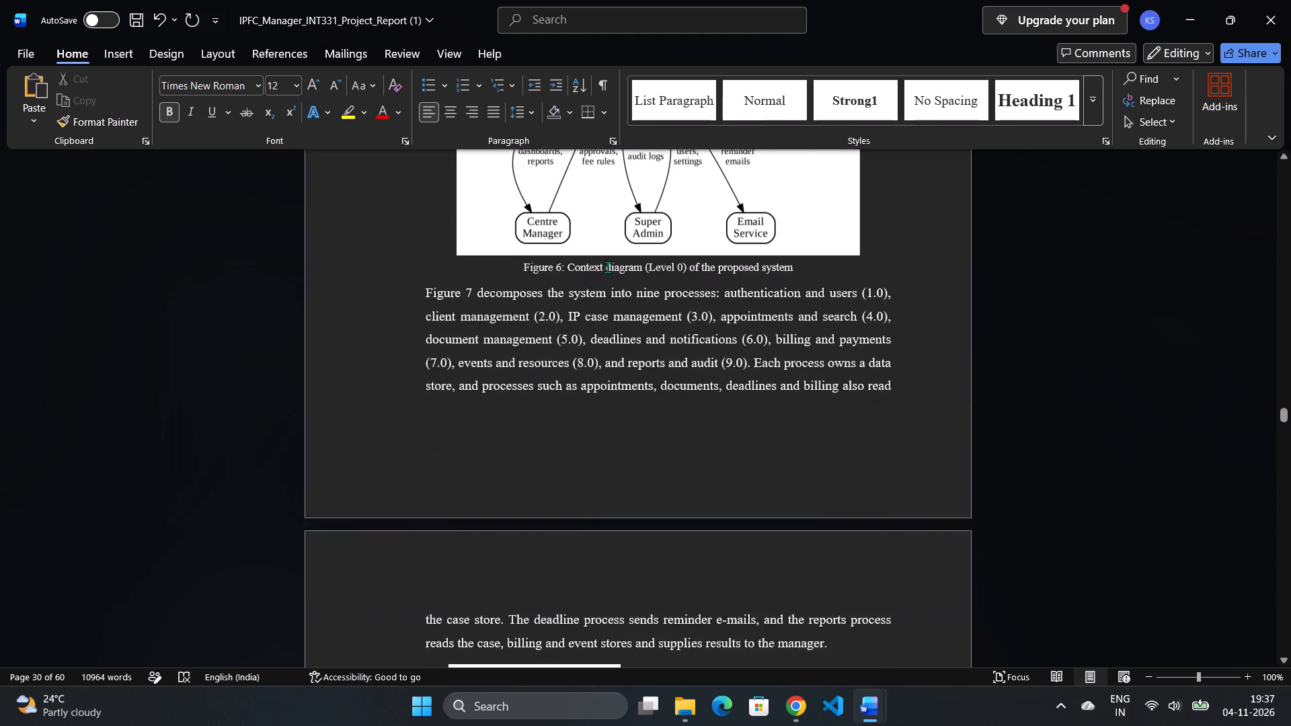
scroll(607, 267, "down", 3)
scroll(607, 267, "up", 3)
scroll(607, 267, "down", 1)
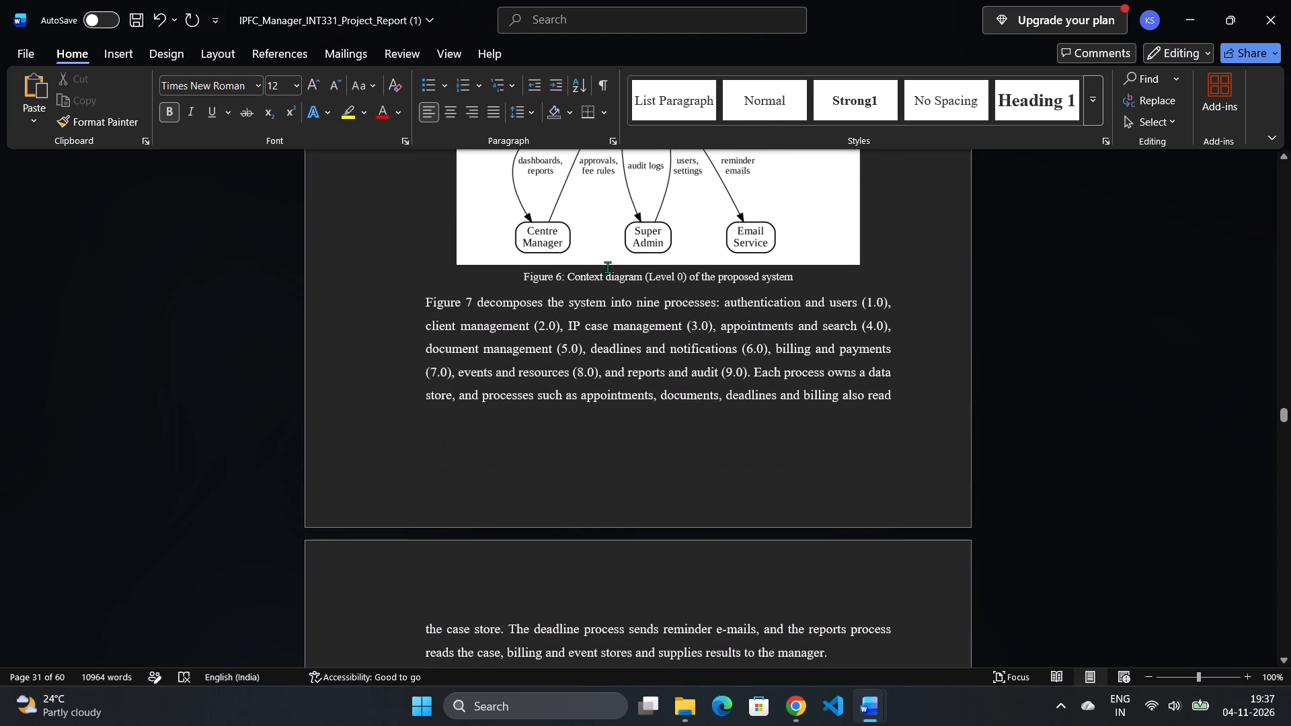
scroll(705, 486, "down", 3)
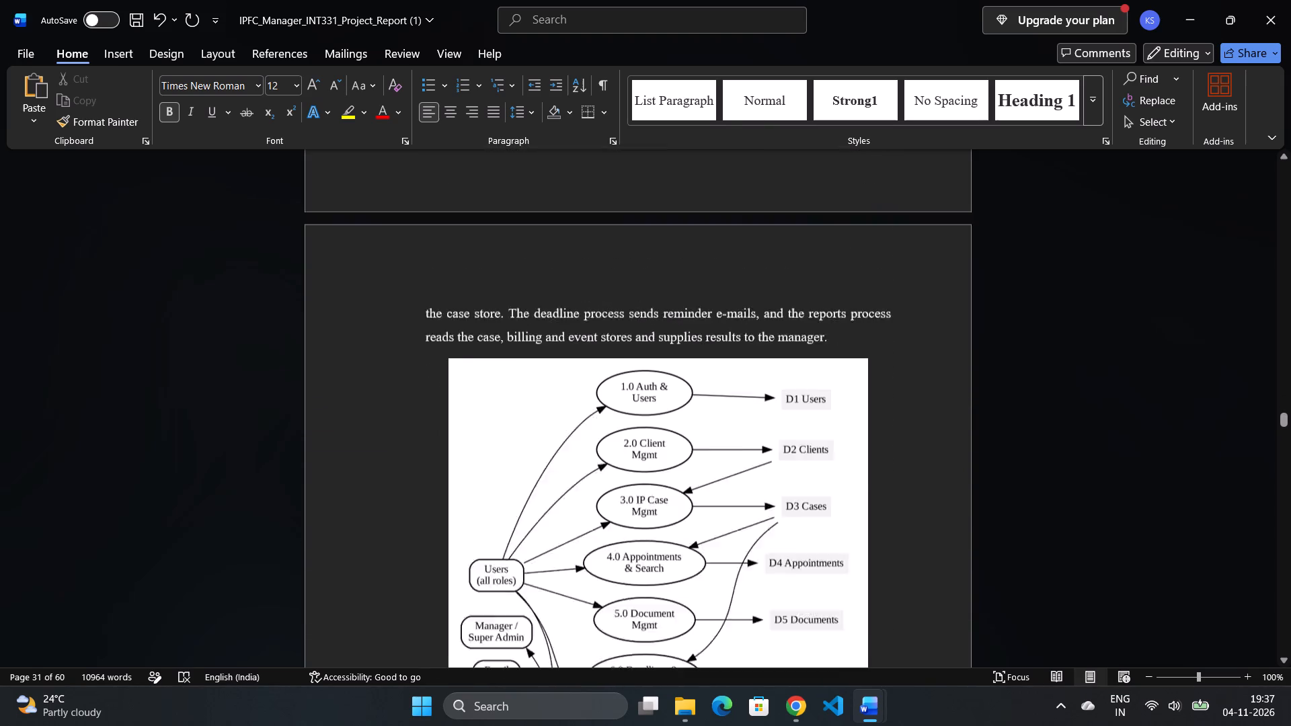
scroll(705, 486, "down", 4)
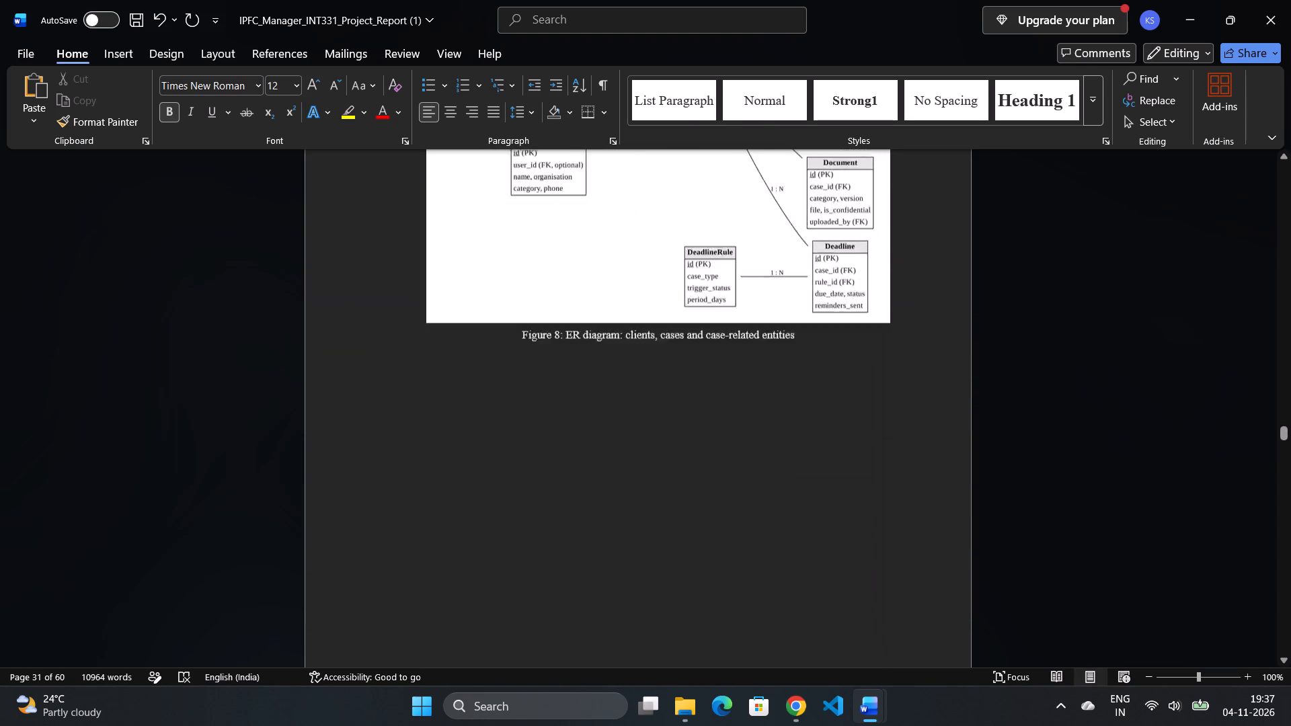
Review chapter 6 from the security design through 6.2 Design Notations and the module and data dictionary tables to Table 20.
scroll(705, 486, "down", 5)
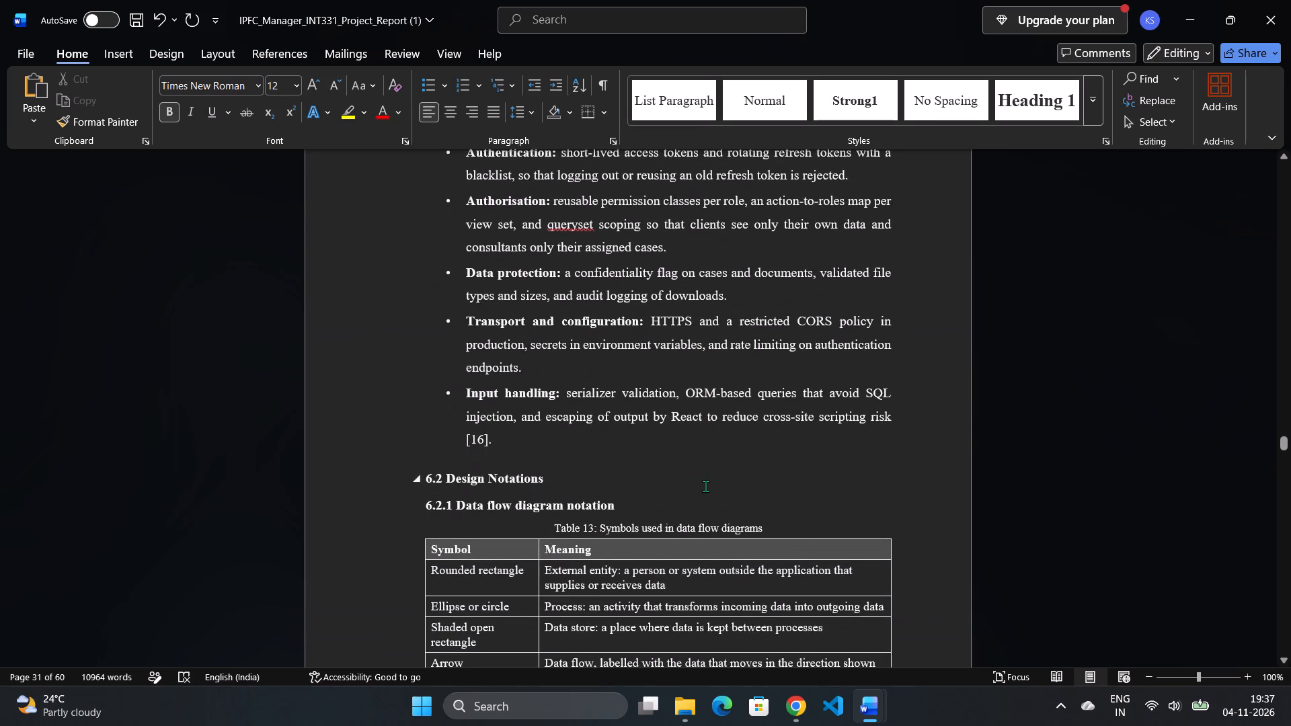
scroll(705, 486, "down", 3)
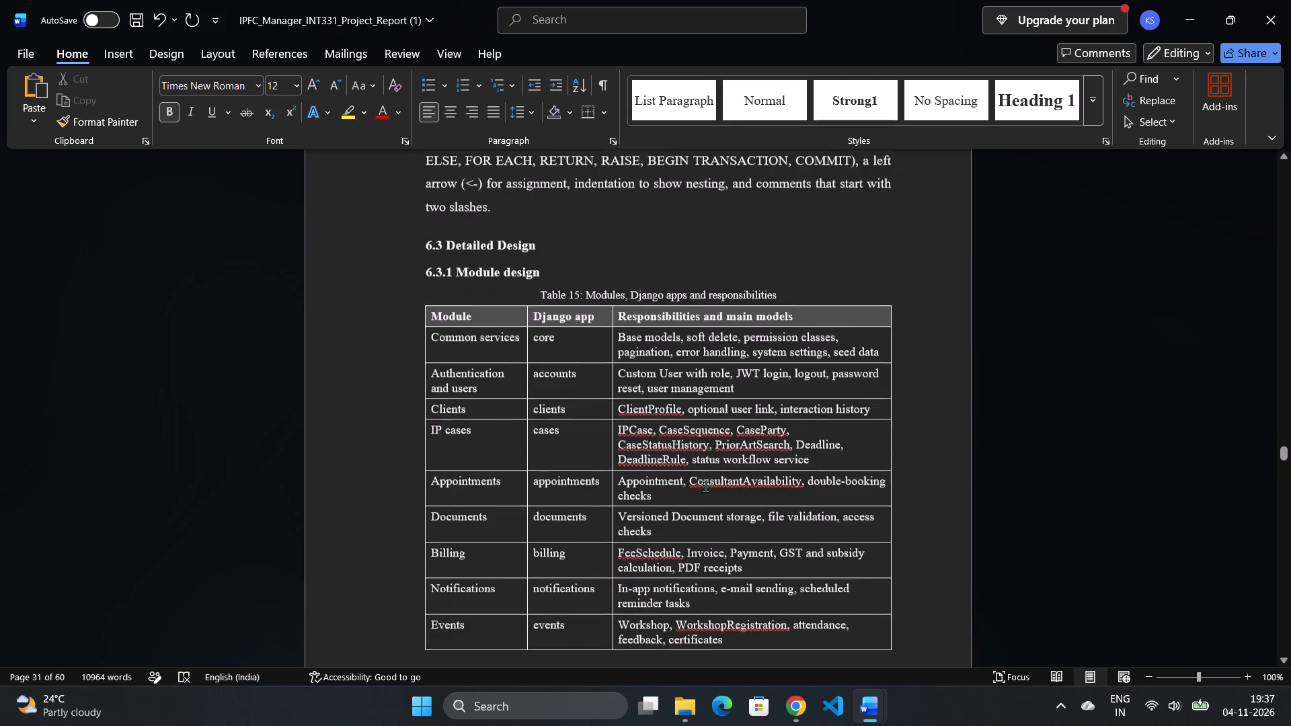
scroll(705, 486, "down", 3)
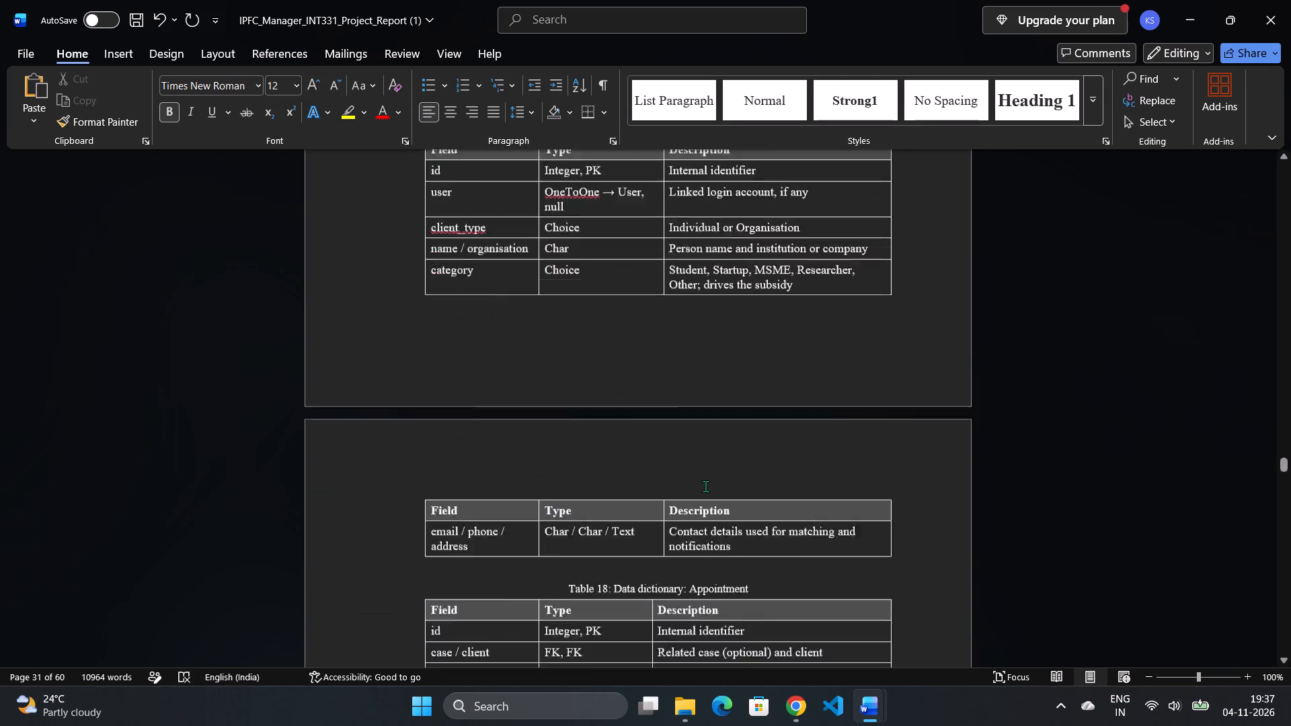
scroll(705, 486, "down", 5)
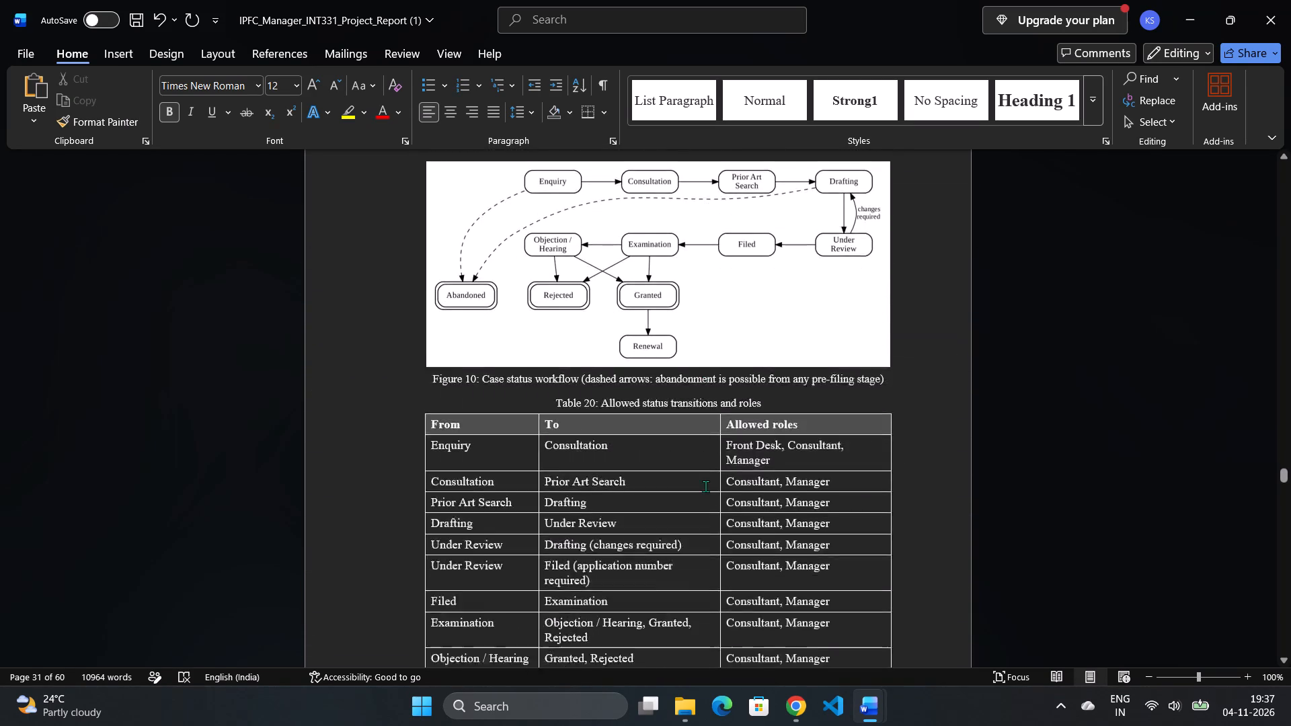
Review the rest of chapter 6, from 6.3.6 Frontend design through the flowcharts in 6.4 to the pseudocode in 6.5.
scroll(705, 486, "down", 5)
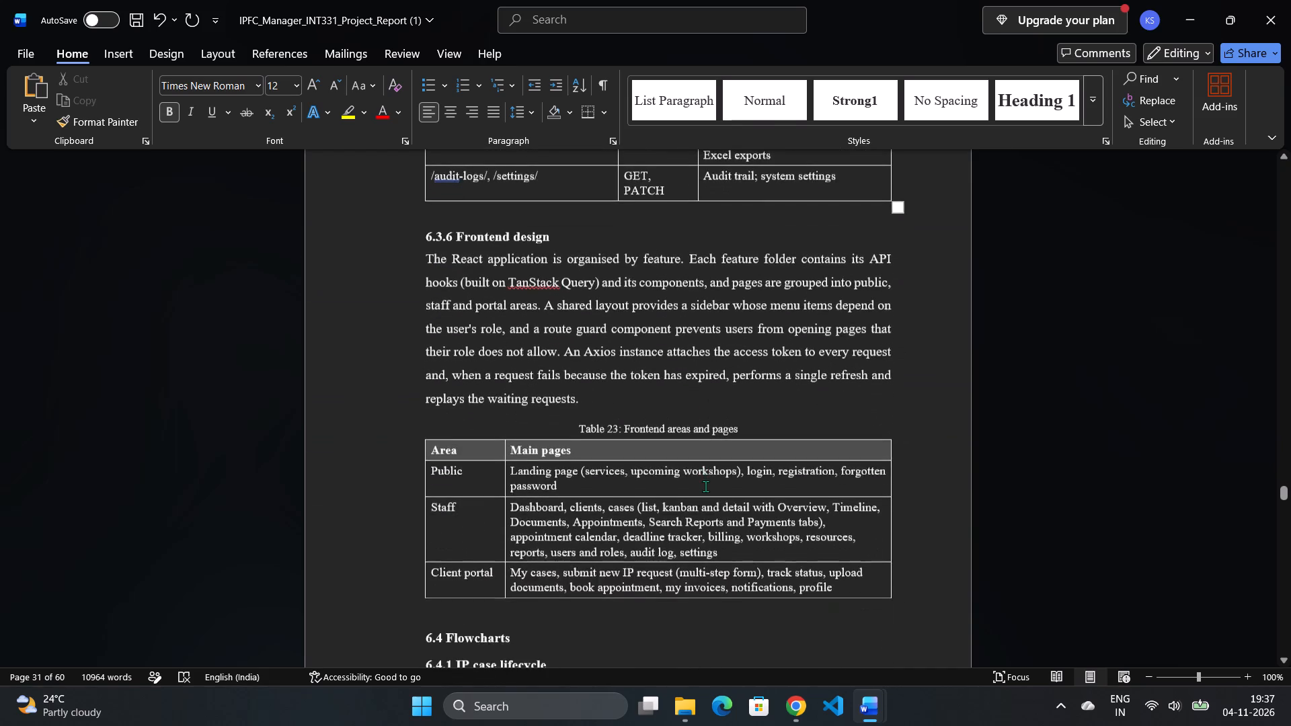
scroll(705, 486, "down", 3)
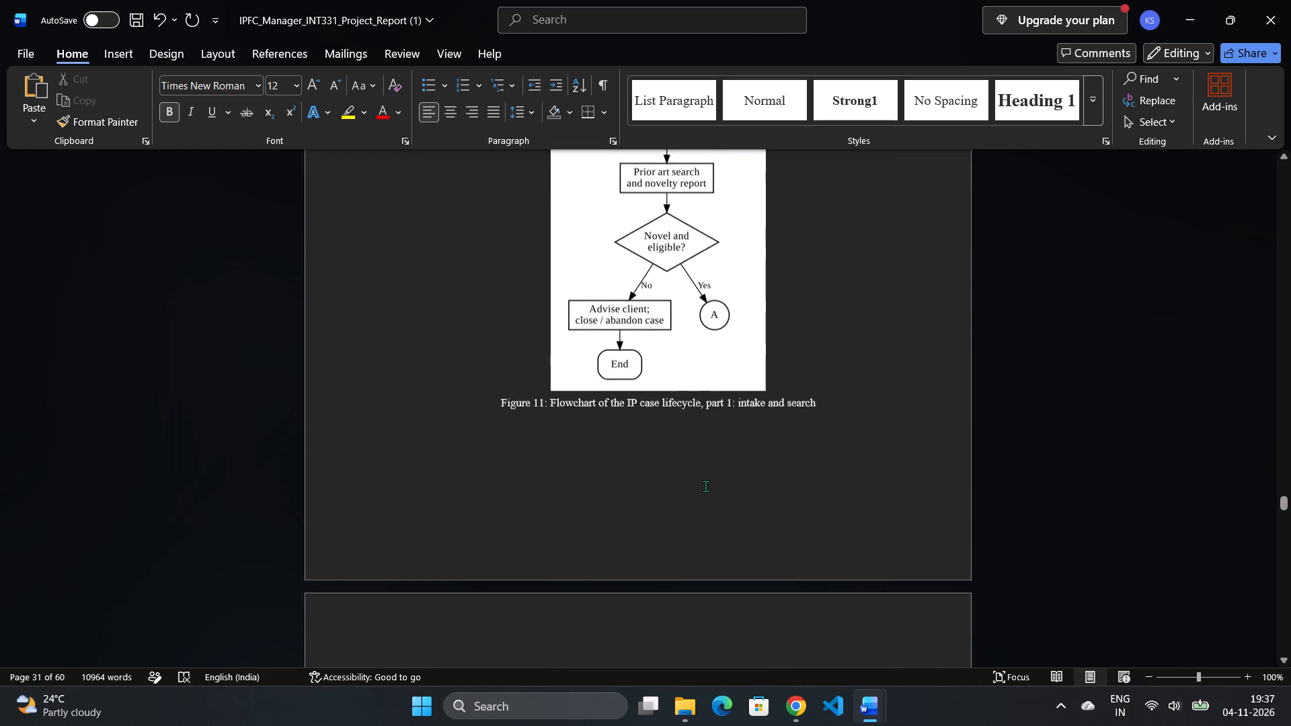
scroll(705, 486, "down", 6)
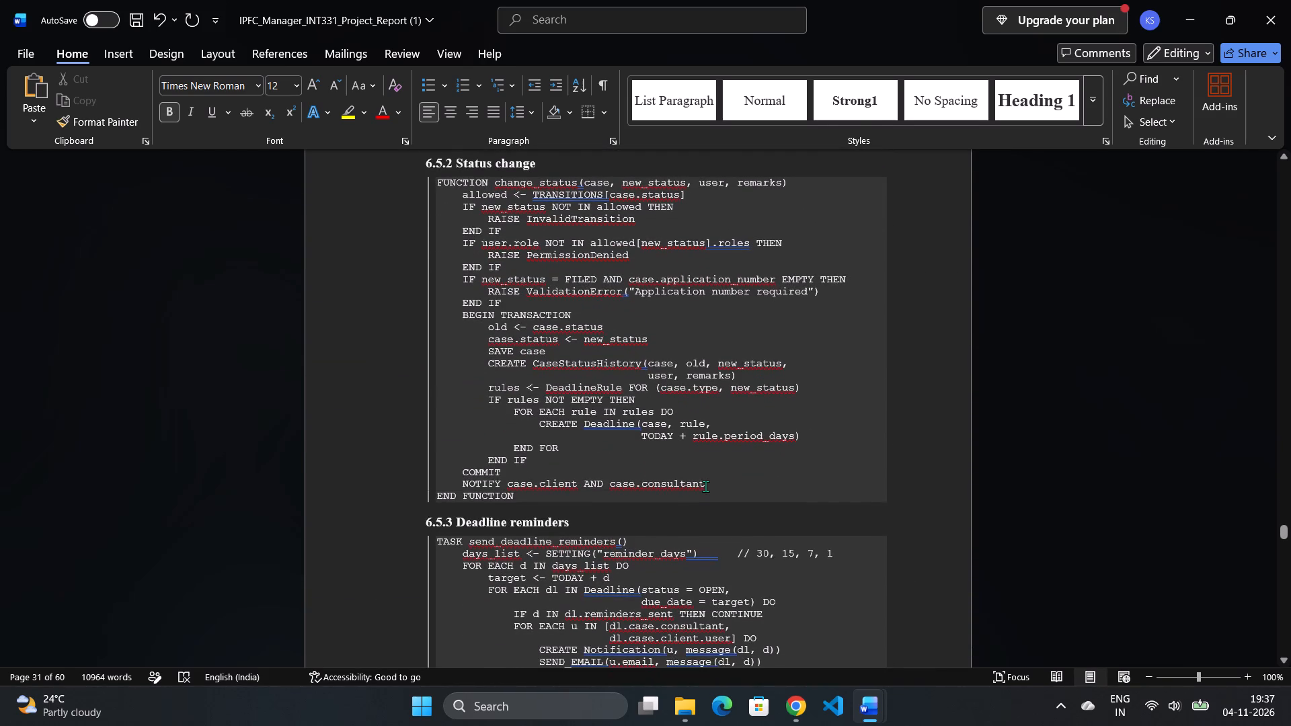
scroll(705, 486, "down", 4)
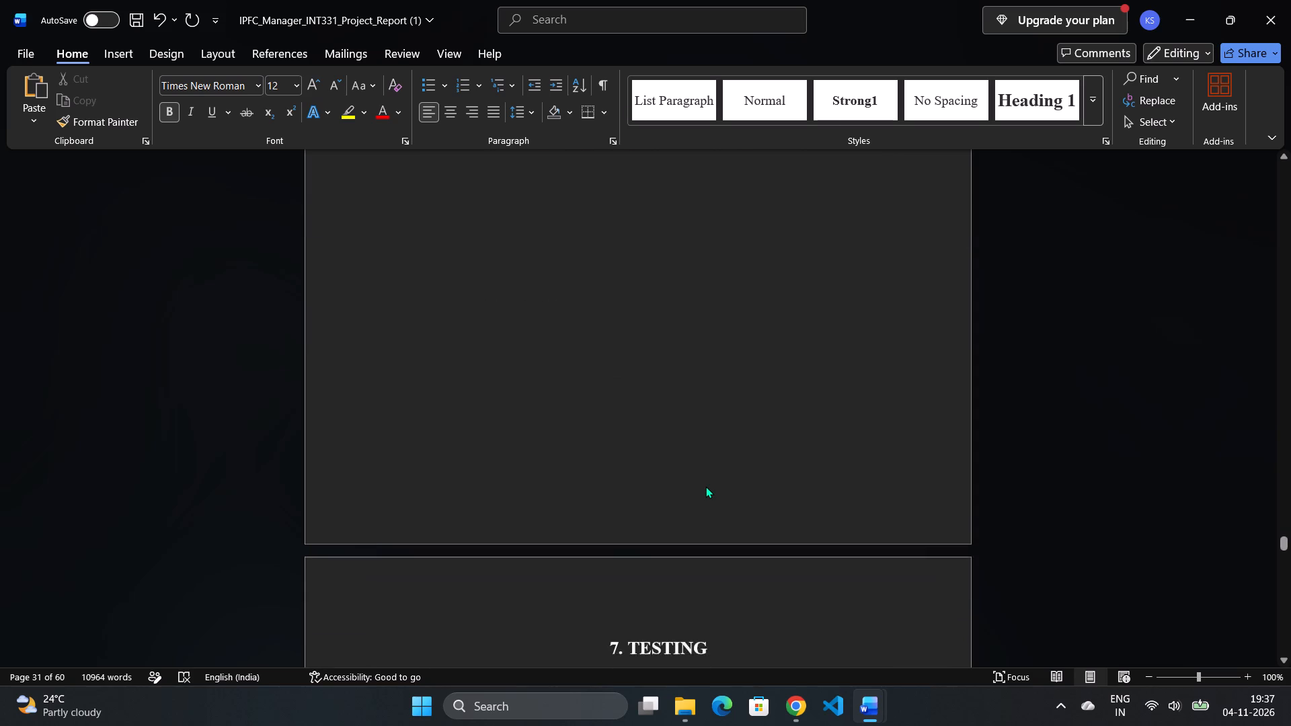
Review chapter 7 Testing, from the path test conditions through the levels of testing and test cases to section 7.4.3.
scroll(705, 486, "down", 5)
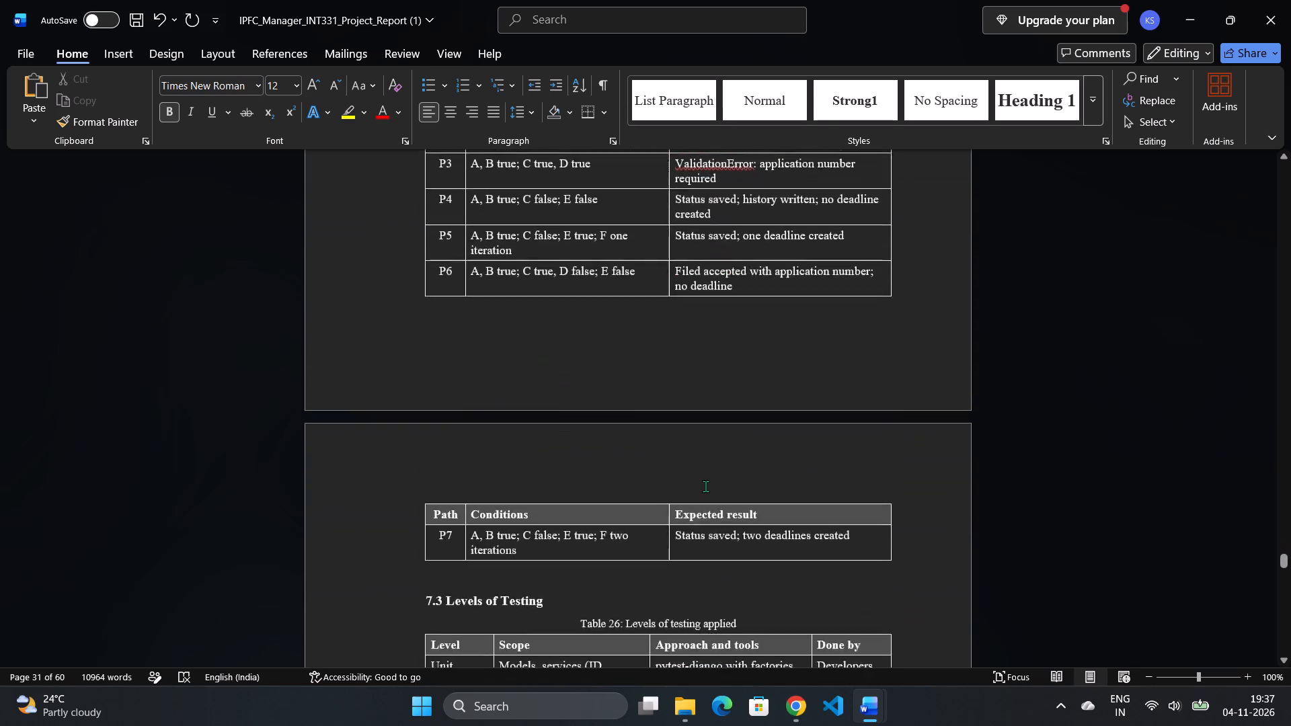
scroll(705, 486, "down", 4)
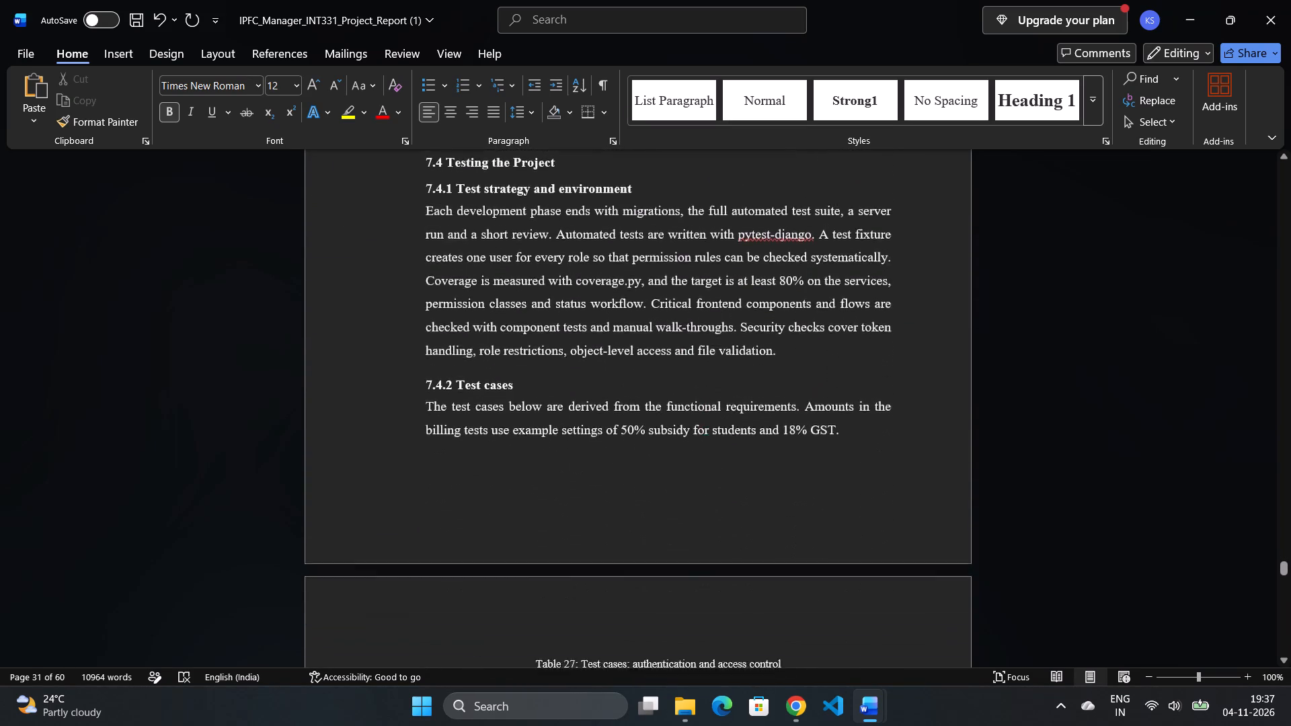
scroll(705, 486, "down", 6)
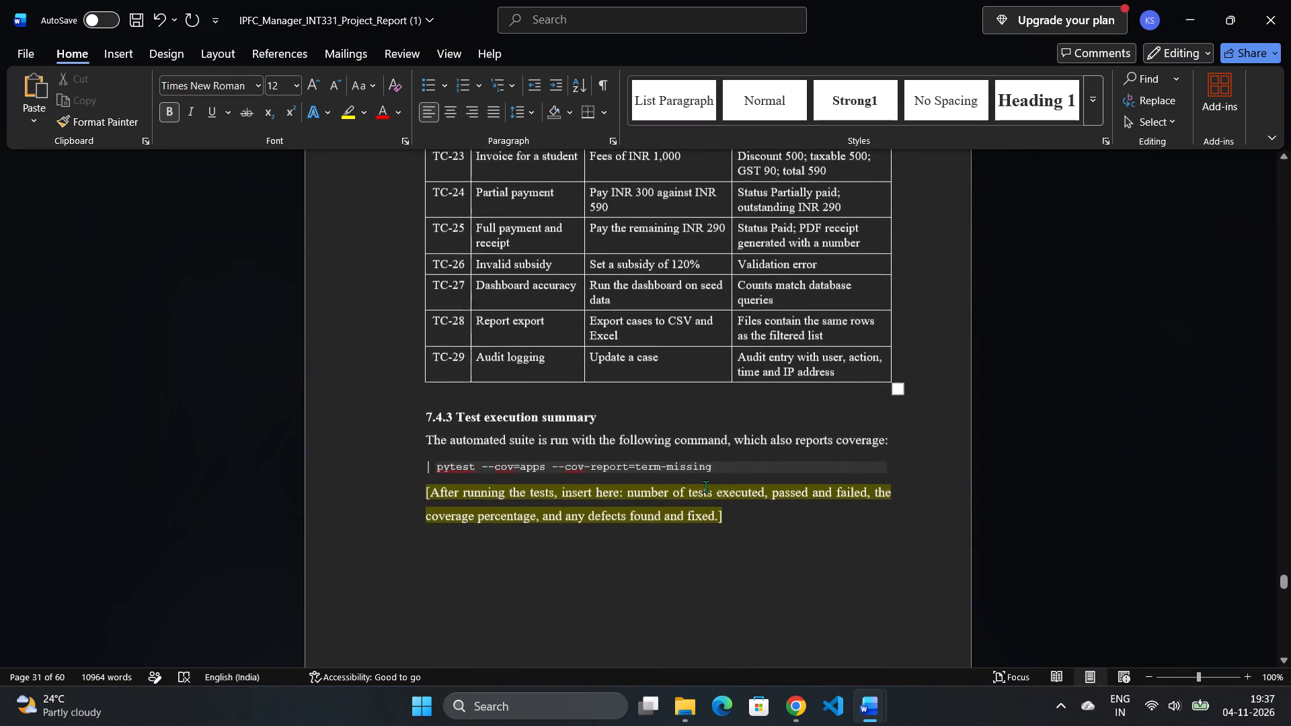
scroll(705, 486, "down", 1)
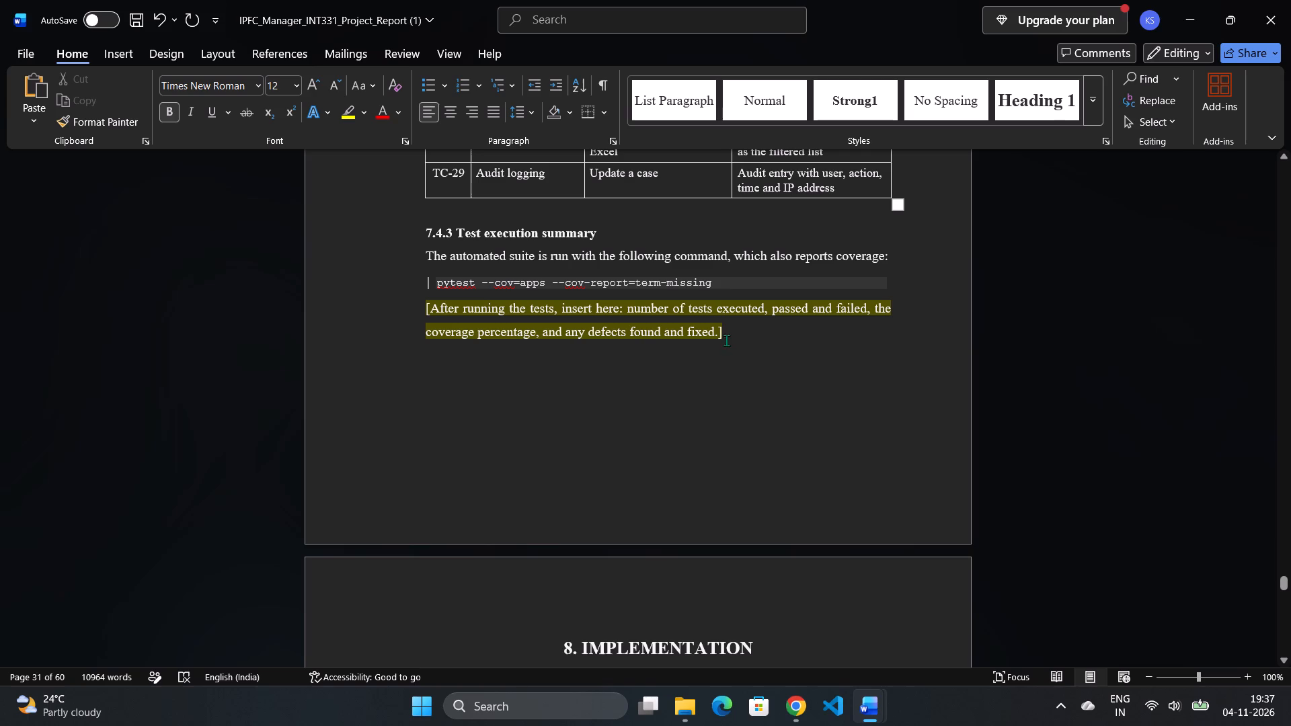
Delete the highlighted "[After running the tests, insert here: ...]" placeholder paragraph at the end of section 7.4.3 Test execution summary.
left_click_drag(739, 335, 416, 236)
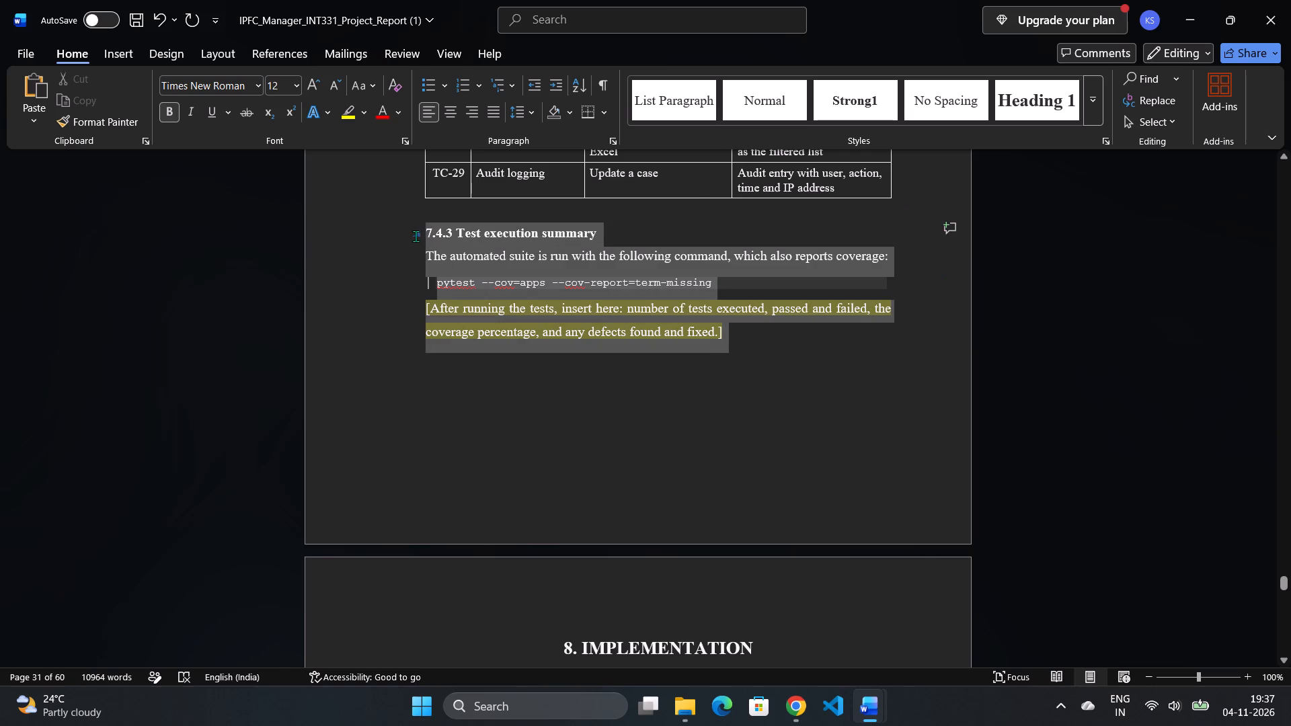
left_click_drag(416, 236, 416, 235)
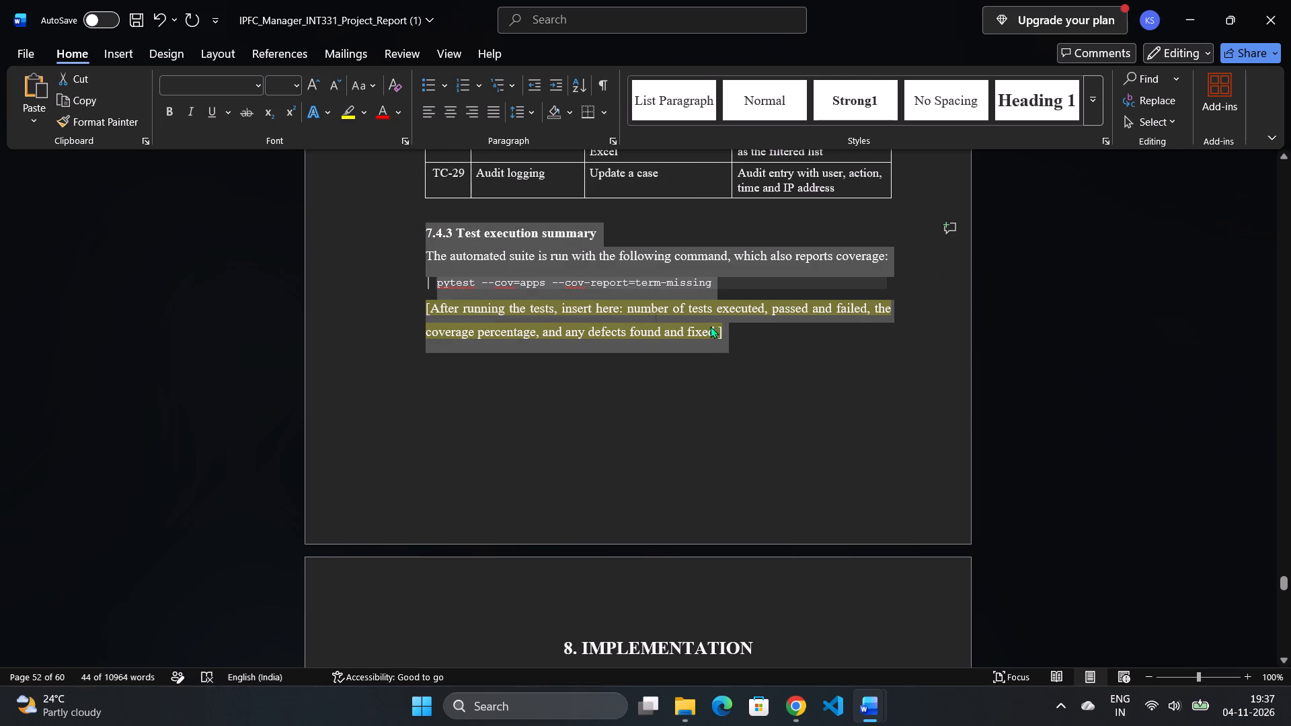
left_click(733, 336)
left_click_drag(733, 336, 424, 303)
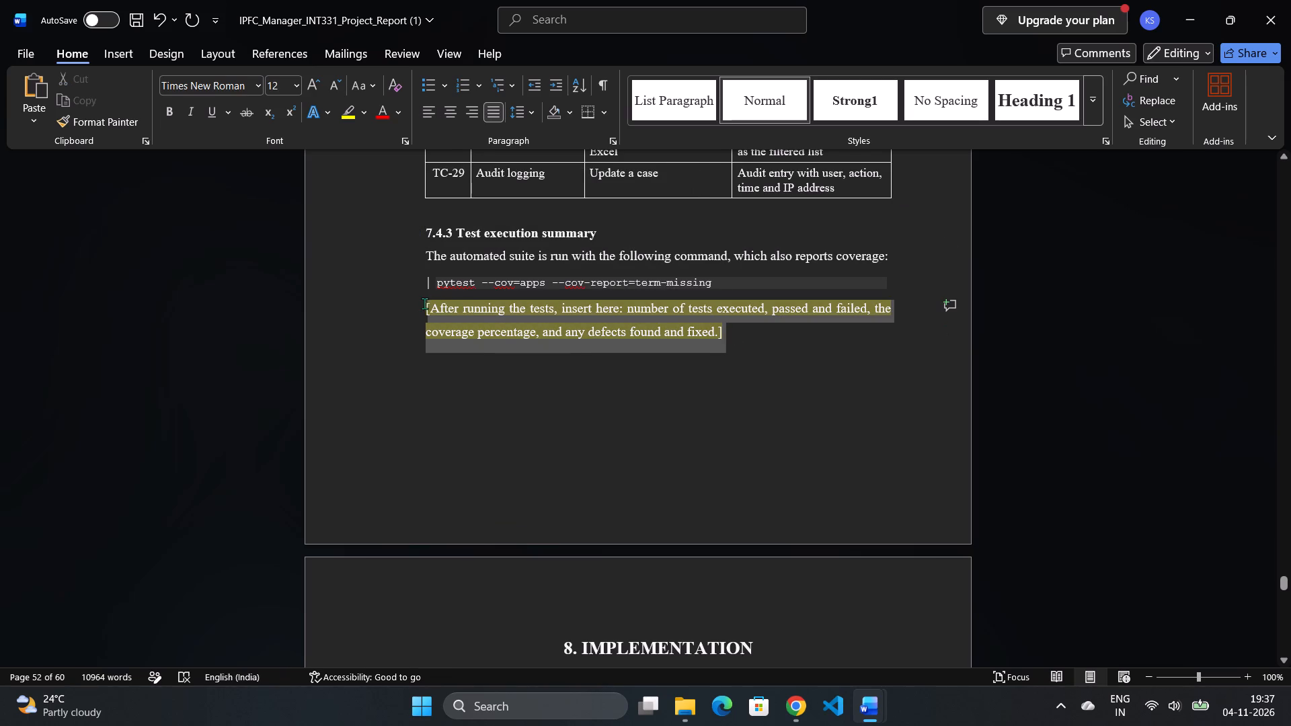
left_click_drag(424, 303, 420, 305)
key("BackSpace")
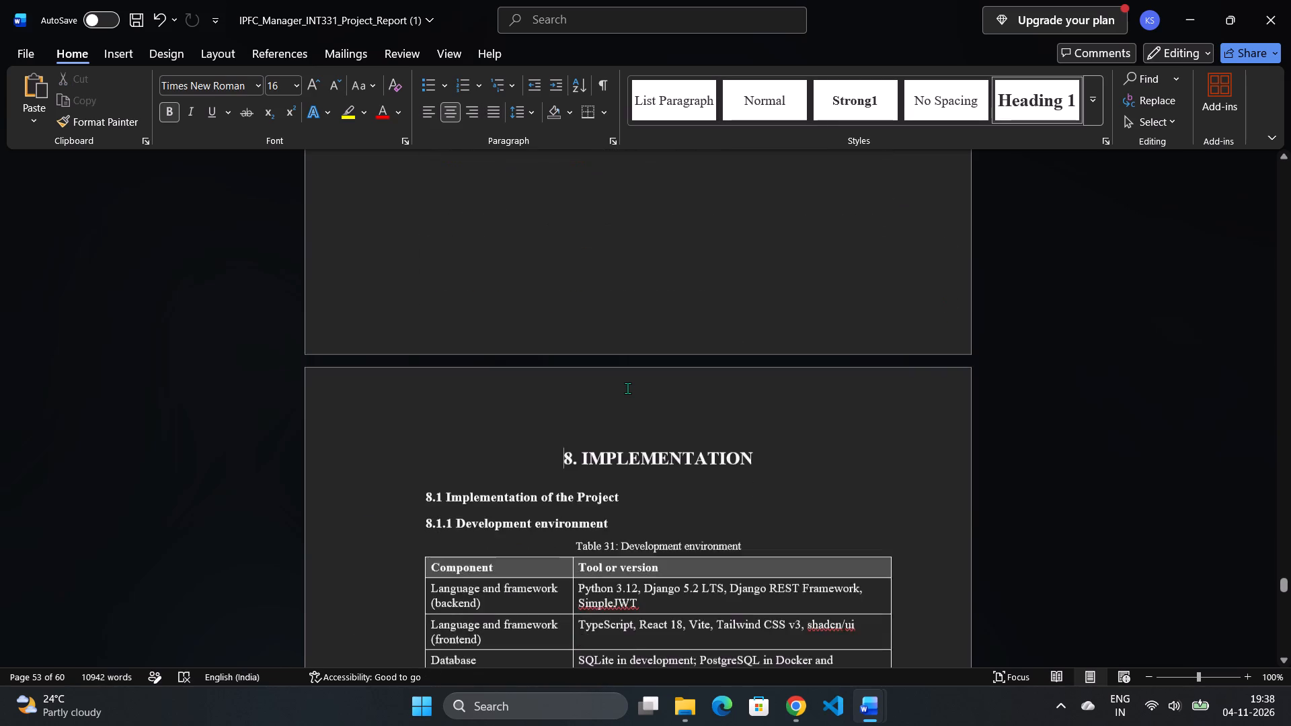
Review chapter 8 Implementation from section 8.1.1 to the screenshot placeholders in section 8.1.6 Application screens.
scroll(627, 388, "down", 3)
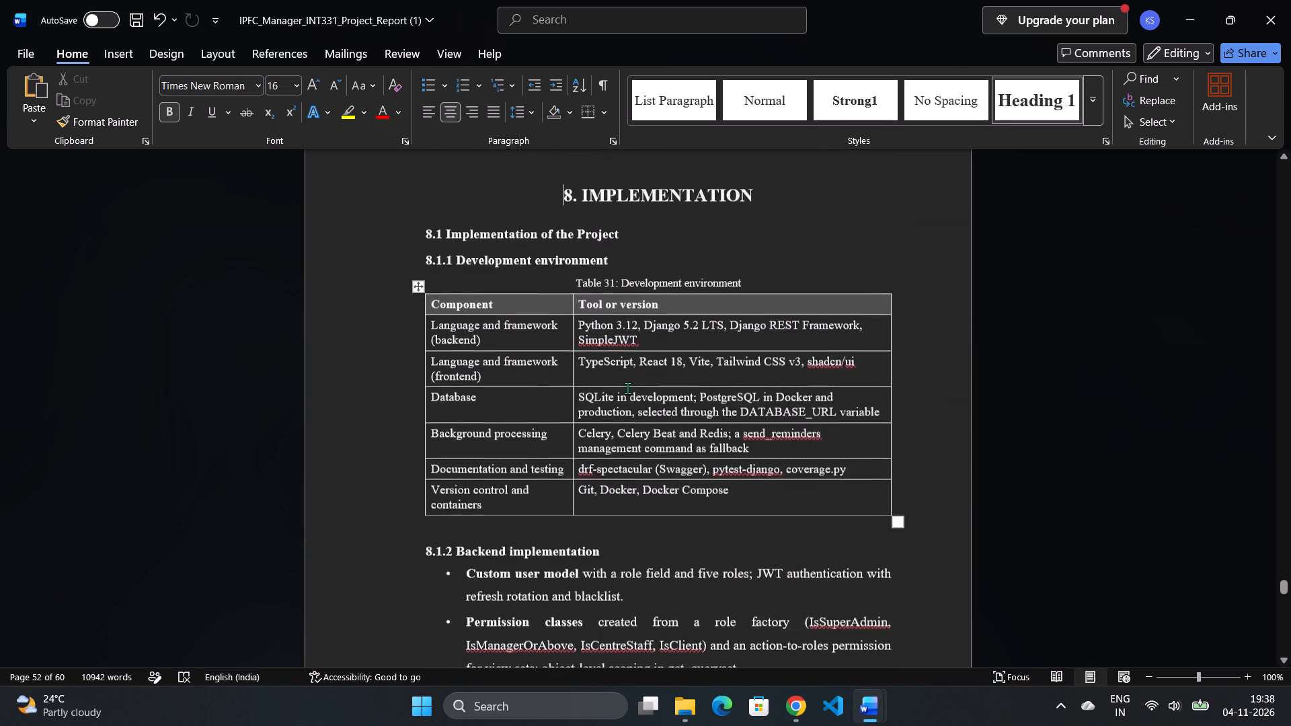
scroll(627, 388, "down", 7)
scroll(627, 388, "up", 2)
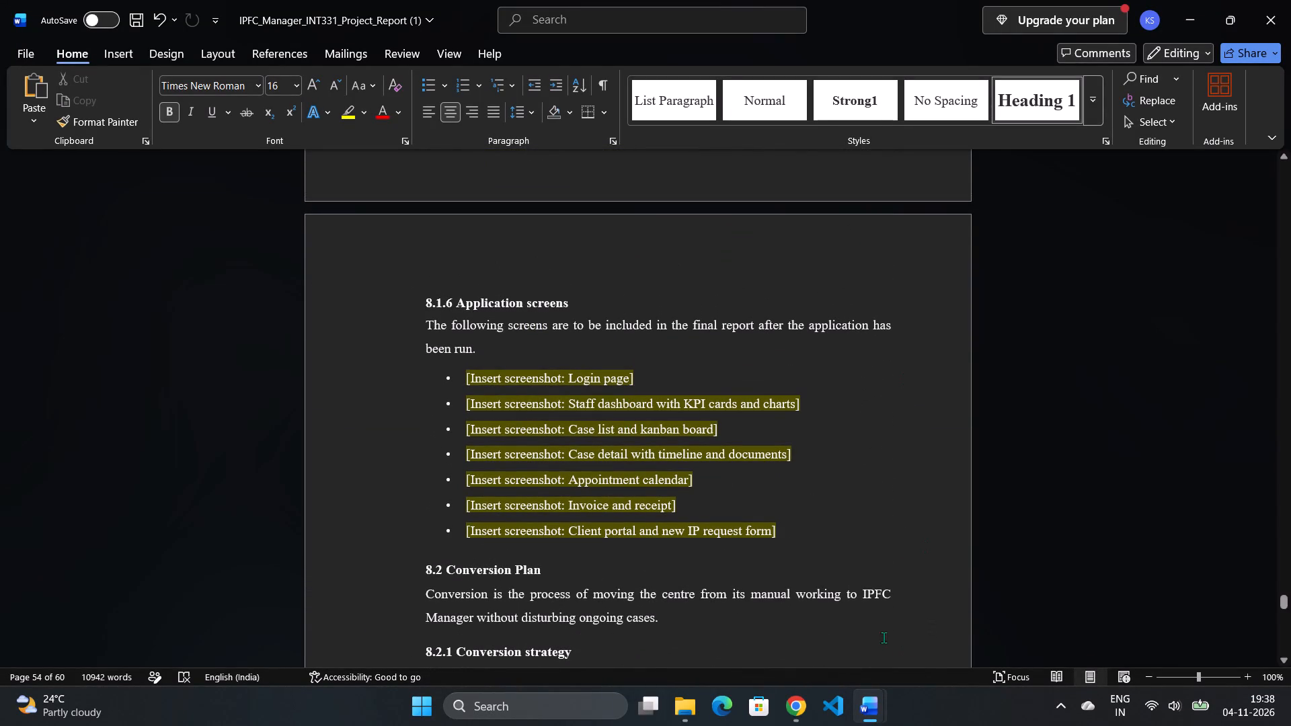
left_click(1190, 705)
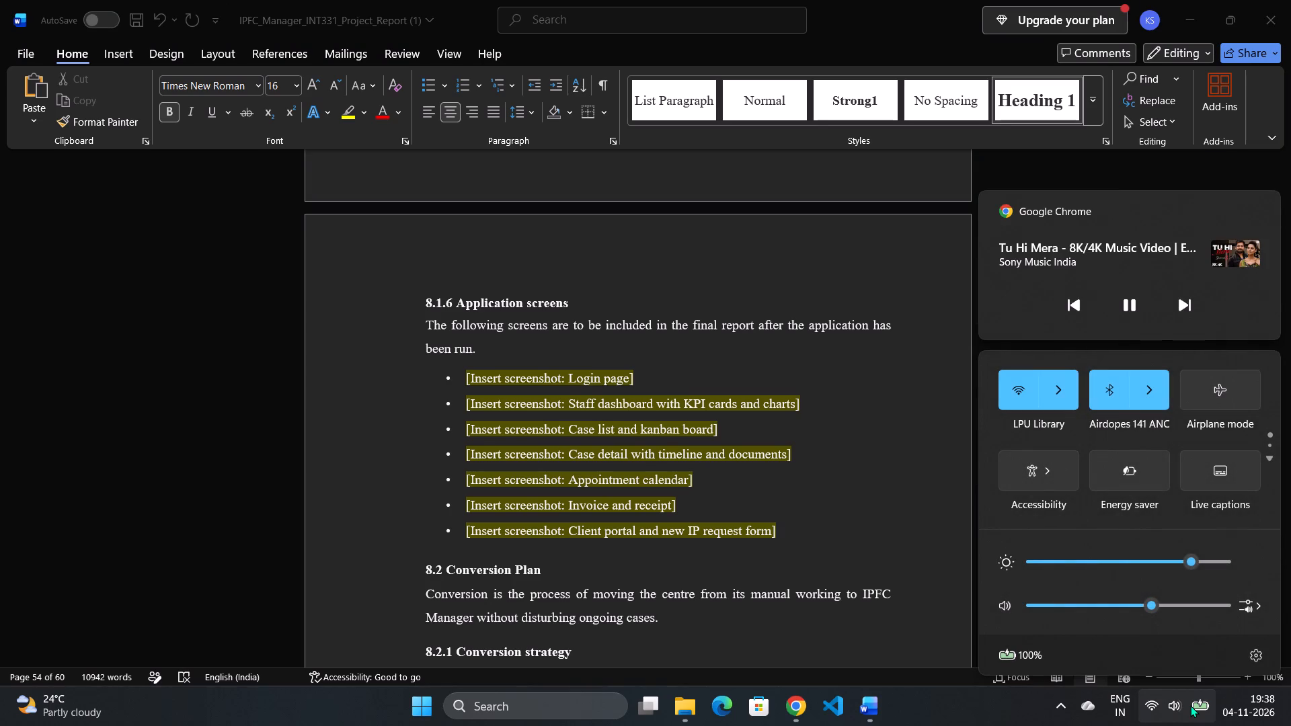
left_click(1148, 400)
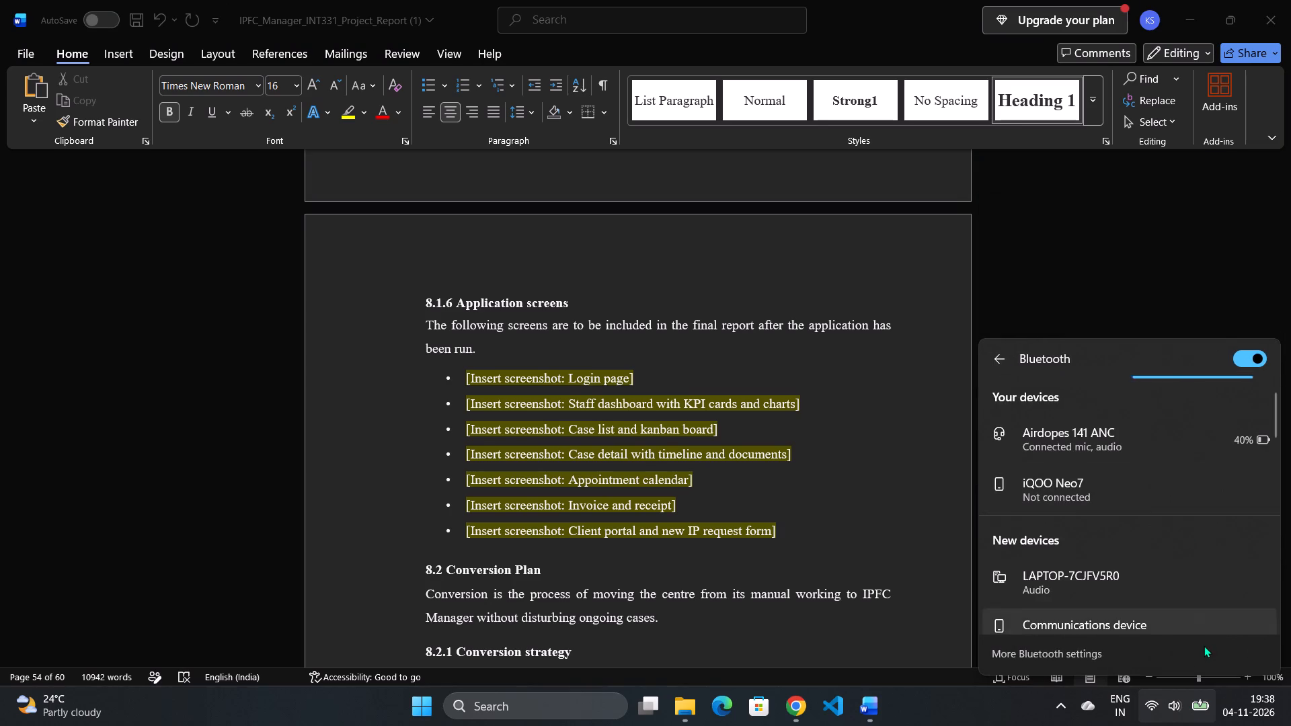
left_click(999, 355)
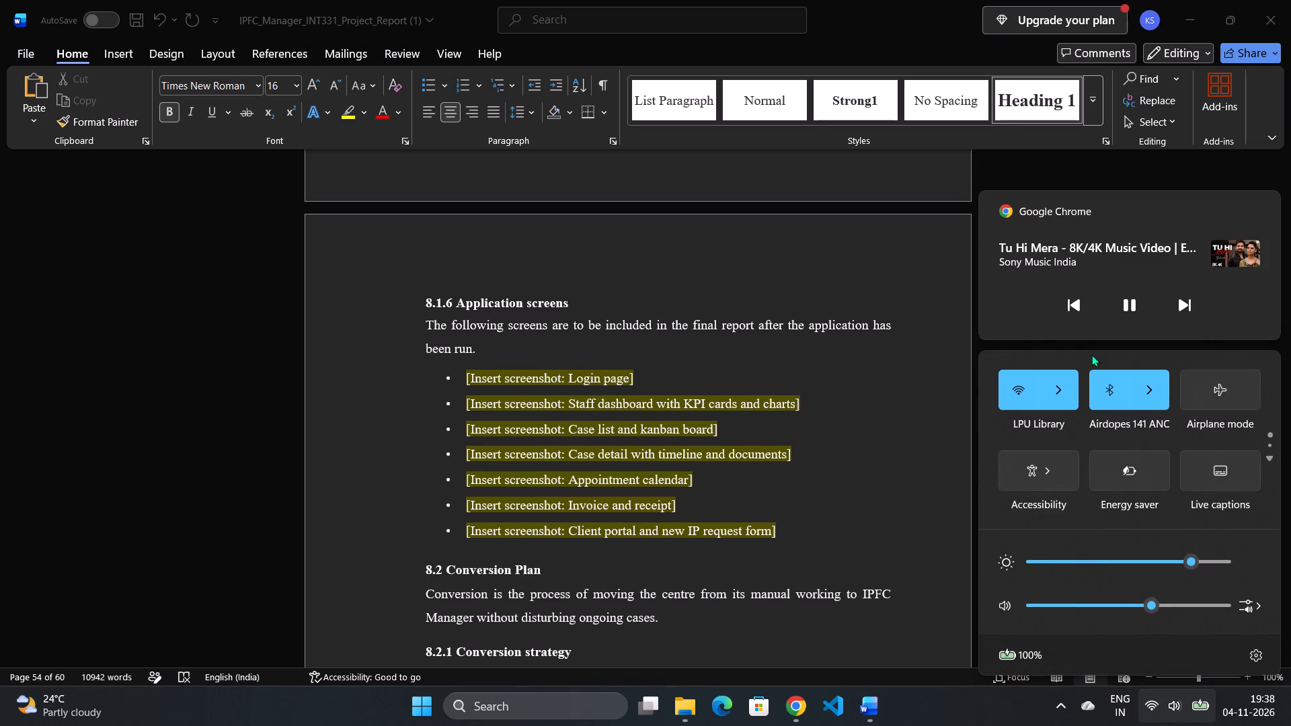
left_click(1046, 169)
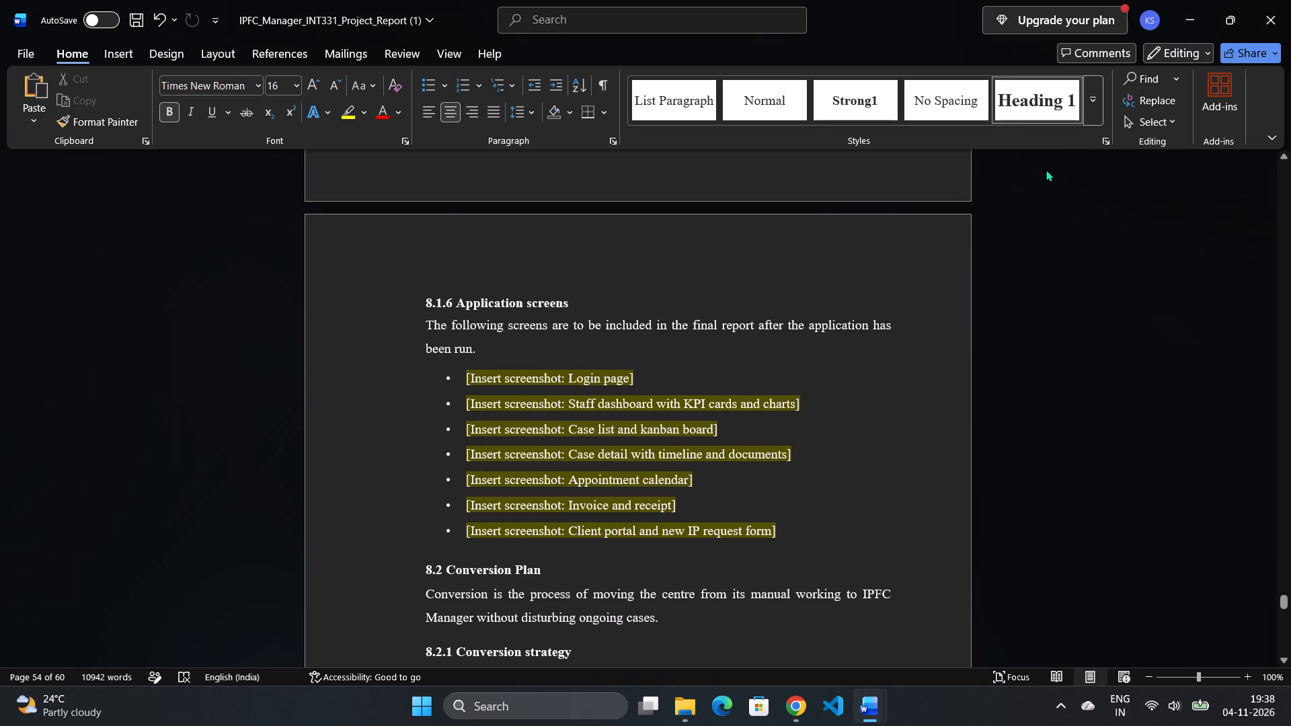
left_click(1179, 3)
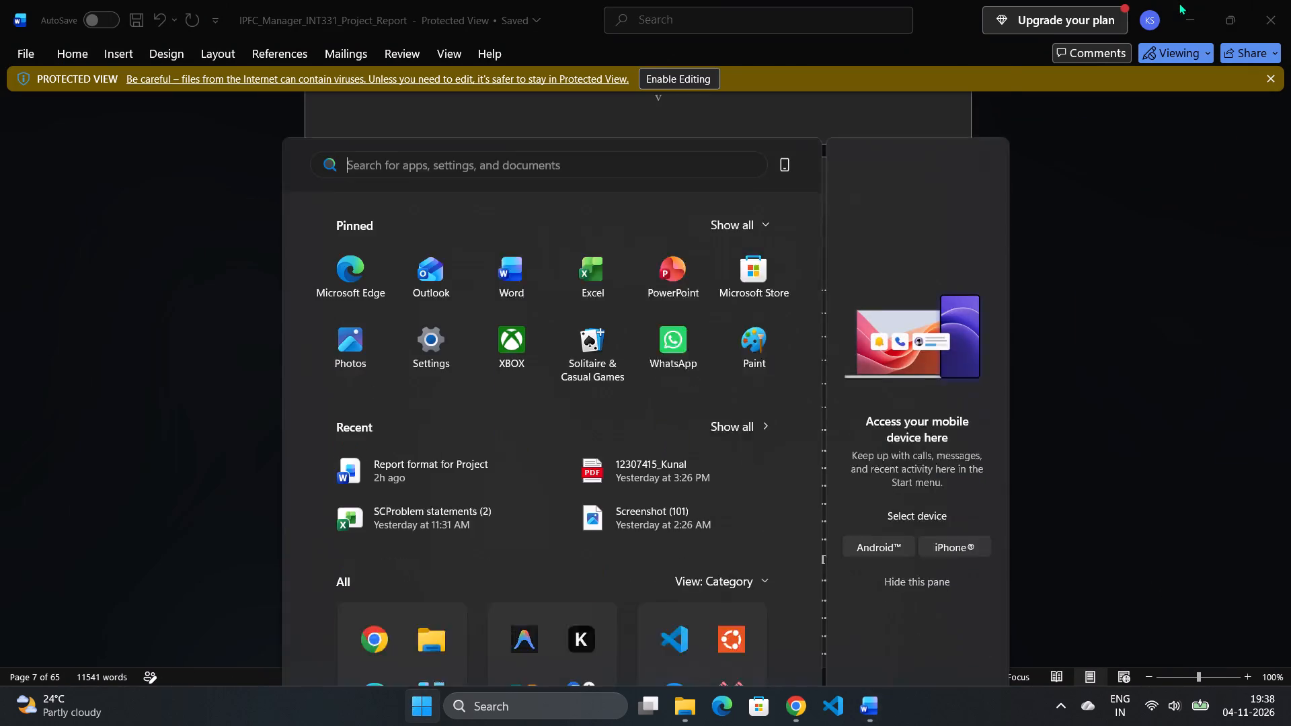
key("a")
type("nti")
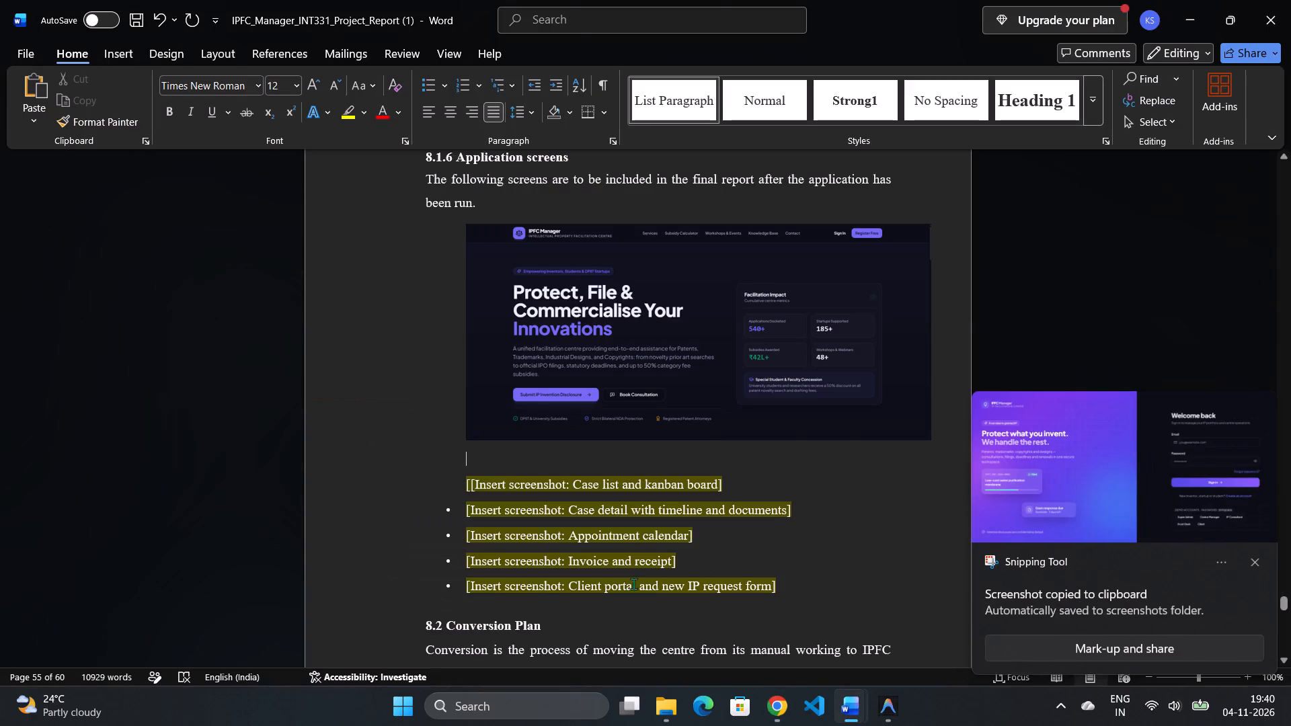
Paste the login page screenshot beneath the landing page picture in section 8.1.6 and add an empty line after it.
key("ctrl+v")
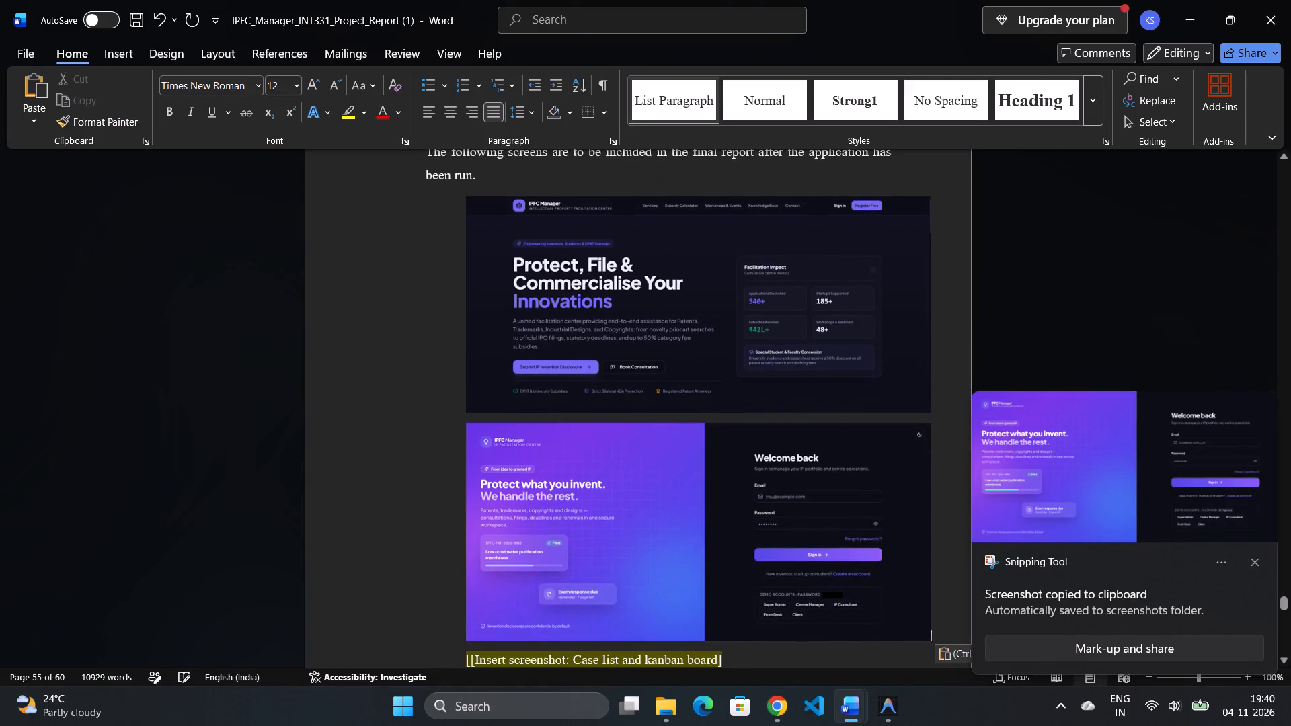
scroll(818, 508, "down", 1)
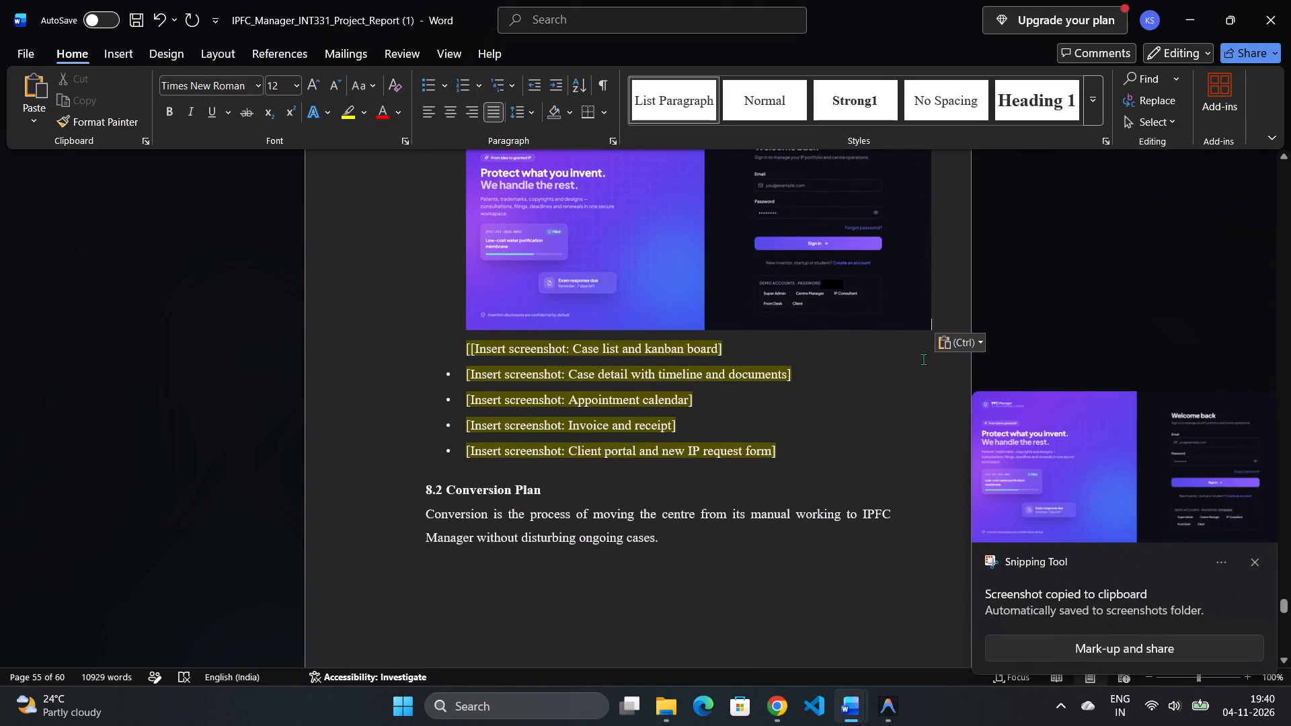
key("Return")
Switch to the IPFC Manager login page in Chrome and sign in with the Super Admin demo account.
key("alt+Tab")
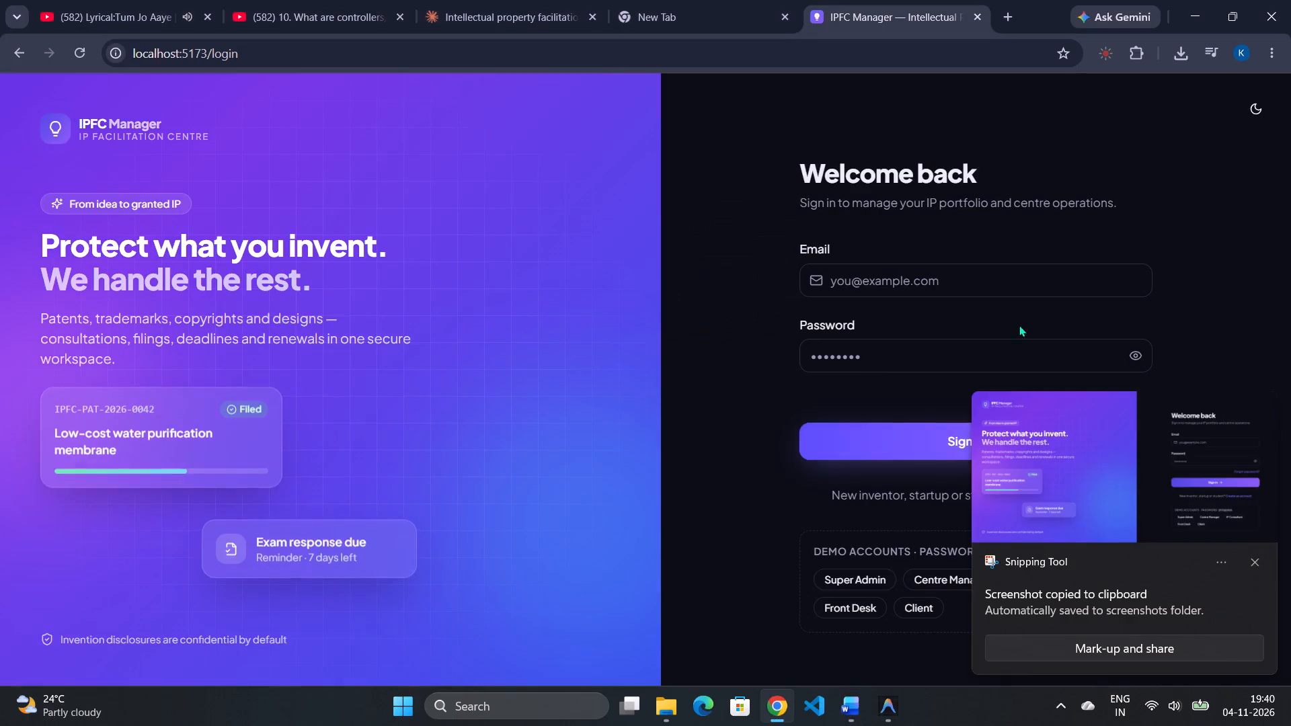
left_click(853, 579)
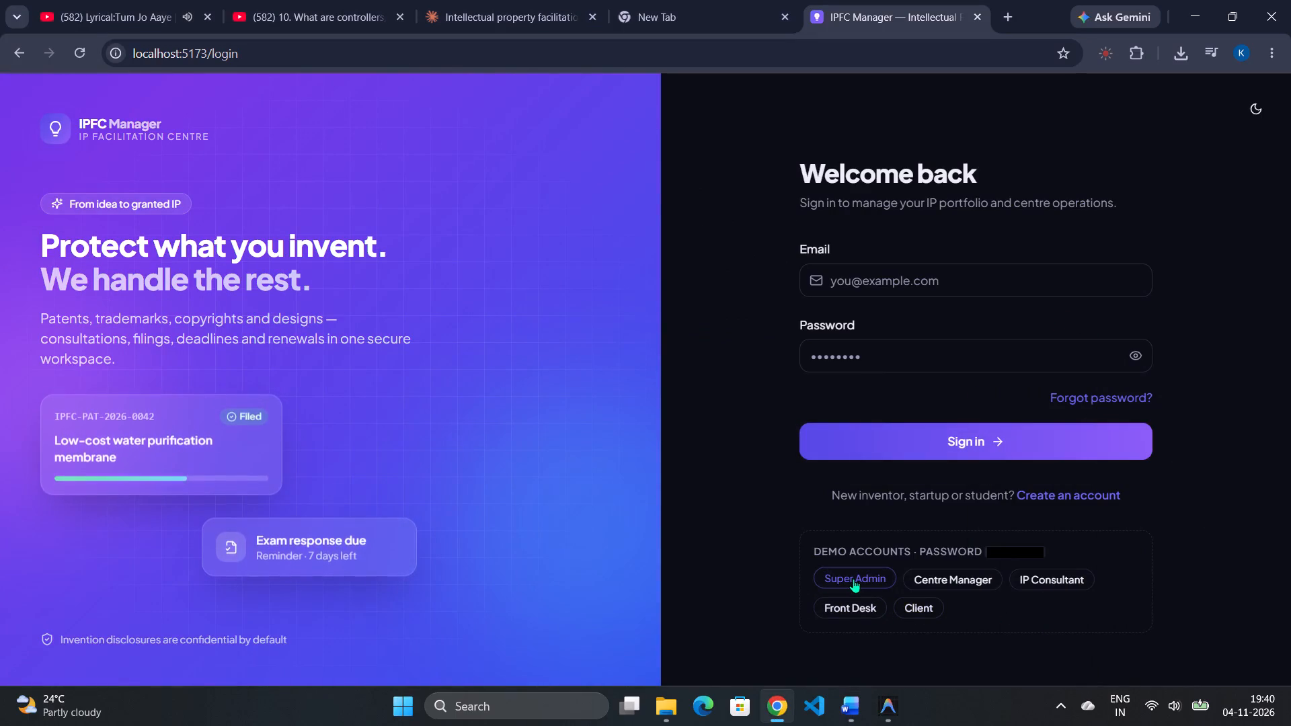
left_click(865, 583)
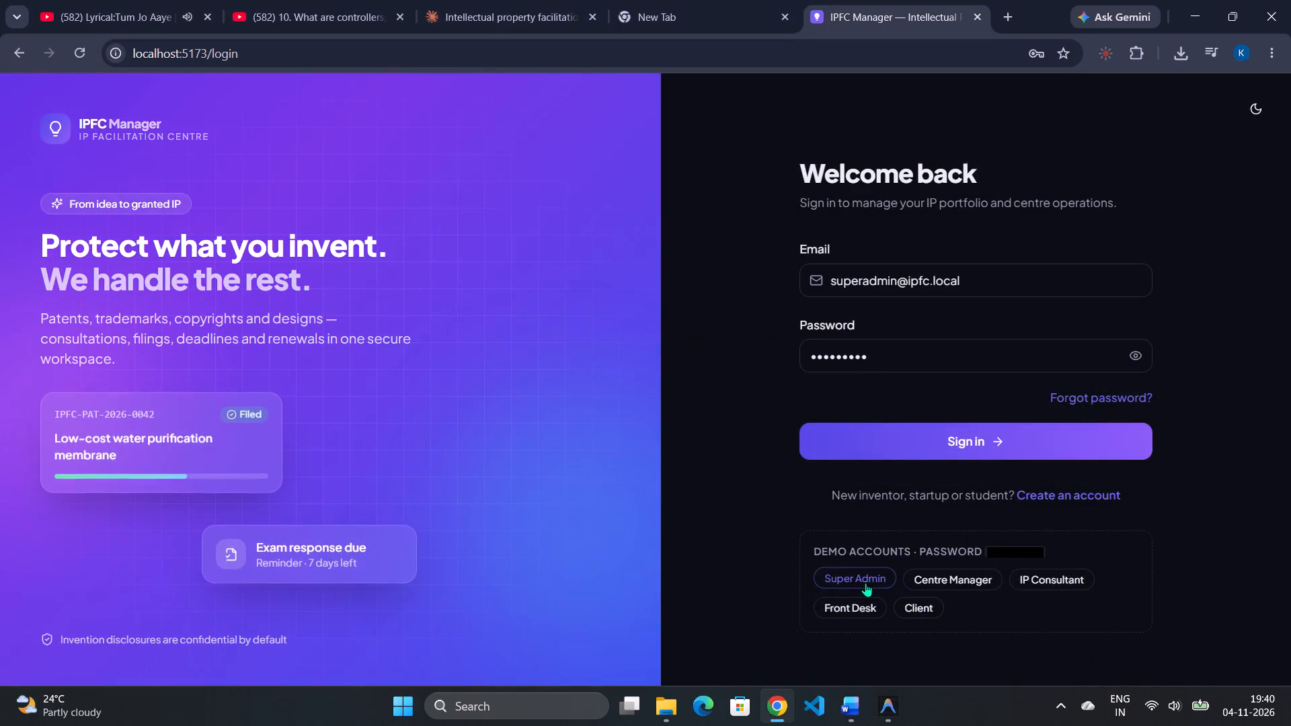
left_click(939, 436)
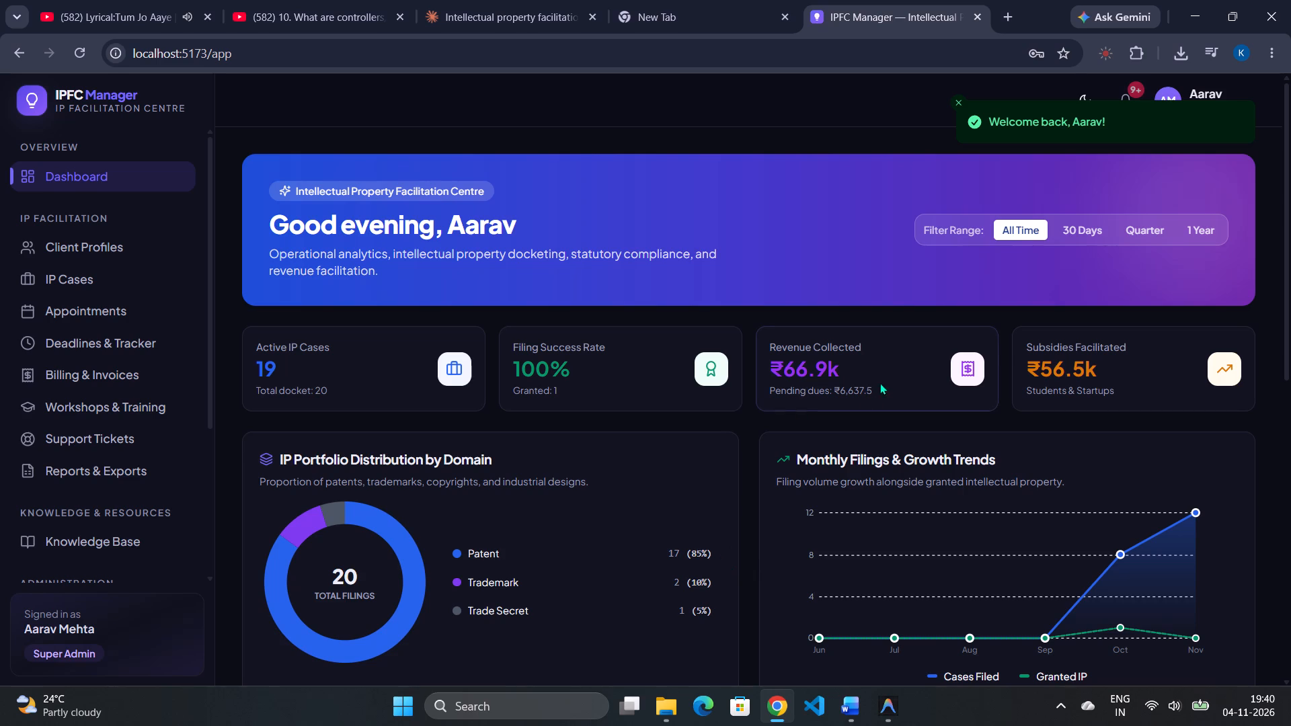
Capture the full Super Admin dashboard page content, without the browser bars, as a screenshot.
key("Print")
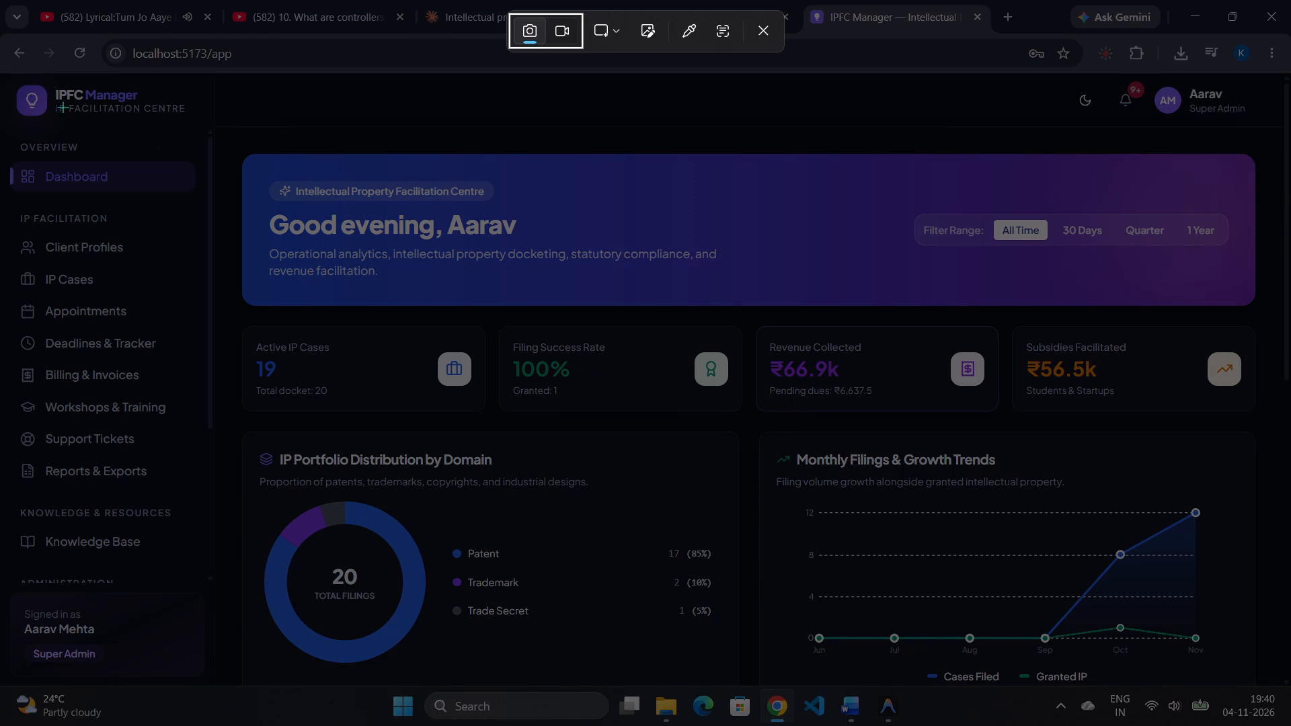
left_click_drag(0, 77, 1148, 331)
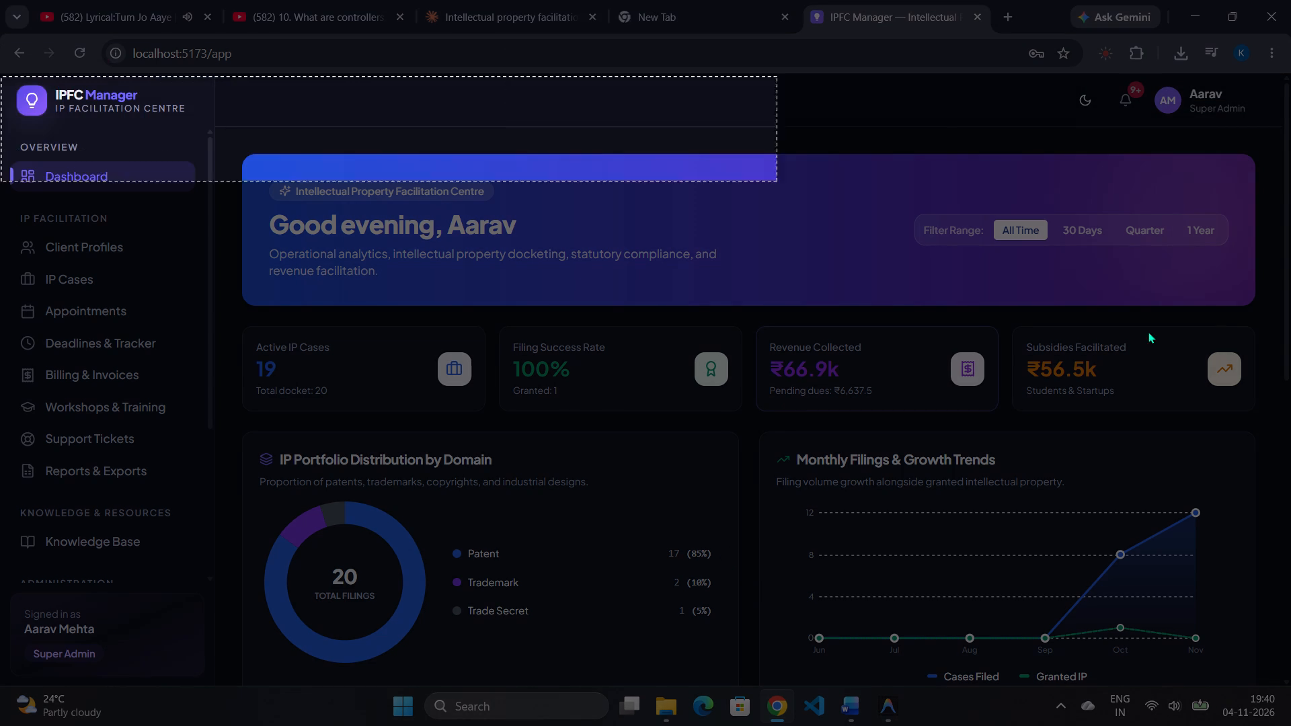
left_click_drag(1148, 331, 1288, 692)
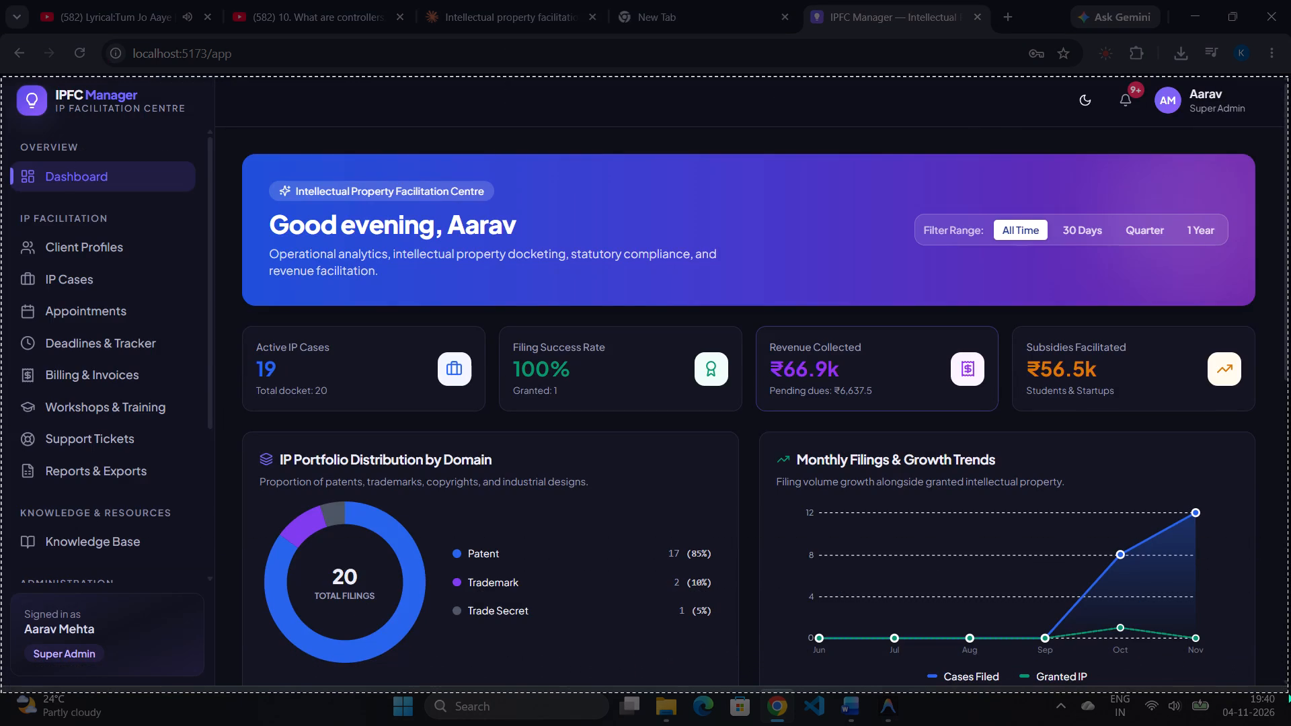
left_click_drag(1288, 692, 1288, 684)
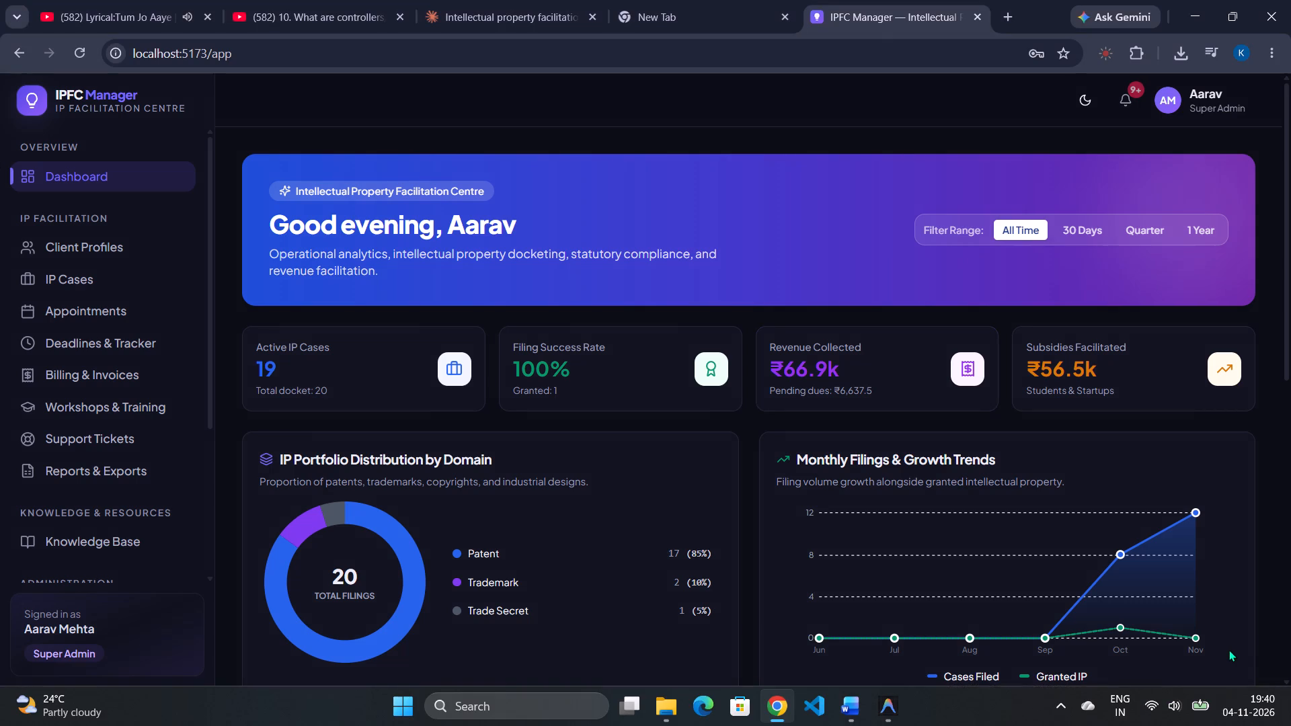
Back in the Word report, paste the dashboard screenshot beneath the login page picture and add an empty line after it.
key("alt+Tab")
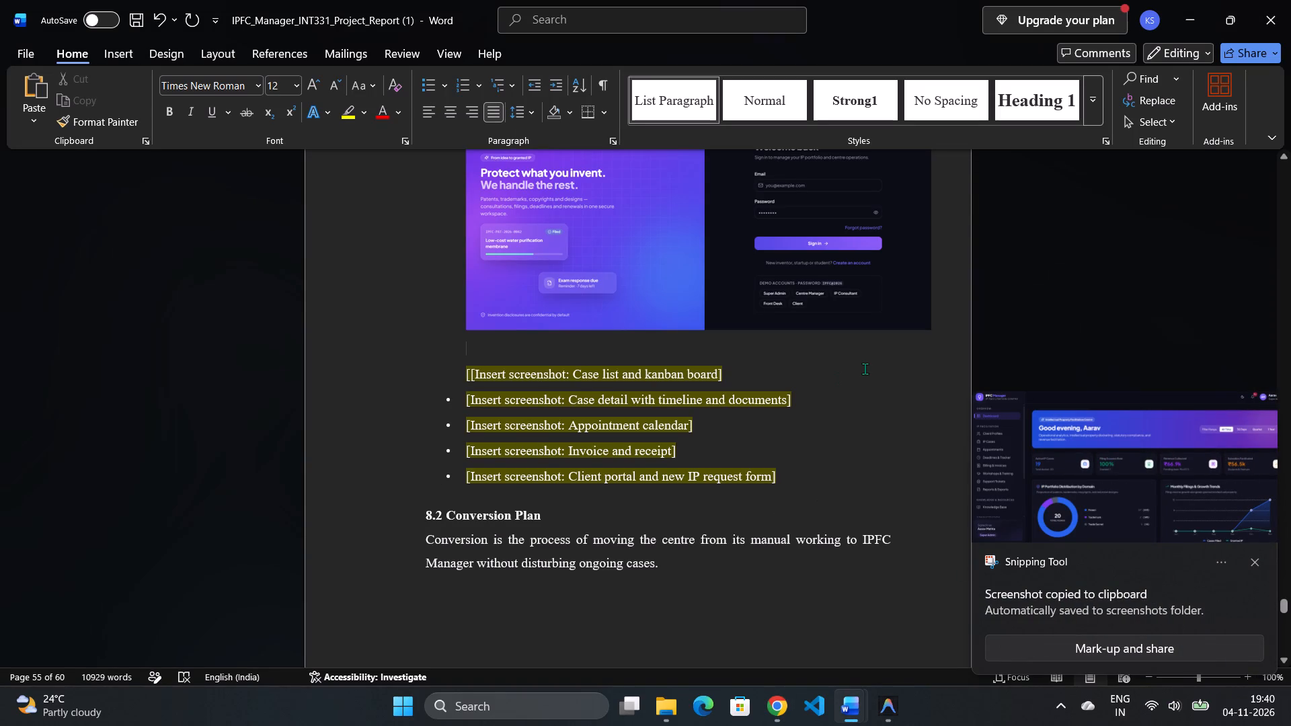
key("ctrl+v")
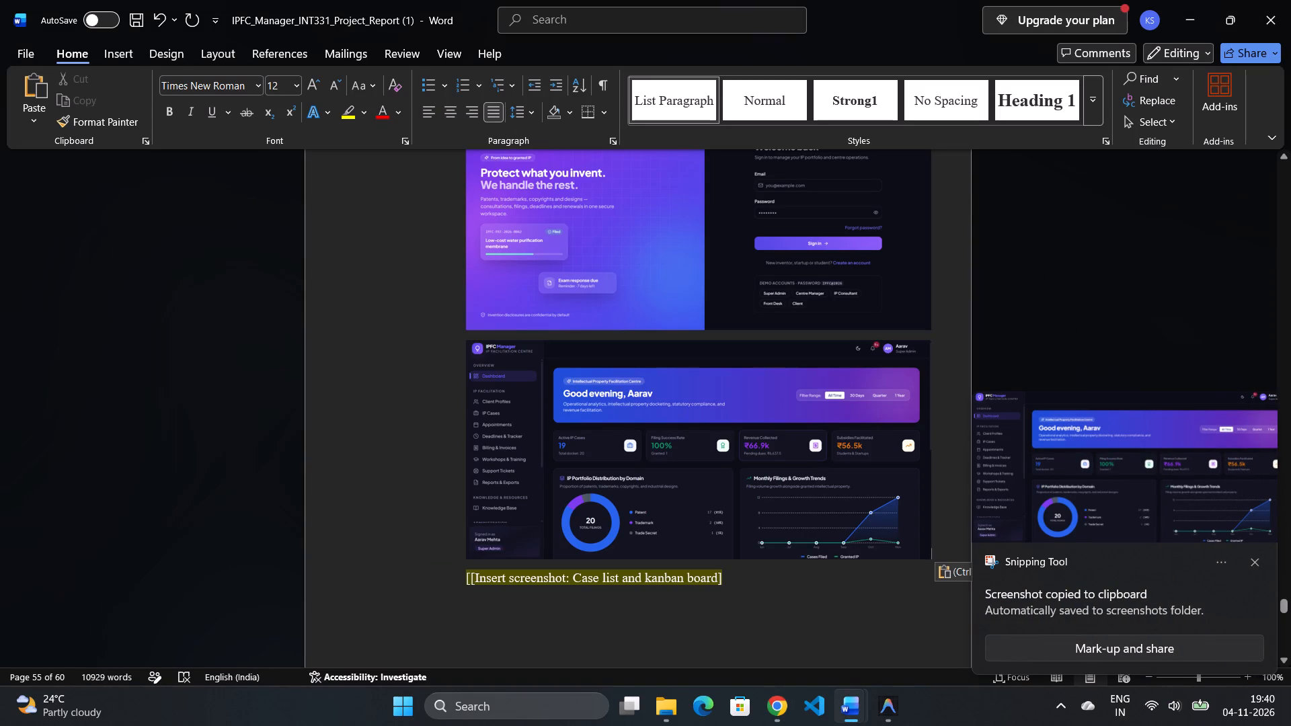
key("Return")
Return to the IPFC Manager app in Chrome and look through the dashboard, Client Profiles and the Appointments calendar.
key("alt+Tab")
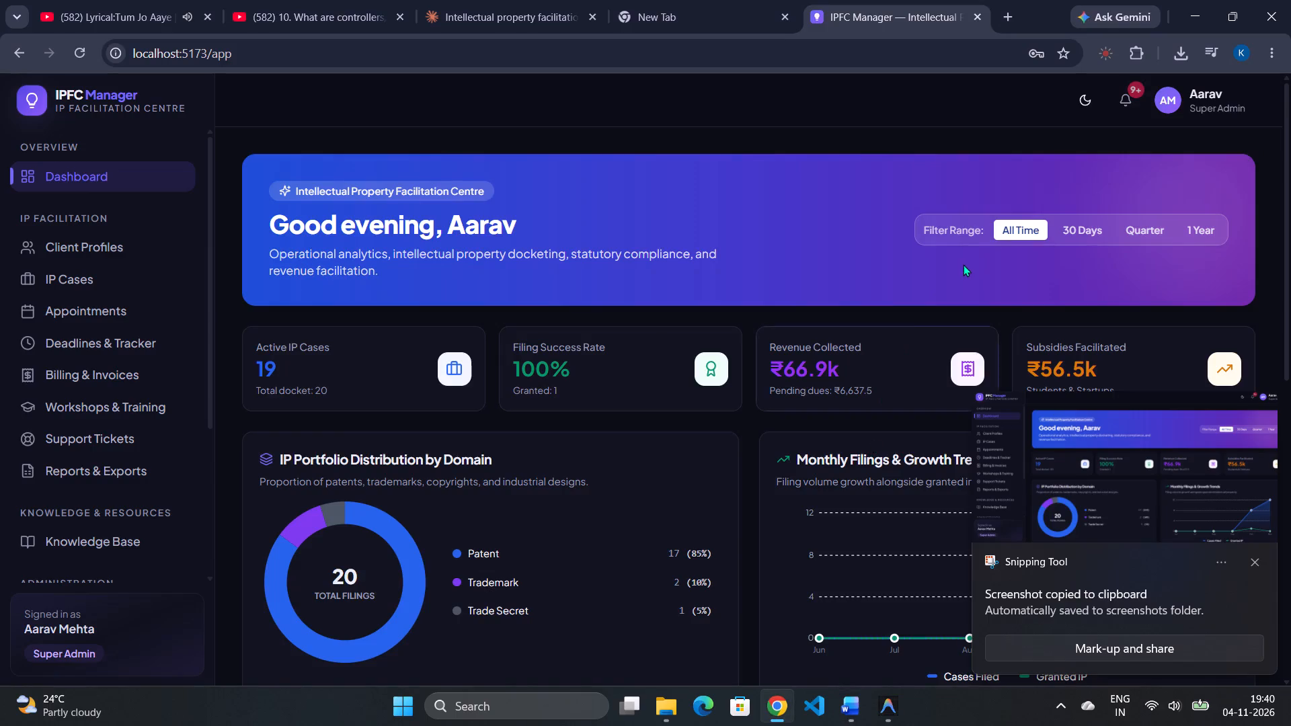
scroll(966, 264, "down", 2)
scroll(966, 264, "up", 3)
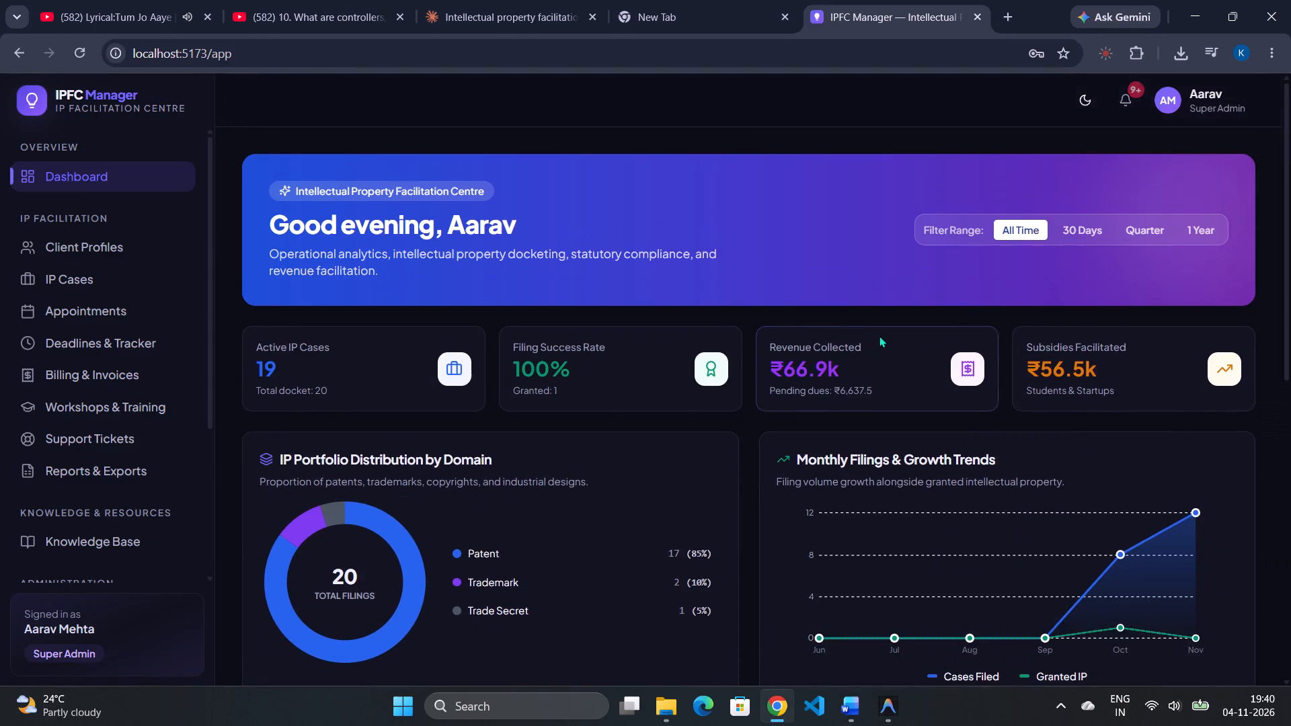
left_click(100, 245)
left_click(88, 309)
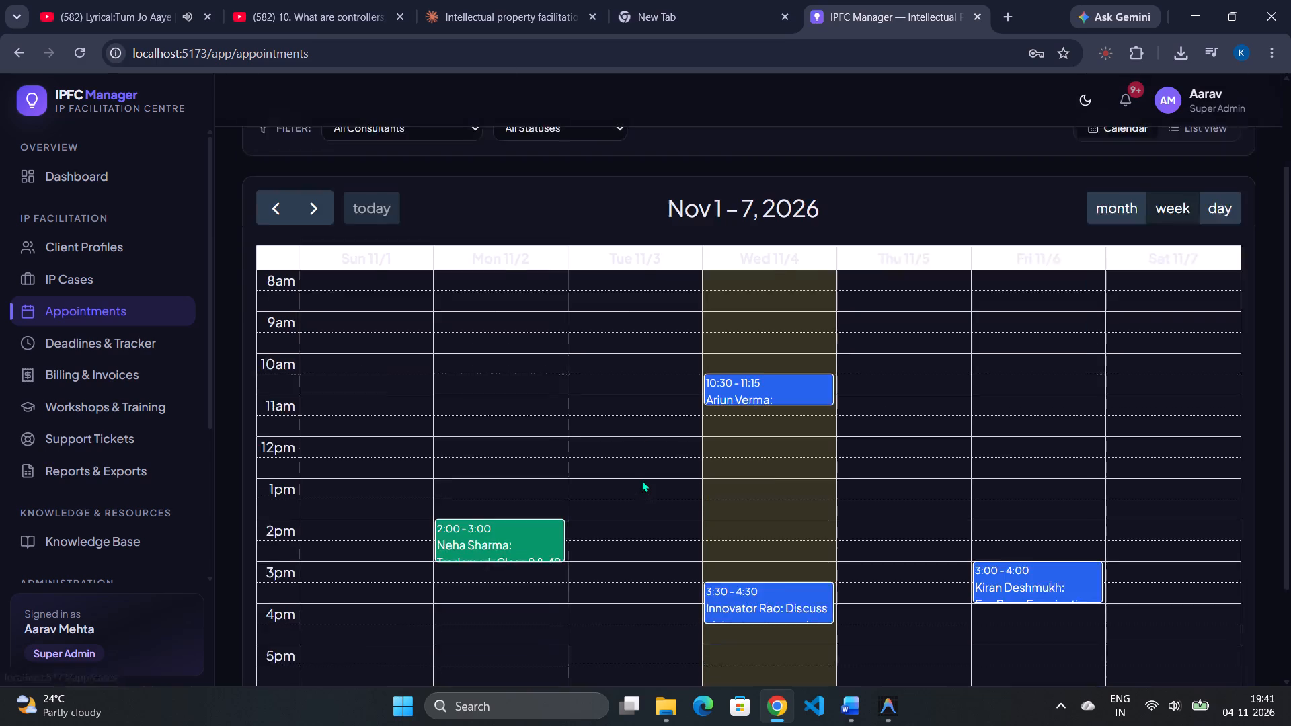
scroll(641, 480, "up", 1)
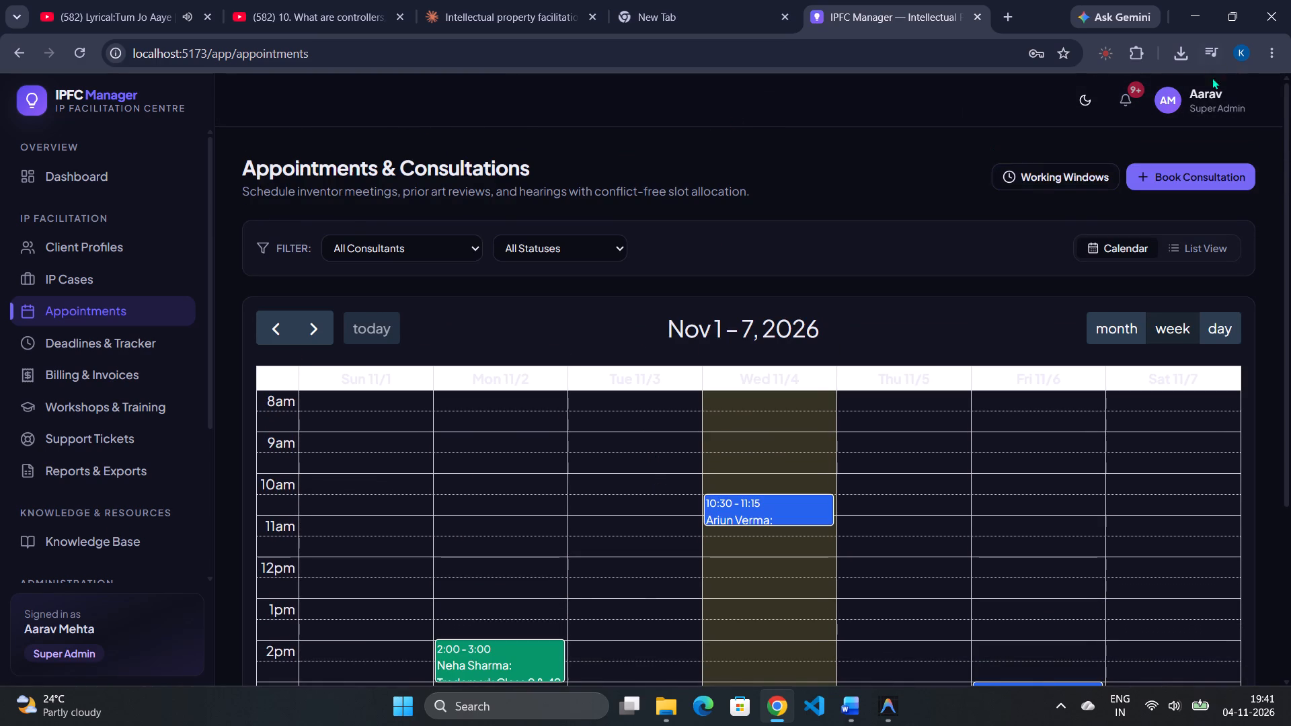
Sign out of the Super Admin account and sign in with the Client demo account.
left_click(1191, 97)
left_click(1139, 218)
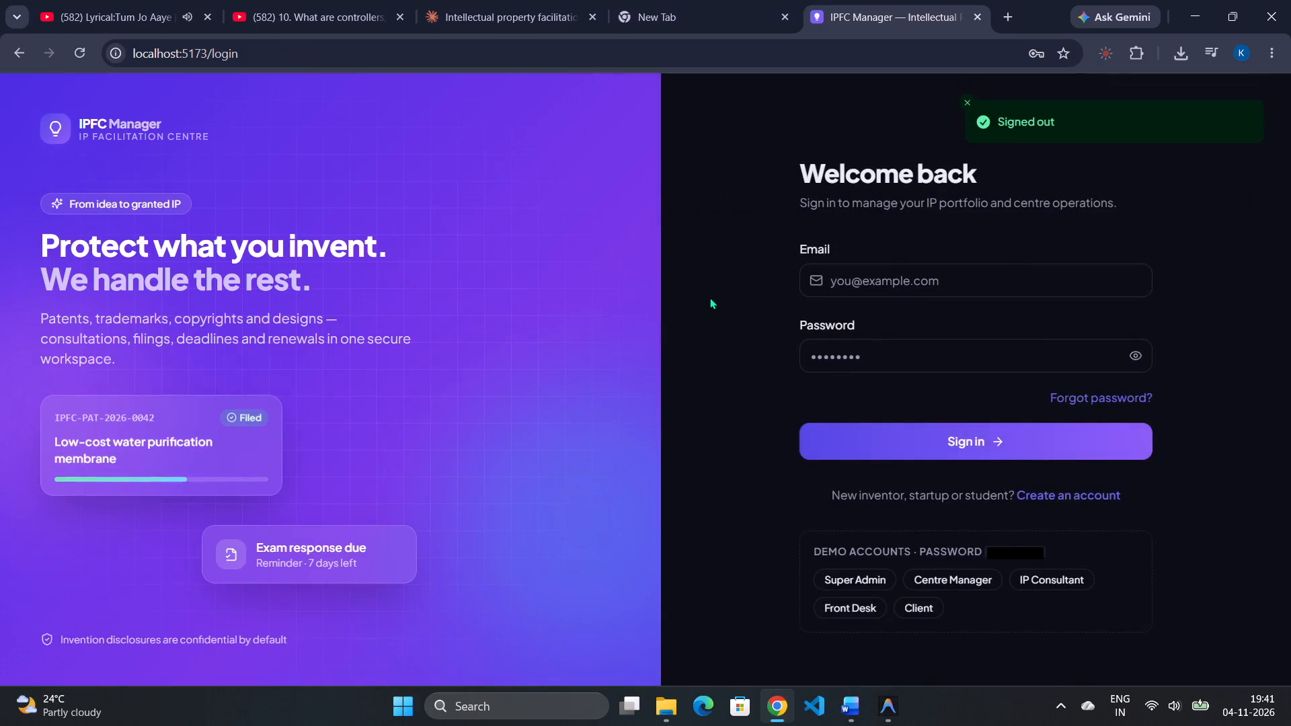
left_click(906, 609)
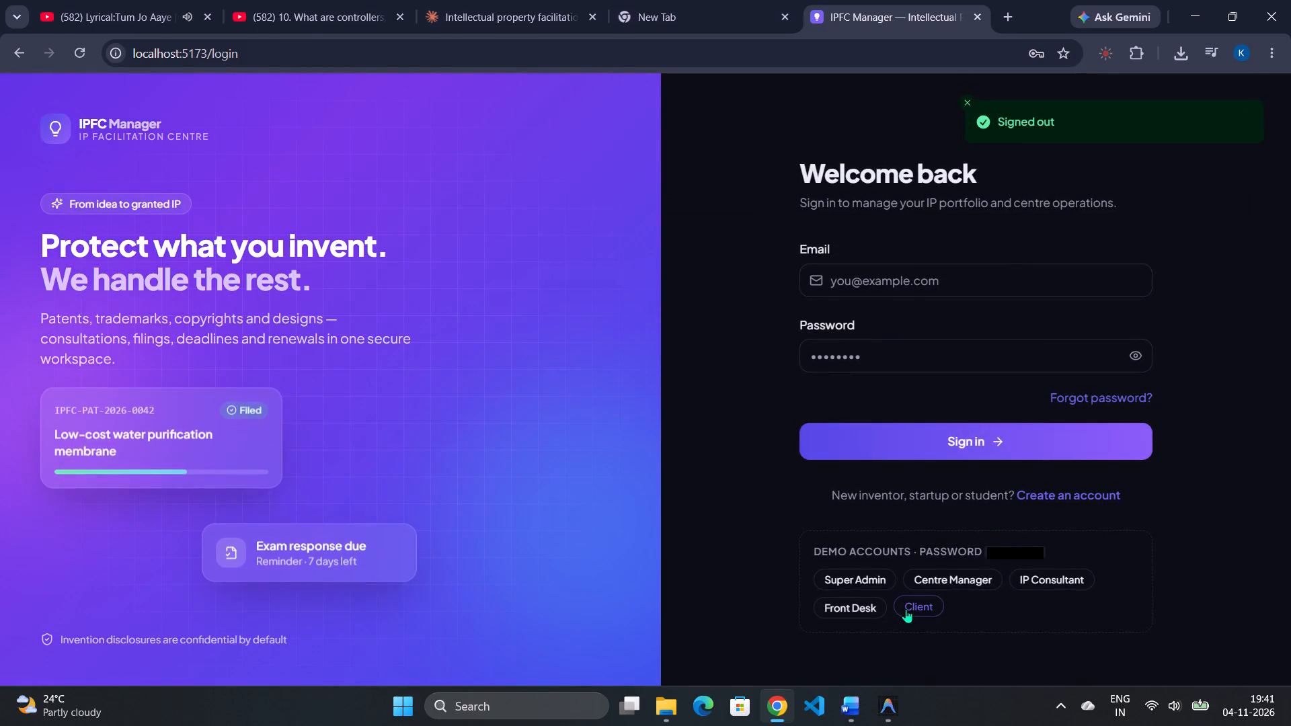
left_click(943, 439)
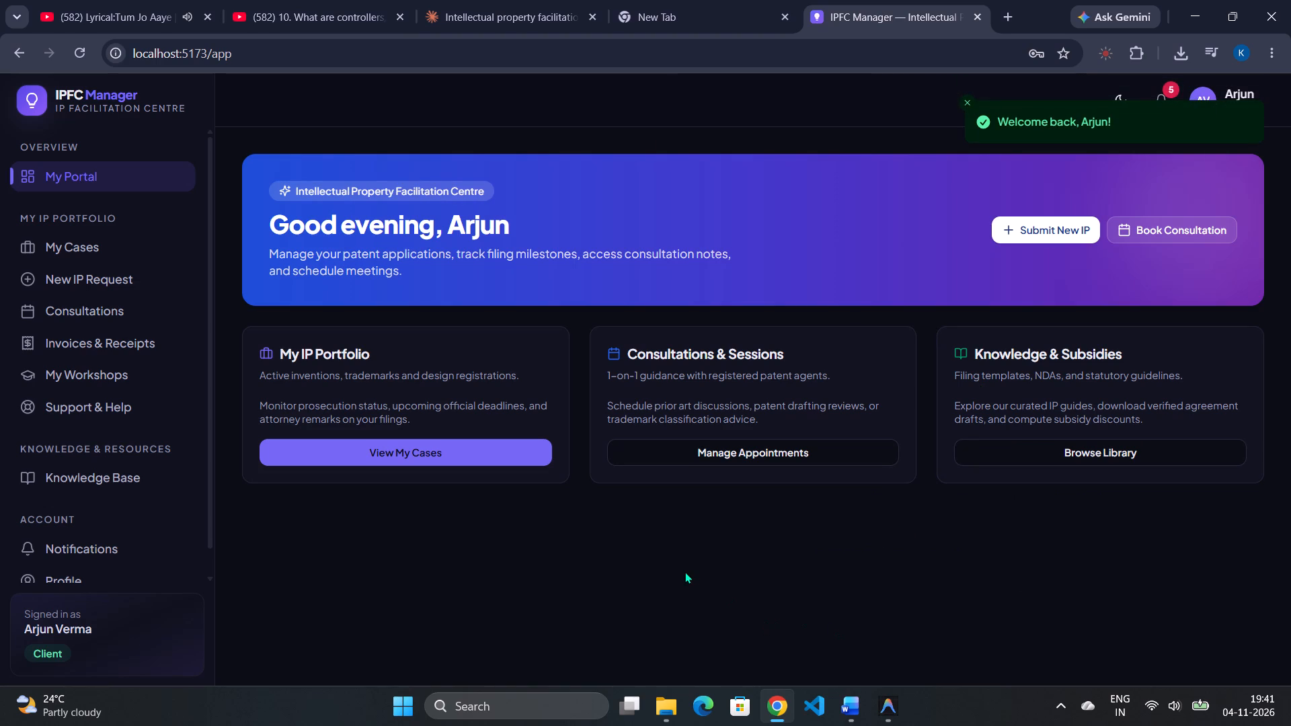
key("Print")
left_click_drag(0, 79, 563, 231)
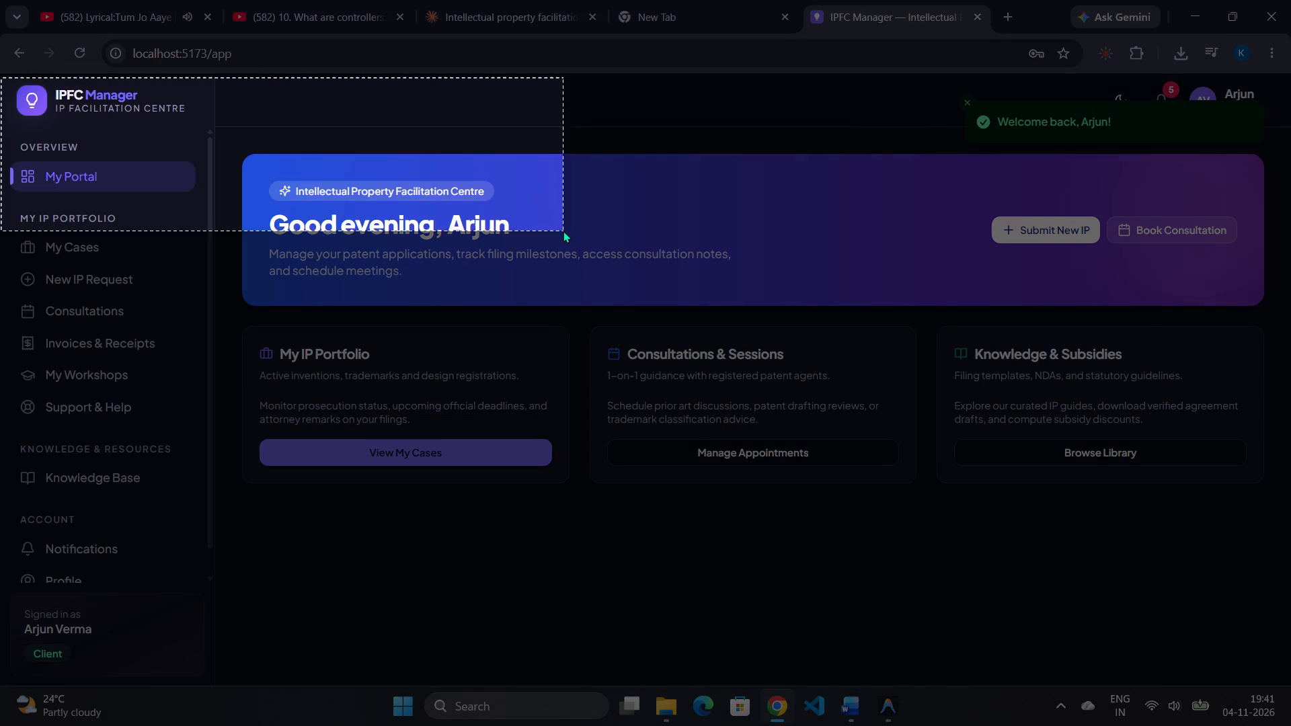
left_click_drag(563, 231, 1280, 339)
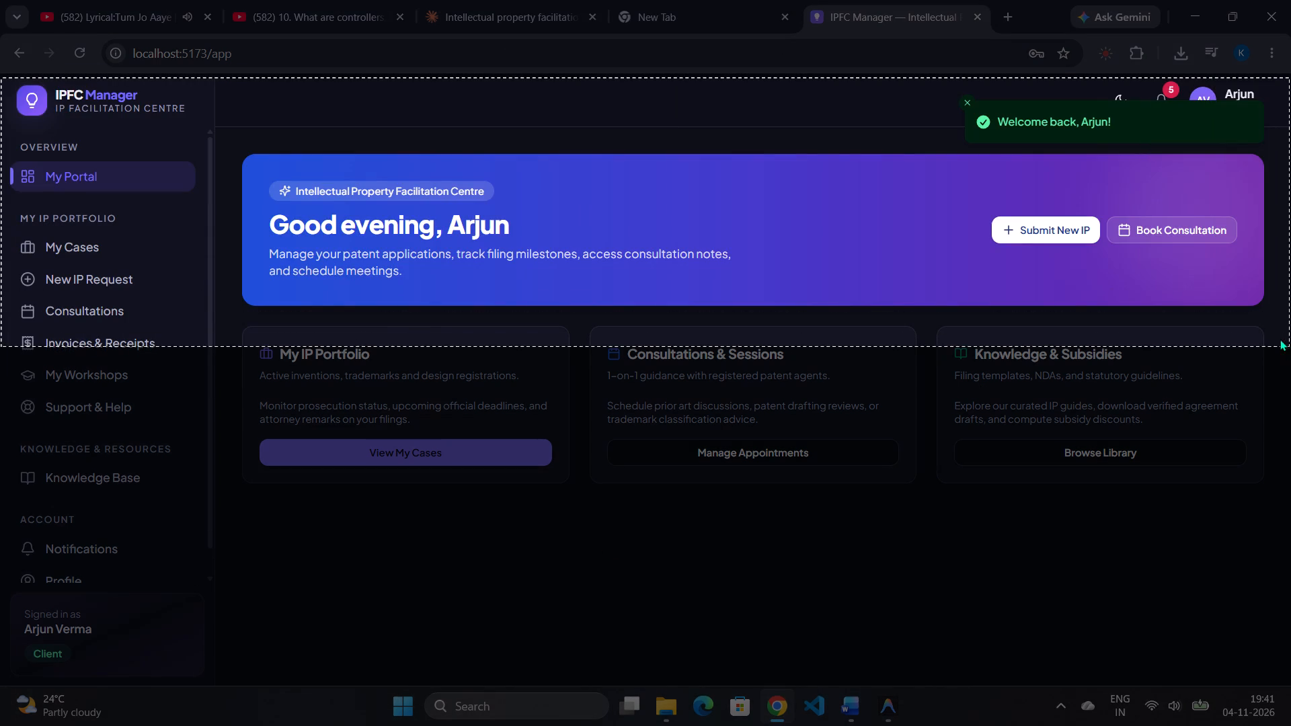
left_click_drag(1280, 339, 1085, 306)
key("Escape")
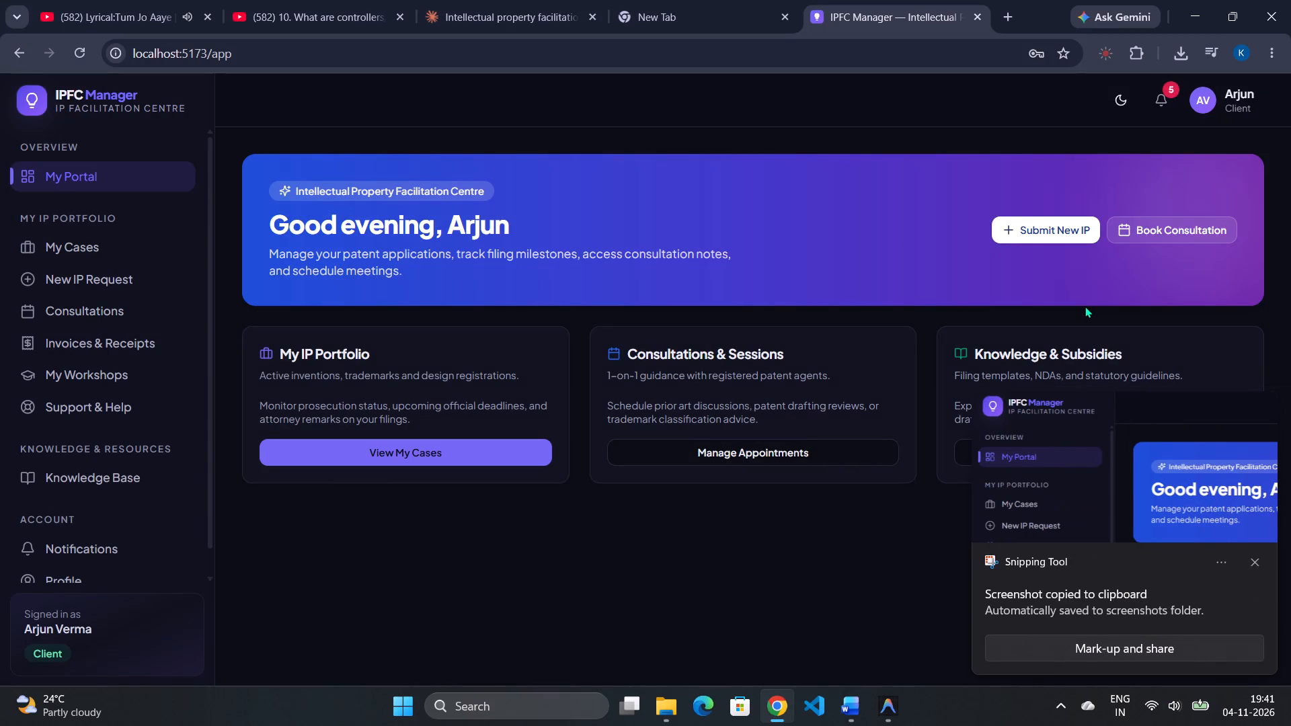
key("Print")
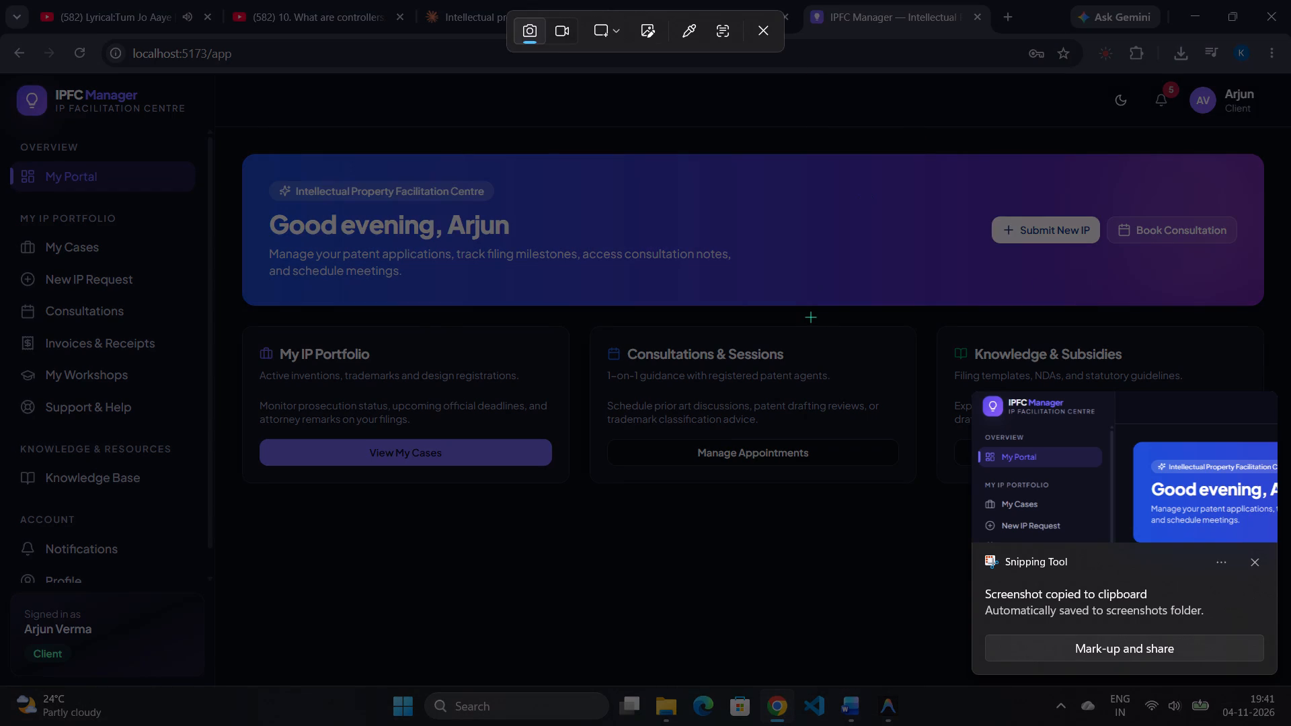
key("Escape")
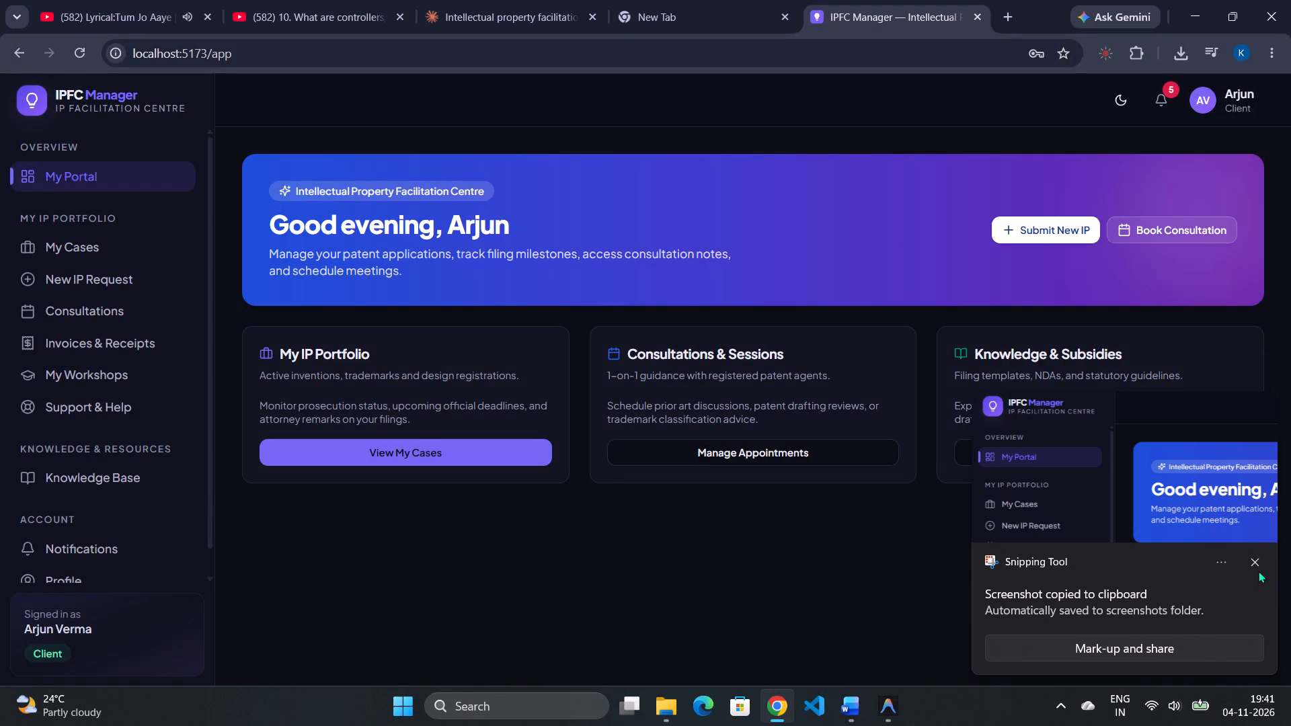
Capture the Client account's My Portal page and paste the screenshot below the Super Admin dashboard picture in the Word report.
left_click(1258, 571)
key("Print")
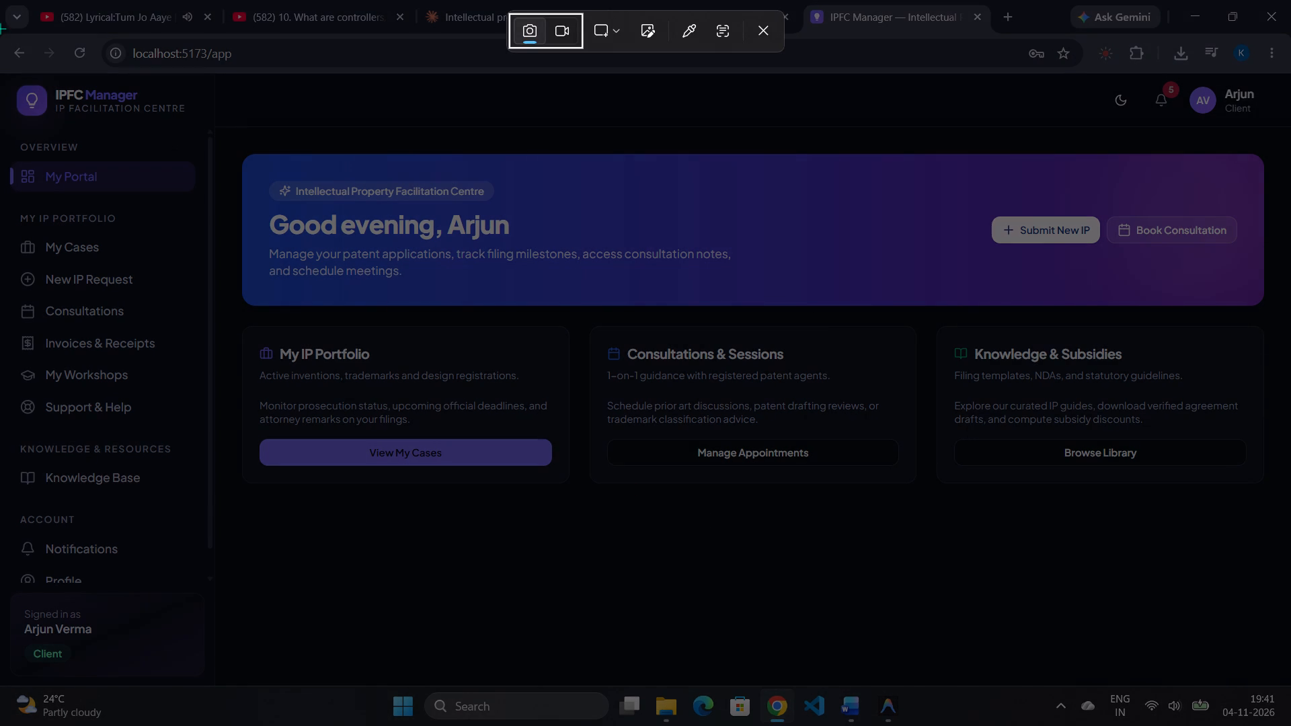
left_click_drag(0, 75, 1290, 381)
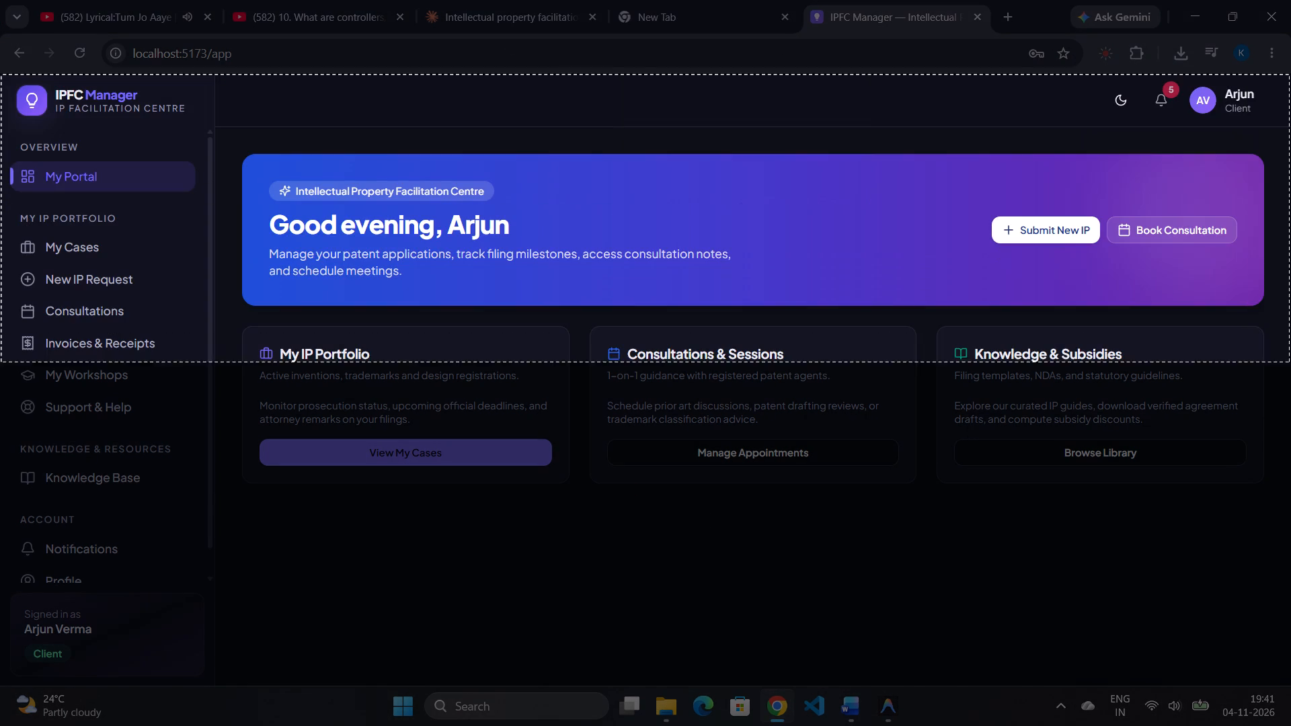
left_click_drag(1290, 381, 1288, 670)
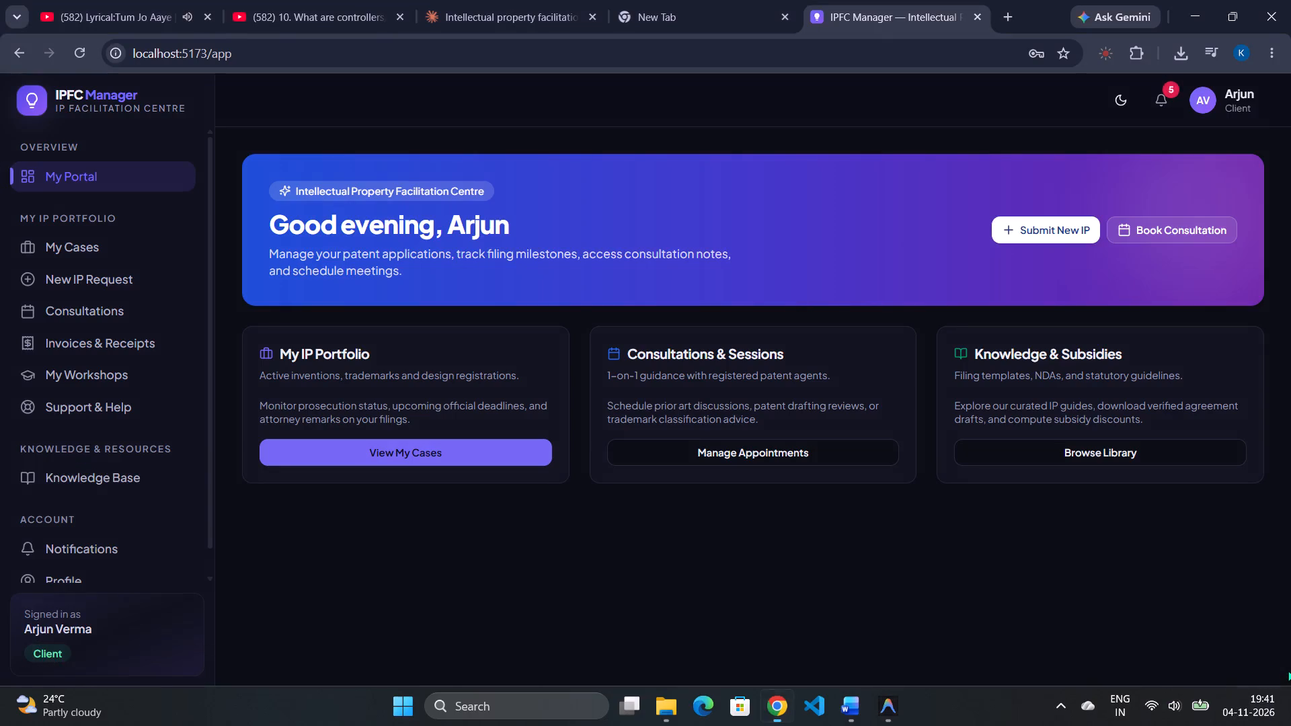
key("alt+Tab")
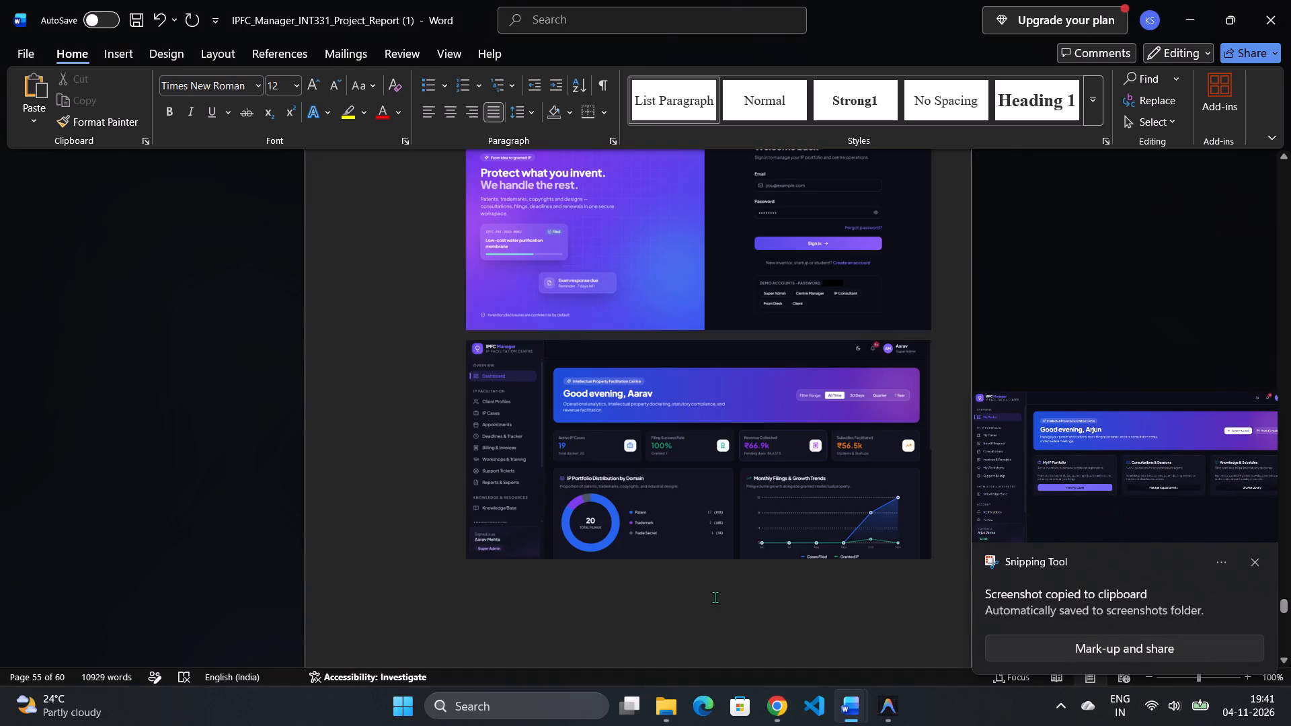
scroll(715, 597, "down", 1)
key("ctrl+v")
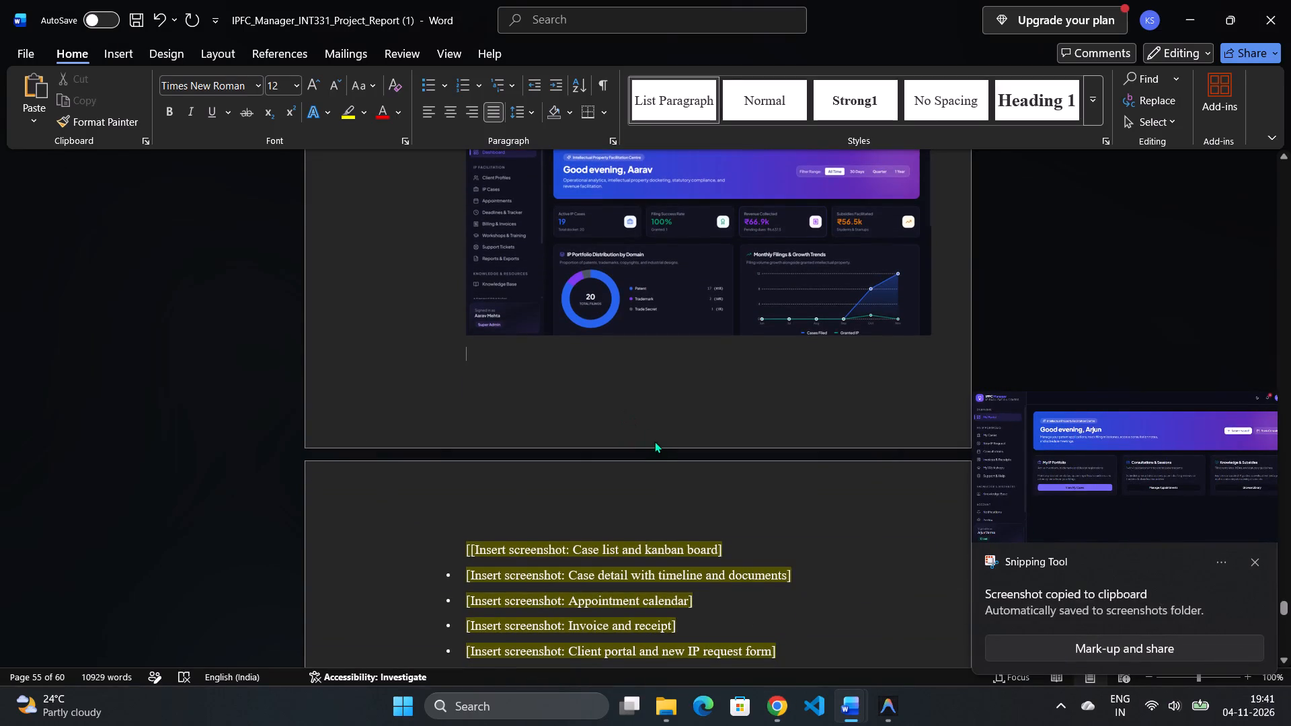
Return to IPFC Manager in Chrome, open the New IP Request form and capture the whole page as a screenshot.
key("alt+Tab")
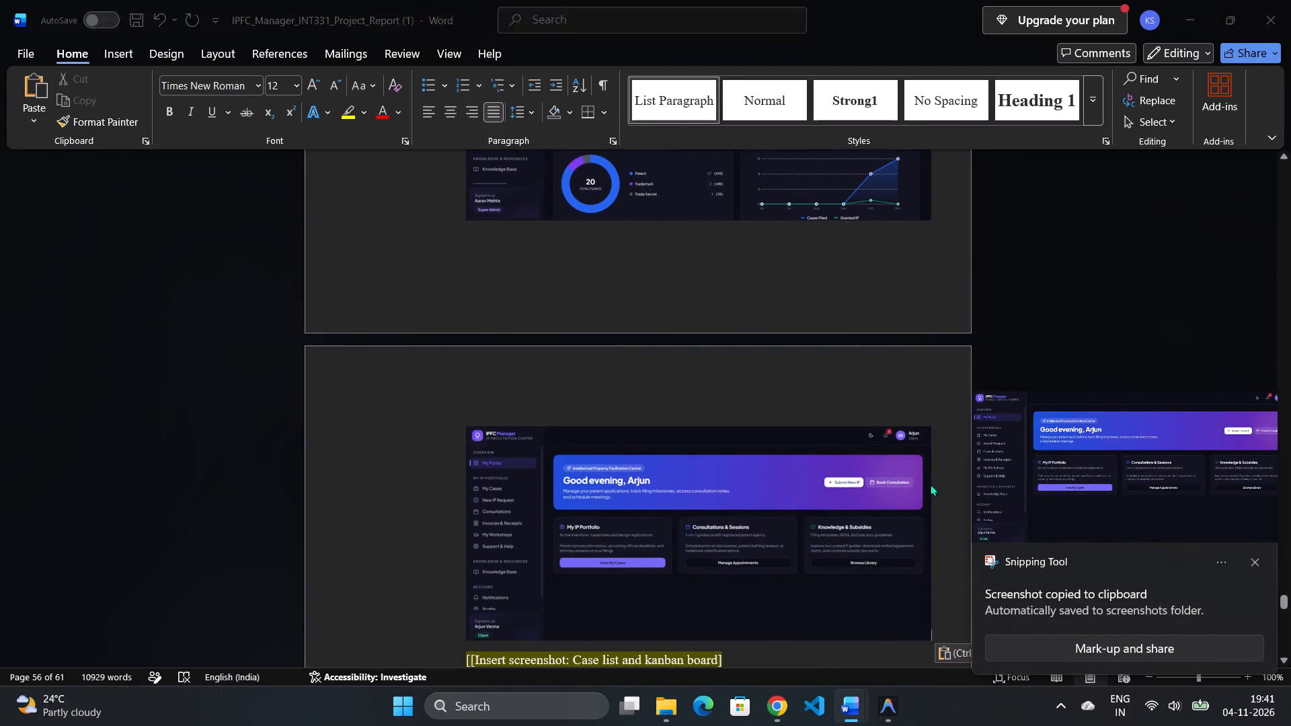
left_click(557, 573)
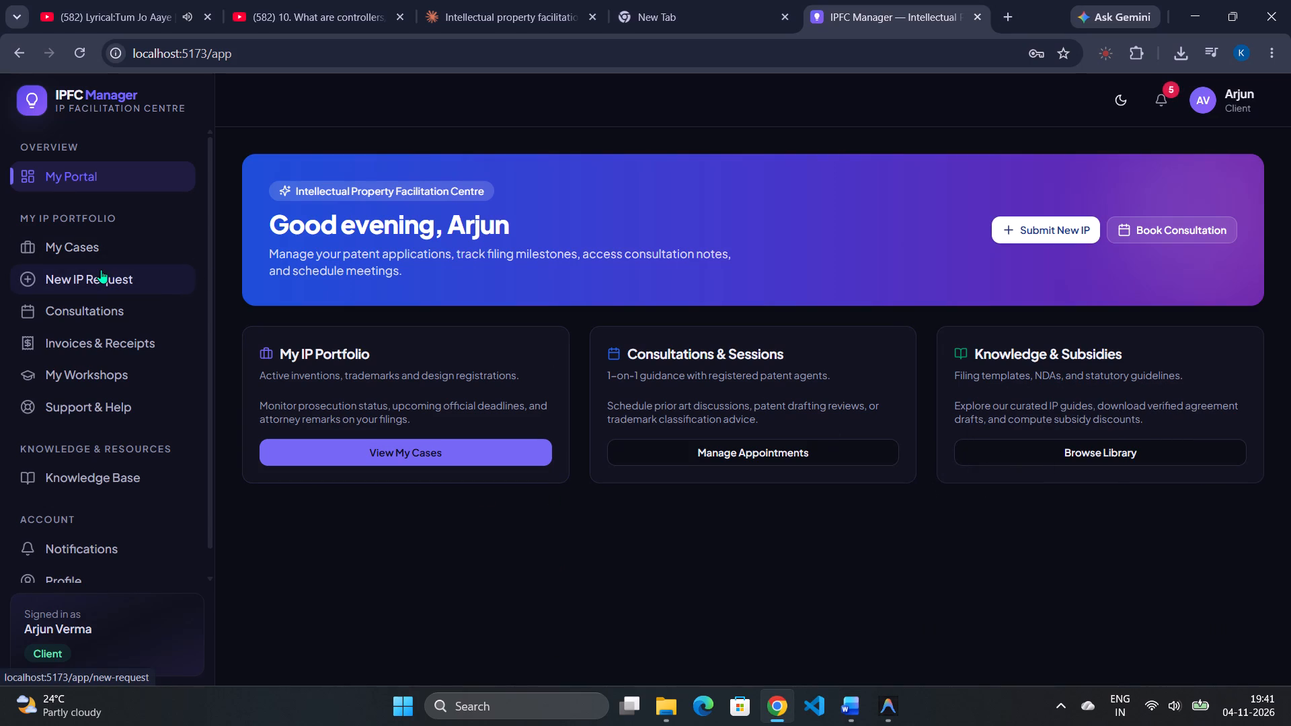
left_click(101, 270)
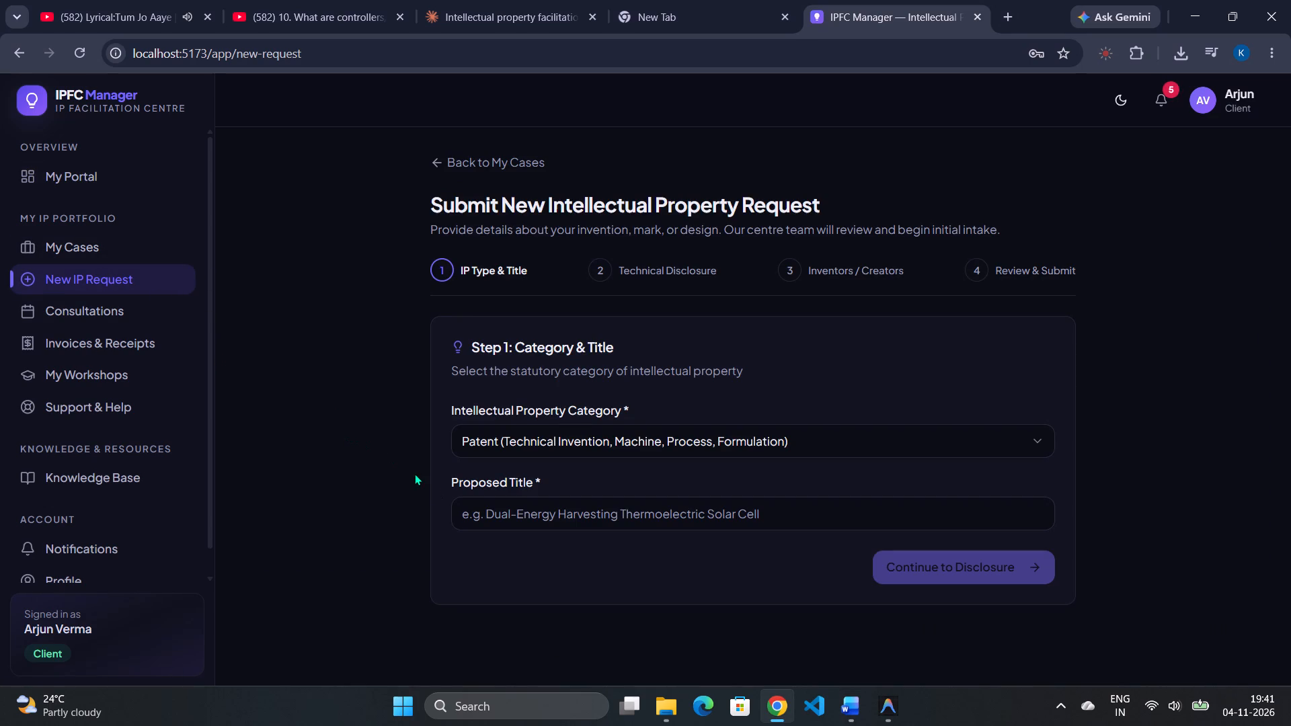
key("Print")
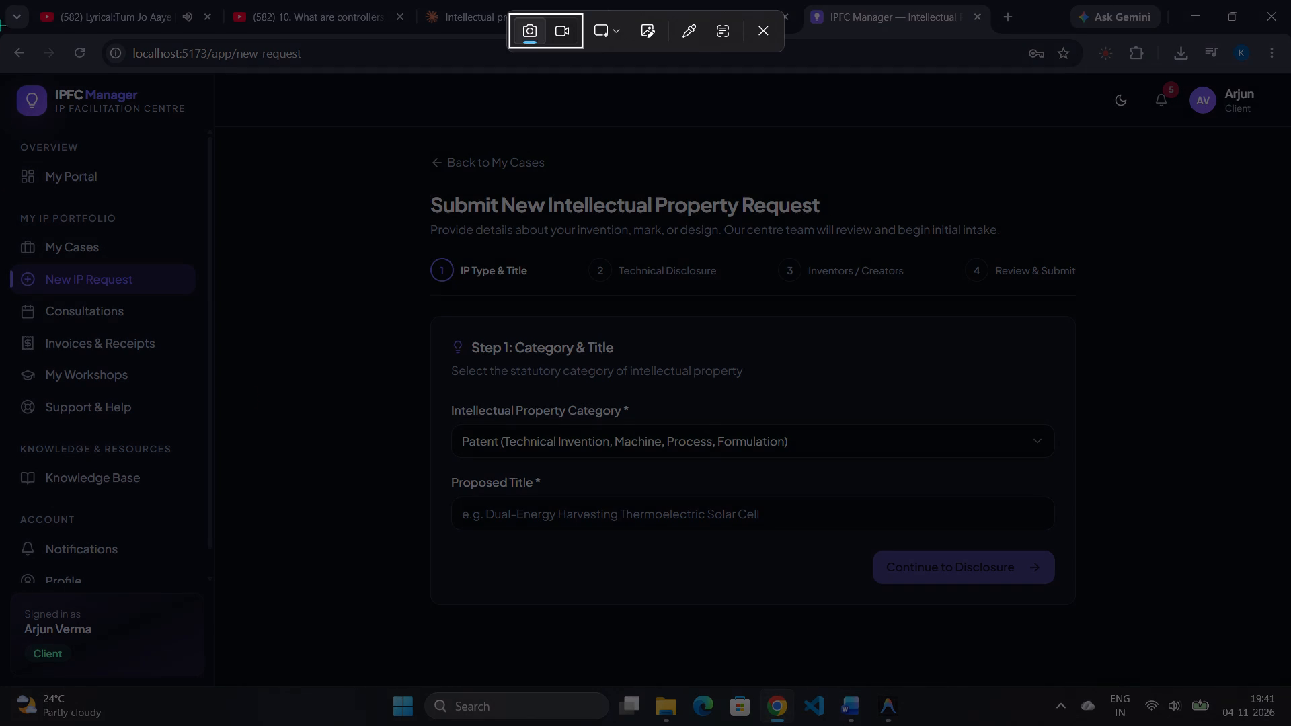
left_click_drag(0, 78, 1290, 604)
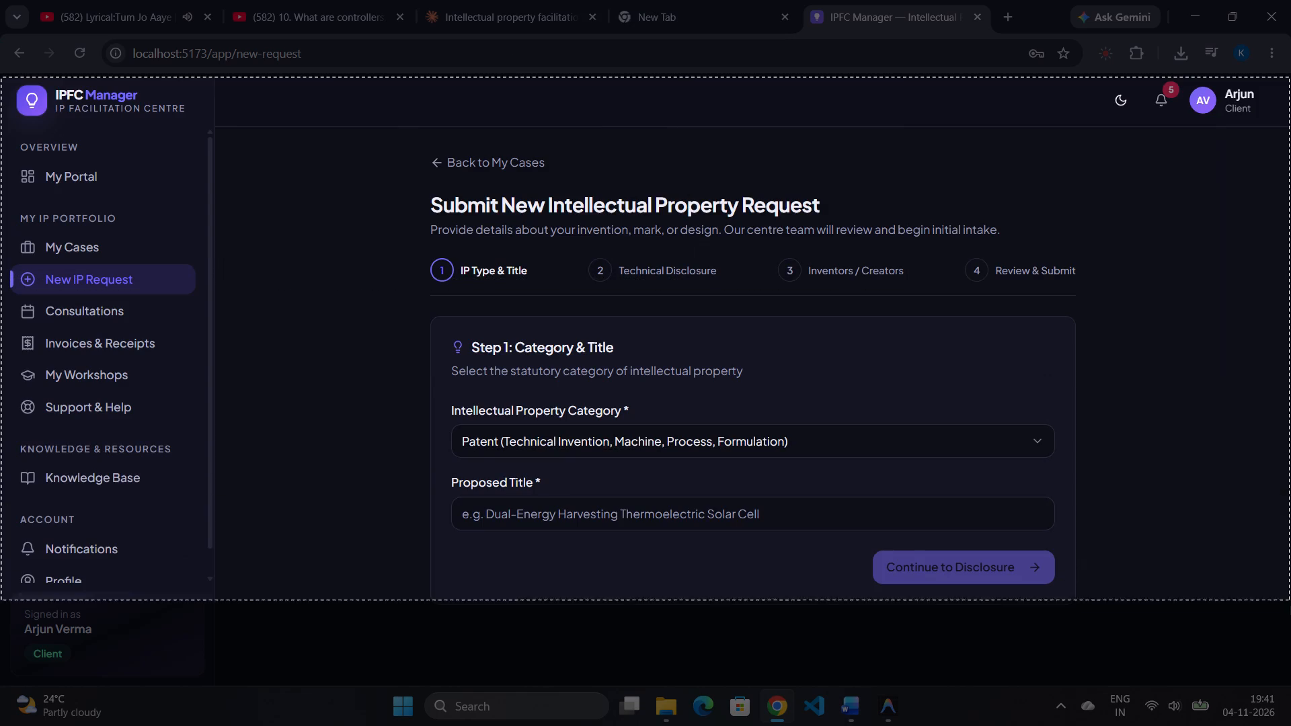
left_click_drag(1290, 604, 1284, 673)
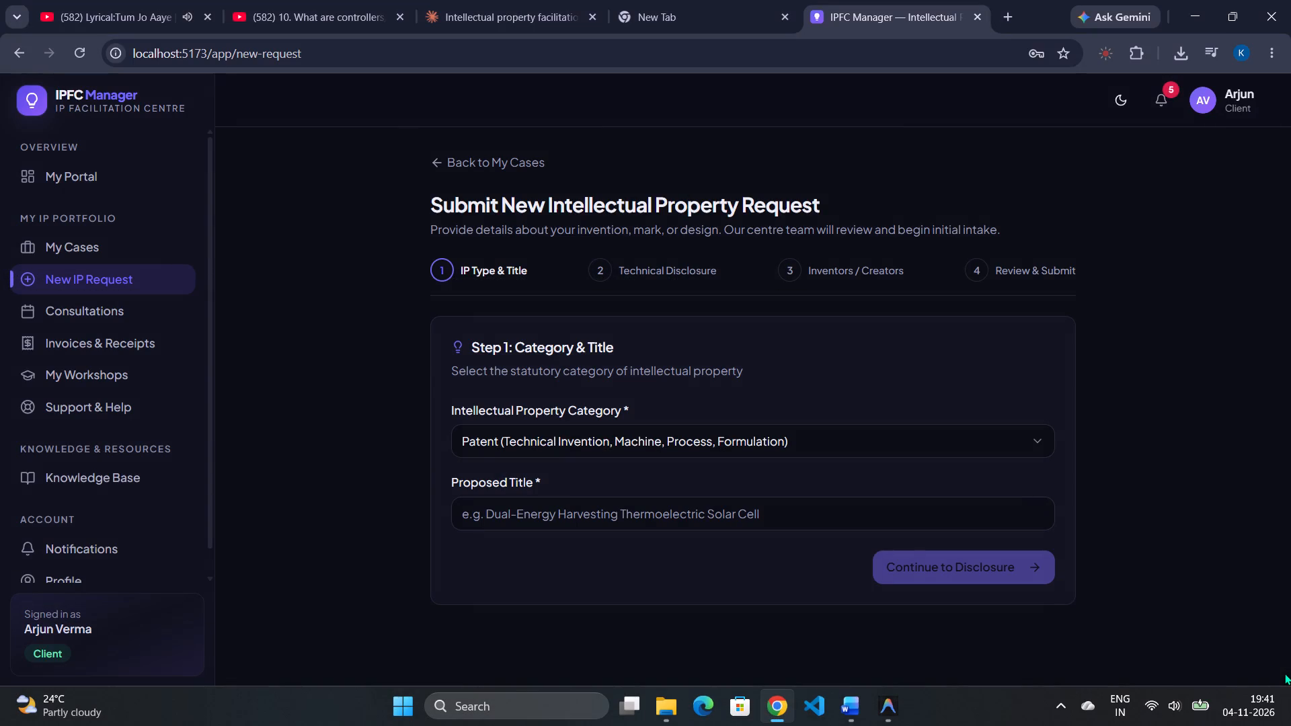
Switch to the Word report and paste the New IP Request screenshot on a new line below the client portal picture.
key("alt+Tab")
scroll(868, 668, "down", 2)
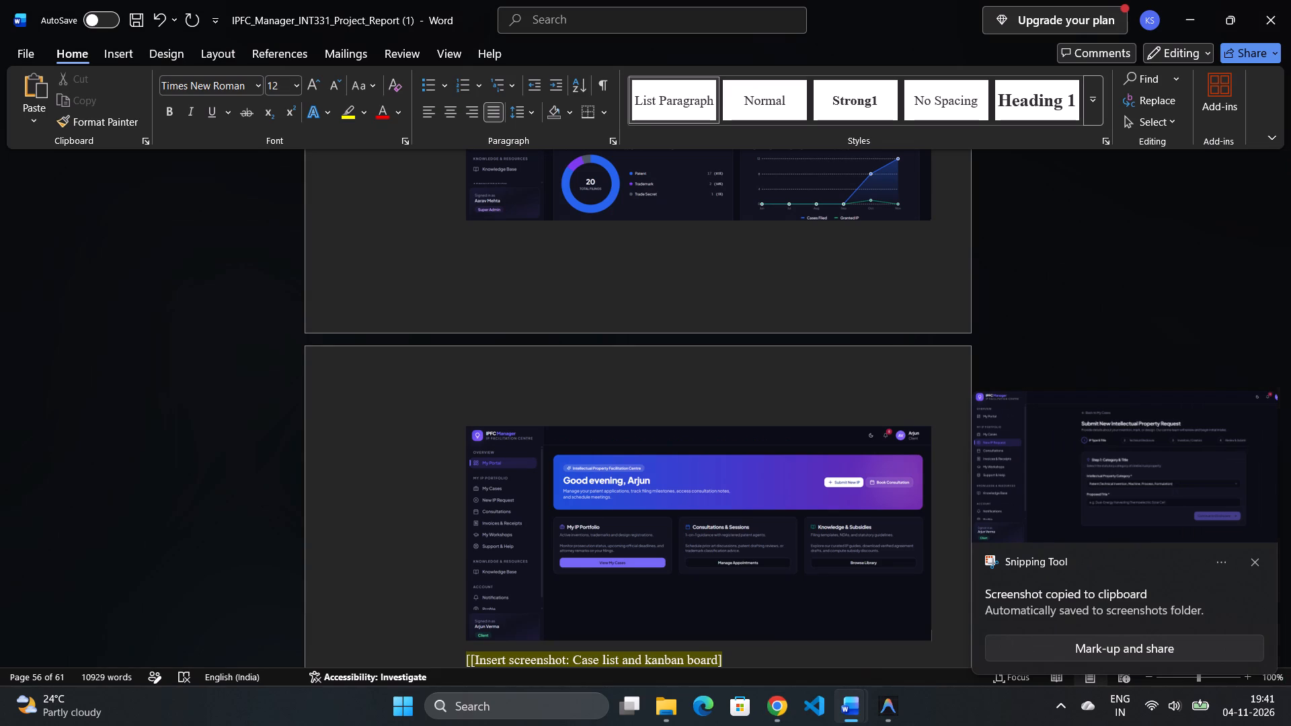
scroll(899, 544, "down", 1)
scroll(899, 544, "up", 1)
key("Return")
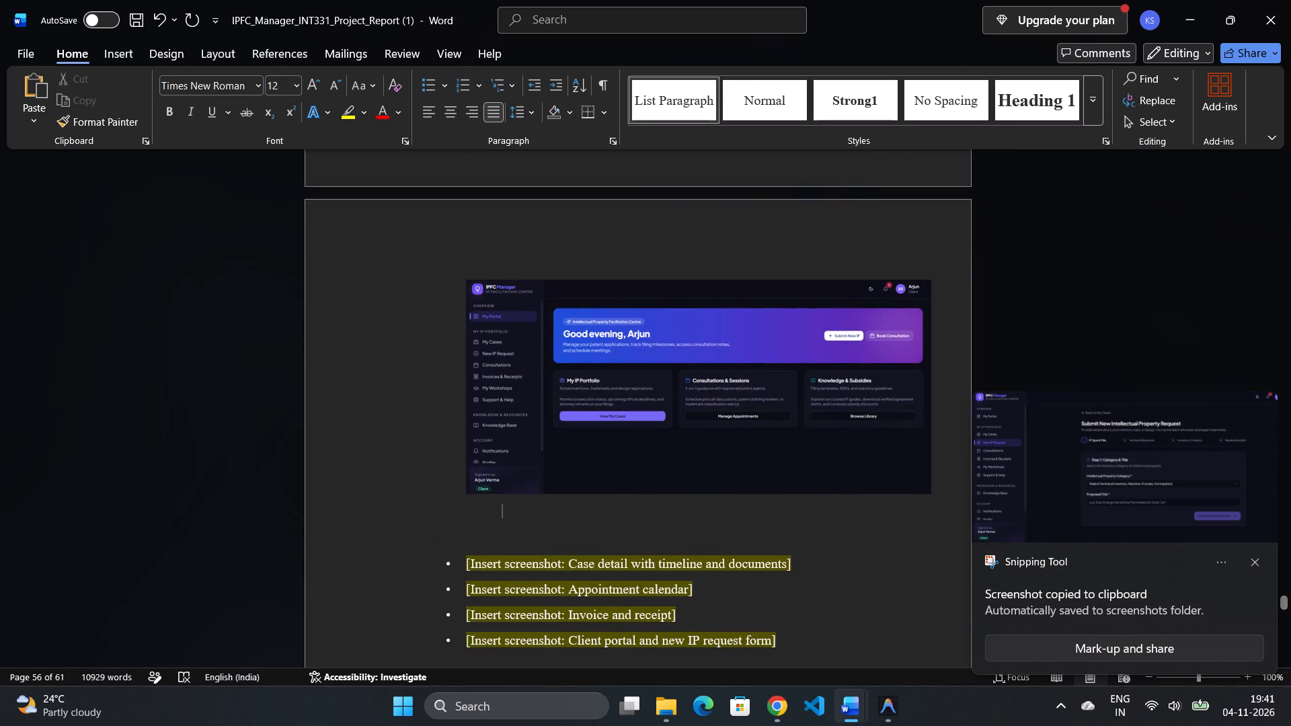
key("ctrl+v")
key("Tab")
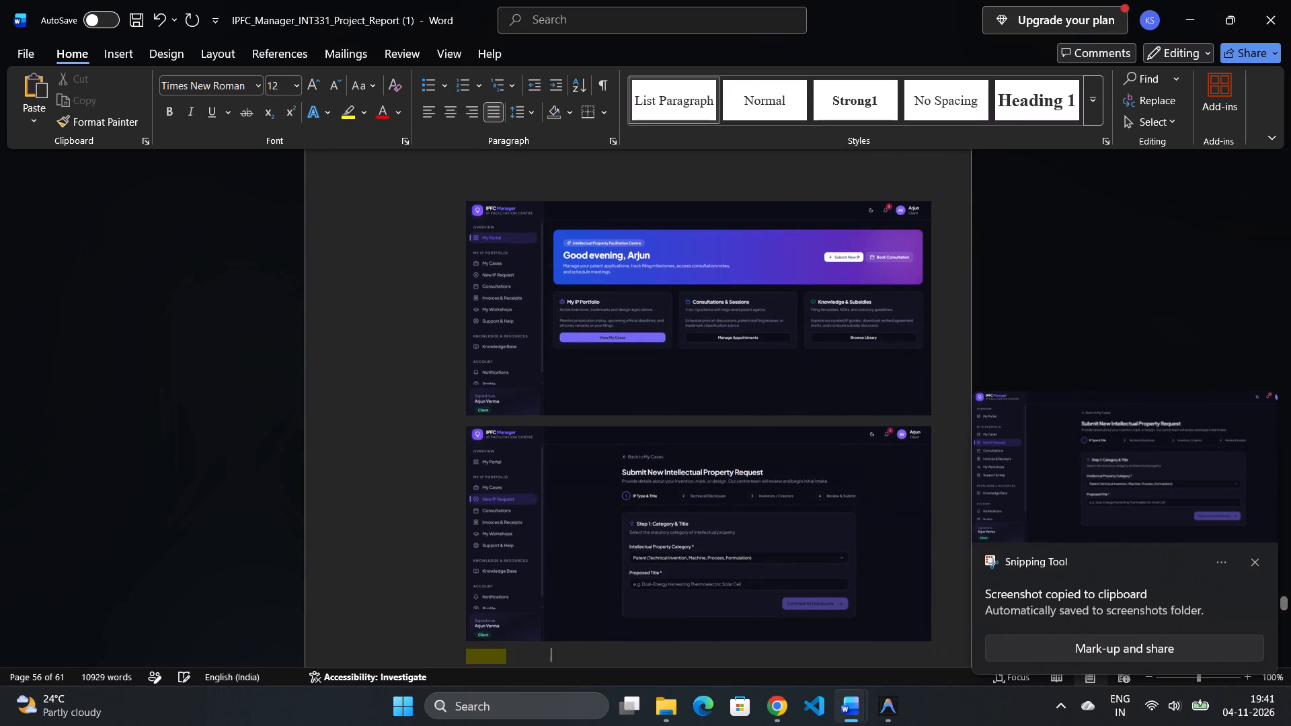
Return to IPFC Manager in Chrome, open Invoices & Receipts and capture the page as a screenshot.
key("alt+Tab")
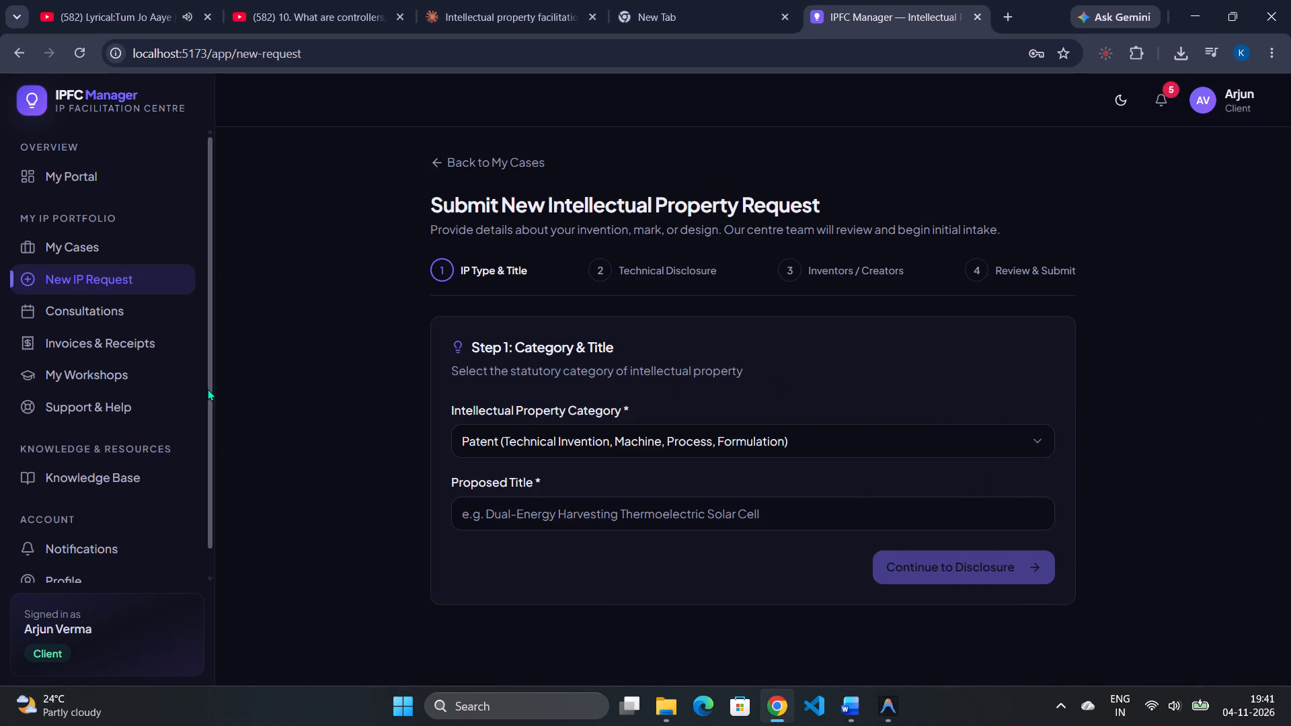
left_click(113, 345)
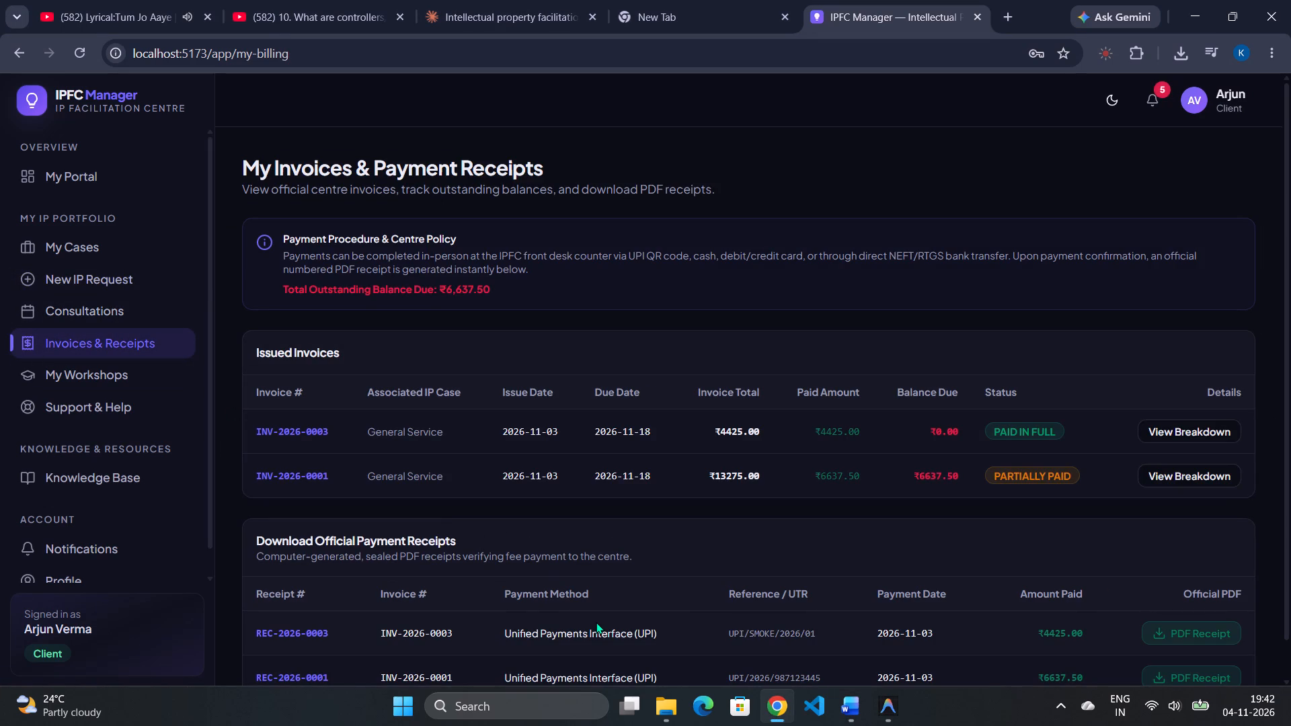
key("Print")
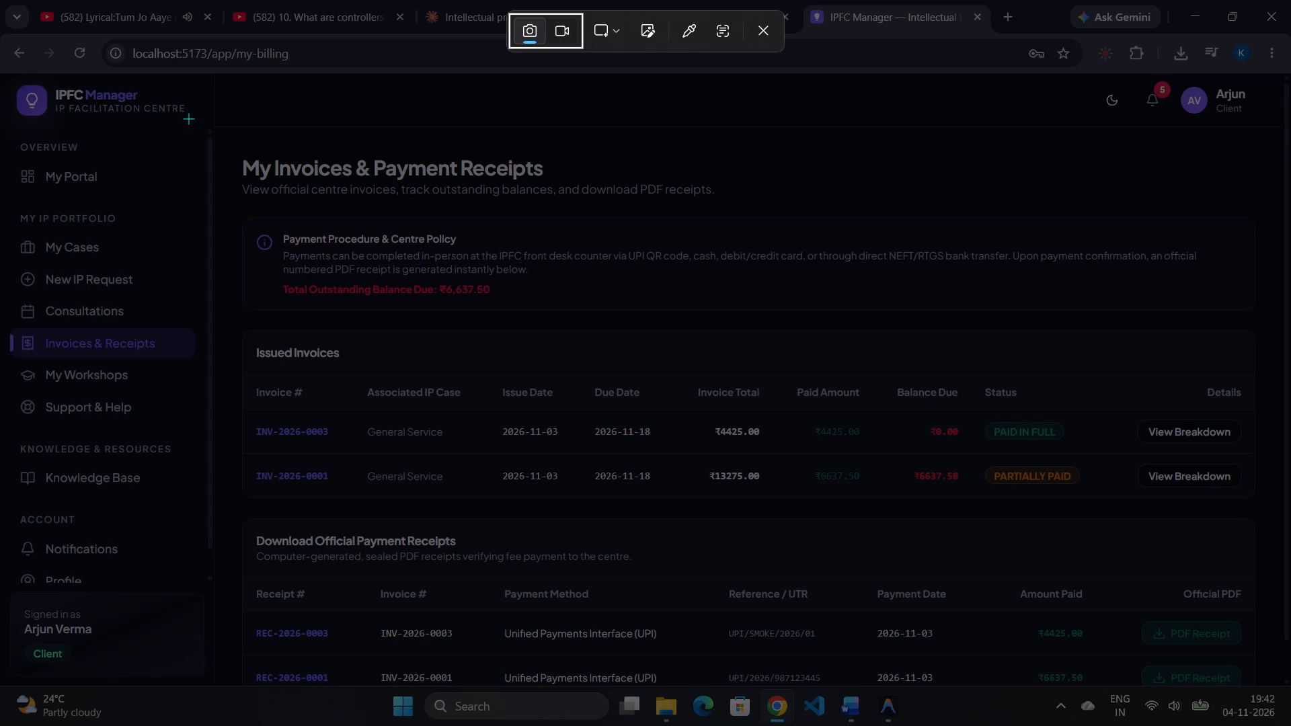
left_click_drag(0, 77, 714, 237)
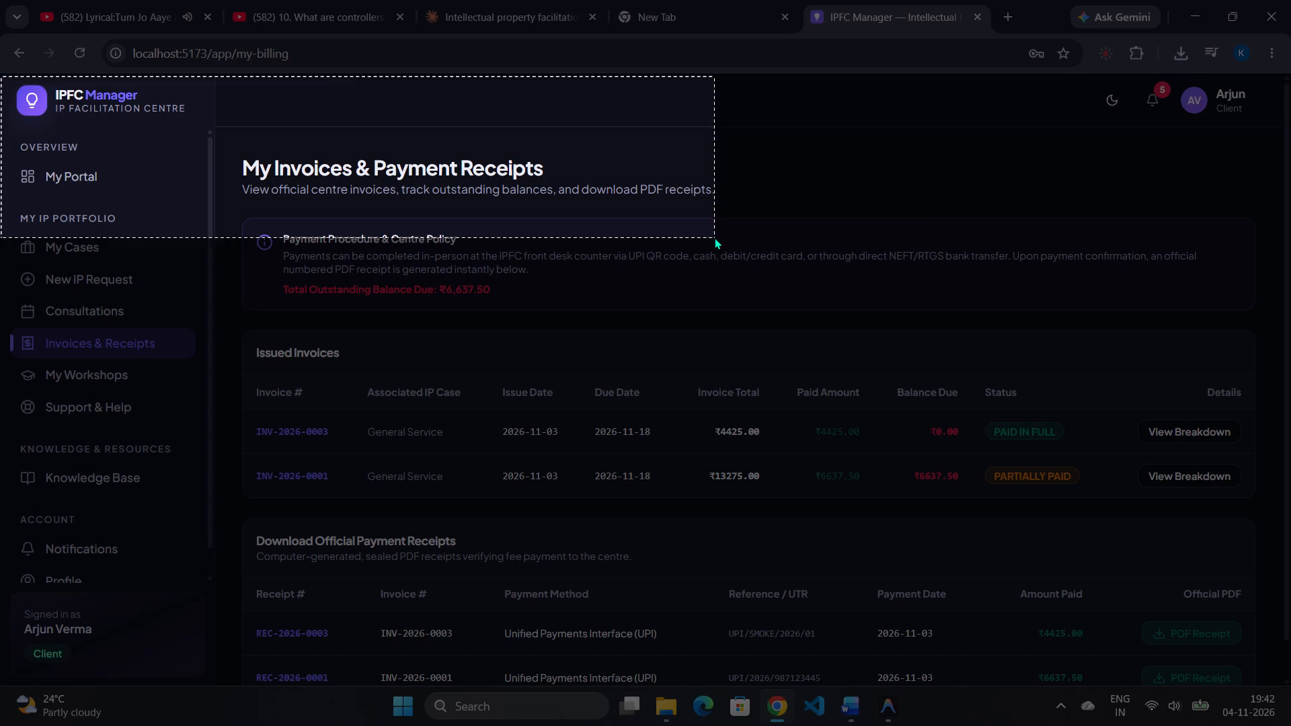
left_click_drag(714, 237, 1290, 678)
In the Word report, remove the stray indent and paste the invoices screenshot on a new line below the New IP Request picture.
key("alt+Tab")
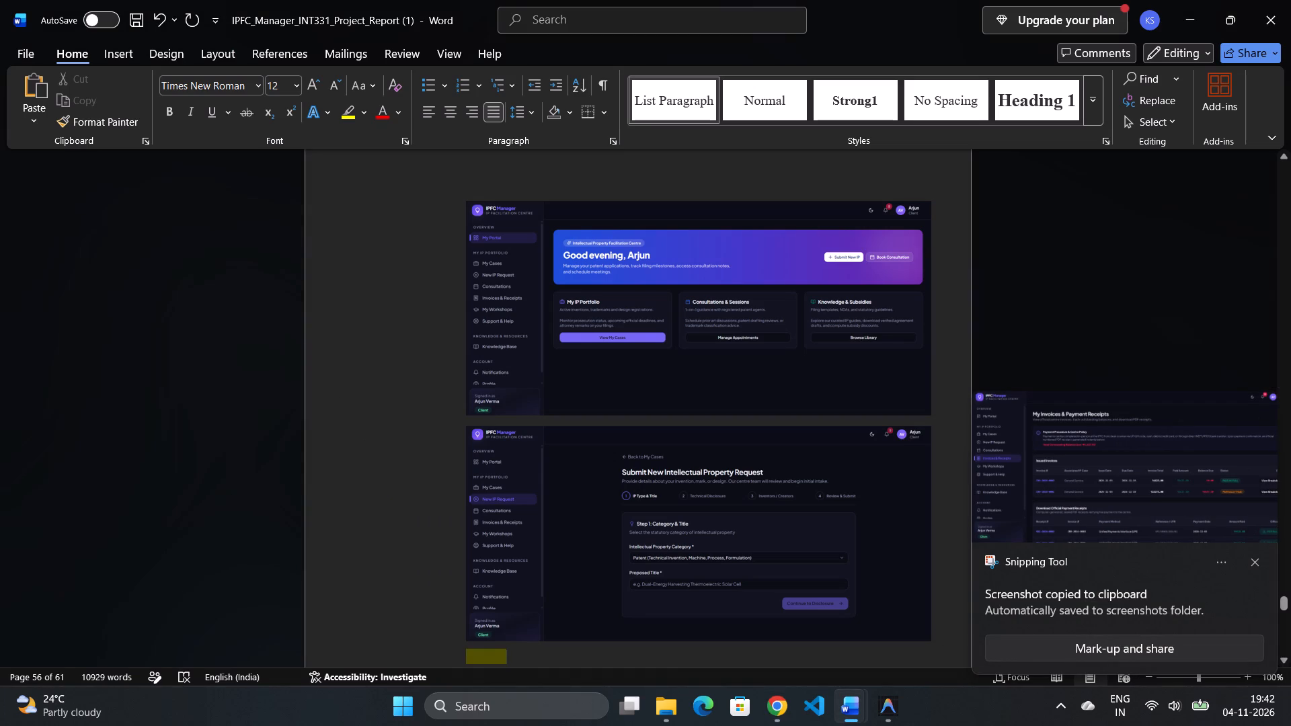
key("BackSpace")
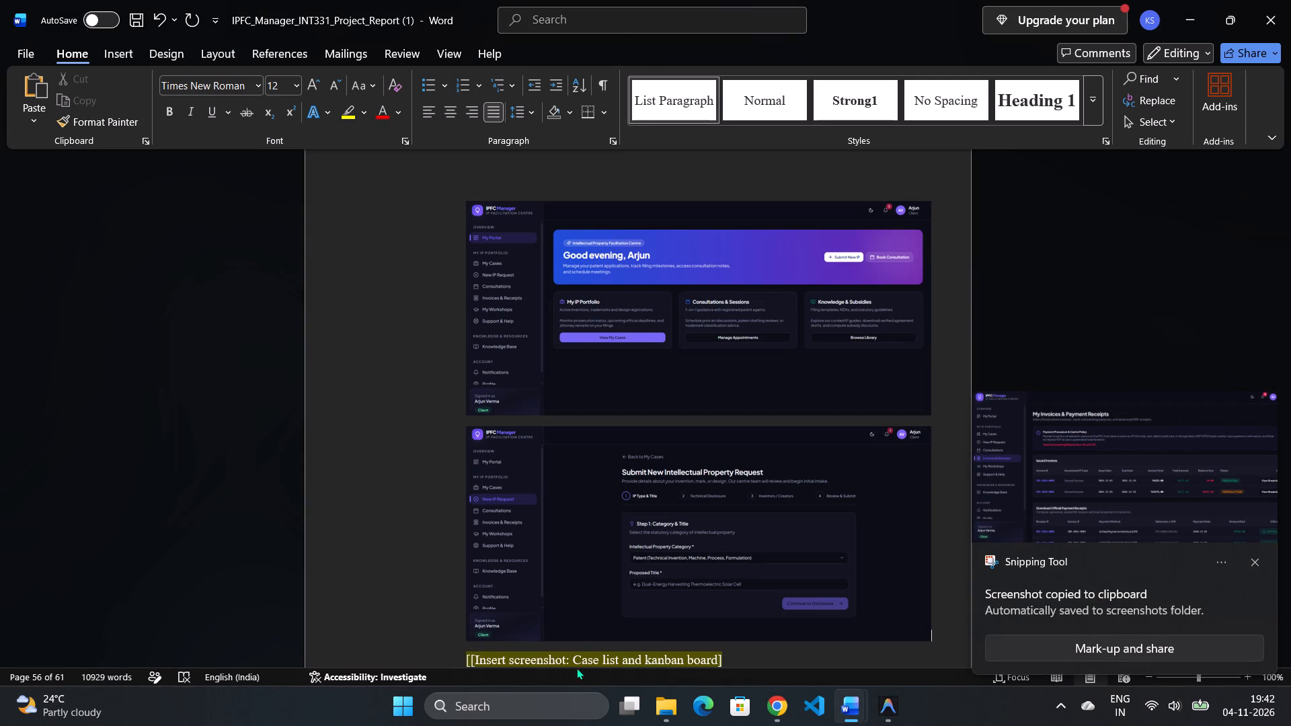
key("Return")
key("ctrl+v")
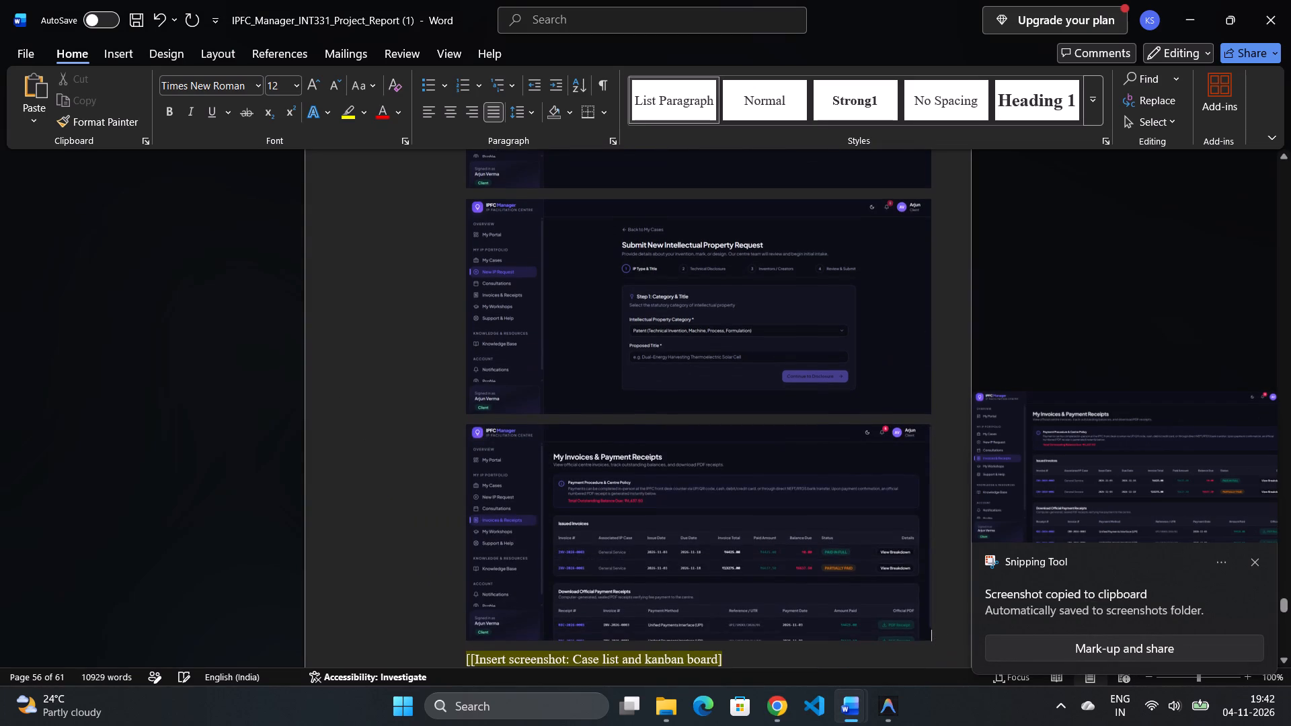
Delete the remaining "Insert screenshot" placeholders, from "Case list and kanban board" through "Client portal and new IP request form".
scroll(734, 470, "down", 2)
scroll(734, 470, "up", 3)
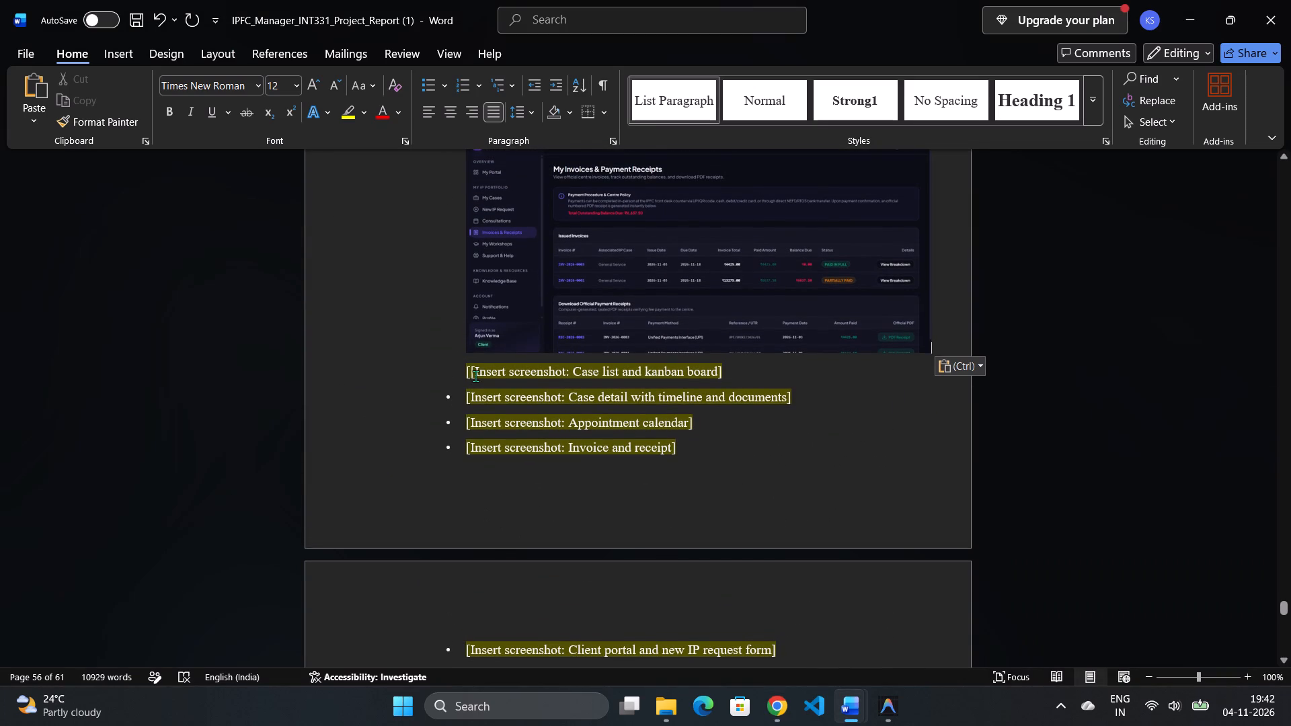
left_click_drag(459, 366, 664, 459)
key("BackSpace")
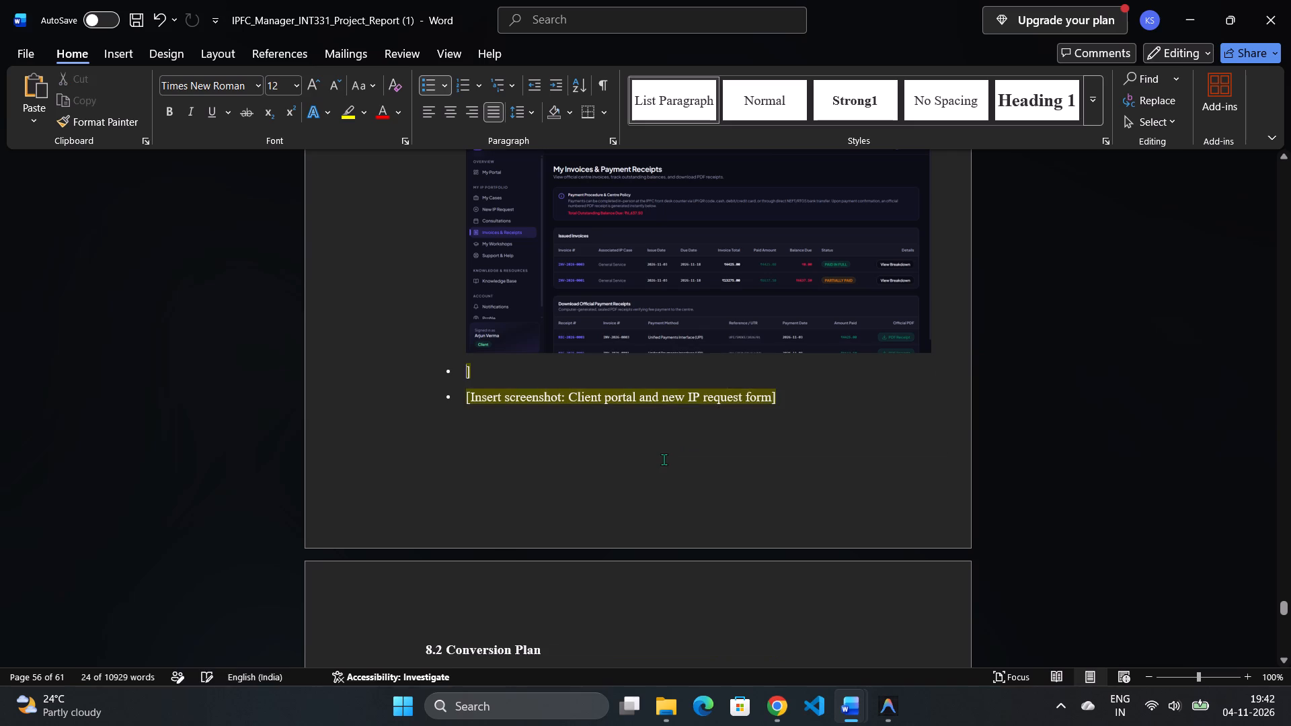
left_click_drag(791, 393, 442, 391)
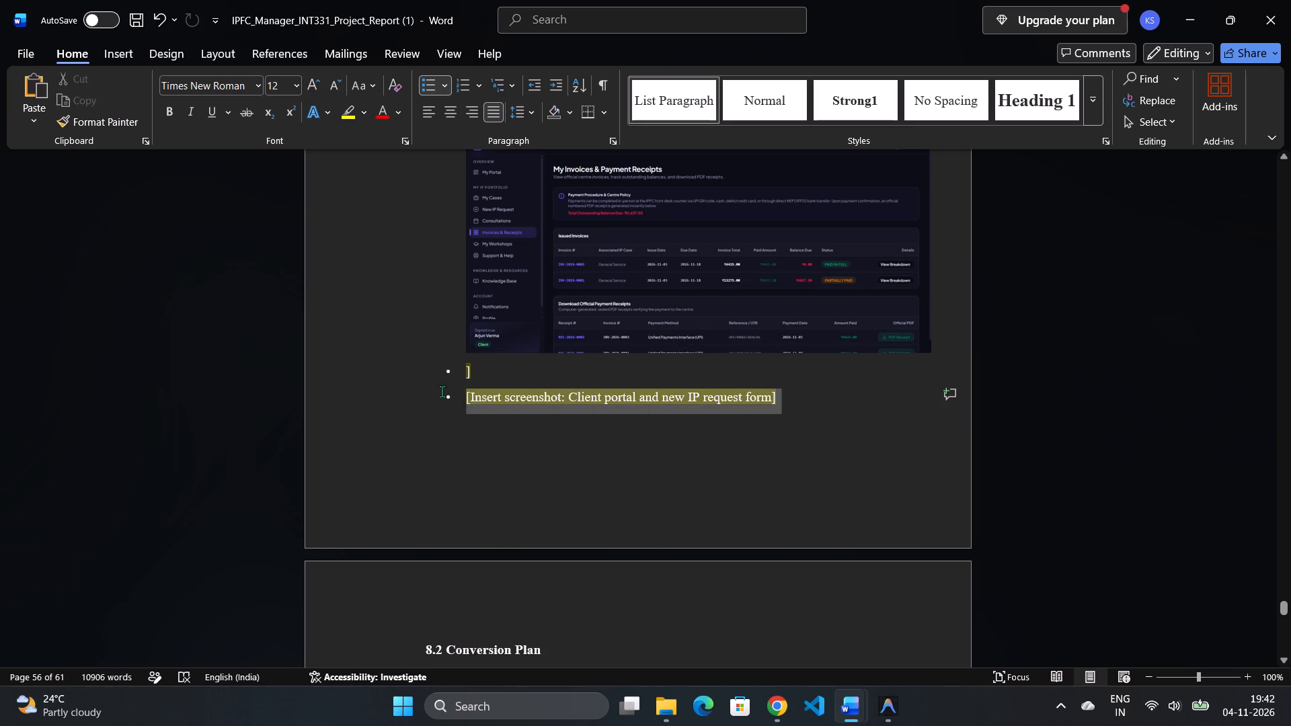
left_click_drag(442, 391, 416, 376)
key("BackSpace")
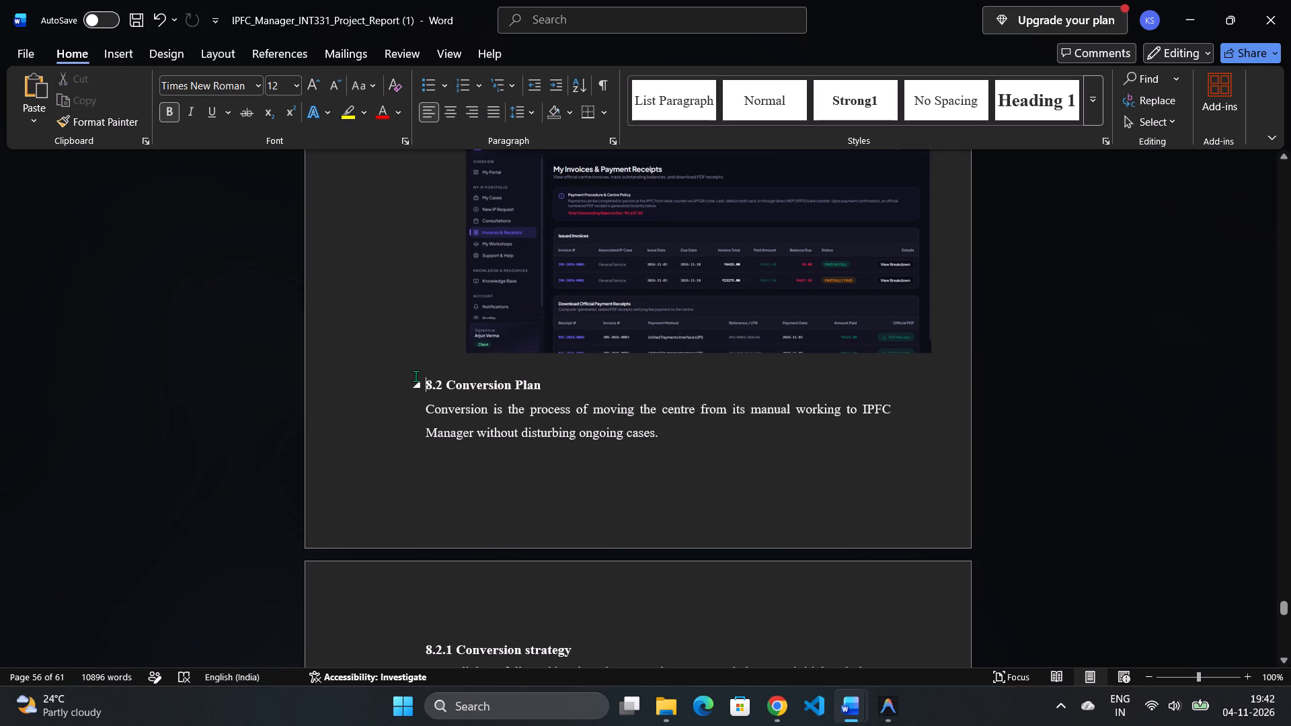
Insert two blank lines between the invoices picture and the "8.2 Conversion Plan" heading.
scroll(416, 376, "down", 1)
scroll(416, 376, "up", 4)
scroll(416, 376, "down", 3)
scroll(416, 376, "up", 1)
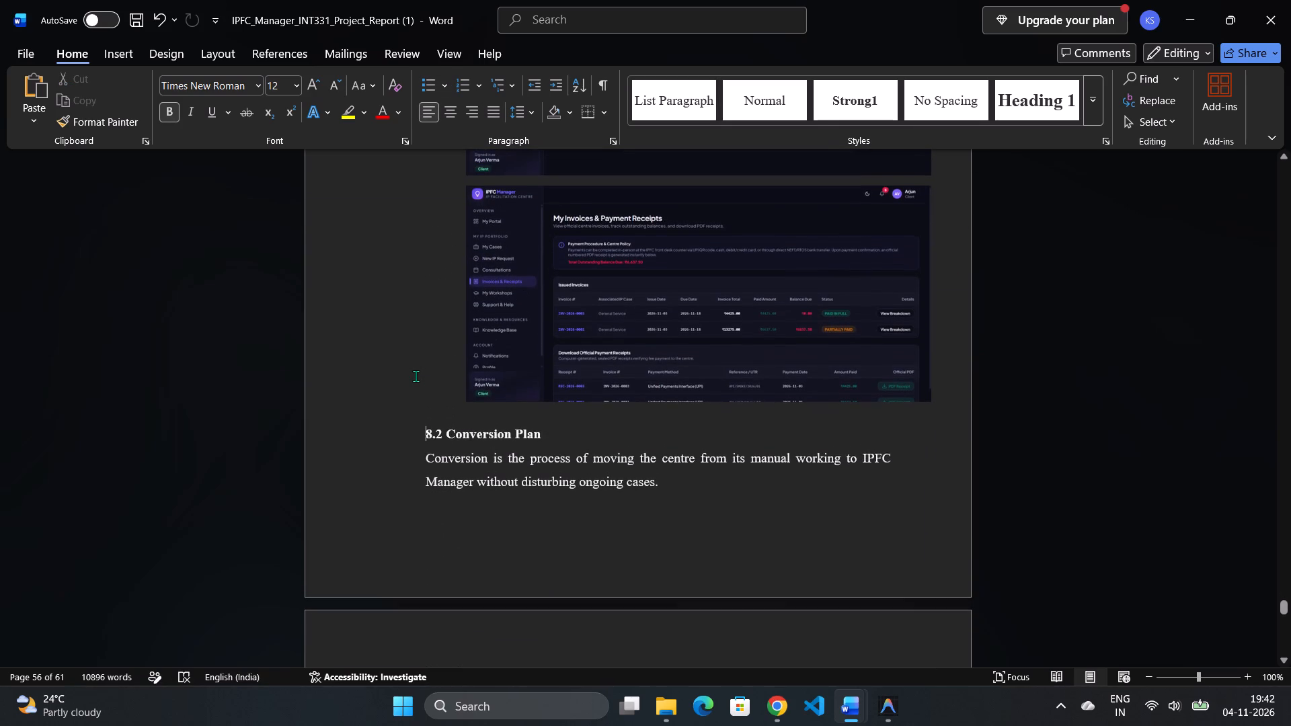
left_click(941, 395)
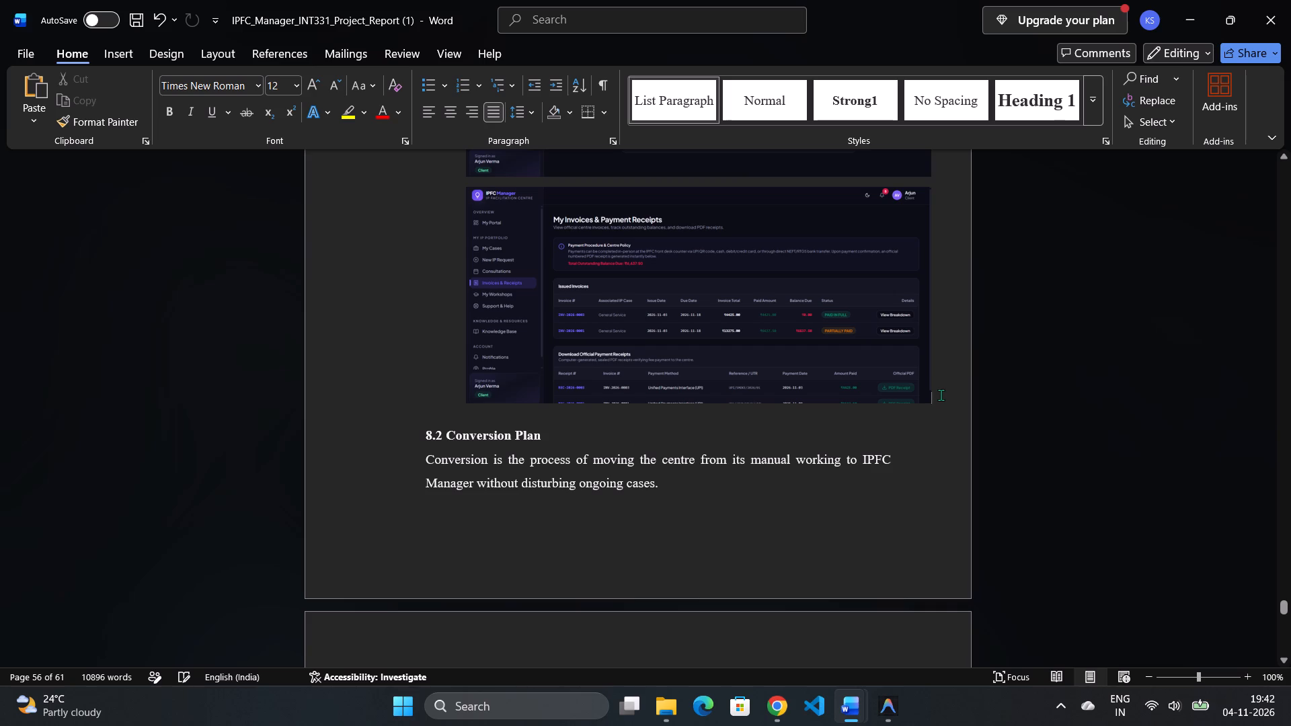
key("Return")
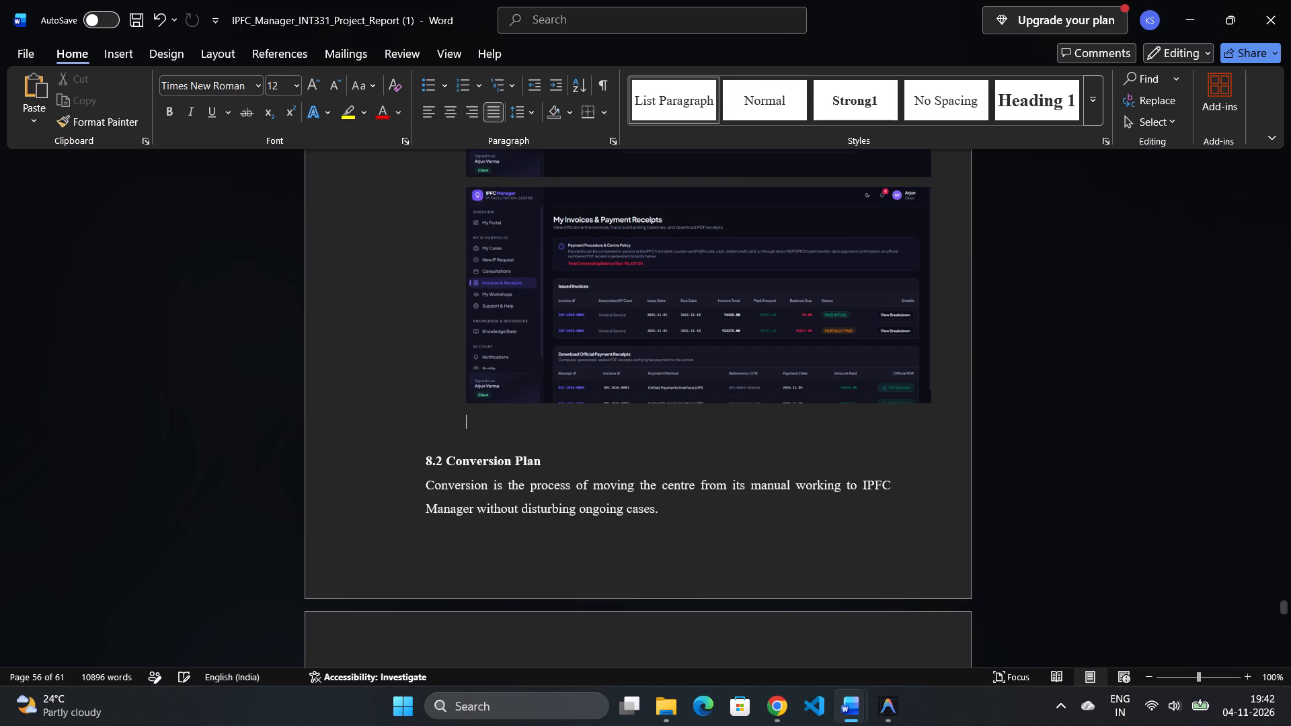
key("Return")
Insert a blank line after the home page picture and another after the sign-in page picture in section 8.1.6.
scroll(941, 395, "up", 3)
scroll(941, 395, "down", 2)
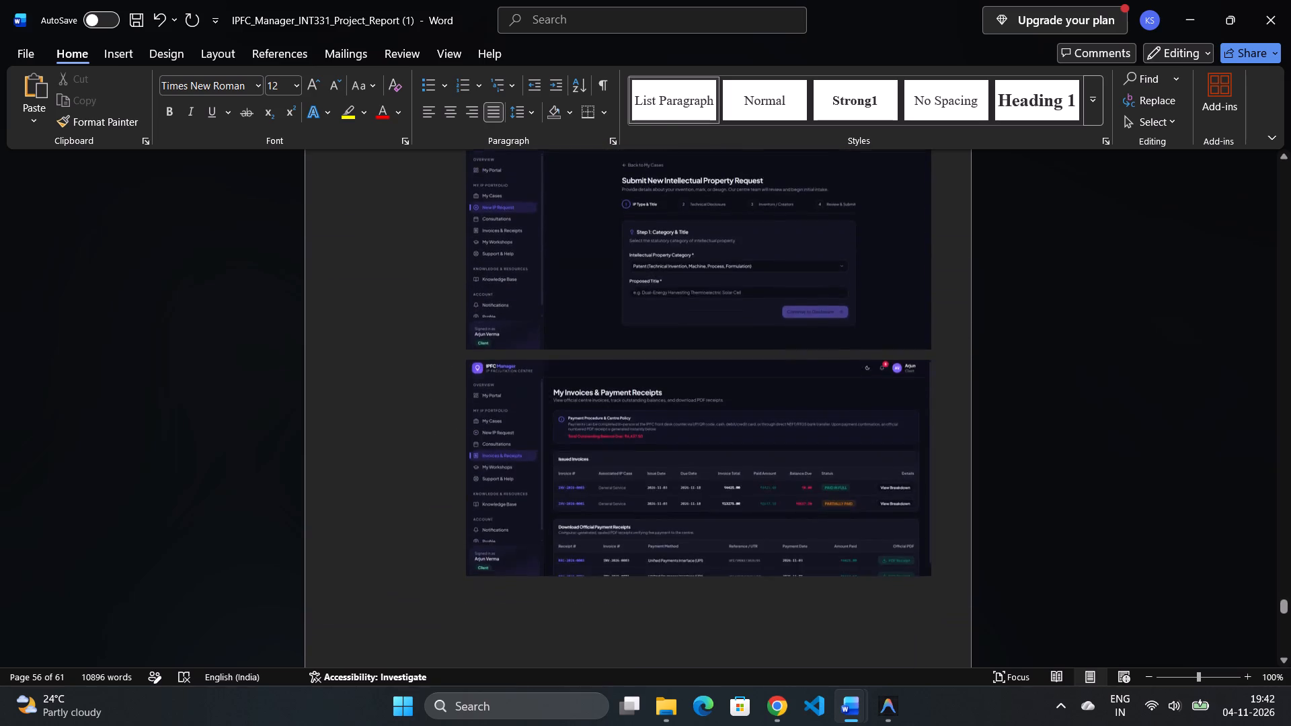
scroll(941, 395, "up", 6)
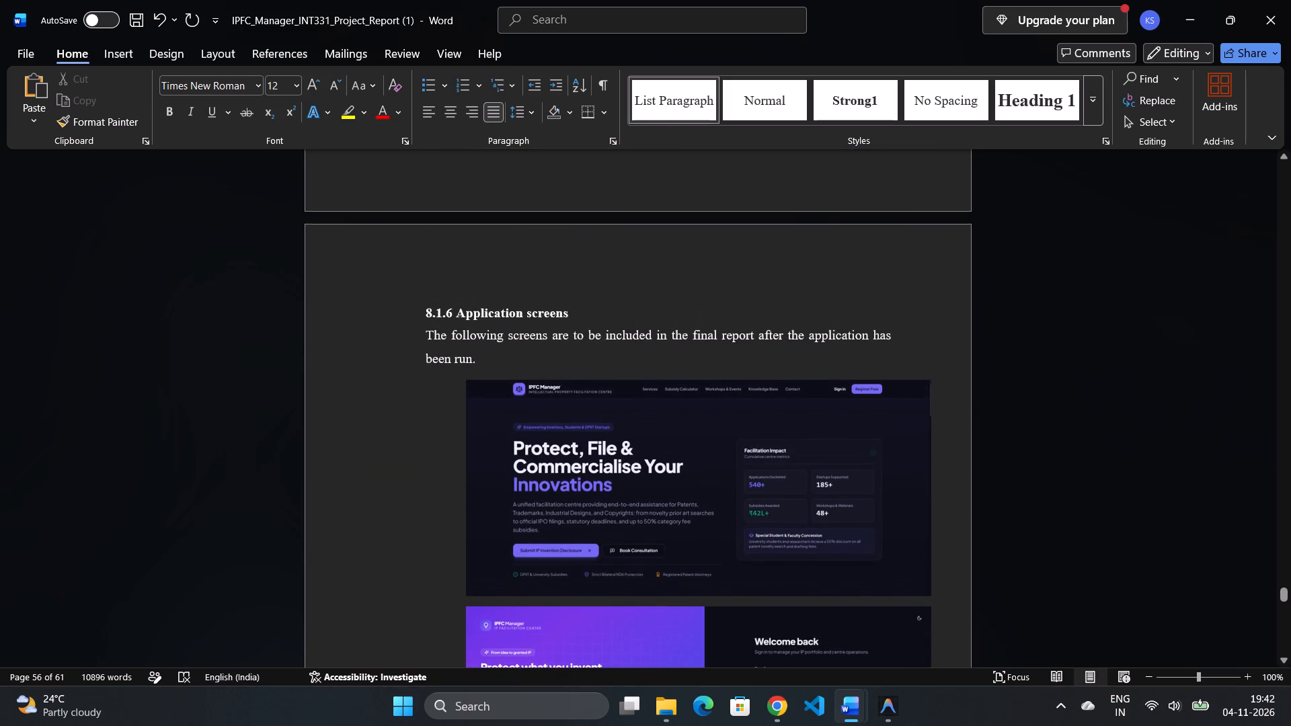
left_click(951, 556)
key("Return")
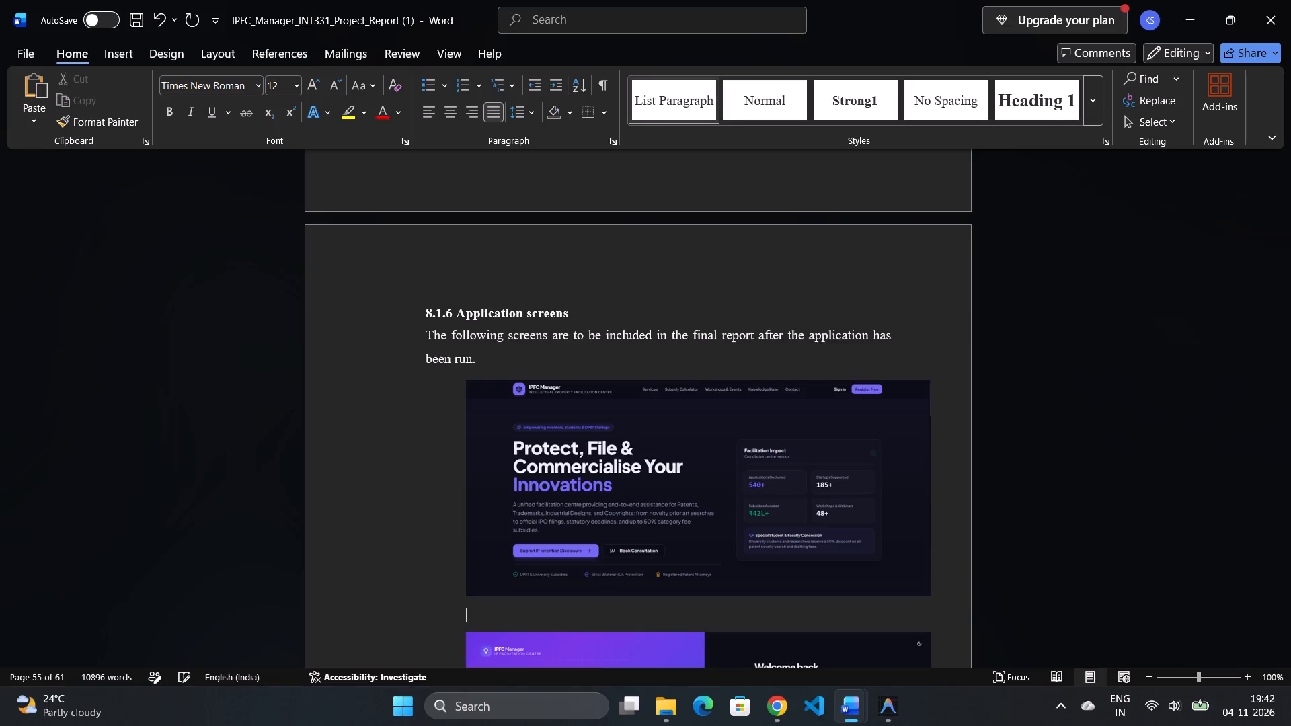
scroll(951, 556, "down", 2)
scroll(951, 556, "up", 1)
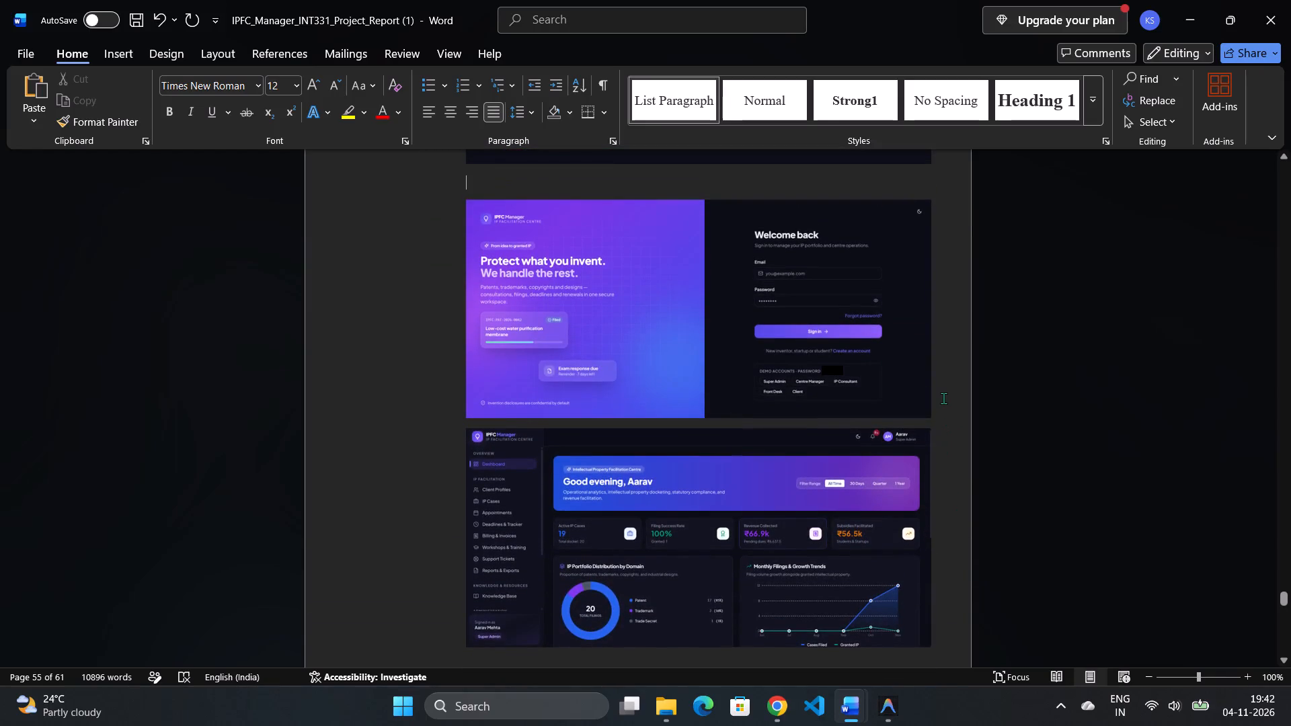
left_click(943, 398)
key("Return")
scroll(943, 398, "down", 2)
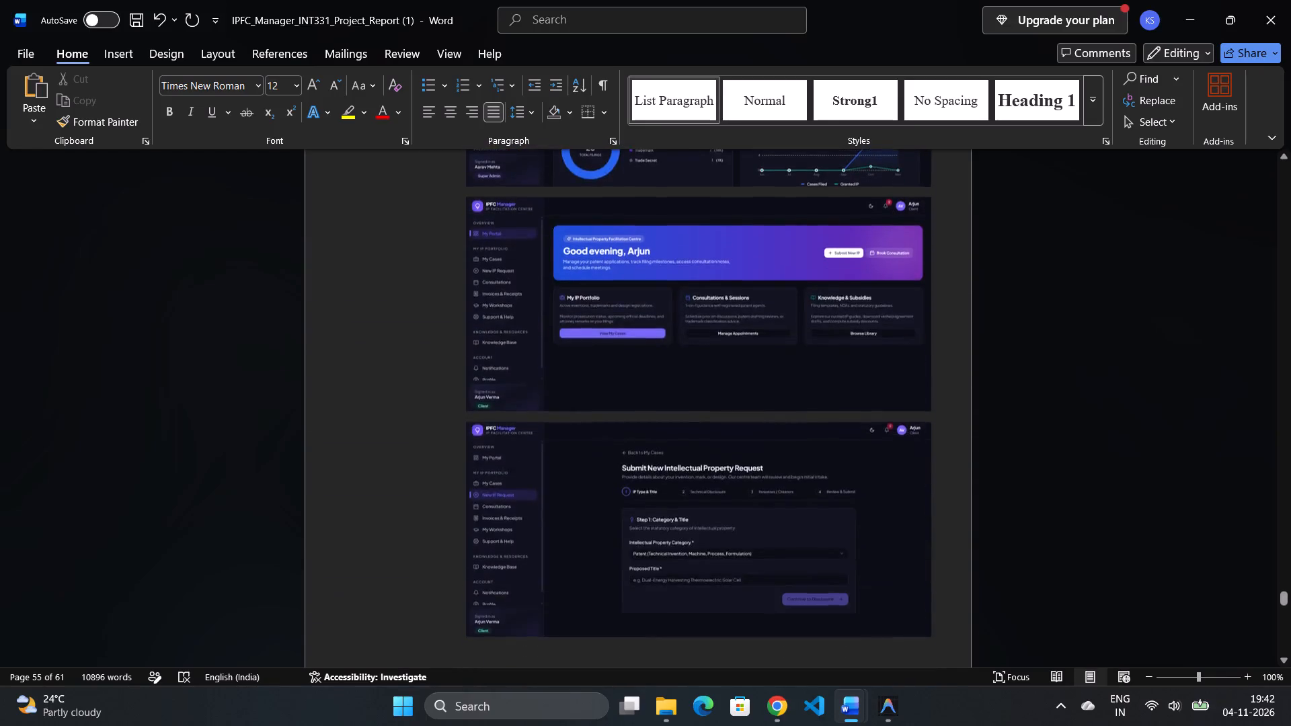
left_click(936, 266)
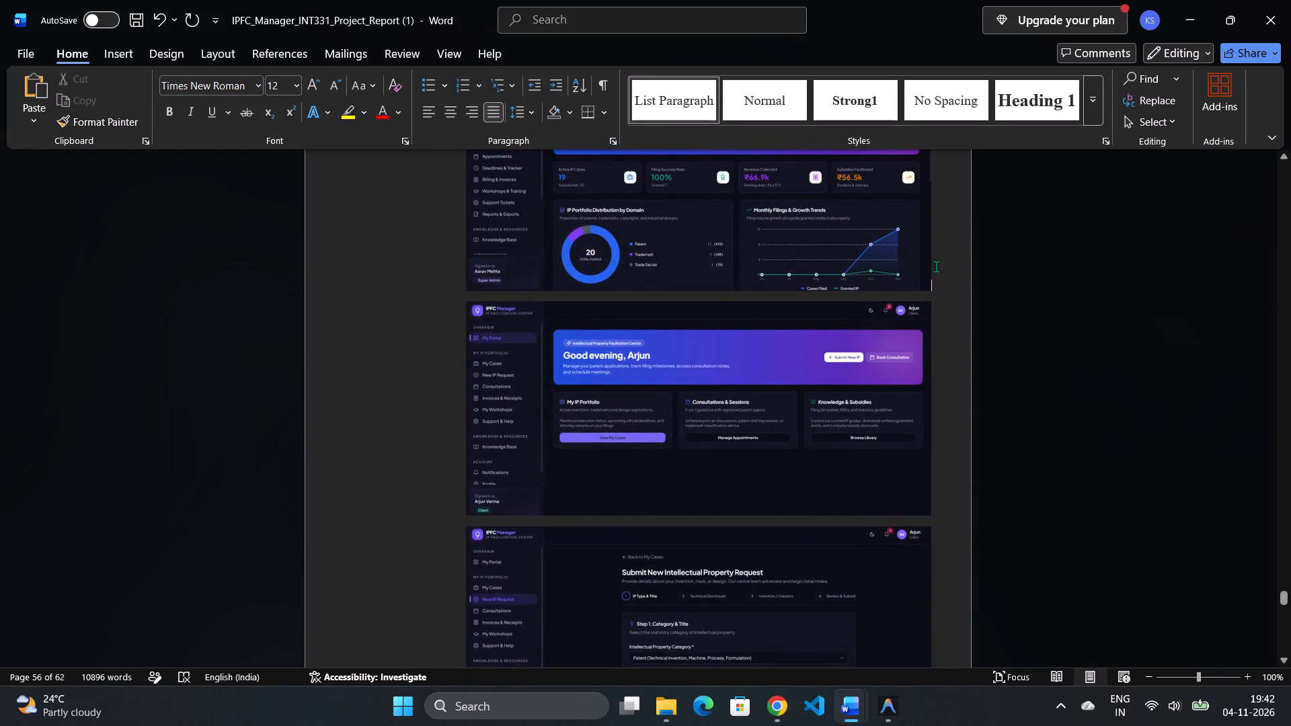
Look through the rest of the report from section 8.2 to the references, and go back to the Declaration page.
scroll(936, 266, "down", 3)
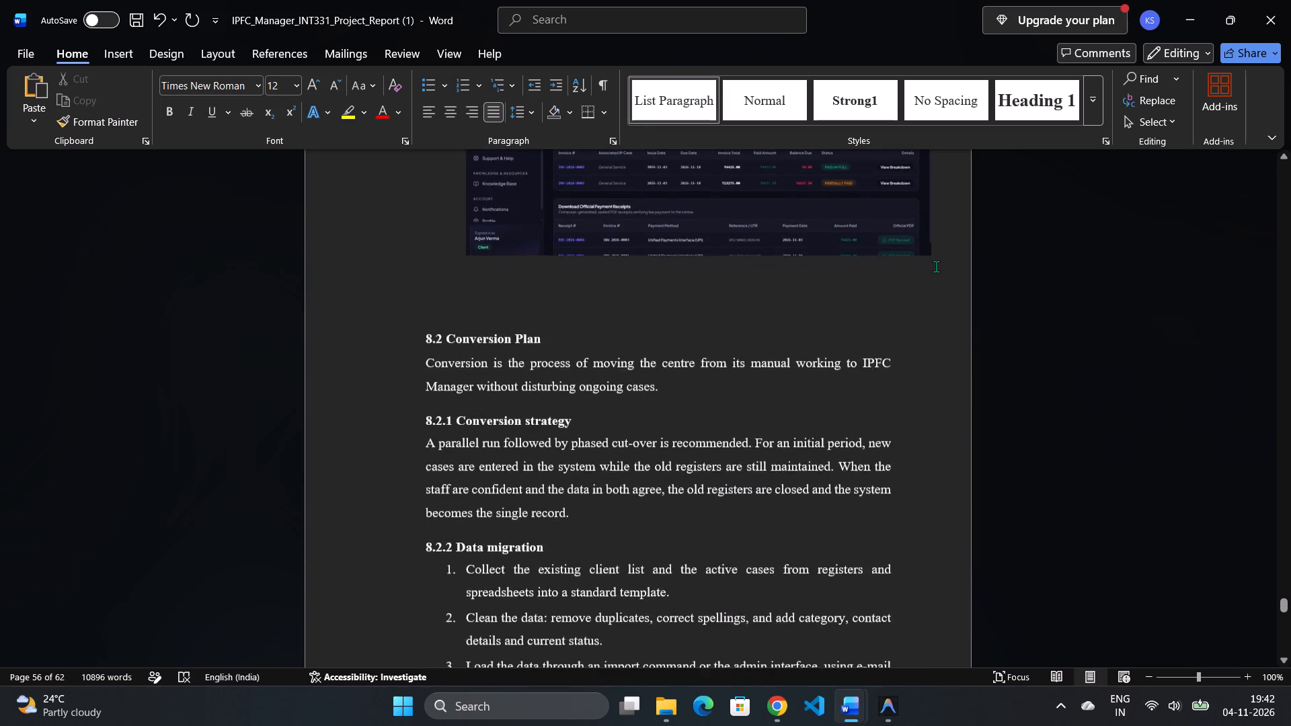
scroll(936, 266, "down", 4)
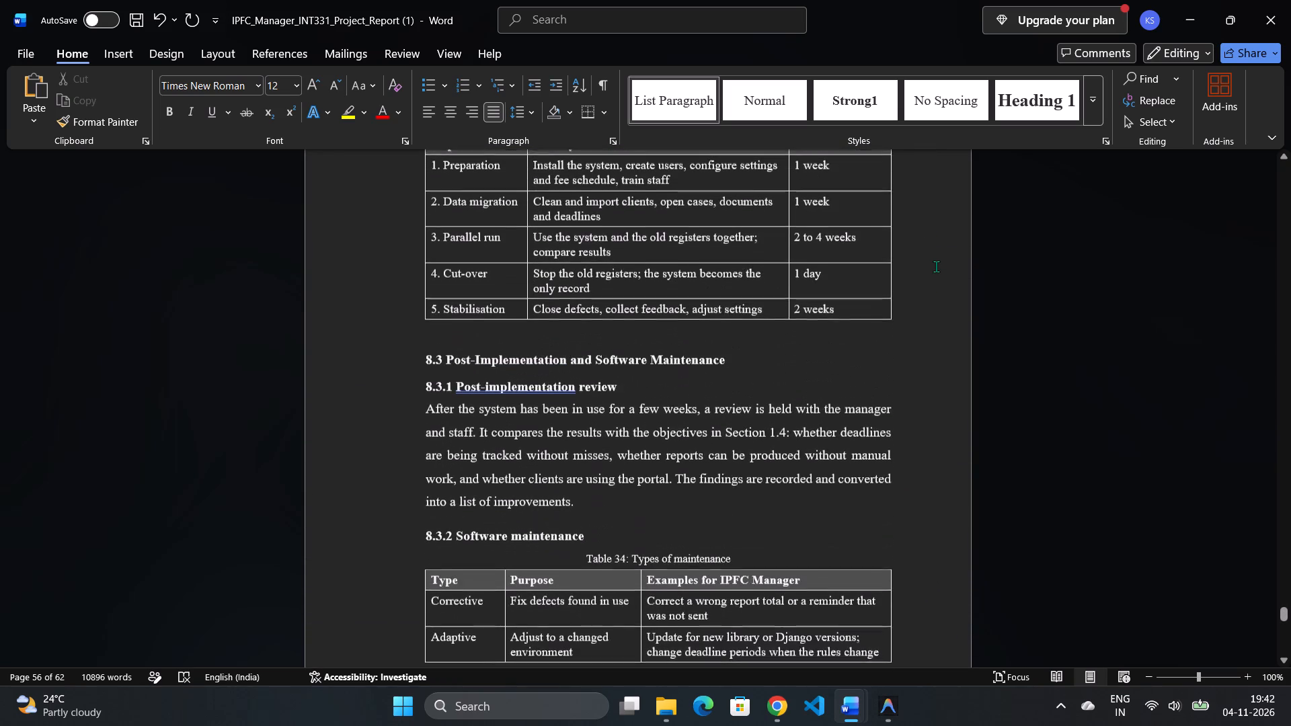
scroll(936, 266, "down", 3)
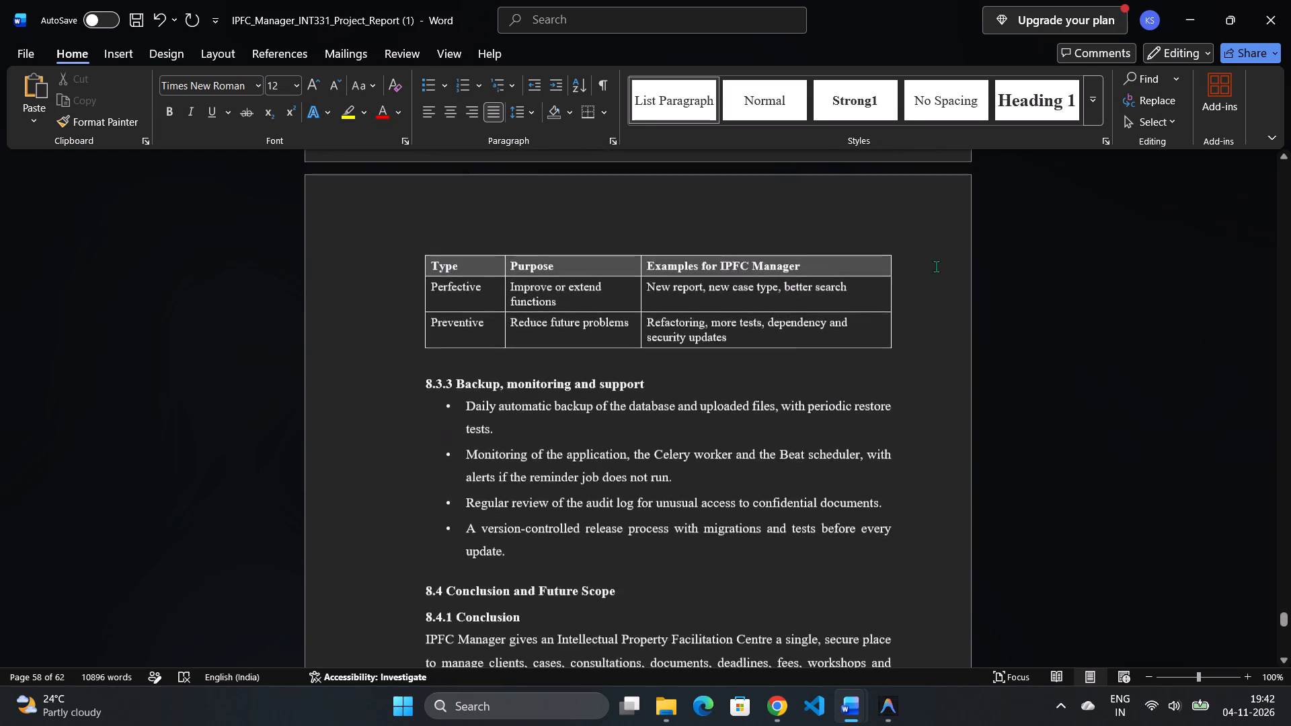
scroll(936, 266, "down", 4)
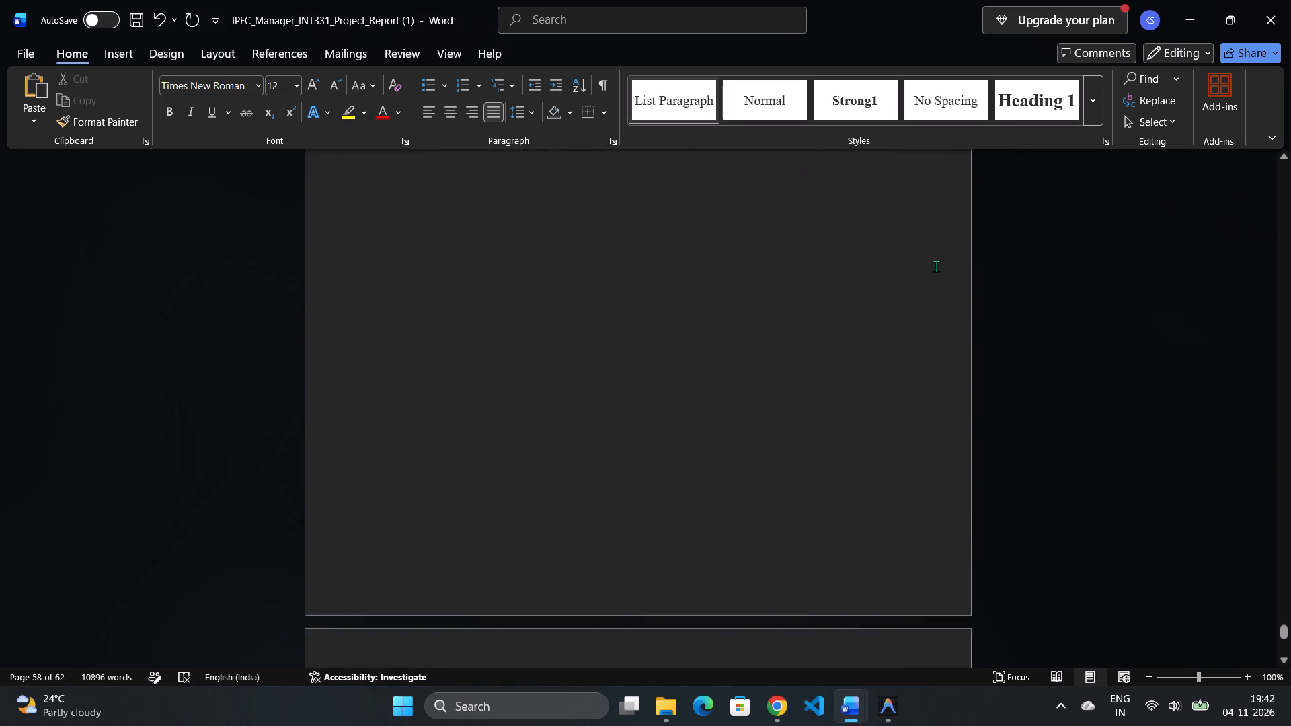
scroll(936, 266, "down", 4)
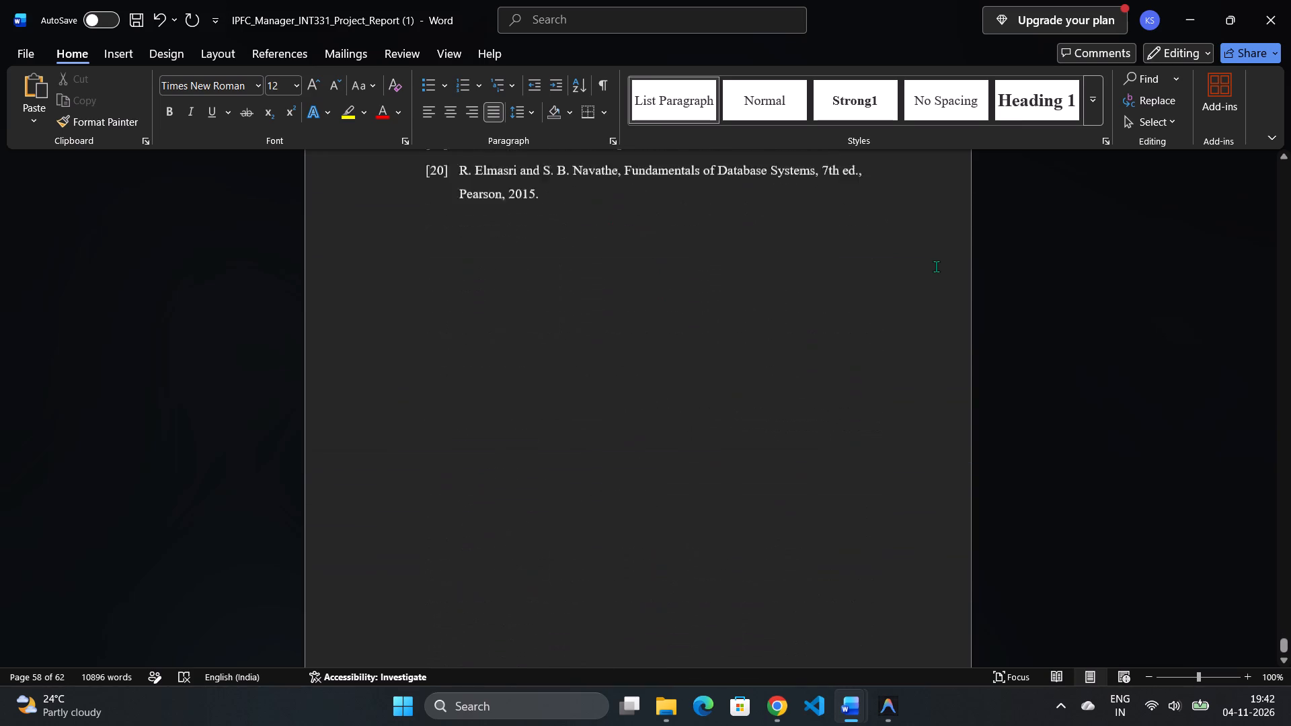
scroll(936, 266, "down", 2)
scroll(936, 266, "up", 20)
scroll(936, 266, "up", 8)
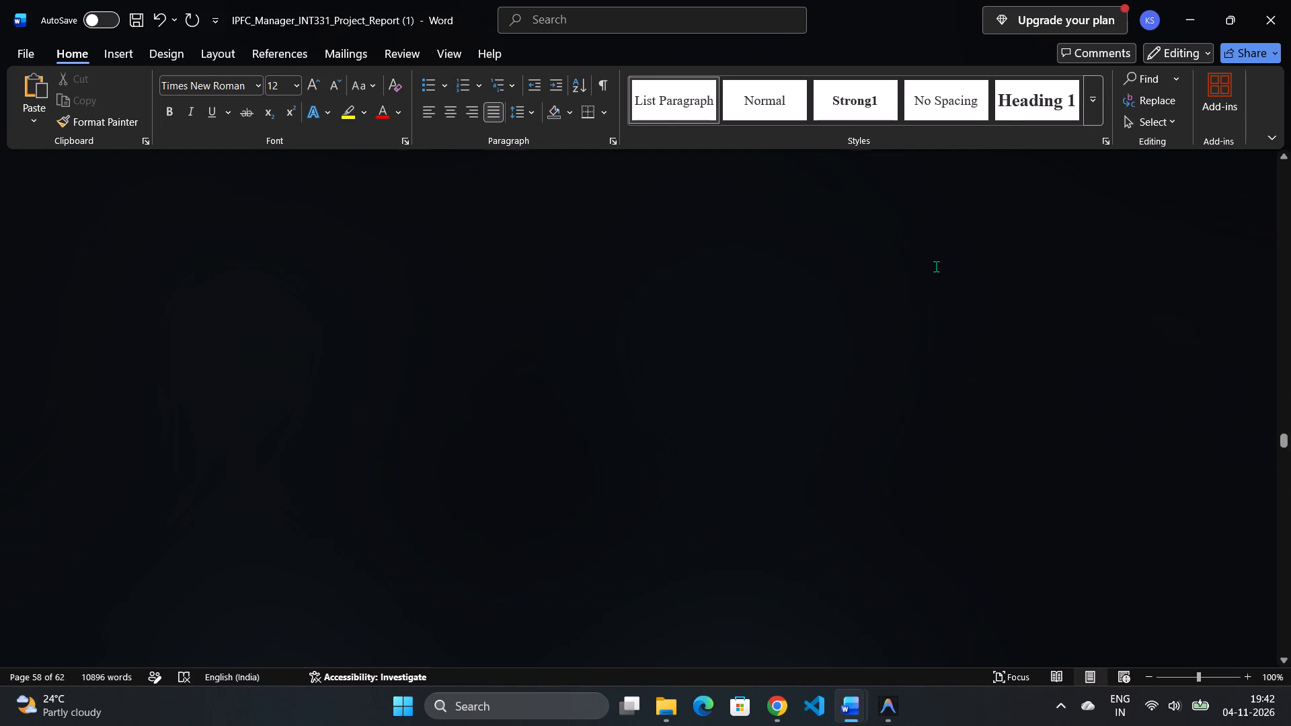
scroll(936, 266, "up", 10)
scroll(936, 266, "up", 18)
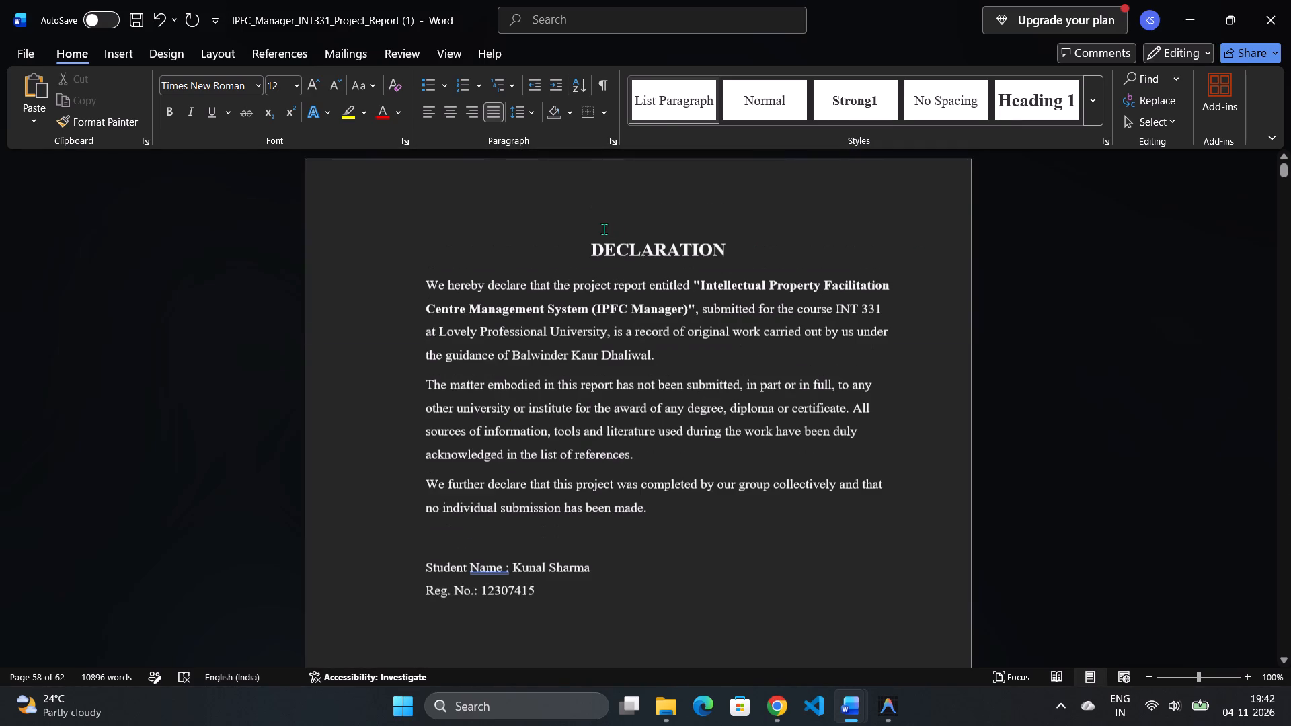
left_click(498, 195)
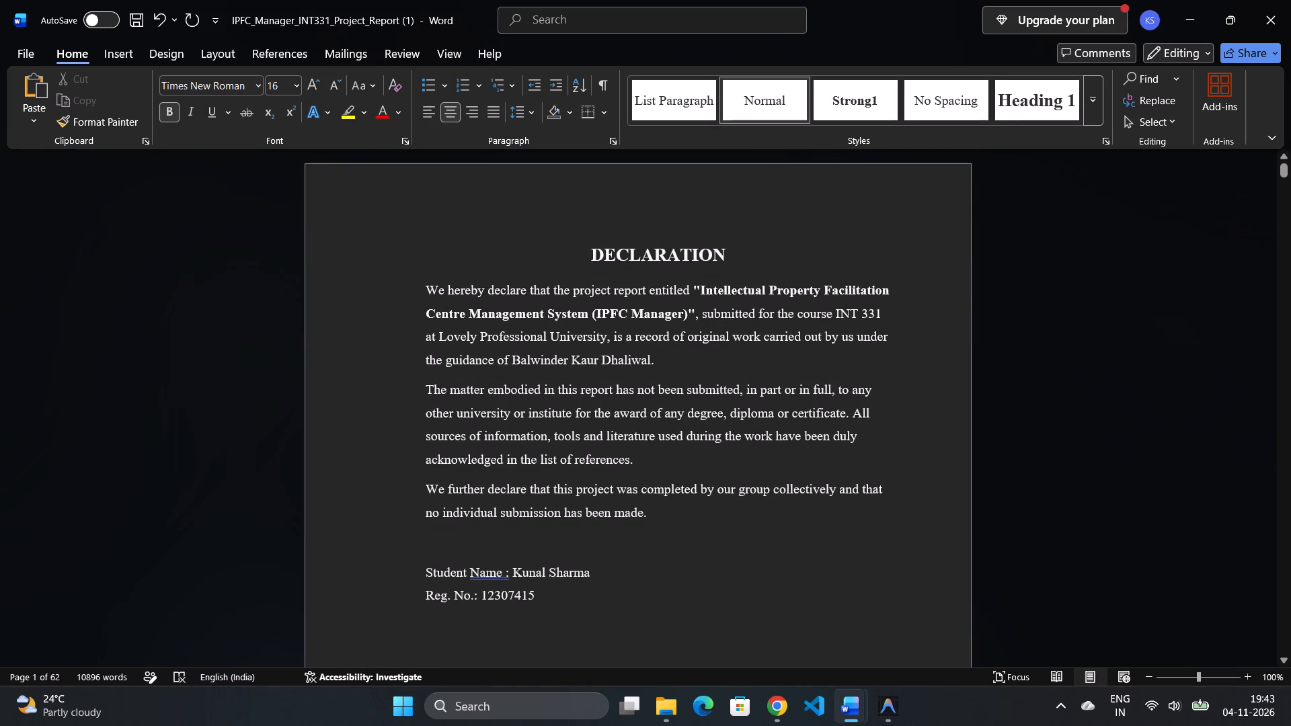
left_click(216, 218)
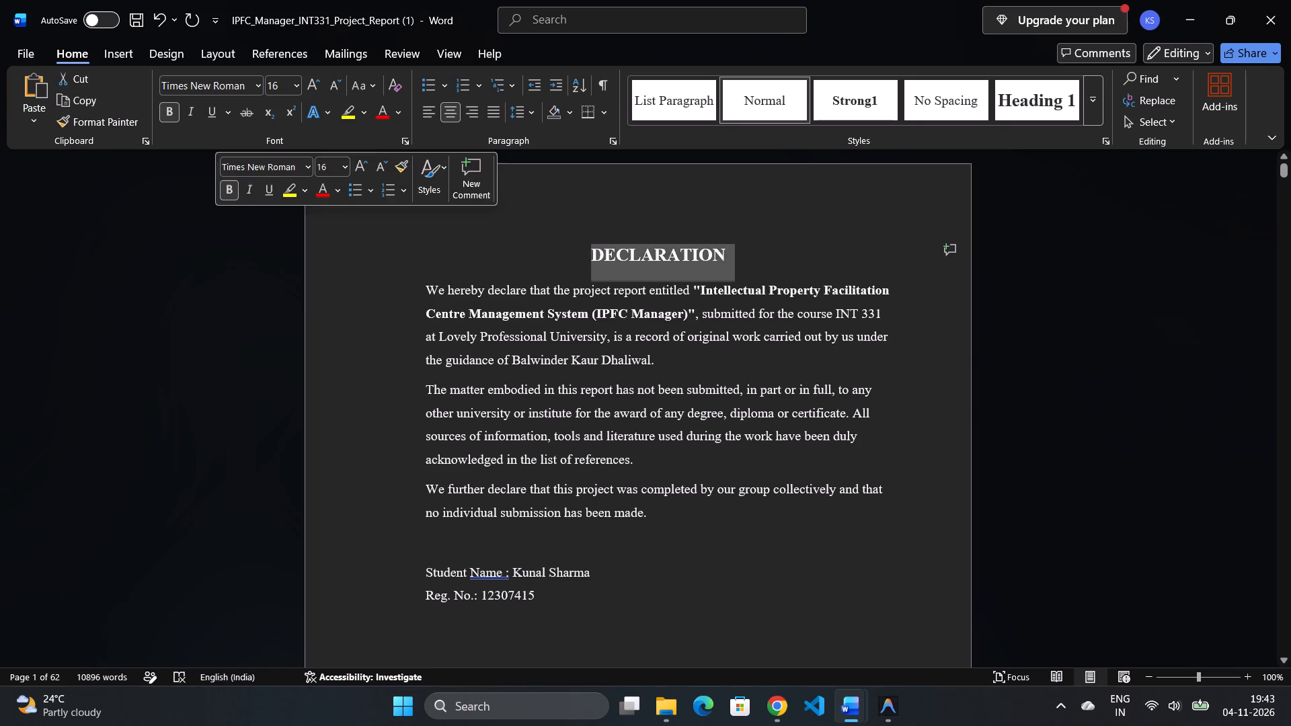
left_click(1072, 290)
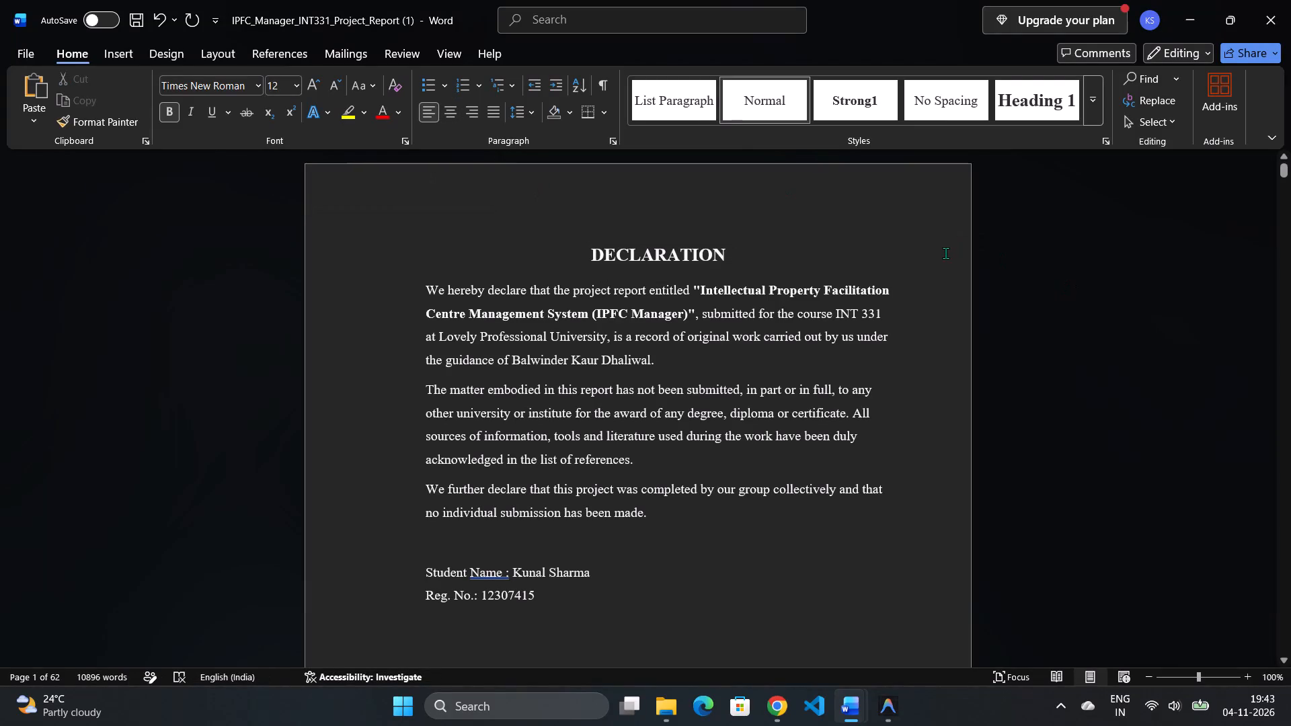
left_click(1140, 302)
Switch to Chrome and search Google for "how to add new page in word".
left_click(1202, 34)
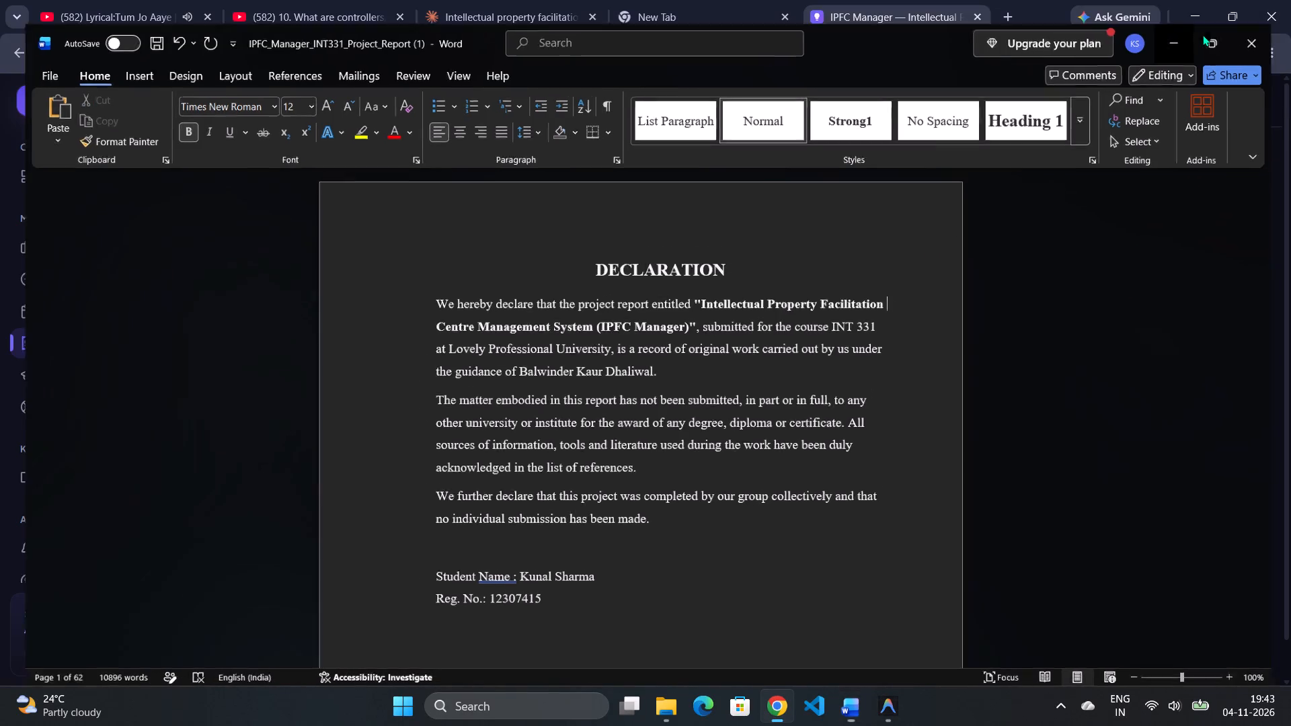
left_click(717, 2)
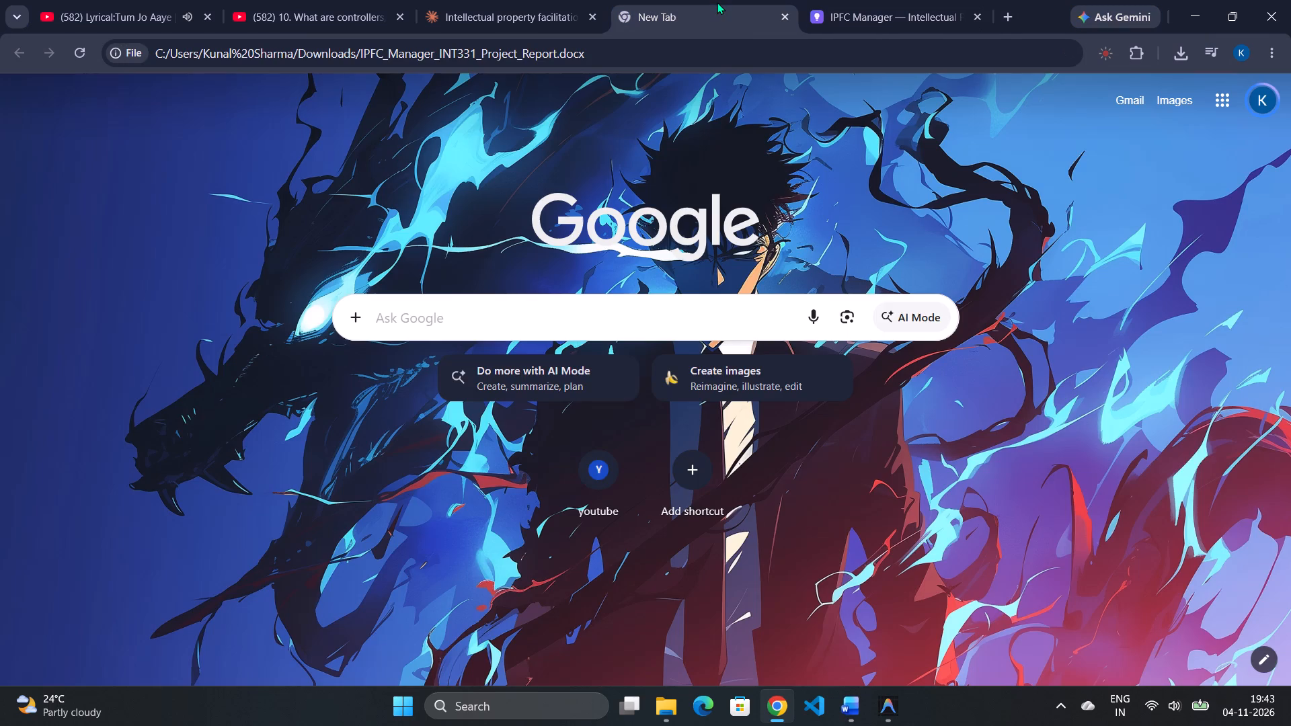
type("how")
left_click(626, 57)
key("ctrl+a")
key("BackSpace")
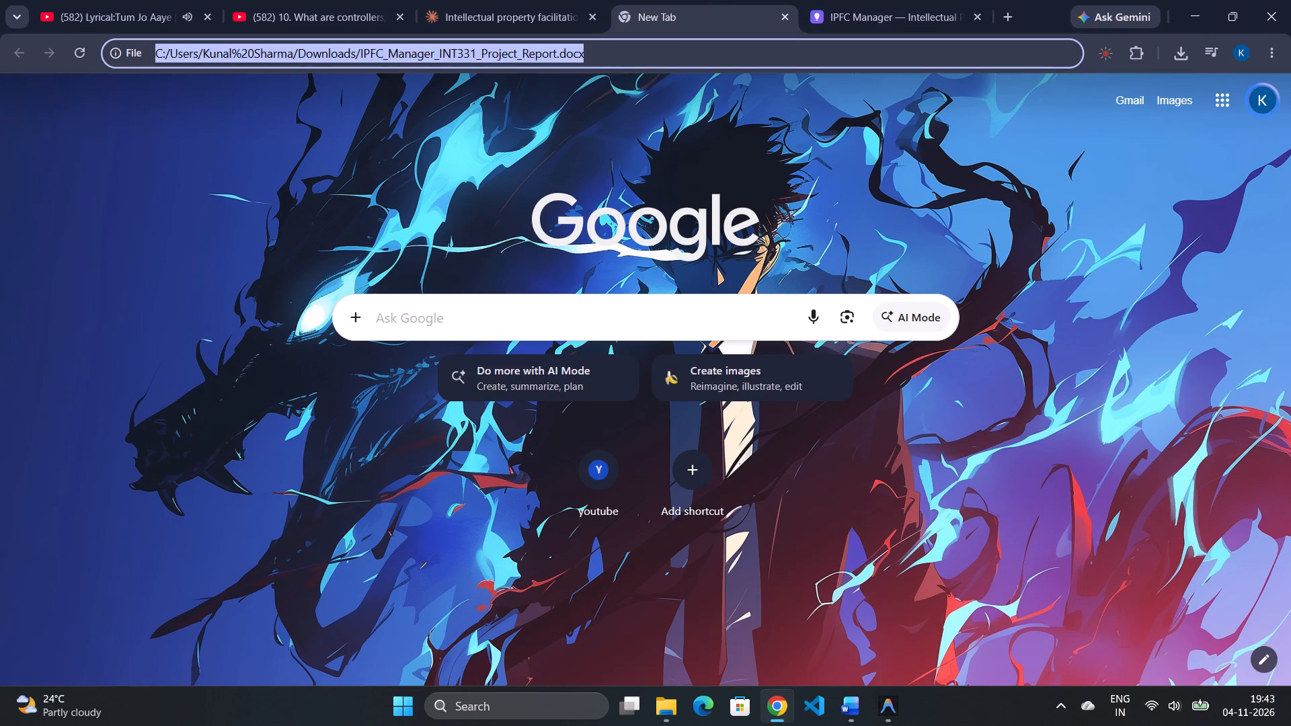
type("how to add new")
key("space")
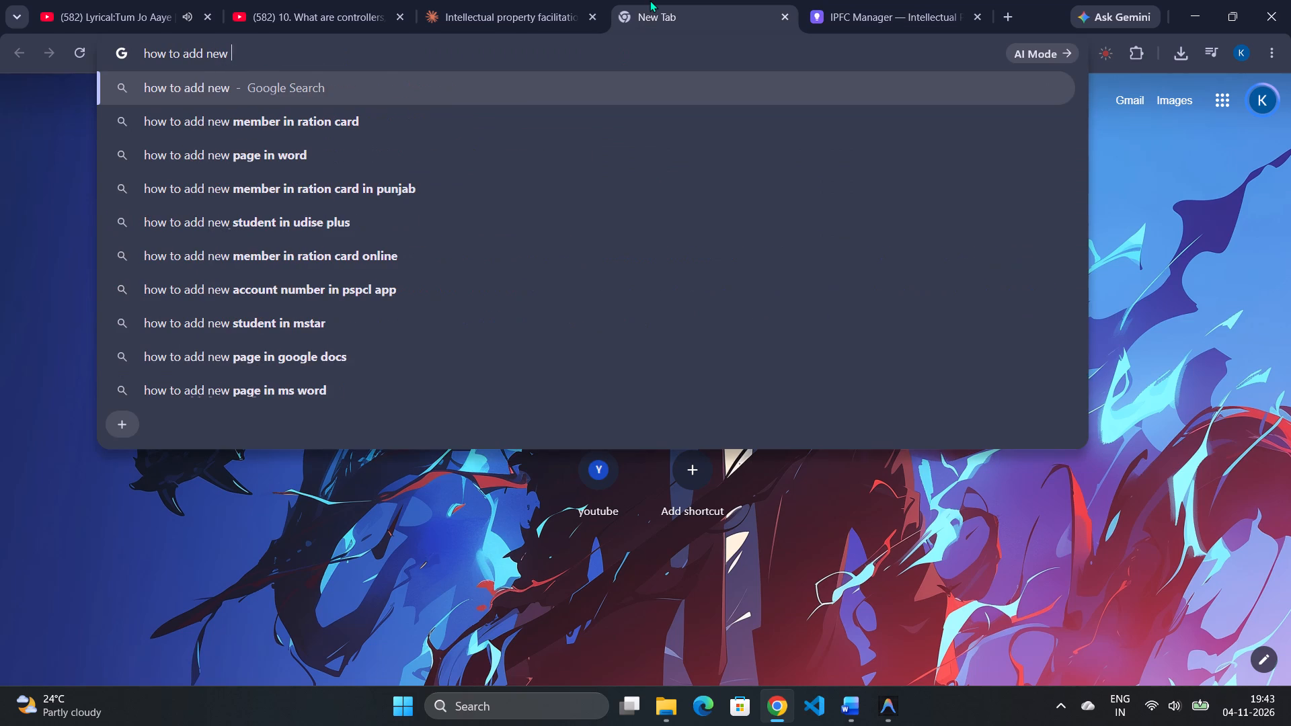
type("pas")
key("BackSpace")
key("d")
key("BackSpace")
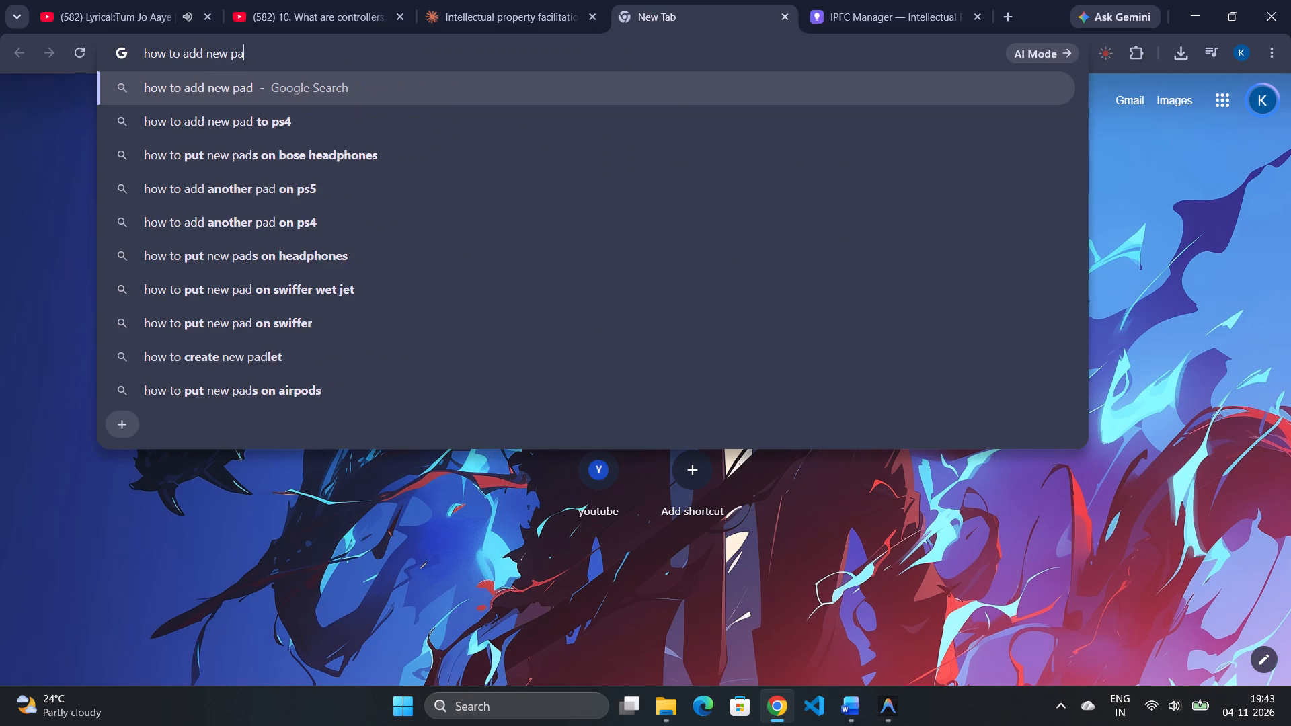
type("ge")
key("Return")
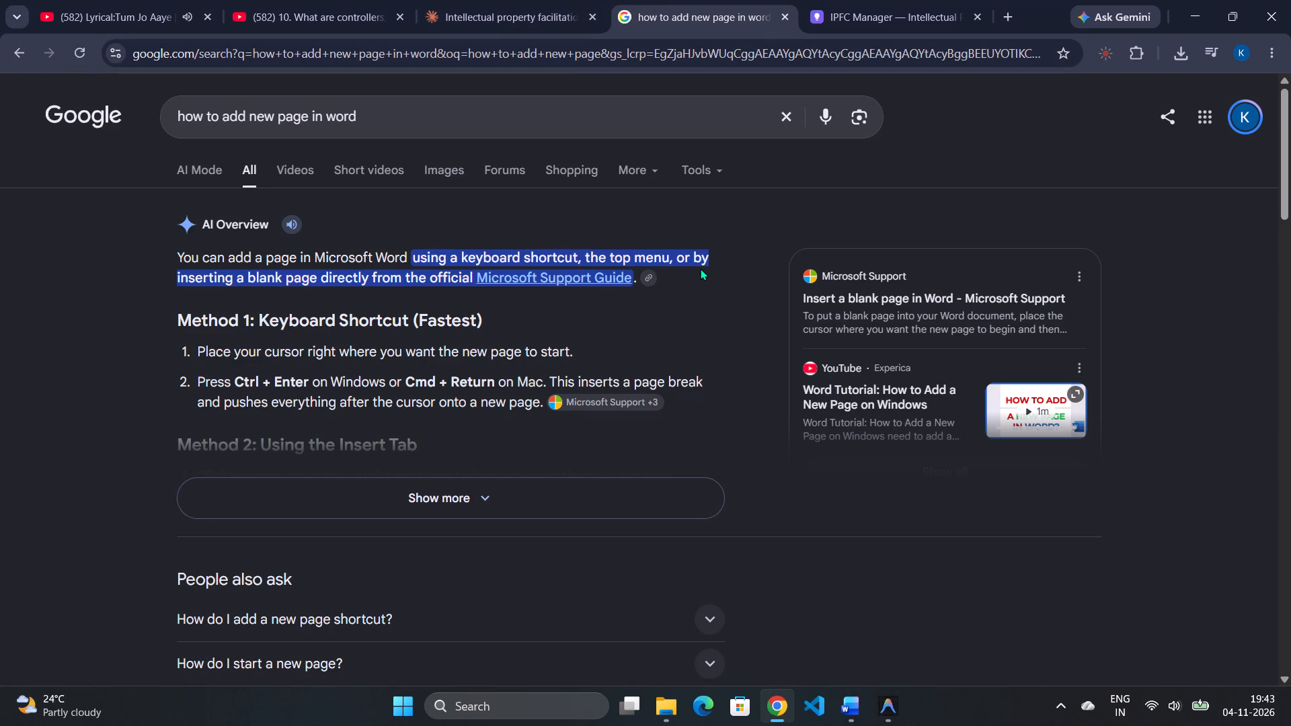
Return to the Word report and insert a page break before the "DECLARATION" heading, leaving a blank first page.
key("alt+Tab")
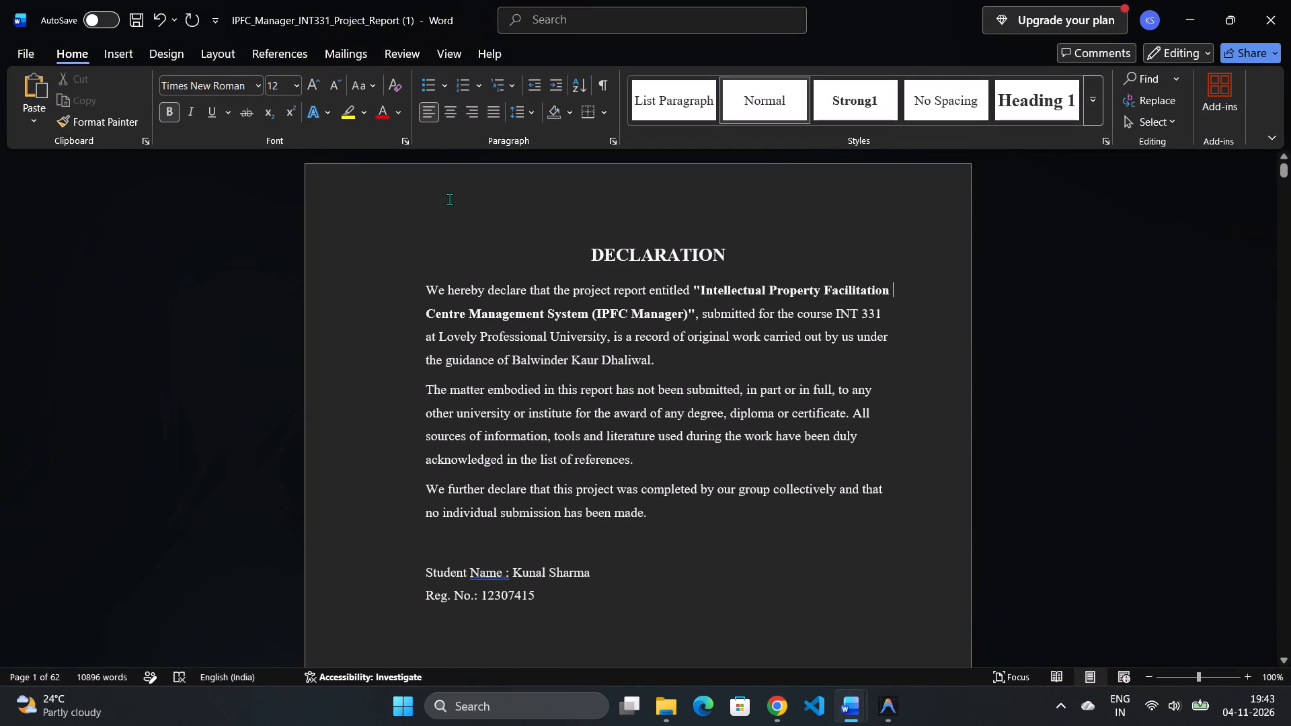
left_click(449, 199)
key("ctrl+Return")
scroll(451, 229, "right", 1)
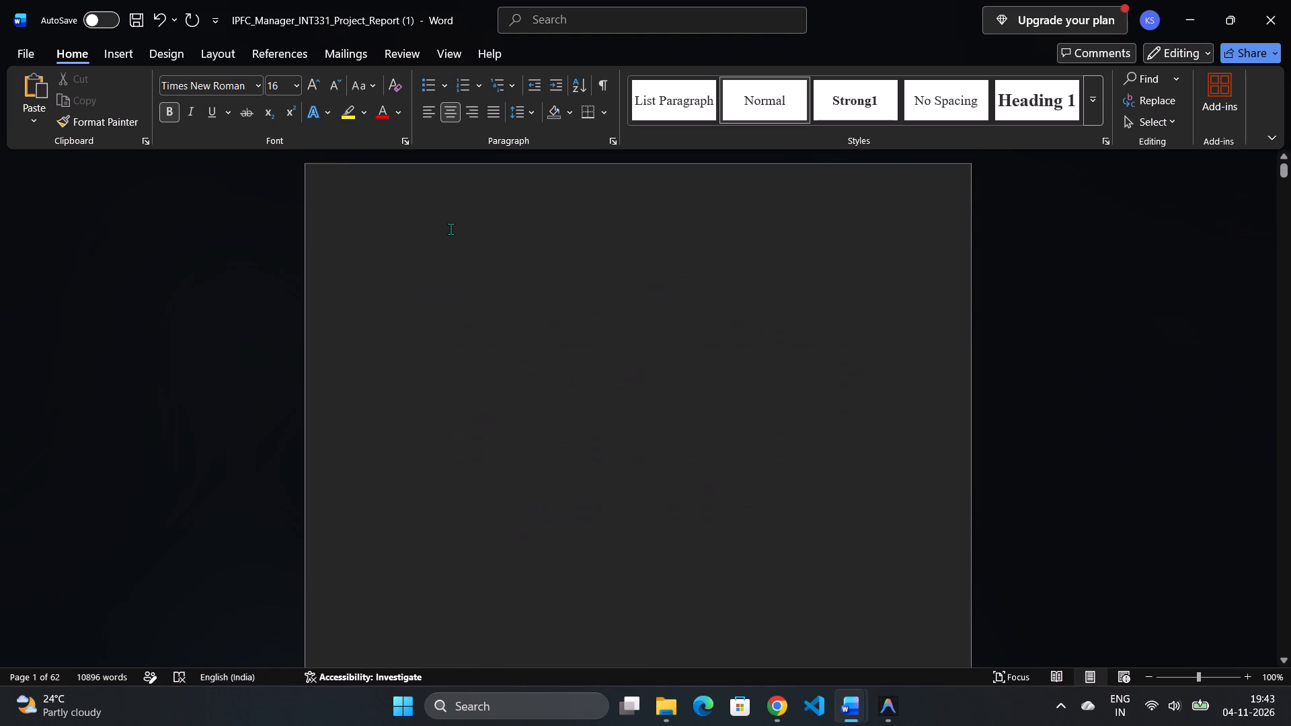
scroll(451, 229, "up", 3)
Close the Protected View copy of the report and return to the editable IPFC_Manager_INT331_Project_Report (1) in Word.
key("alt+Tab")
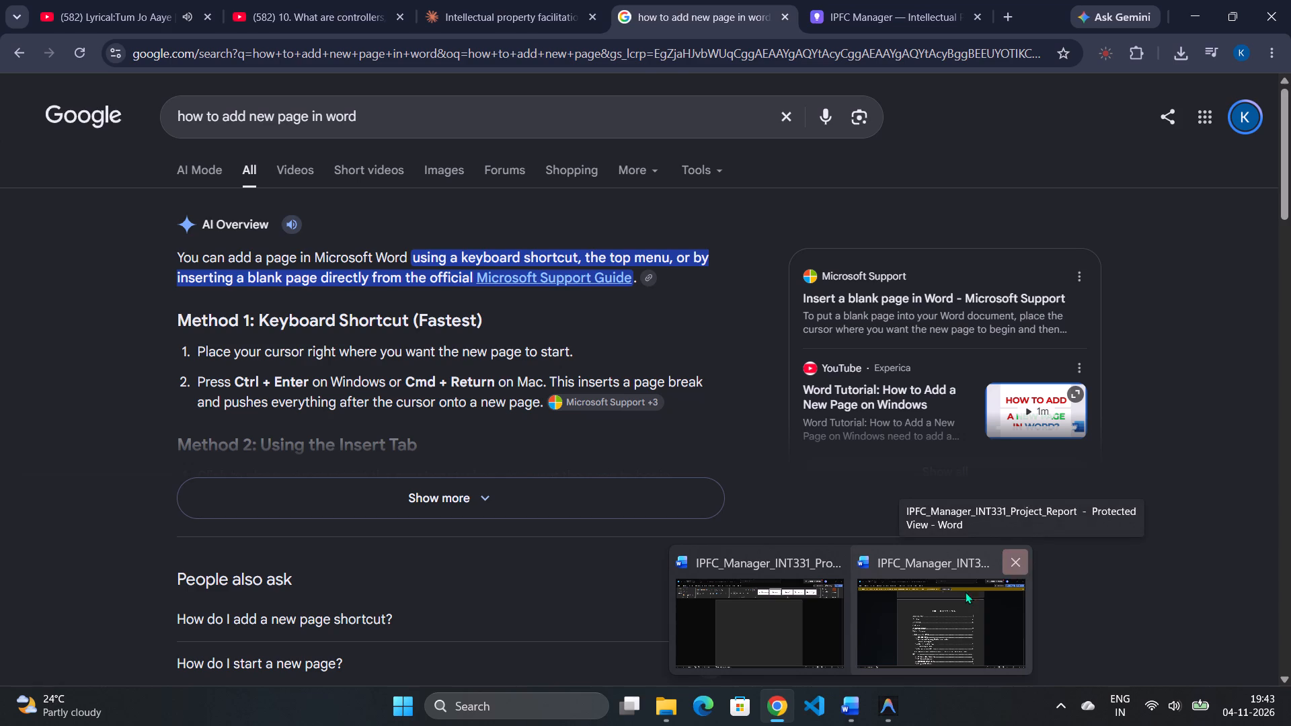
left_click(1021, 557)
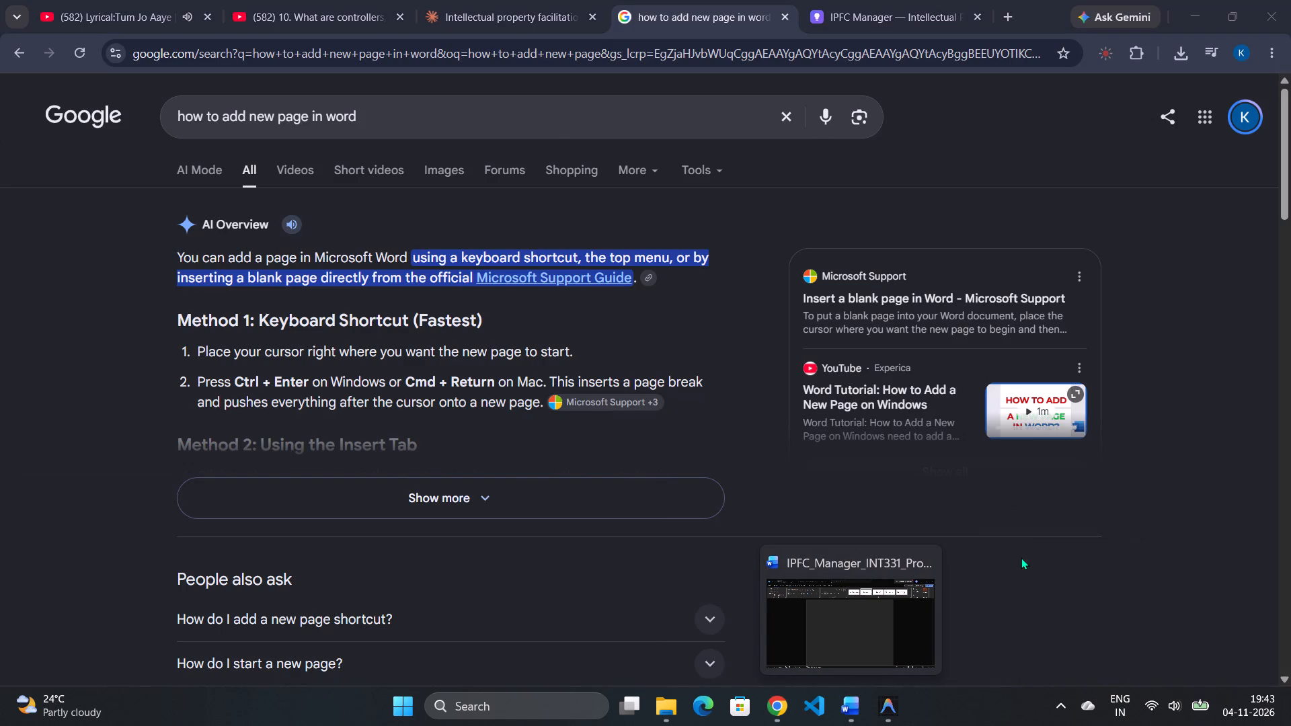
left_click(869, 618)
Save the report and check its opening pages.
left_click(694, 427)
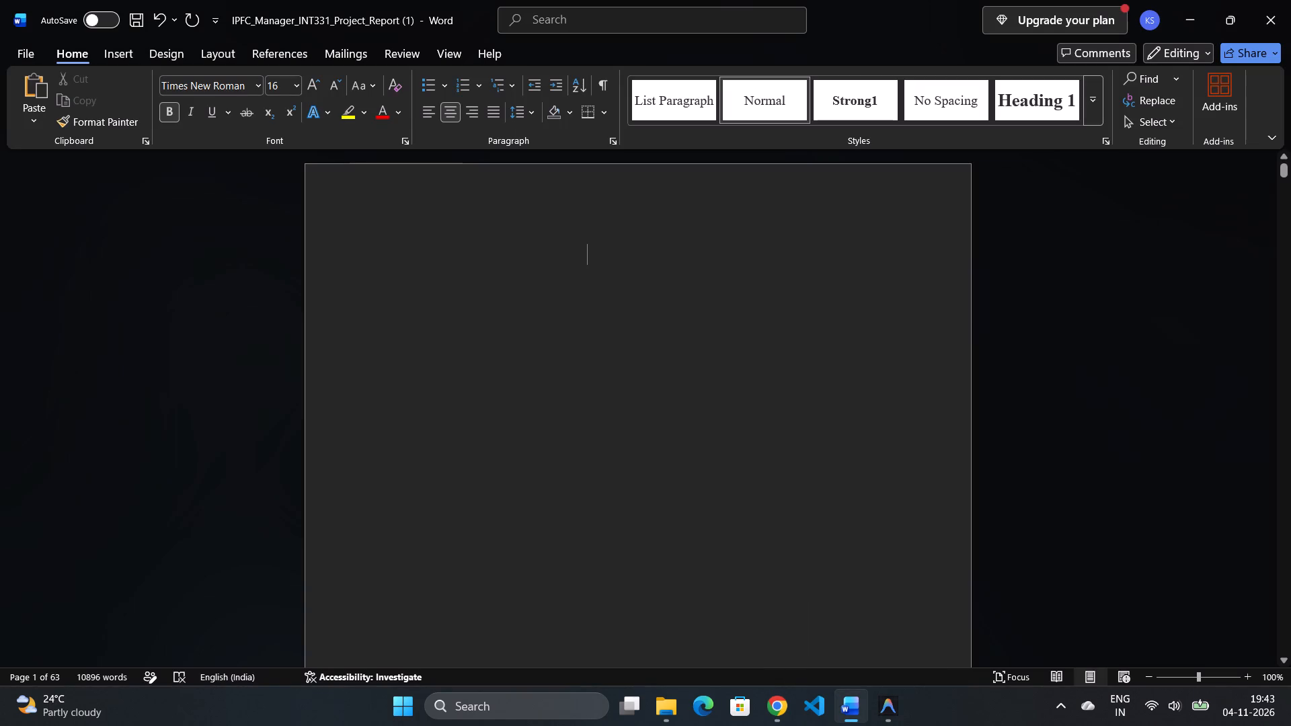
key("ctrl+s")
key("ctrl+s")
scroll(629, 382, "down", 1)
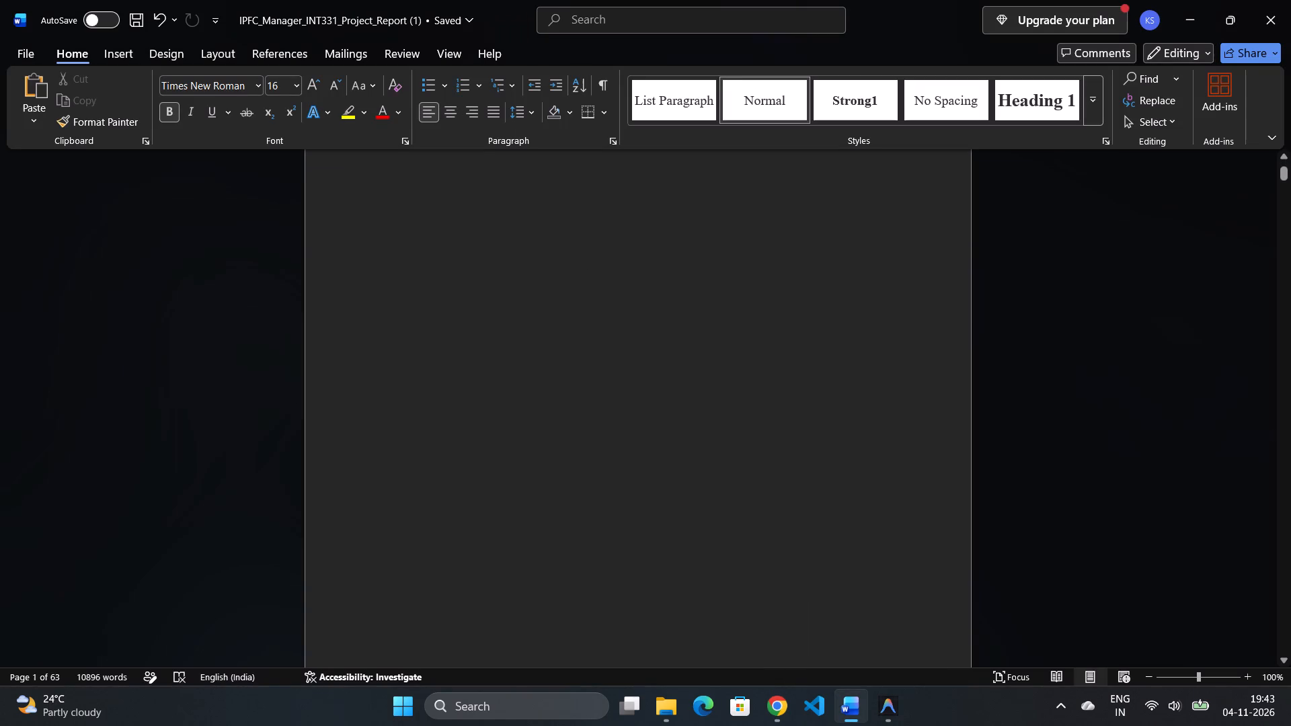
scroll(629, 382, "down", 1)
scroll(629, 382, "up", 3)
Minimise the Word report and close the IPFC Manager tab in Chrome.
left_click(1183, 1)
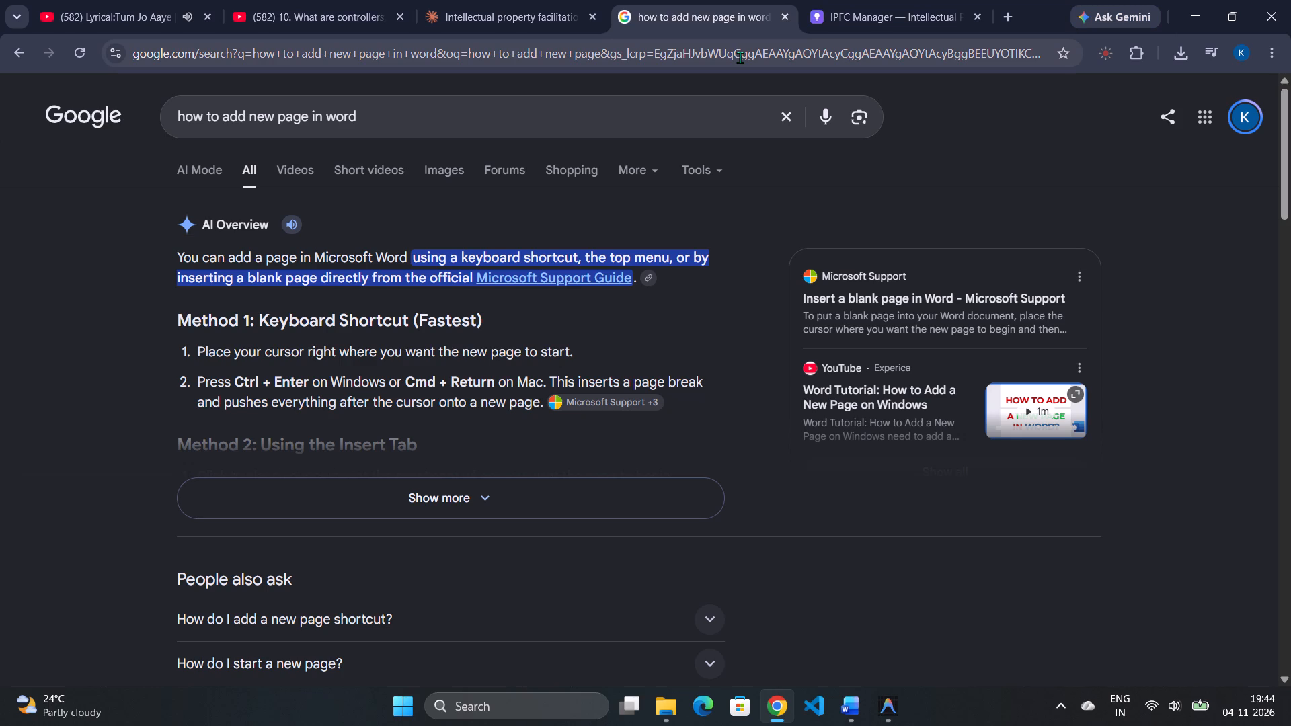
left_click(885, 0)
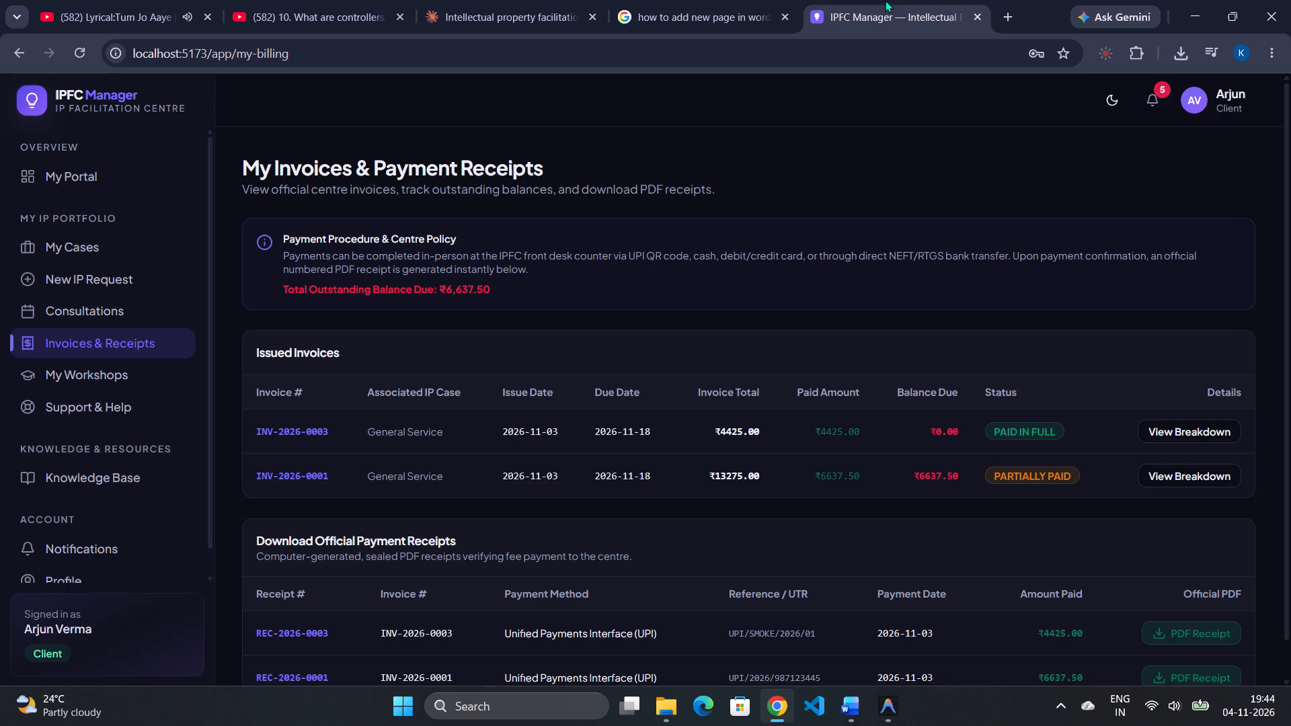
left_click(980, 14)
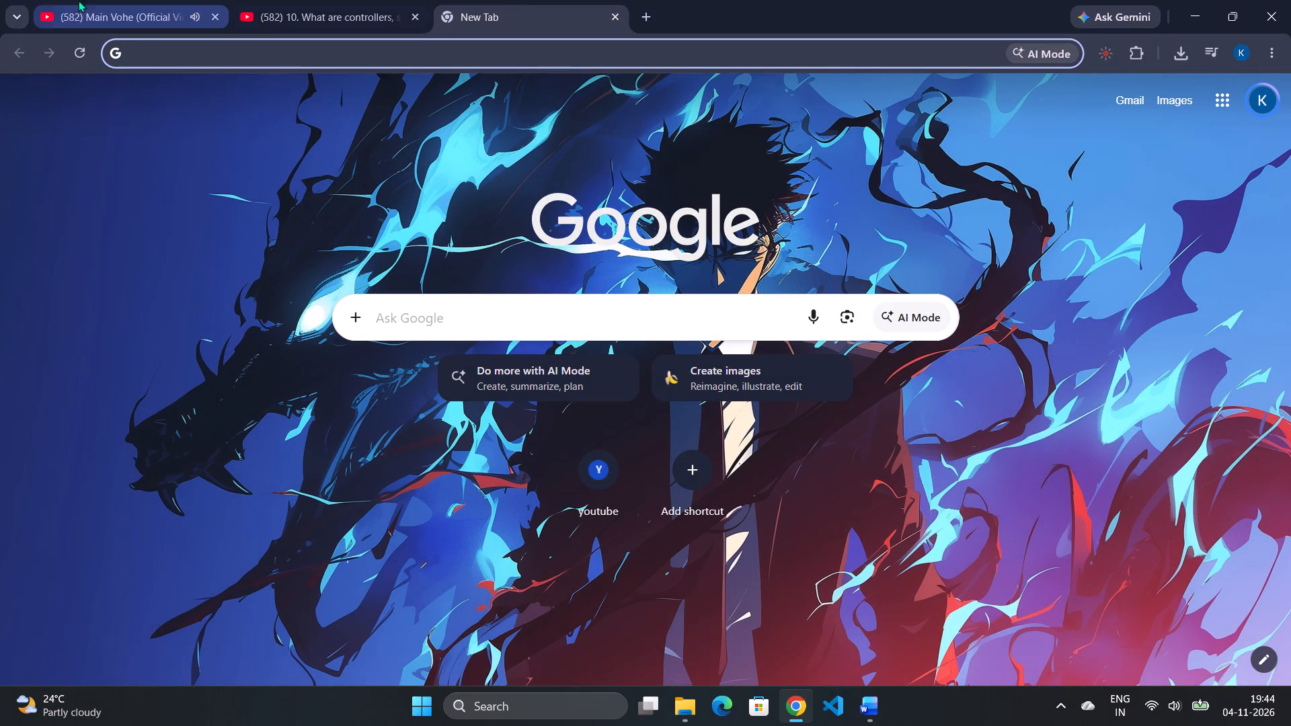
left_click(102, 0)
left_click(846, 551)
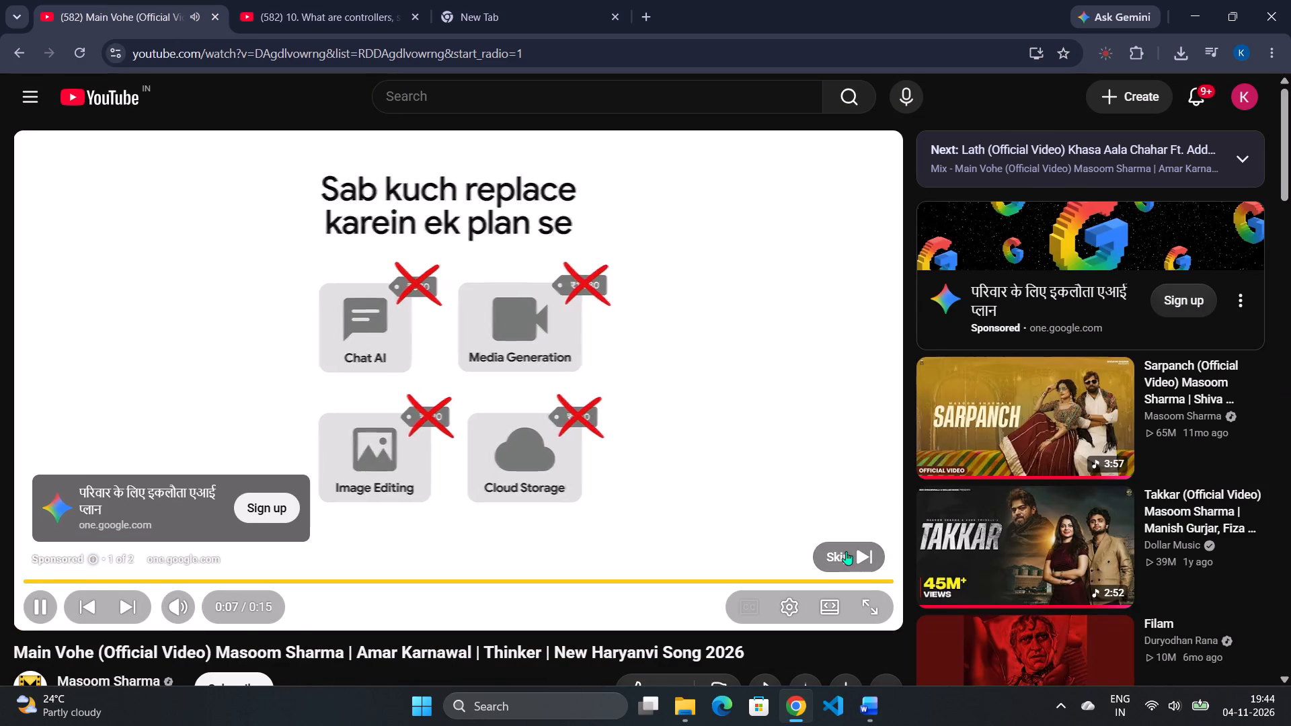
left_click(498, 1)
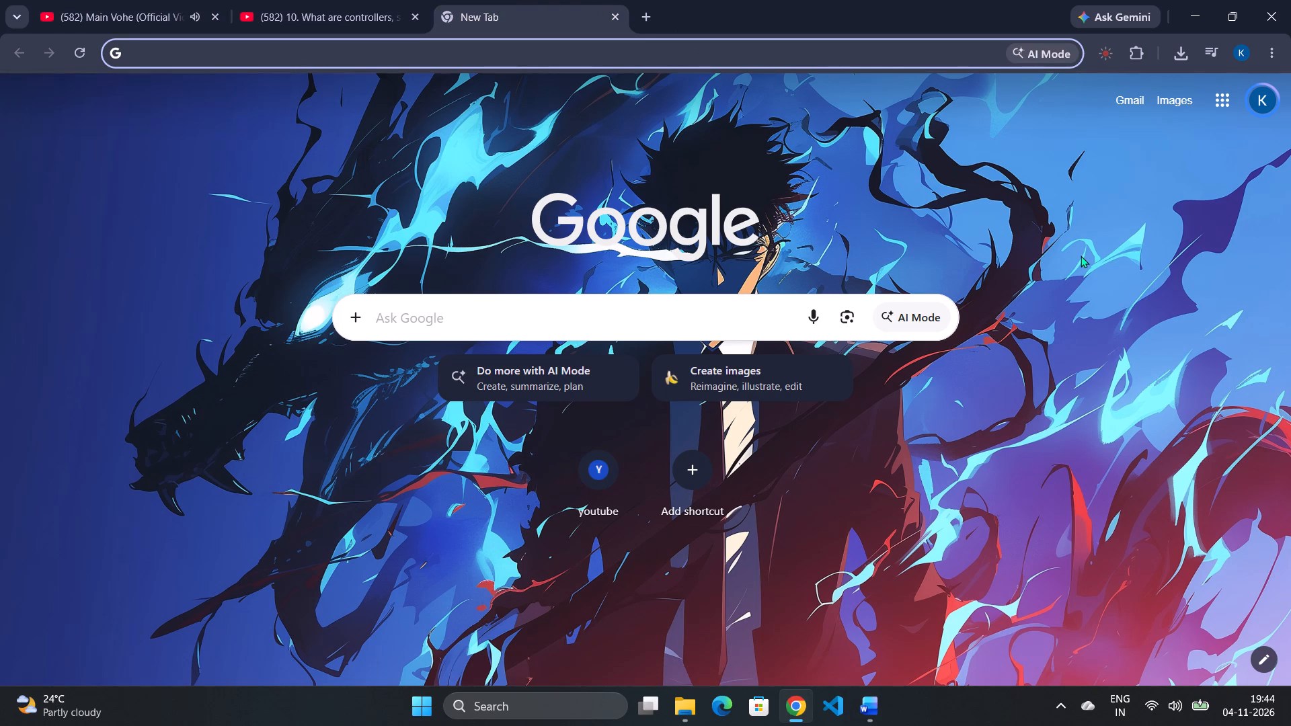
Minimise Chrome and open the LiForce INT333 DevOps Project Report from the Downloads folder in Word.
left_click(1187, 1)
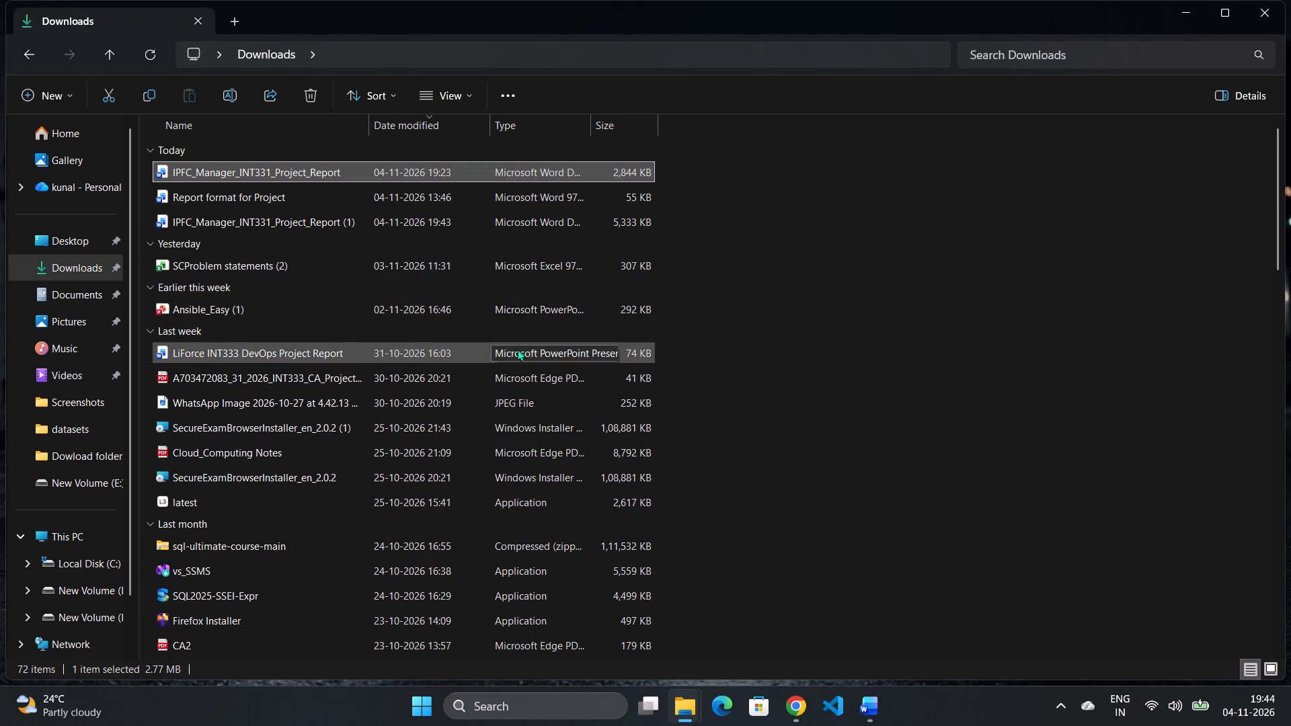
double_click(379, 346)
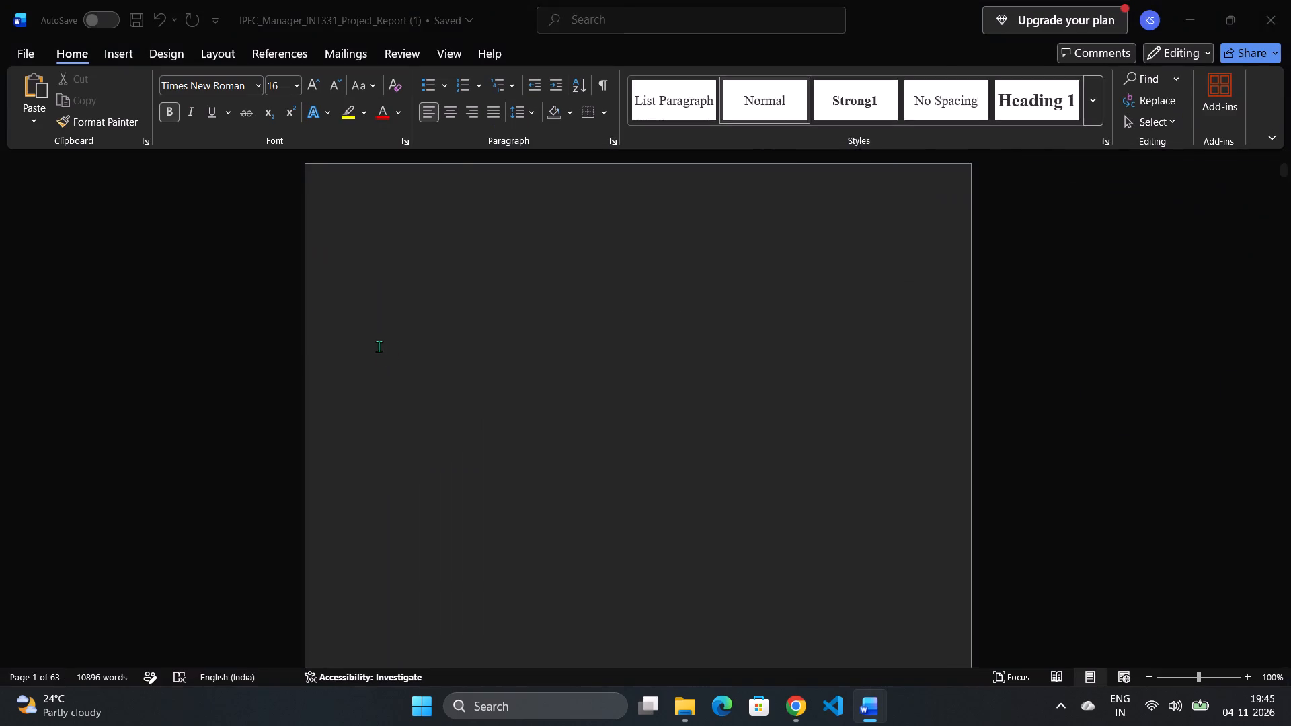
scroll(832, 413, "down", 1)
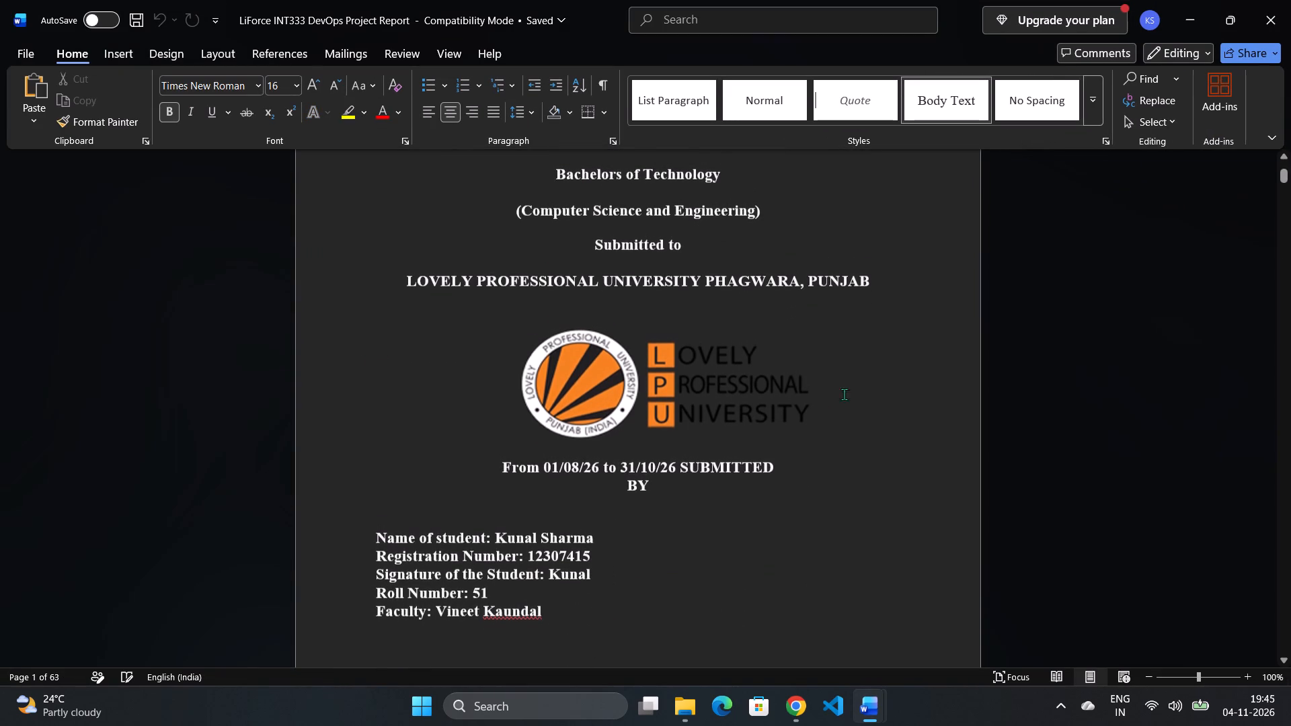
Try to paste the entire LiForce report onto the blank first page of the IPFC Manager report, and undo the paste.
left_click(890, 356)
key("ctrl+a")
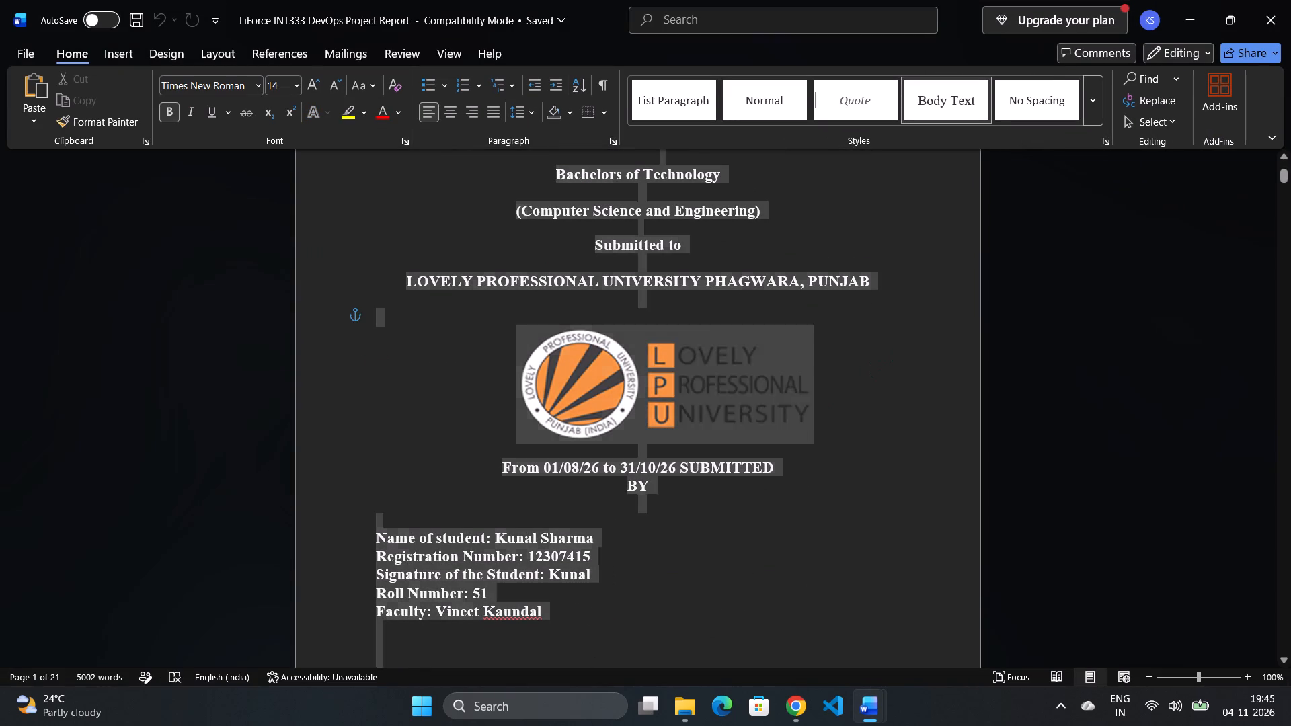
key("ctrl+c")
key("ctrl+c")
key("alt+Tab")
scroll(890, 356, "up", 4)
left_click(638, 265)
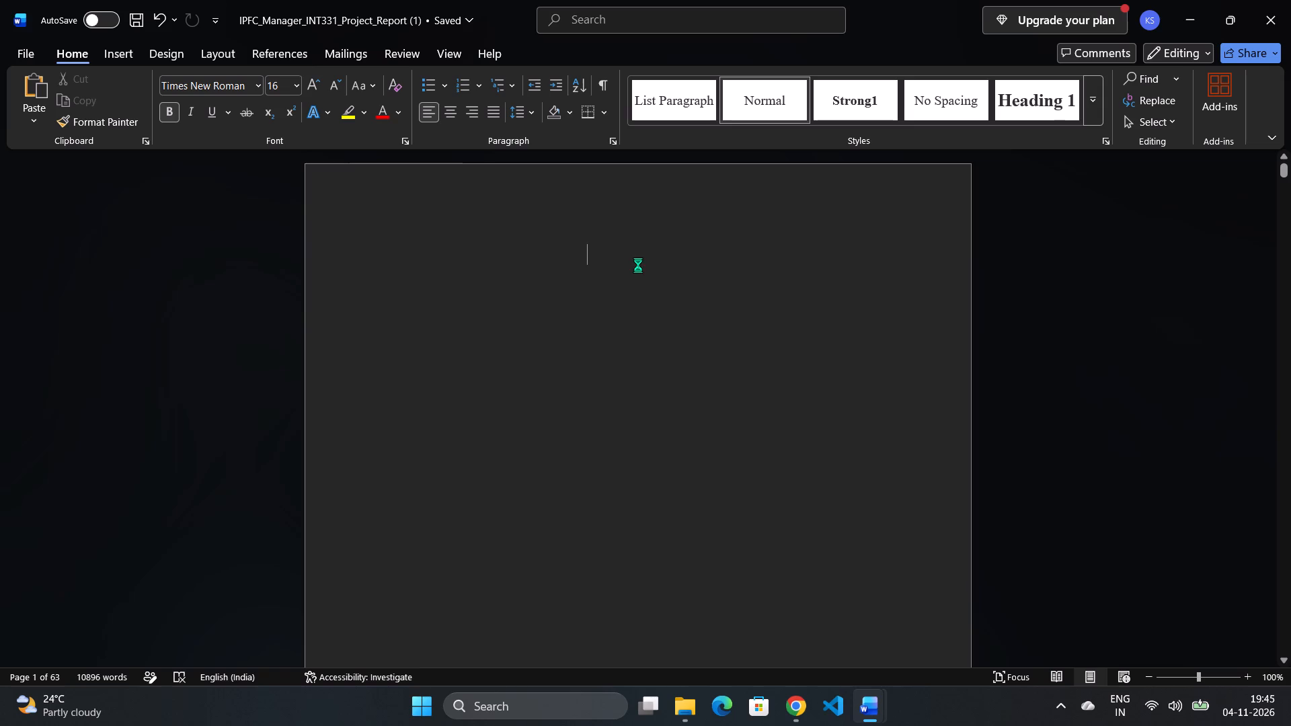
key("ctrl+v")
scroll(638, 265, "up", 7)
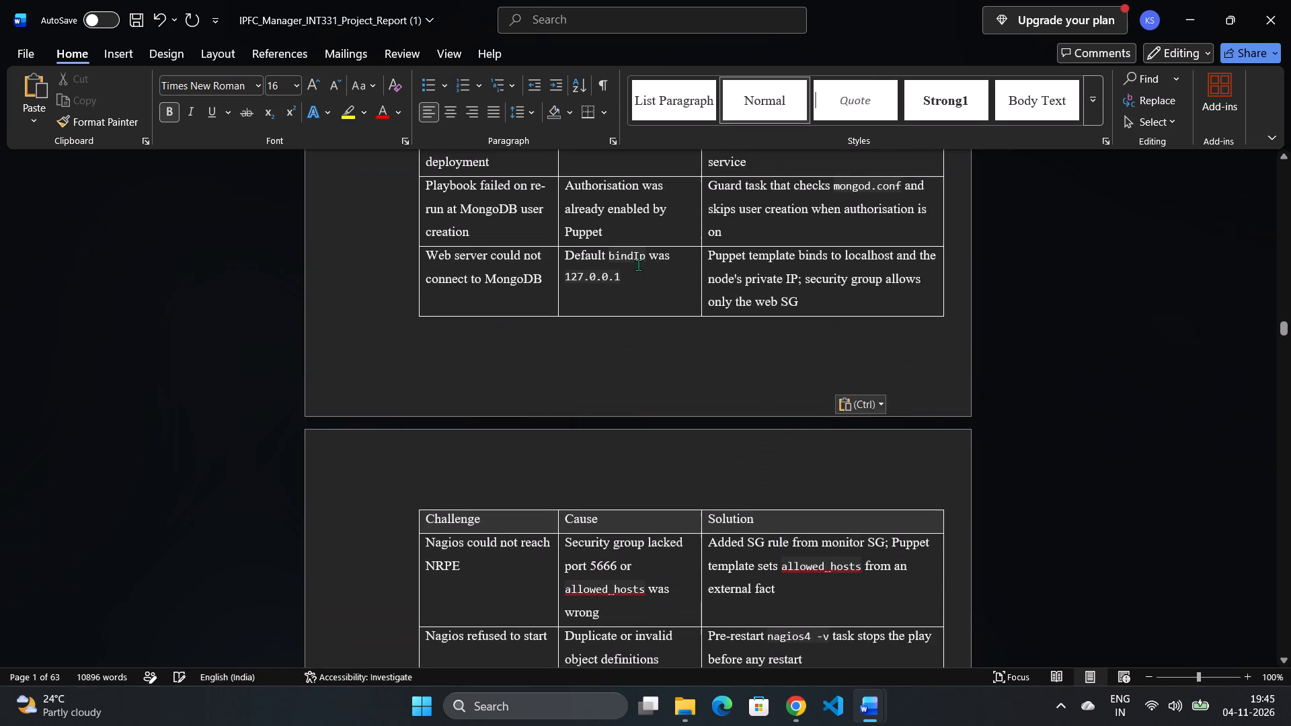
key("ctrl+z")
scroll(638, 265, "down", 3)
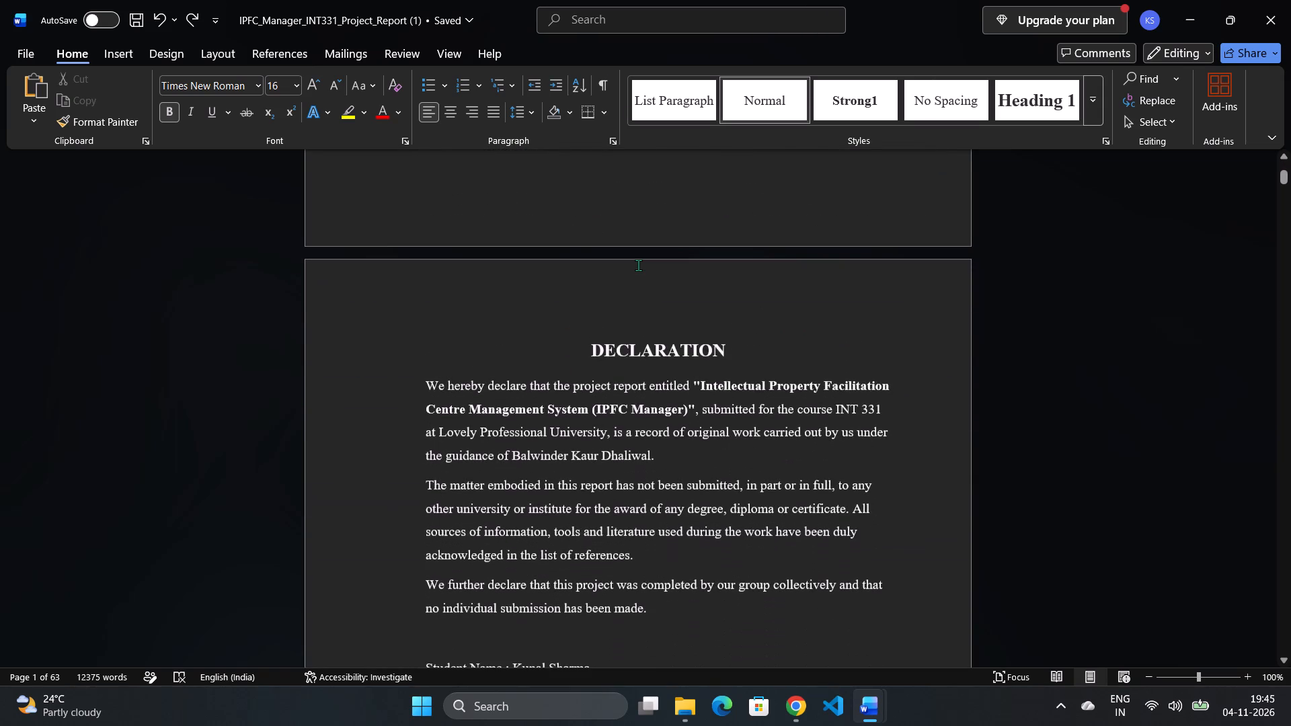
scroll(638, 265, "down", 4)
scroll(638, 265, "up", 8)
Copy only the cover page of the LiForce report and paste it onto the blank first page of IPFC_Manager_INT331_Project_Report (1).
key("alt+Tab")
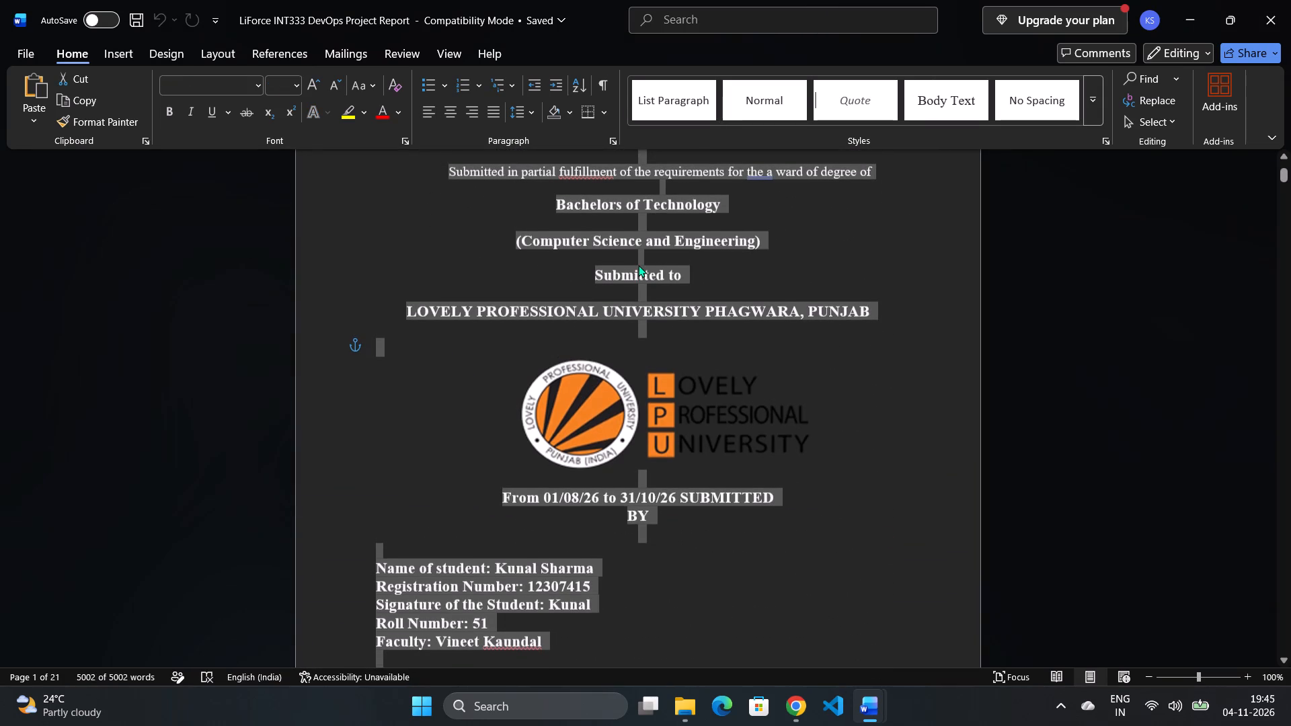
left_click(895, 393)
scroll(675, 406, "up", 3)
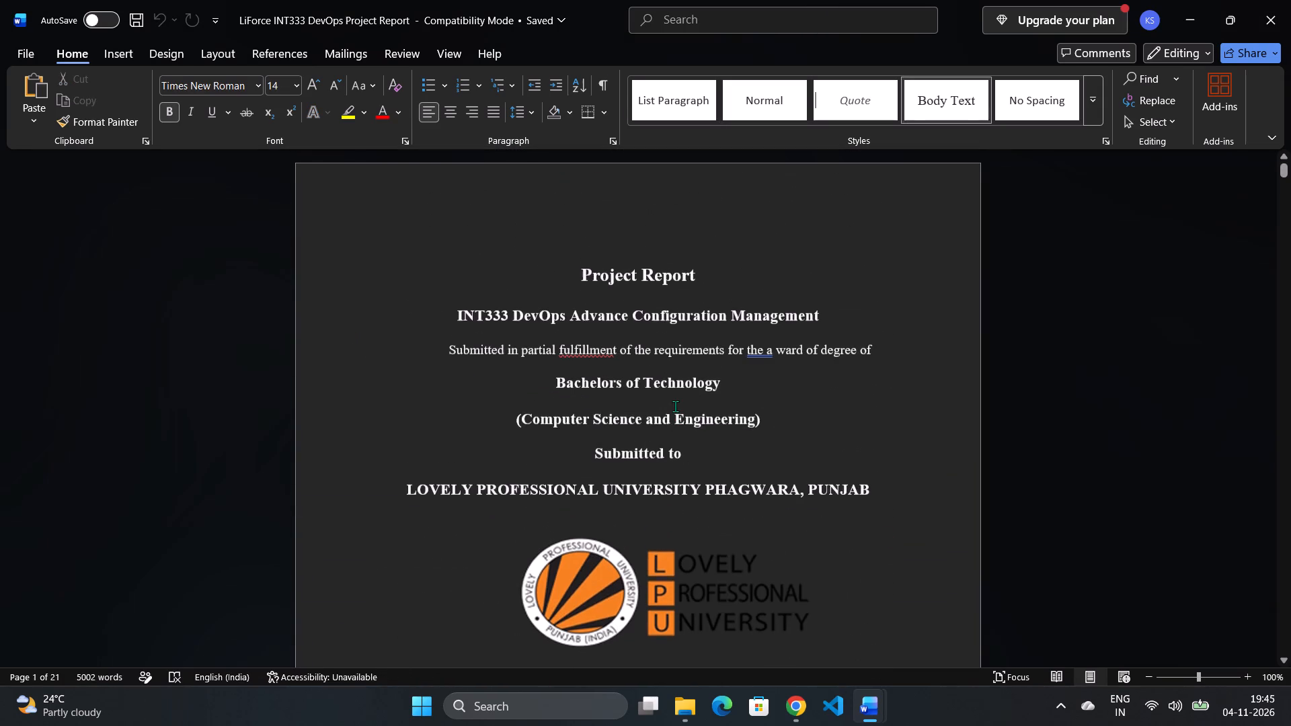
left_click_drag(407, 243, 624, 663)
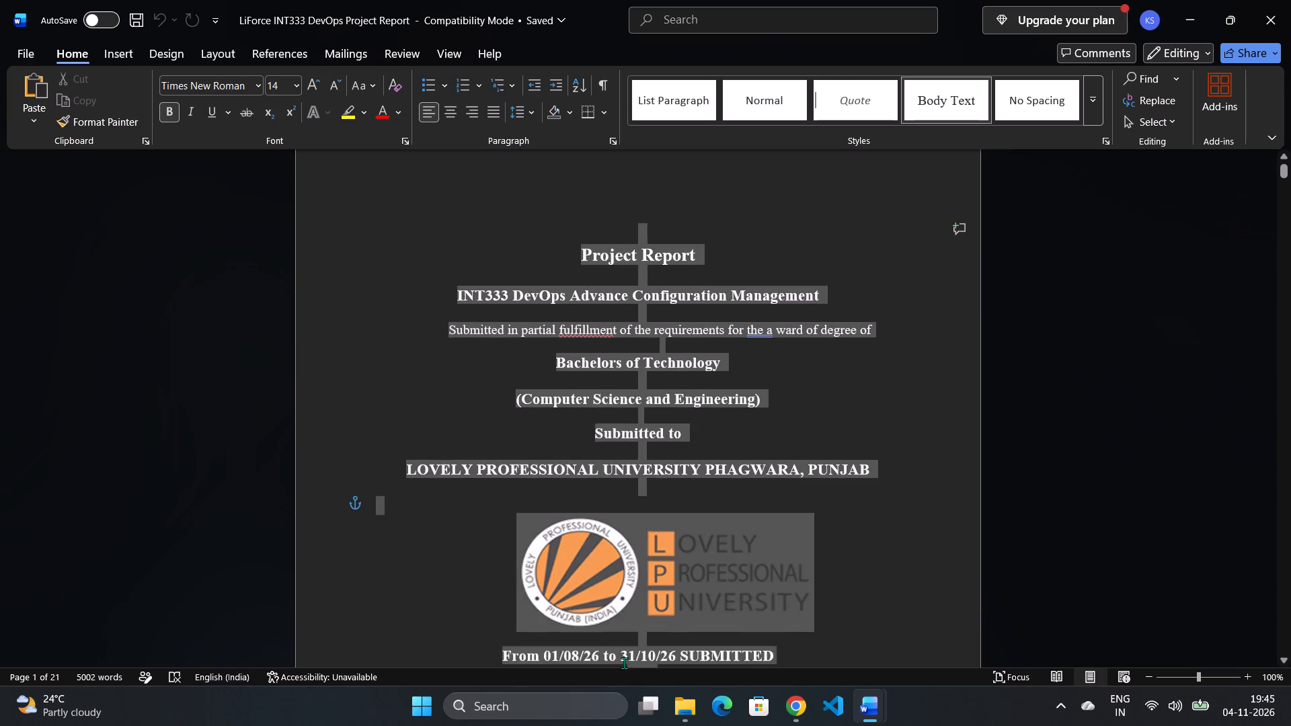
left_click_drag(624, 663, 612, 278)
key("ctrl+c")
key("ctrl+c")
key("alt+Tab")
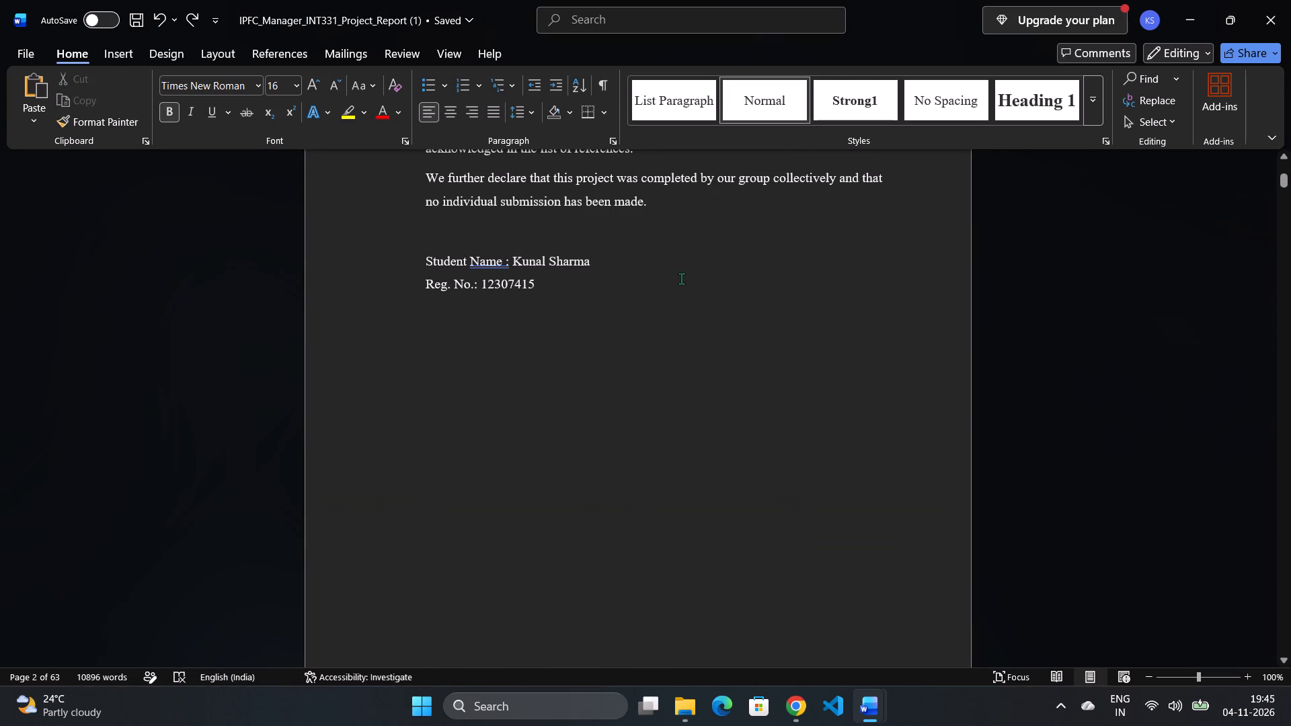
scroll(681, 278, "up", 9)
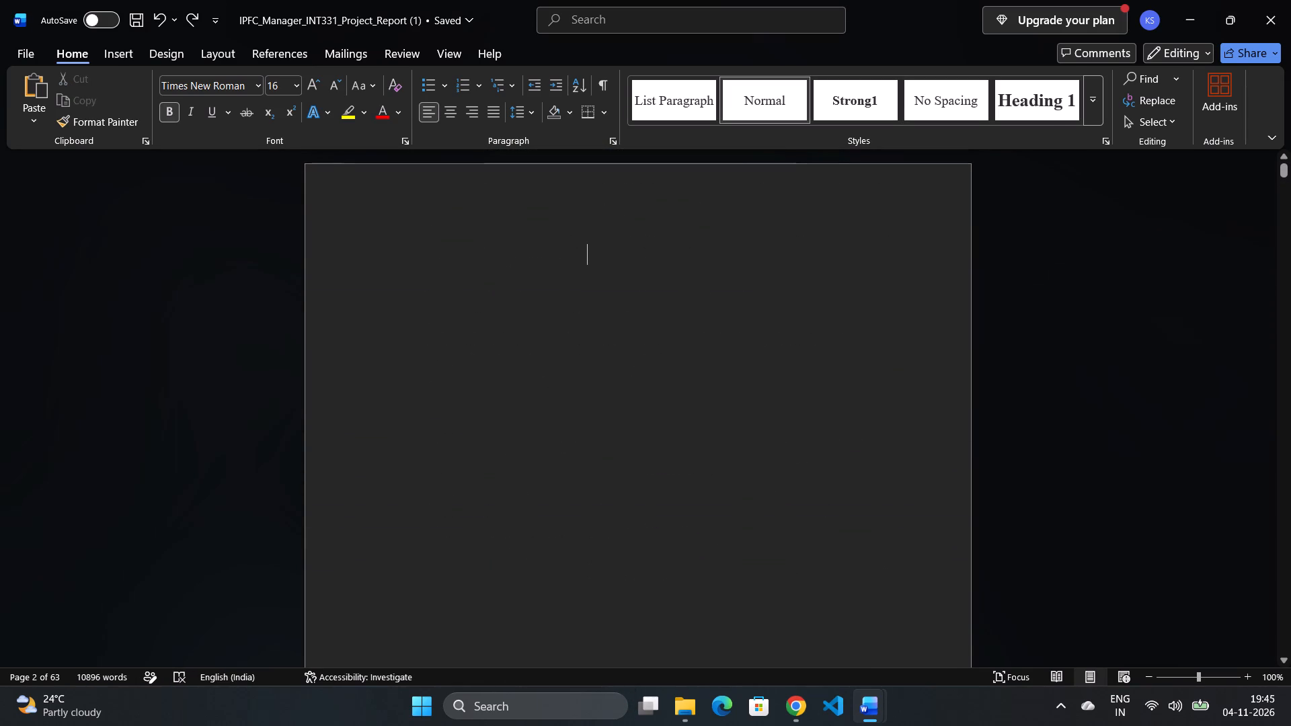
left_click(617, 252)
key("ctrl+v")
Review the pasted cover page and how the Declaration follows it in the IPFC Manager report.
scroll(741, 336, "up", 4)
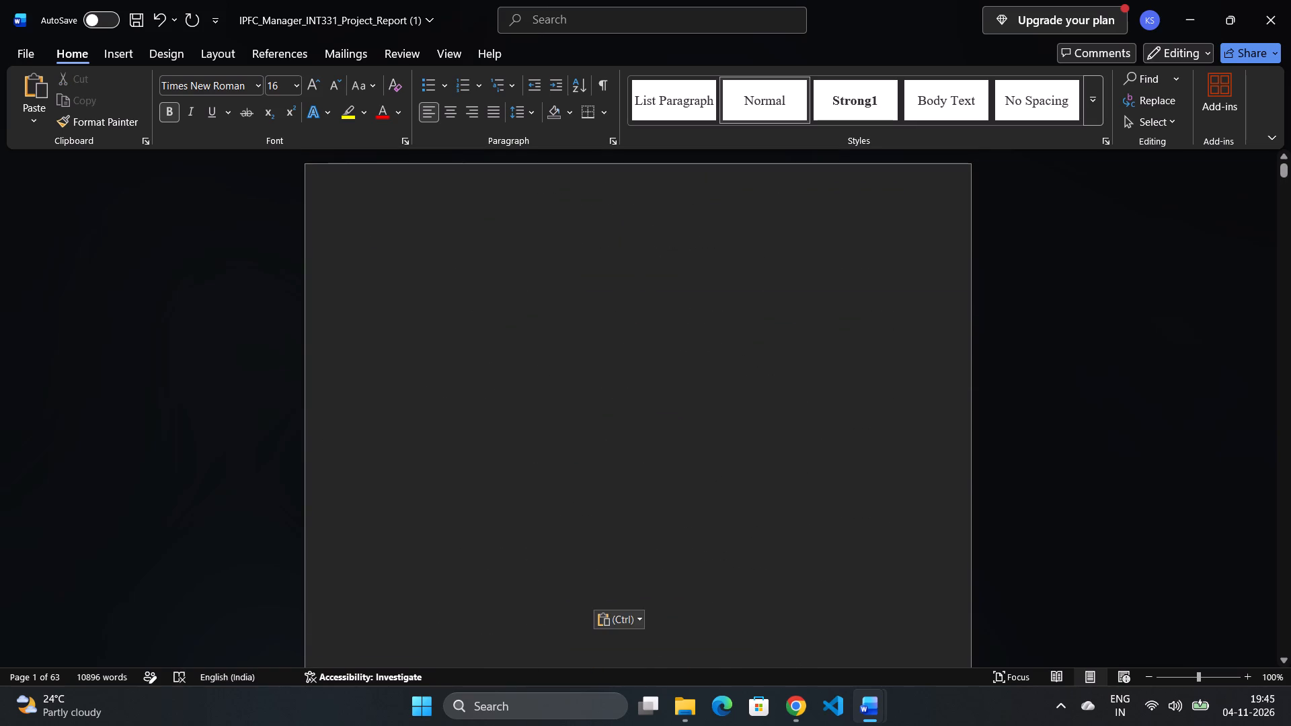
scroll(741, 336, "down", 7)
scroll(741, 336, "up", 3)
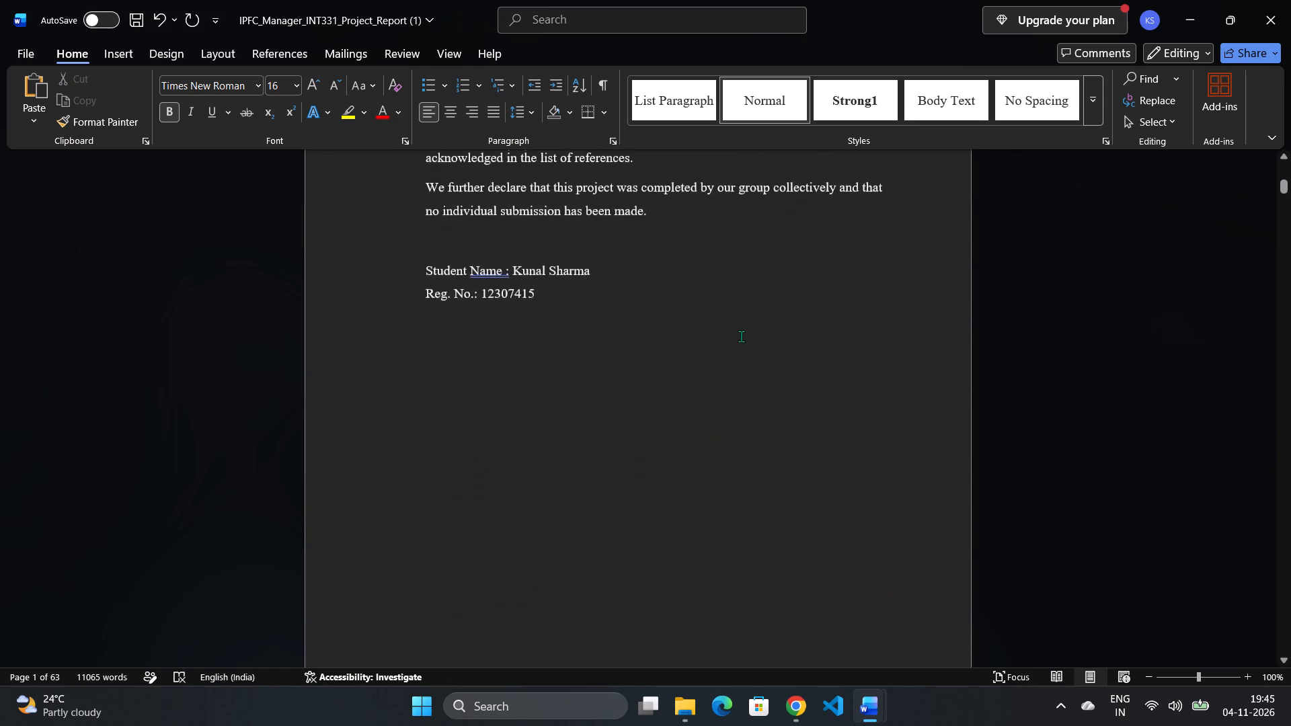
scroll(741, 336, "up", 3)
scroll(741, 336, "down", 1)
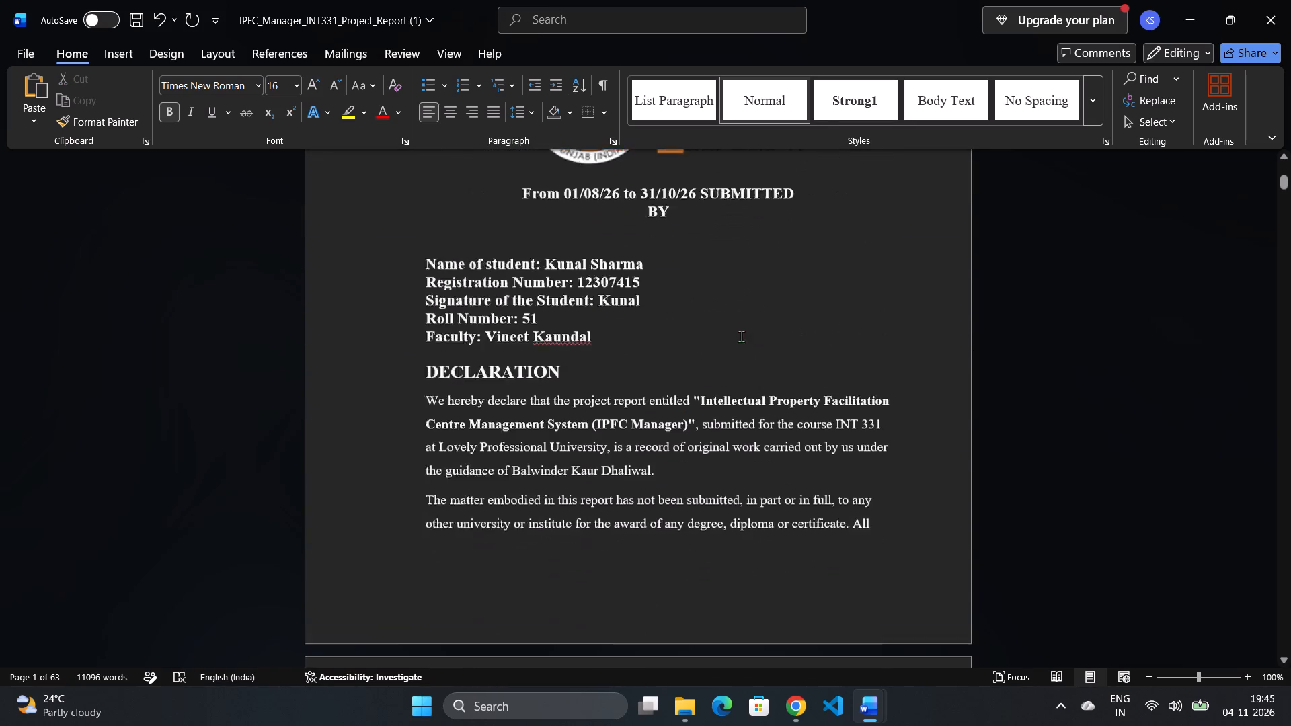
scroll(741, 336, "down", 1)
scroll(506, 352, "down", 2)
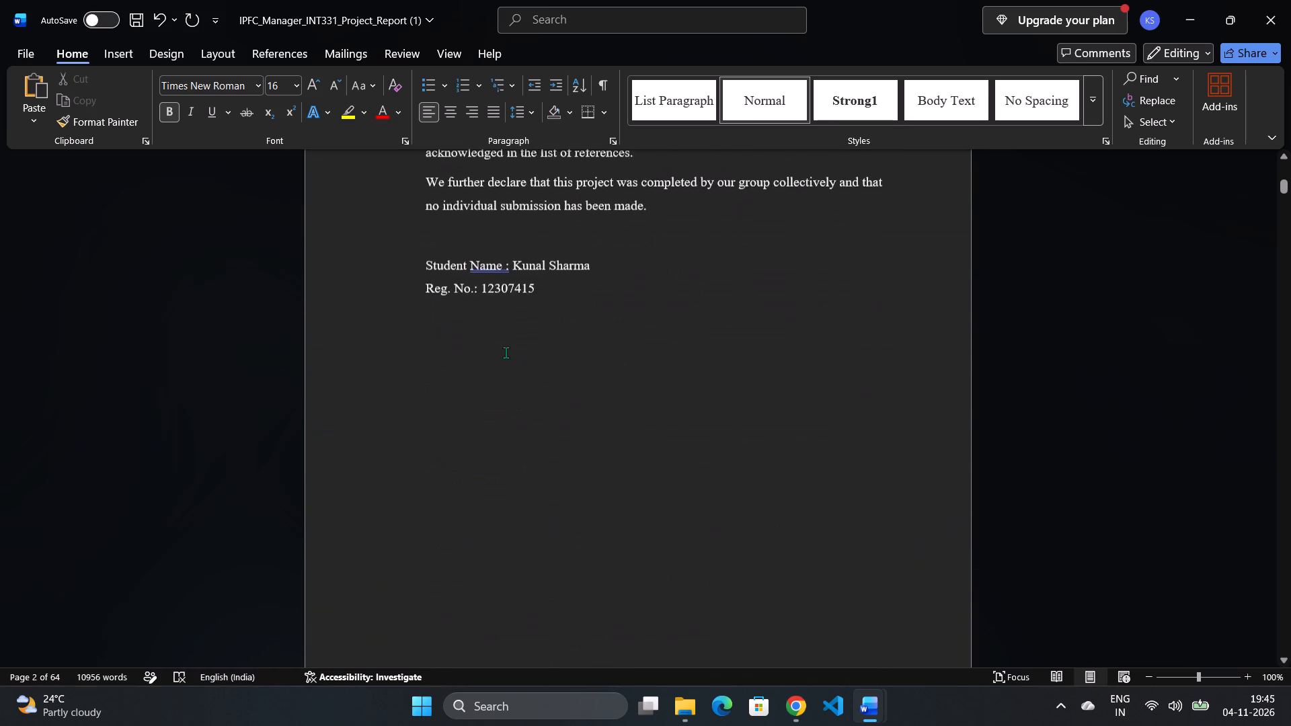
scroll(506, 352, "down", 1)
scroll(506, 352, "up", 3)
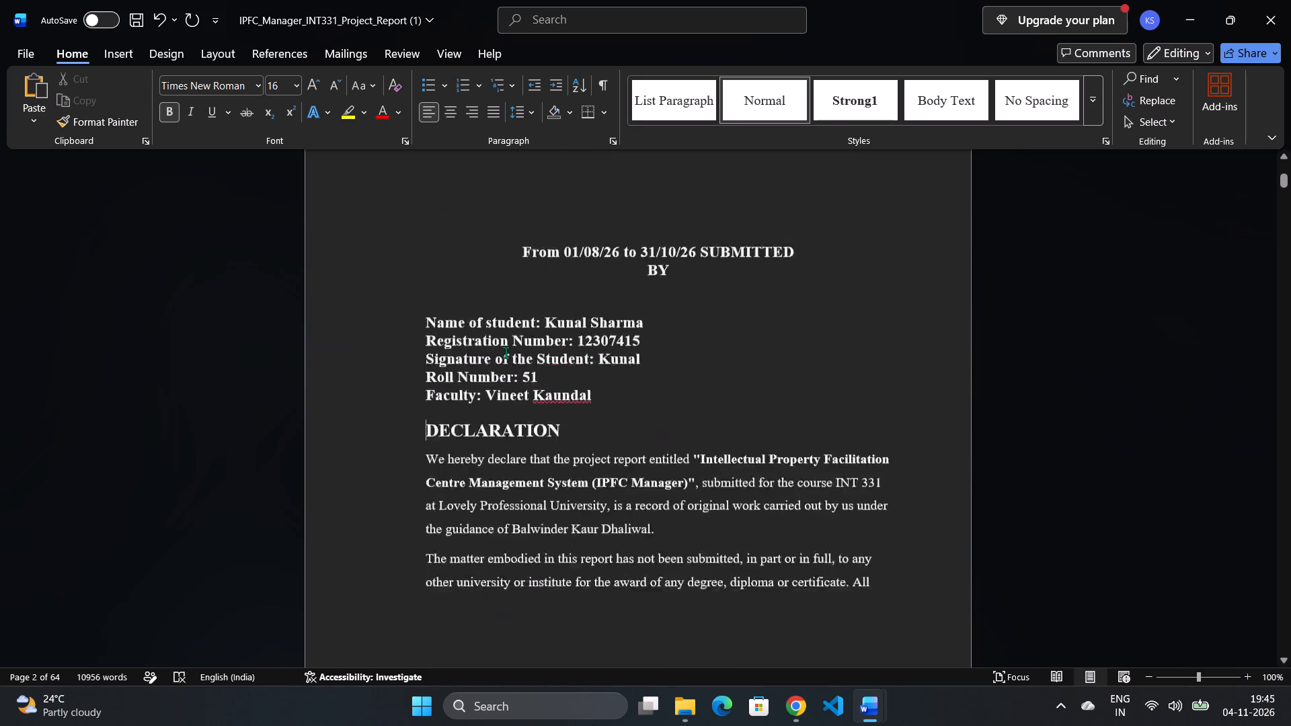
scroll(506, 352, "up", 4)
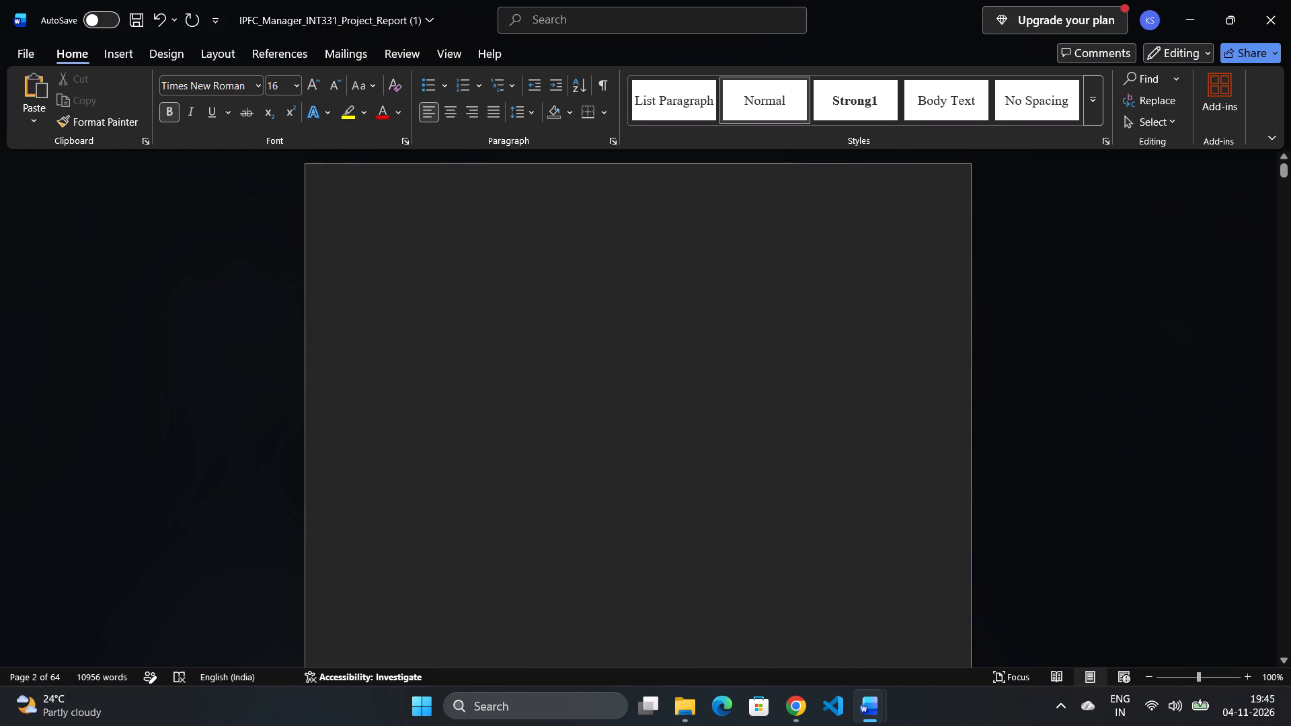
Remove the extra blank space before the pasted cover so that "Project Report" starts on the first page.
left_click(599, 322)
right_click(599, 322)
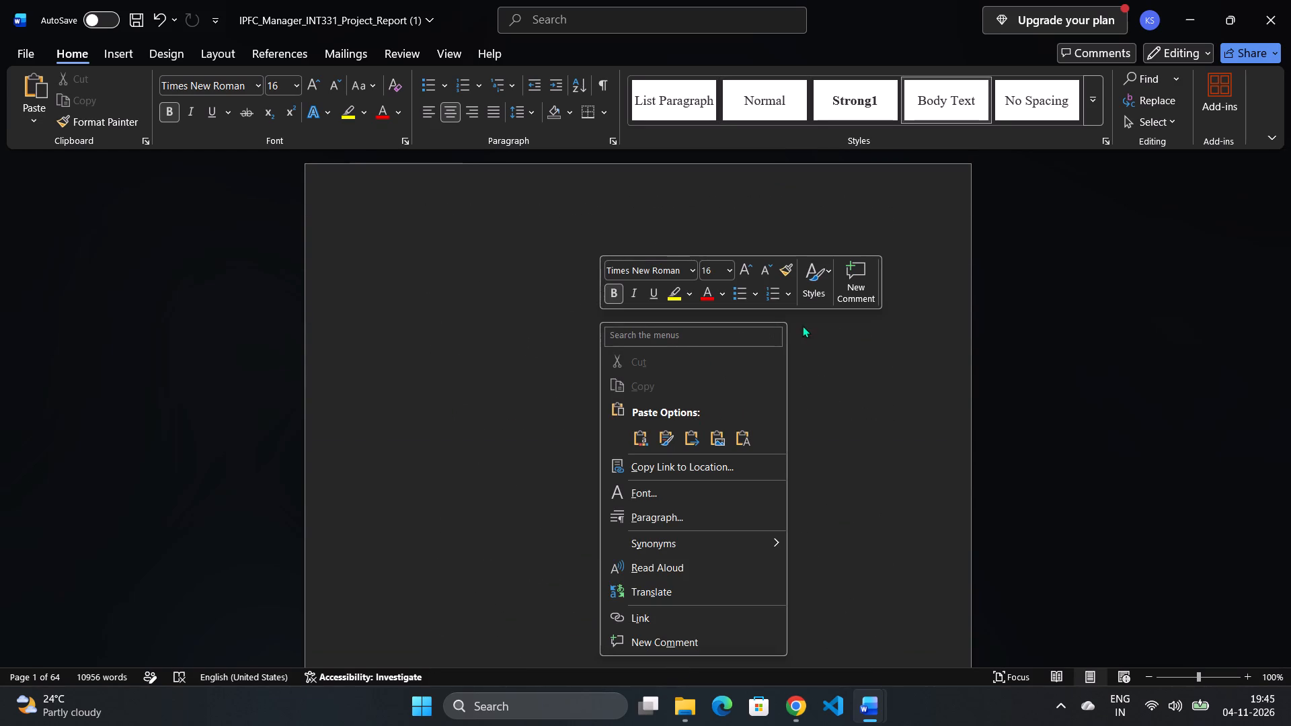
left_click(888, 350)
key("Delete")
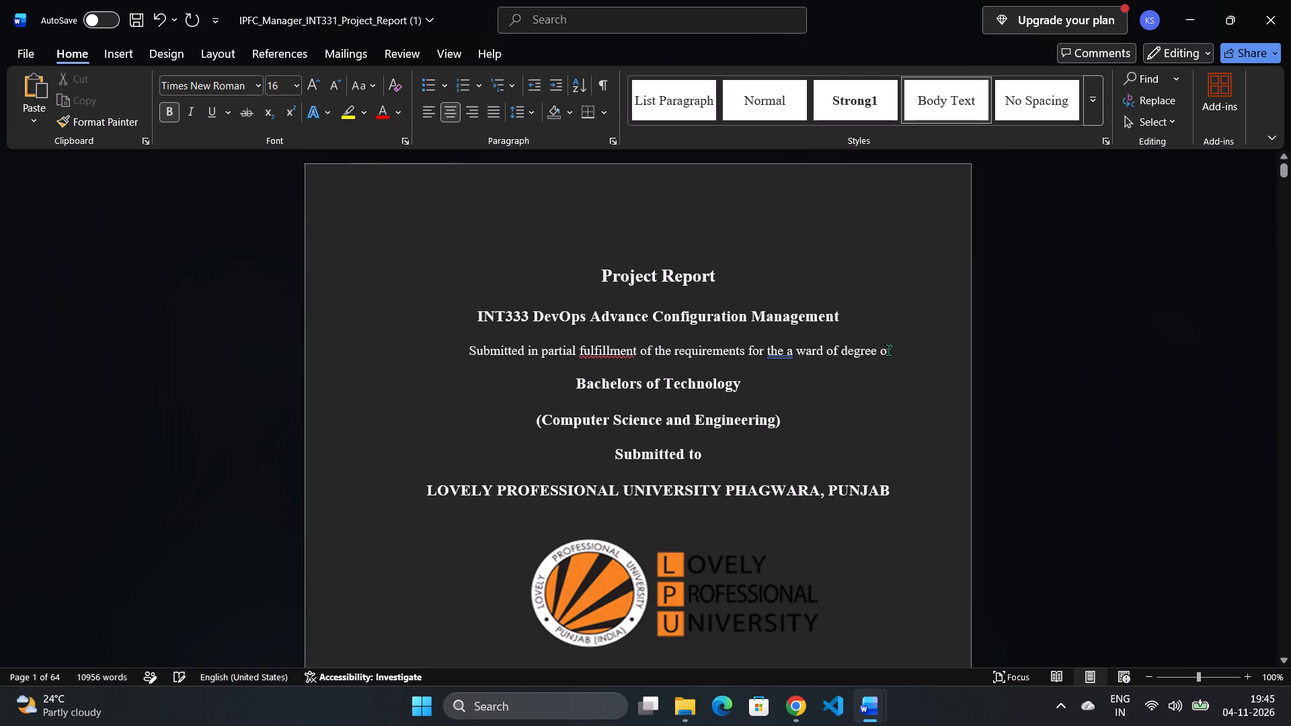
key("BackSpace")
key("BackSpace")
Insert blank lines after the Faculty line on the cover to push the DECLARATION section onto the following page.
scroll(888, 350, "down", 2)
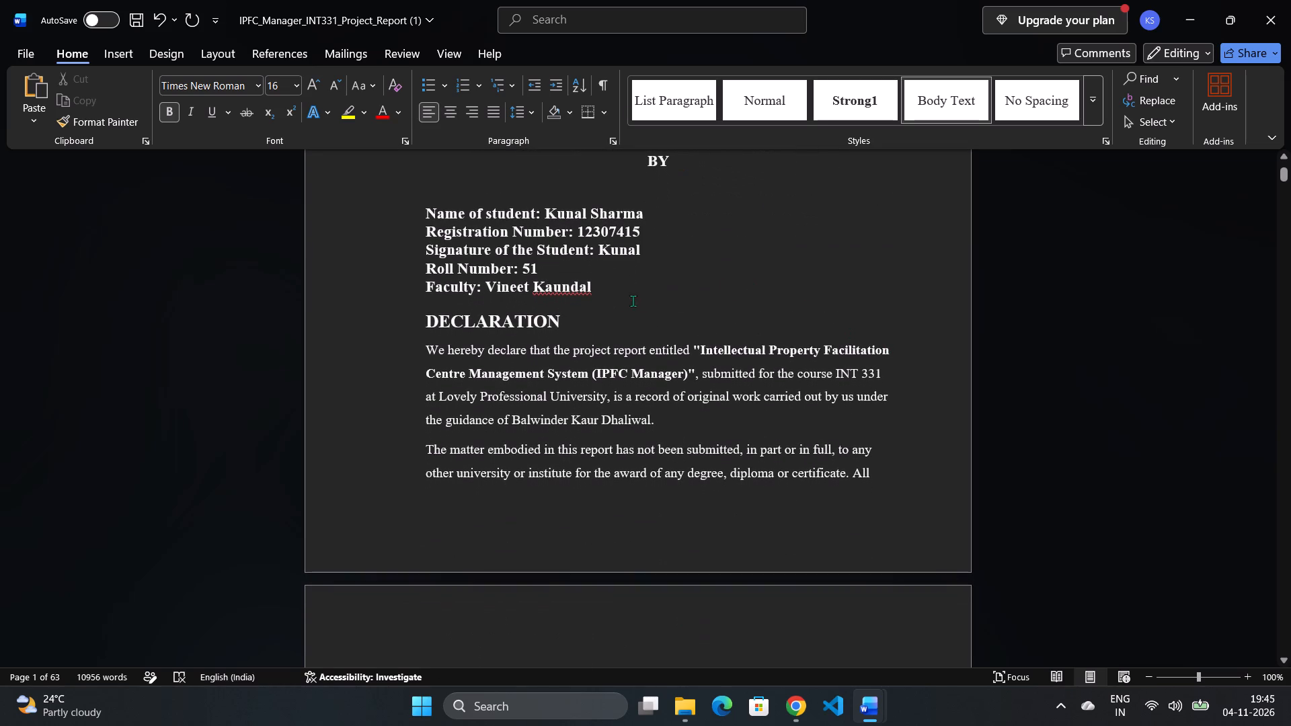
left_click(598, 283)
key("Return")
key("Return")
key("Return")
key("Return")
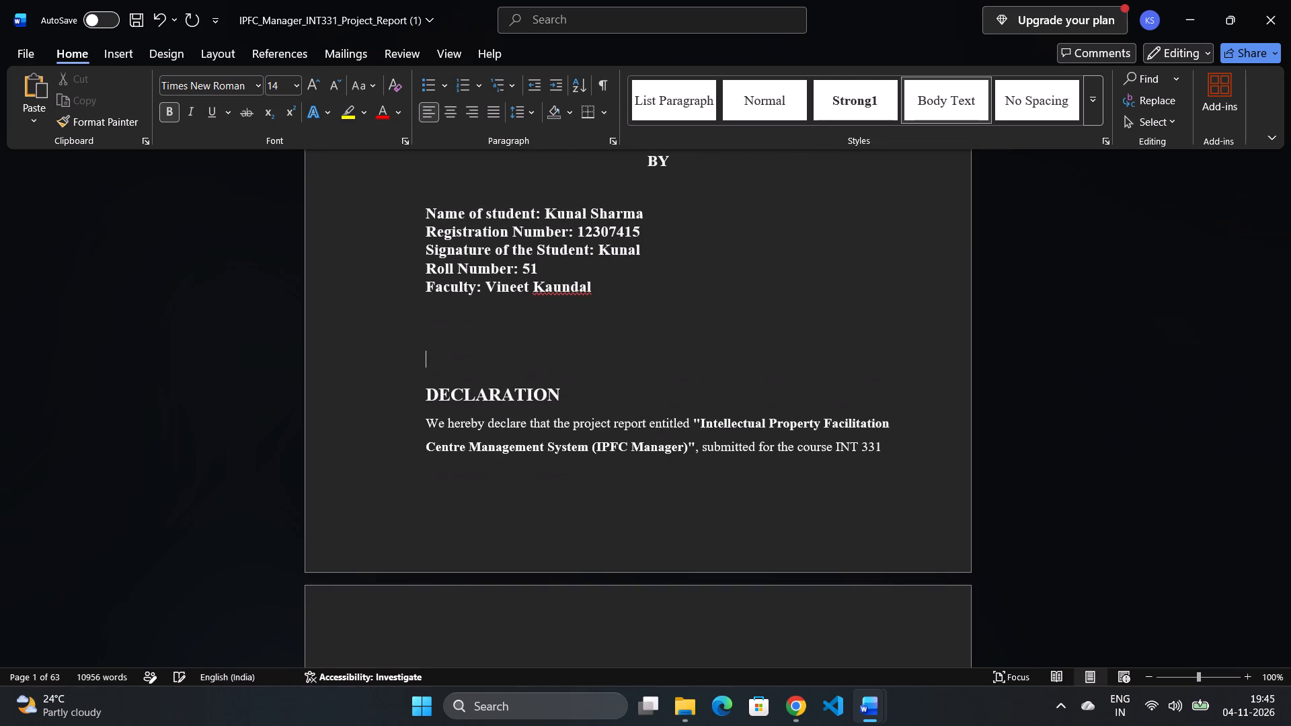
key("Return")
key("Return")
key("Return")
key("Return")
key("Return")
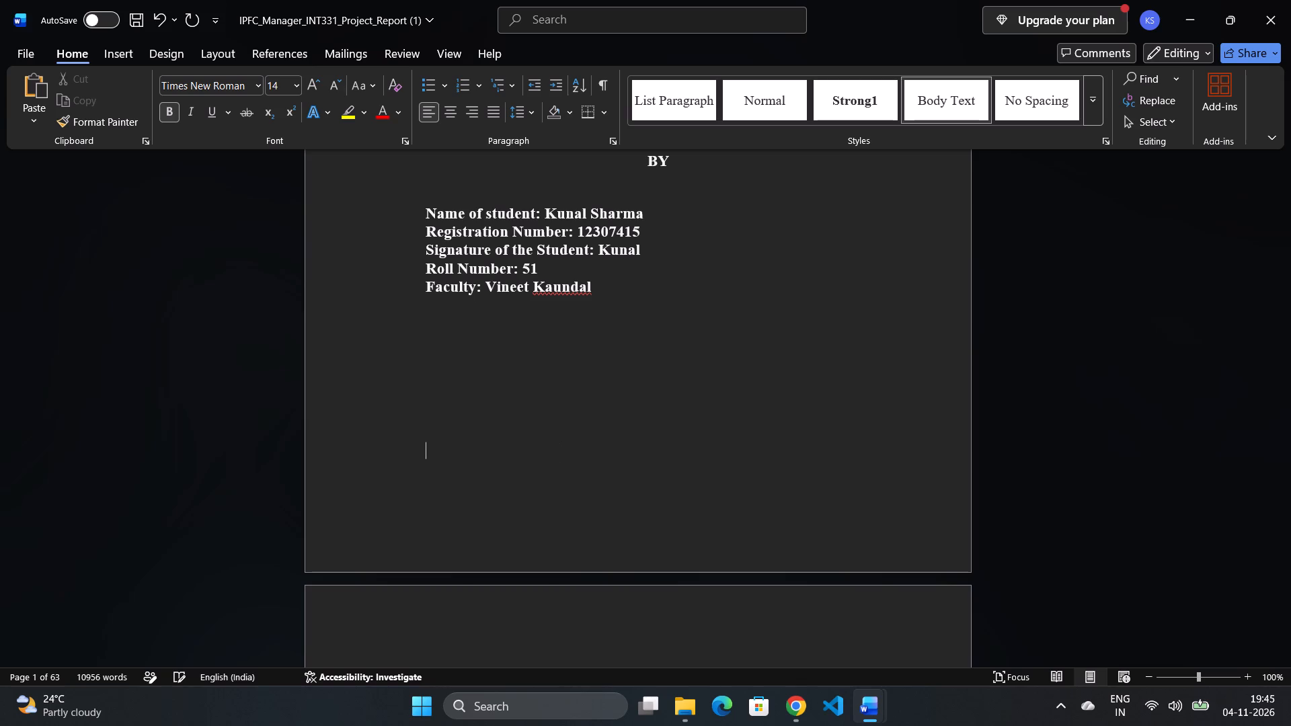
scroll(598, 283, "down", 1)
scroll(598, 283, "up", 3)
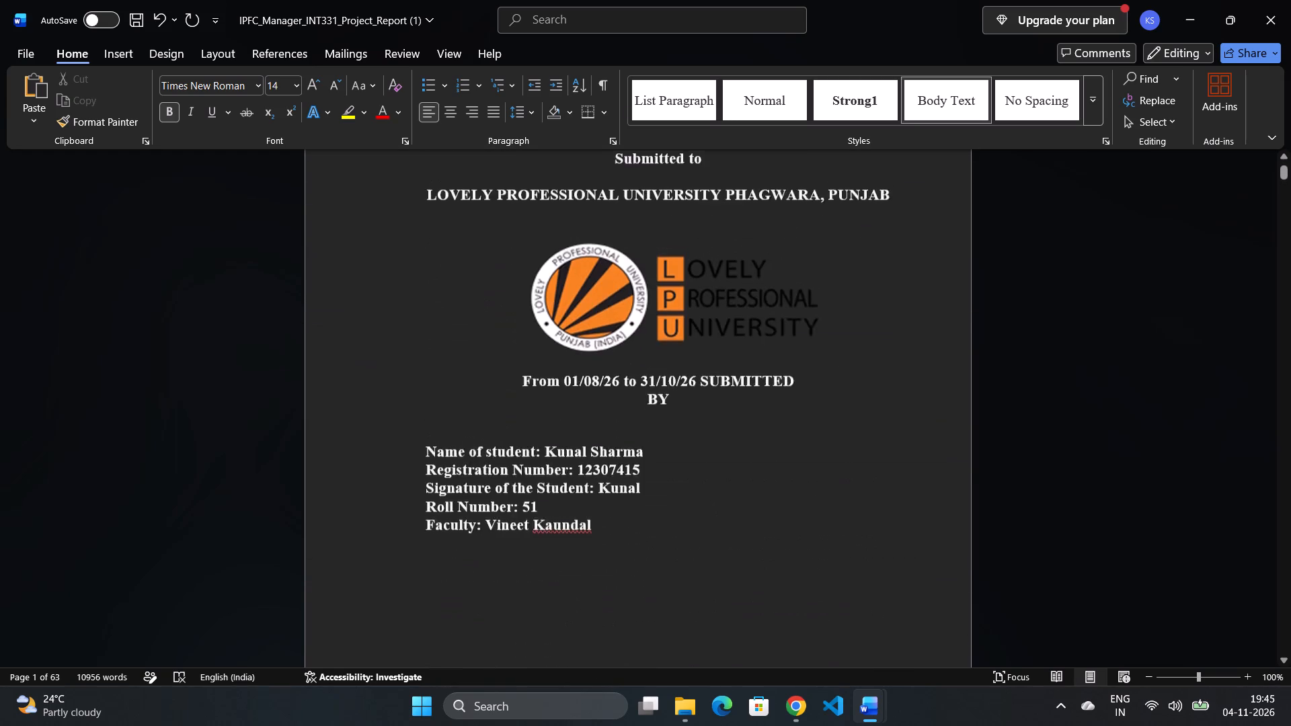
scroll(598, 283, "up", 2)
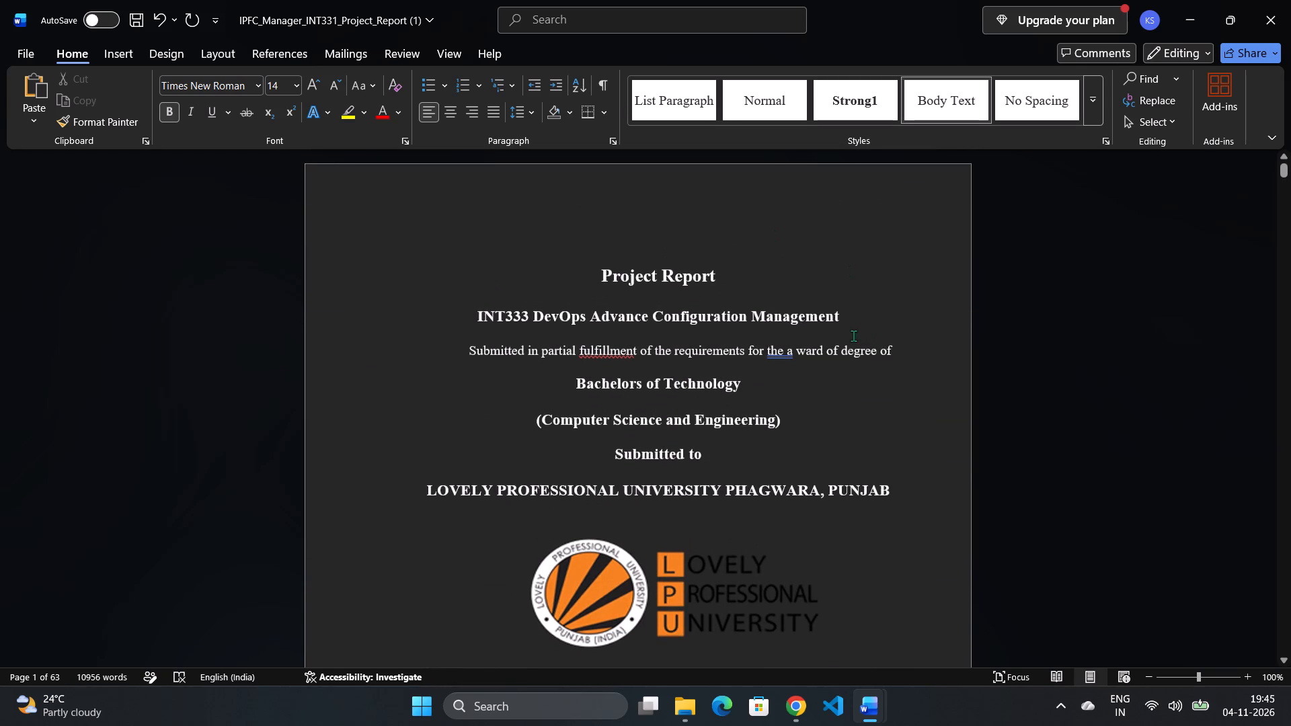
Switch to the LiForce INT333 report and close it.
key("alt+Tab")
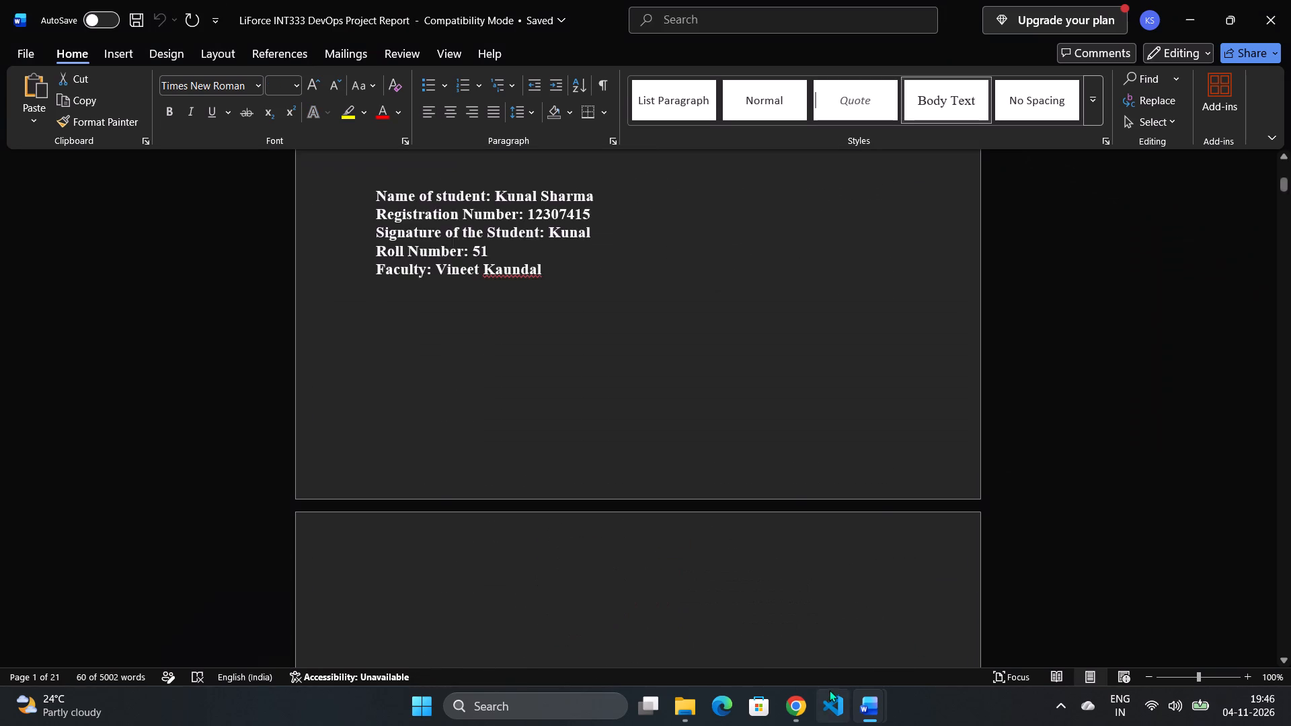
scroll(629, 275, "up", 6)
left_click(1290, 0)
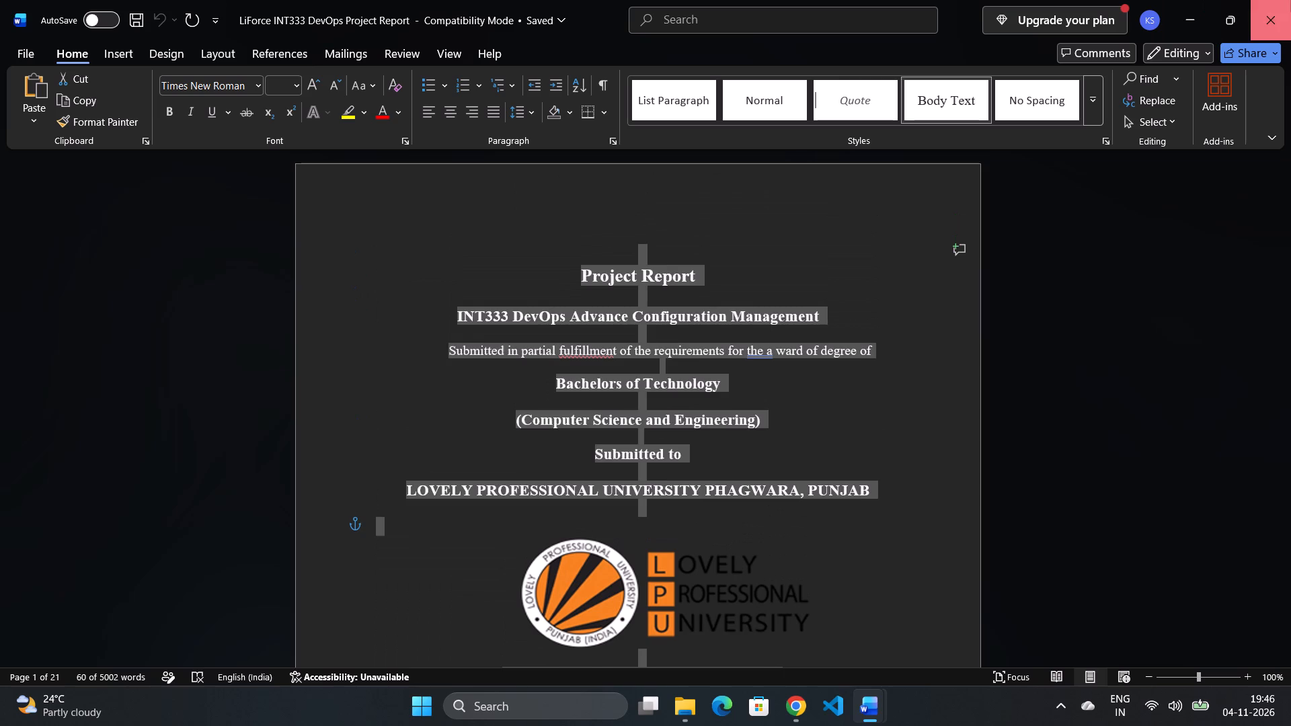
Open IPFC_Manager_INT331_Project_Report from Downloads and replace the new cover's INT333 course line with its title, "INTELLECTUAL PROPERTY FACILITATION CENTRE MANAGEMENT SYSTEM".
key("alt+Tab")
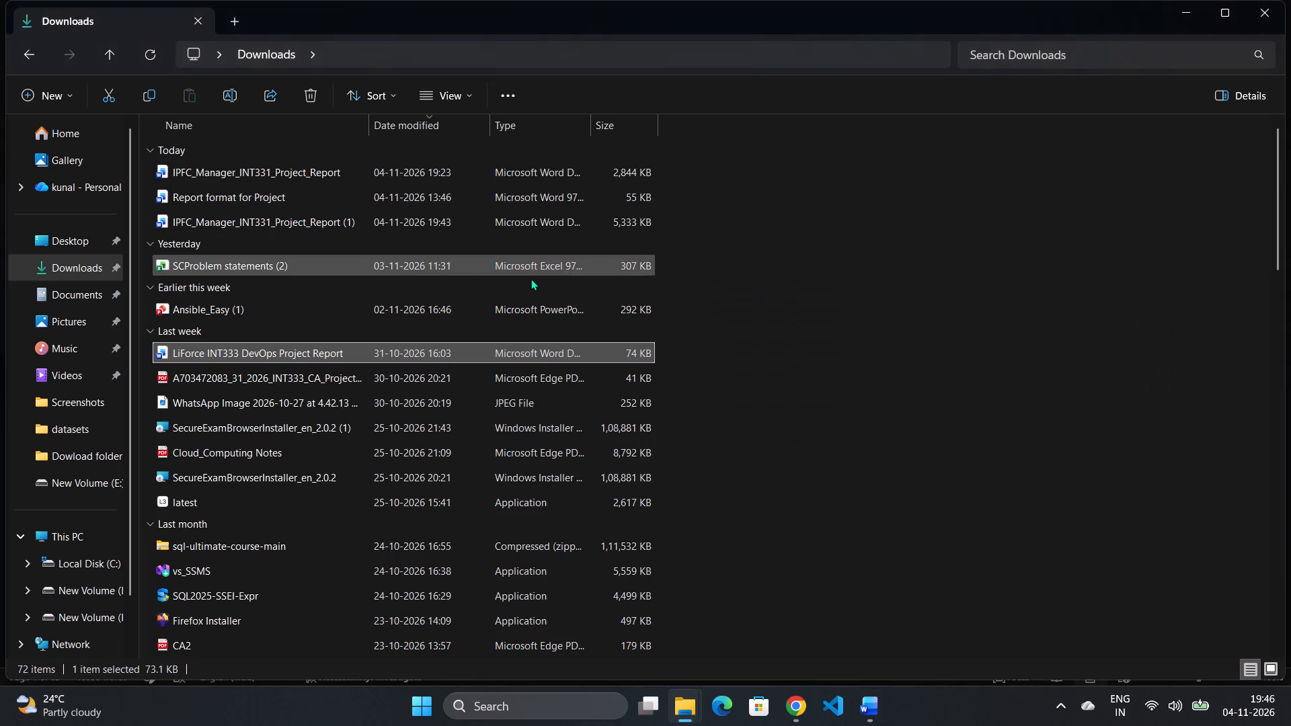
double_click(438, 179)
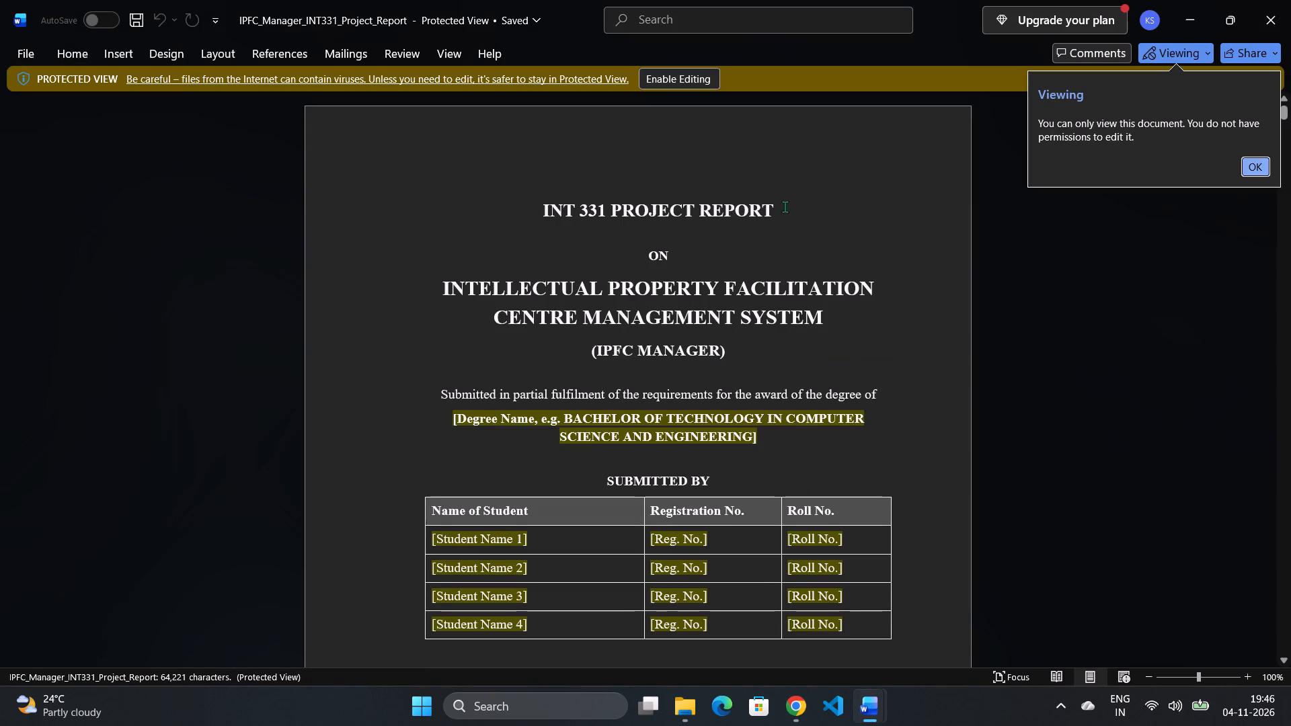
left_click_drag(827, 313, 780, 313)
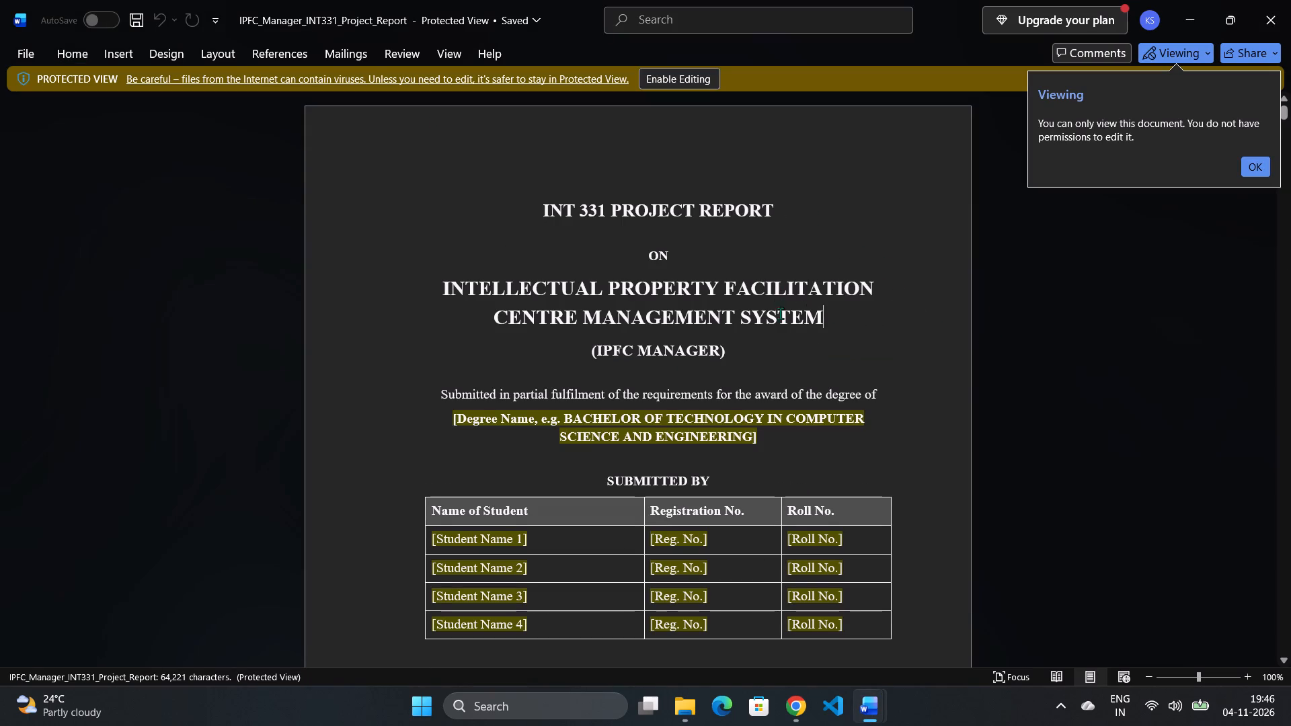
left_click_drag(780, 313, 434, 282)
key("ctrl+c")
key("ctrl+c")
key("alt+Tab")
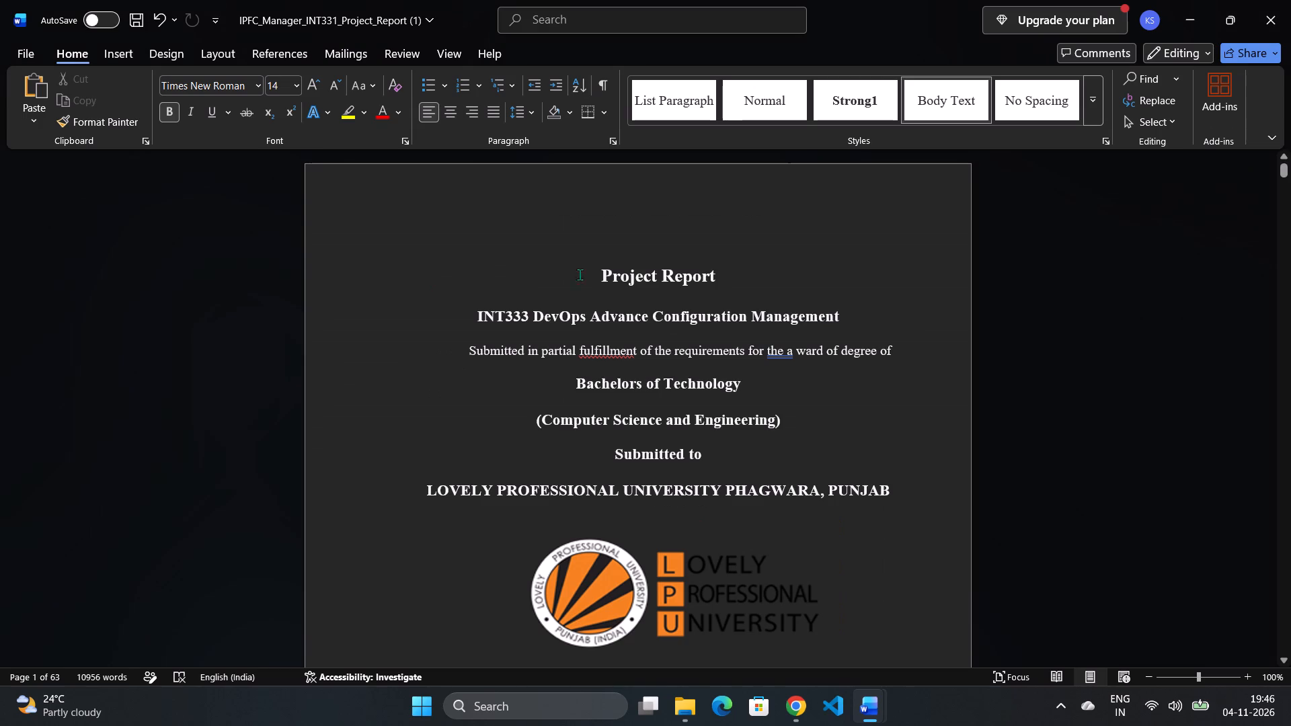
left_click_drag(849, 315, 473, 308)
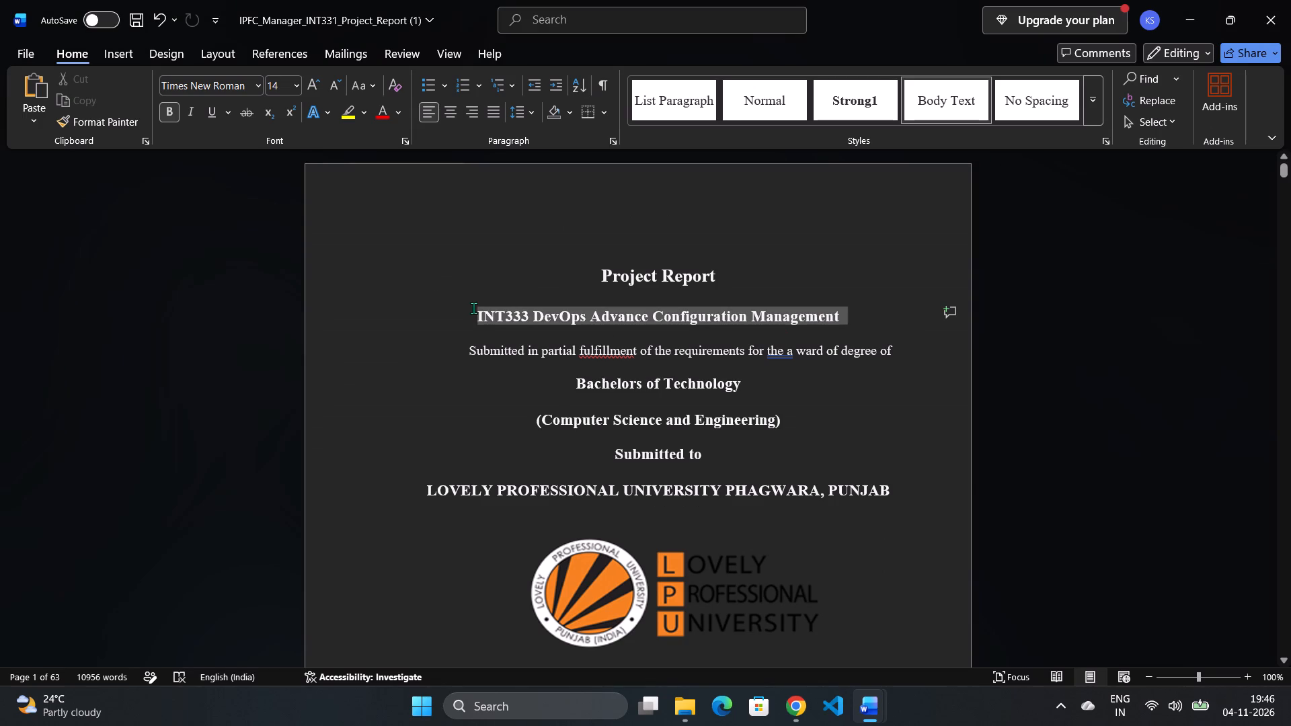
left_click_drag(473, 308, 467, 311)
key("ctrl+v")
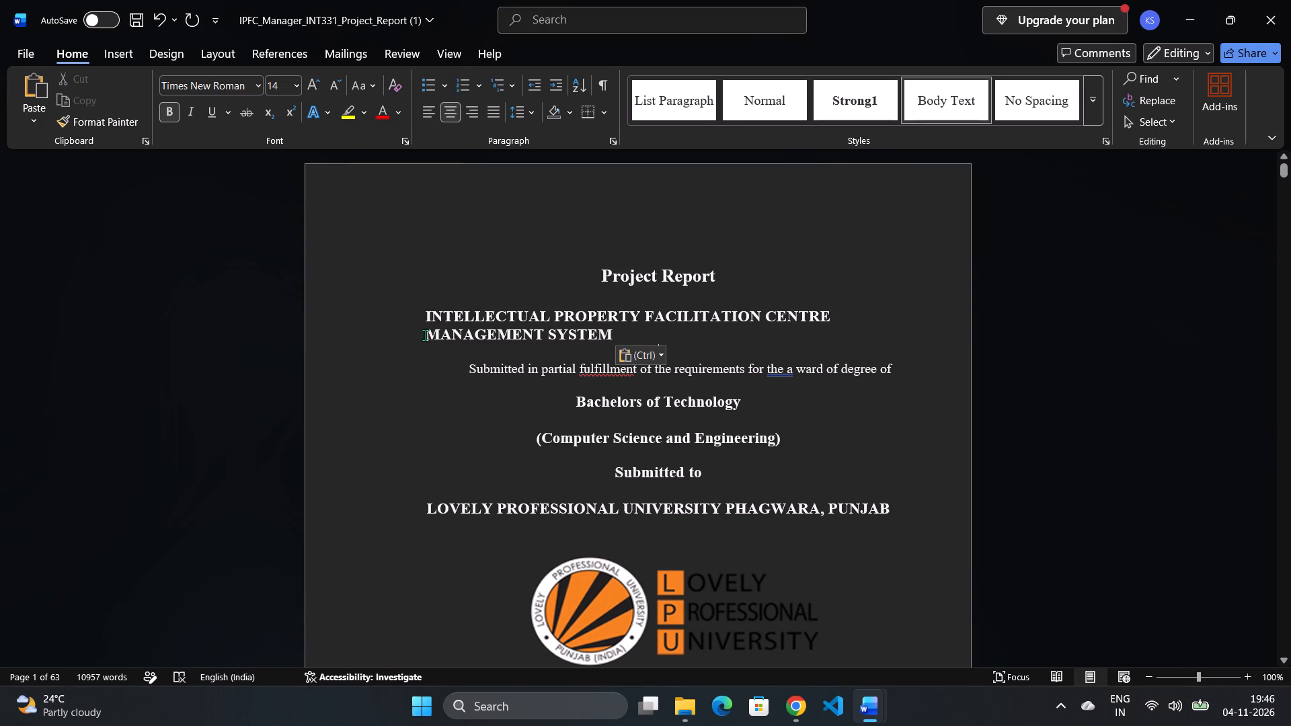
left_click(867, 323)
Centre the INTELLECTUAL PROPERTY FACILITATION CENTRE MANAGEMENT SYSTEM title on the new cover.
key("alt+Tab")
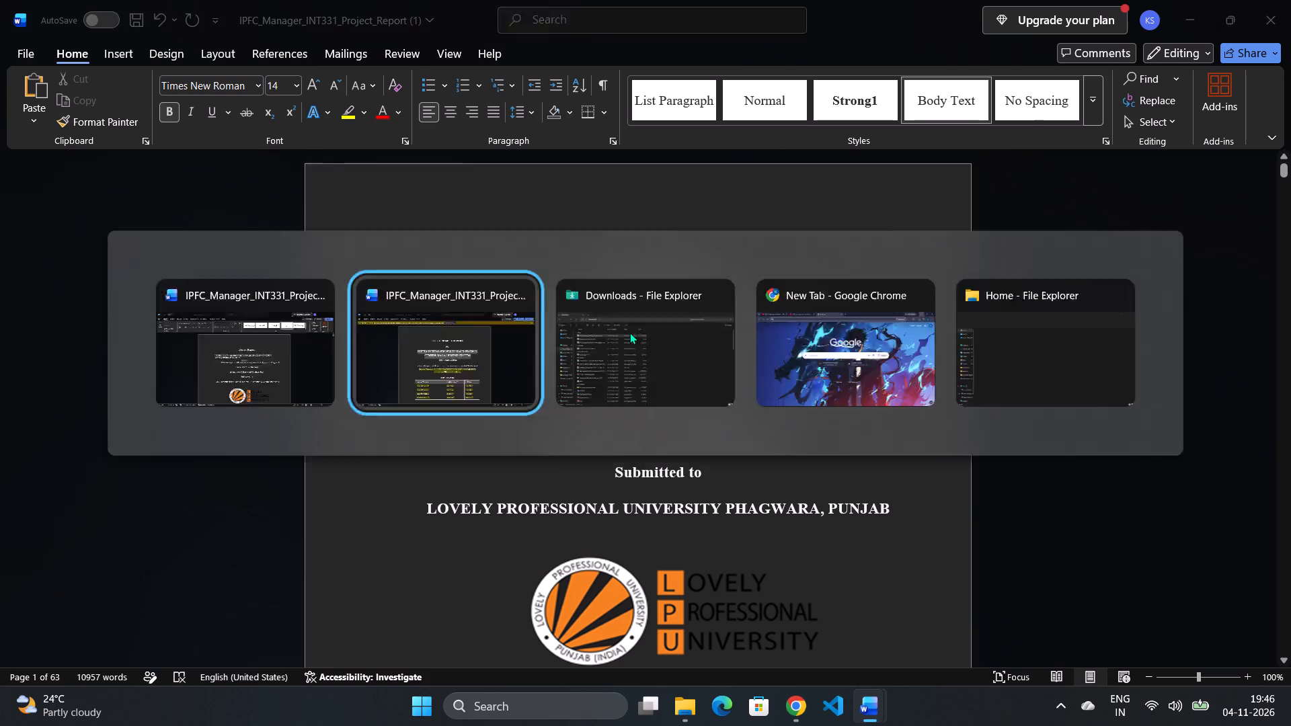
key("alt+Tab")
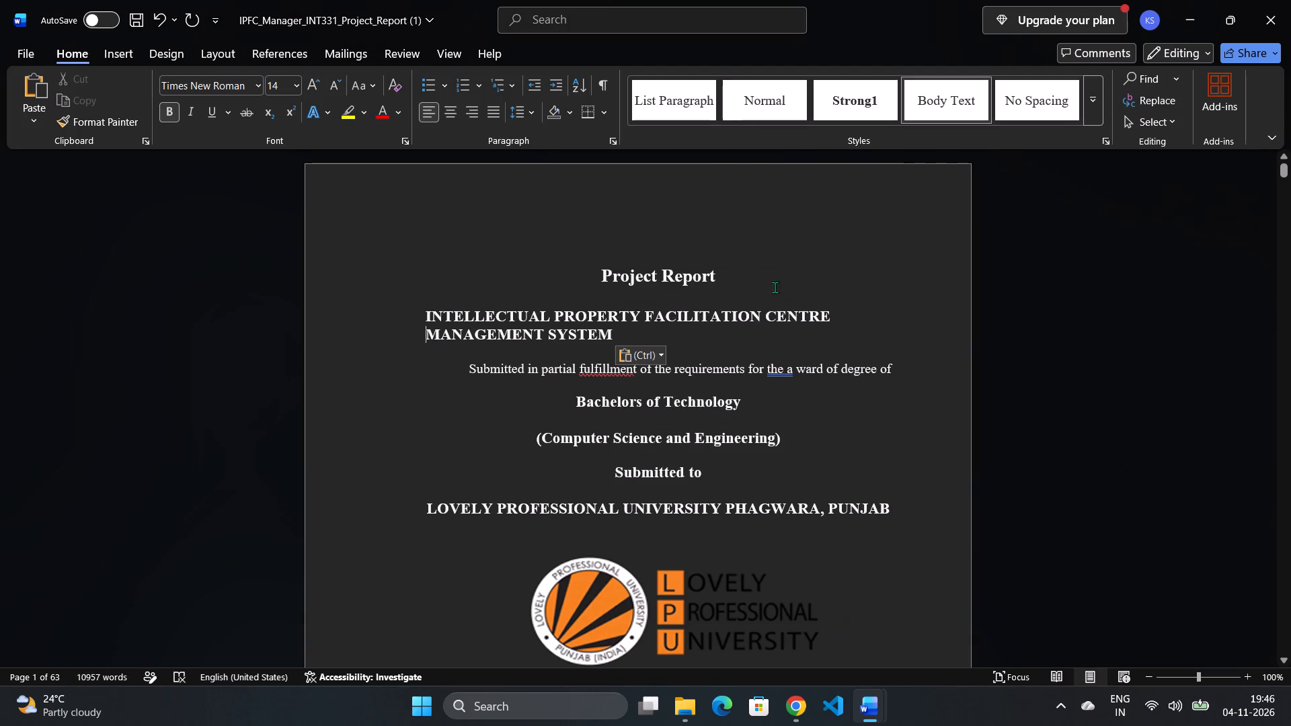
left_click_drag(837, 315, 418, 307)
left_click(451, 114)
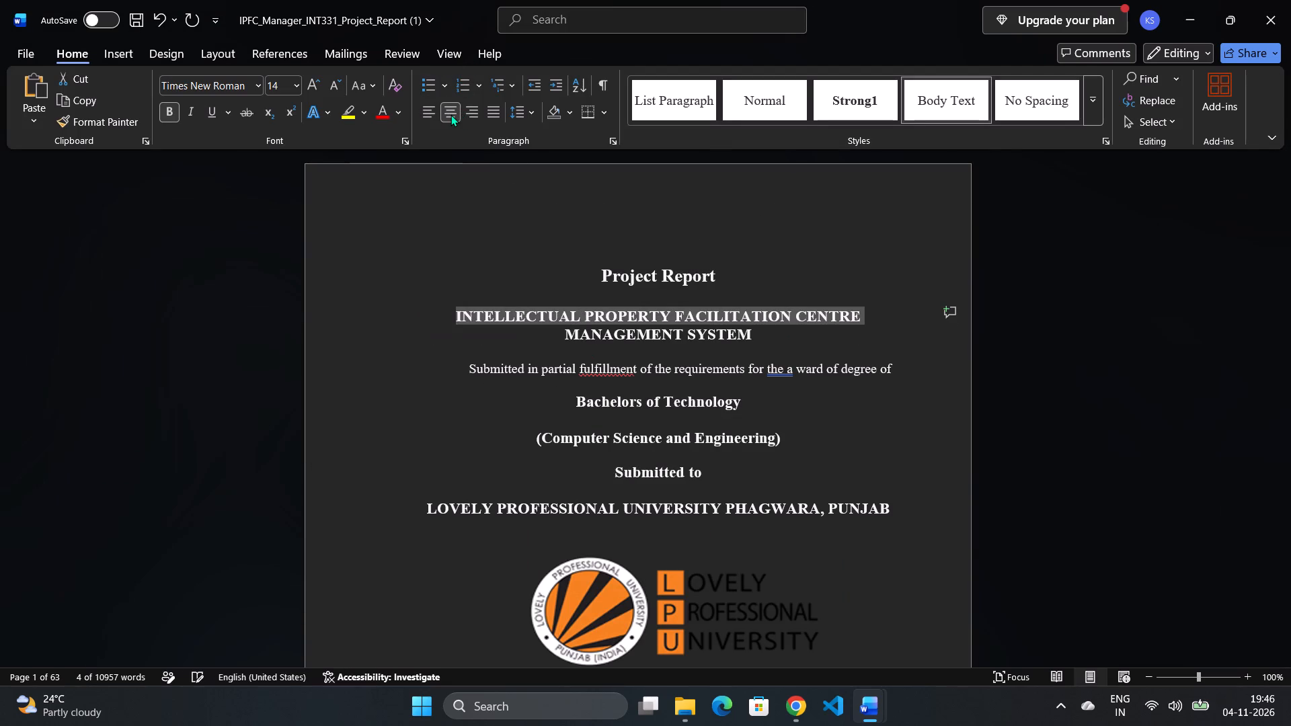
left_click(941, 409)
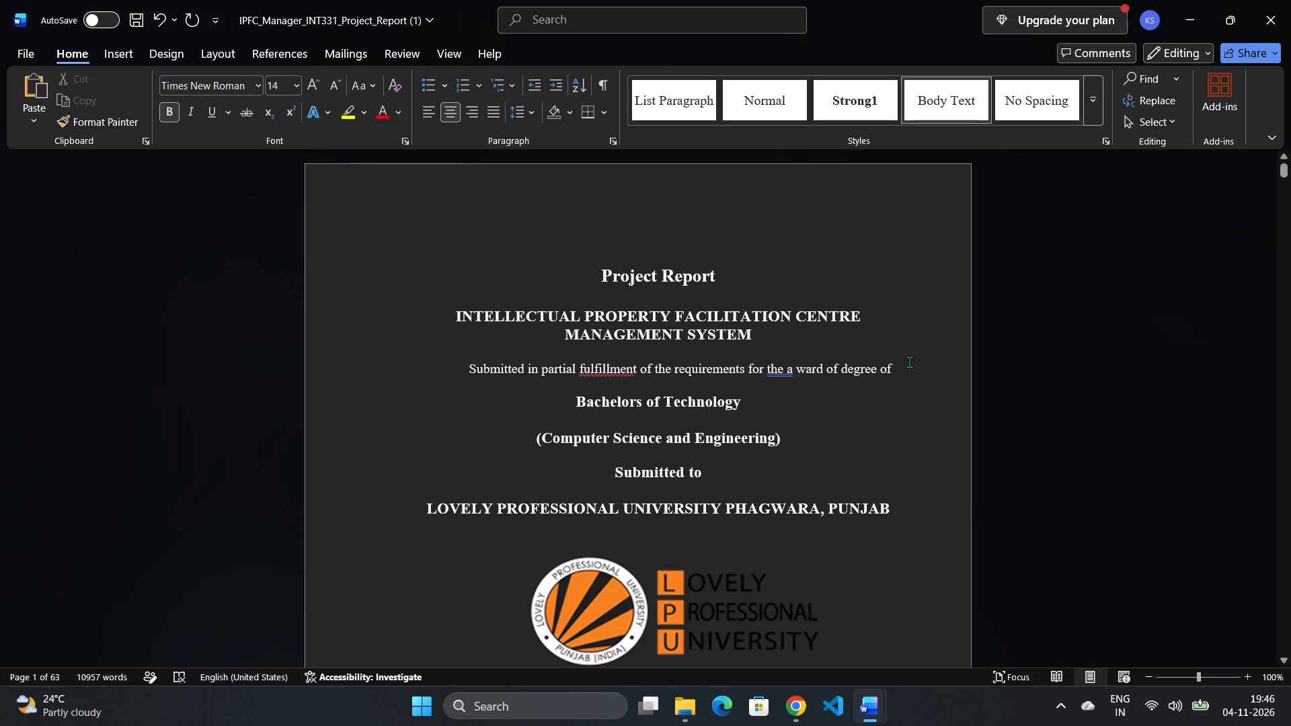
Add a centred line reading "on" between "Project Report" and the project title, following the original report's cover.
key("alt+Tab")
key("alt+Tab")
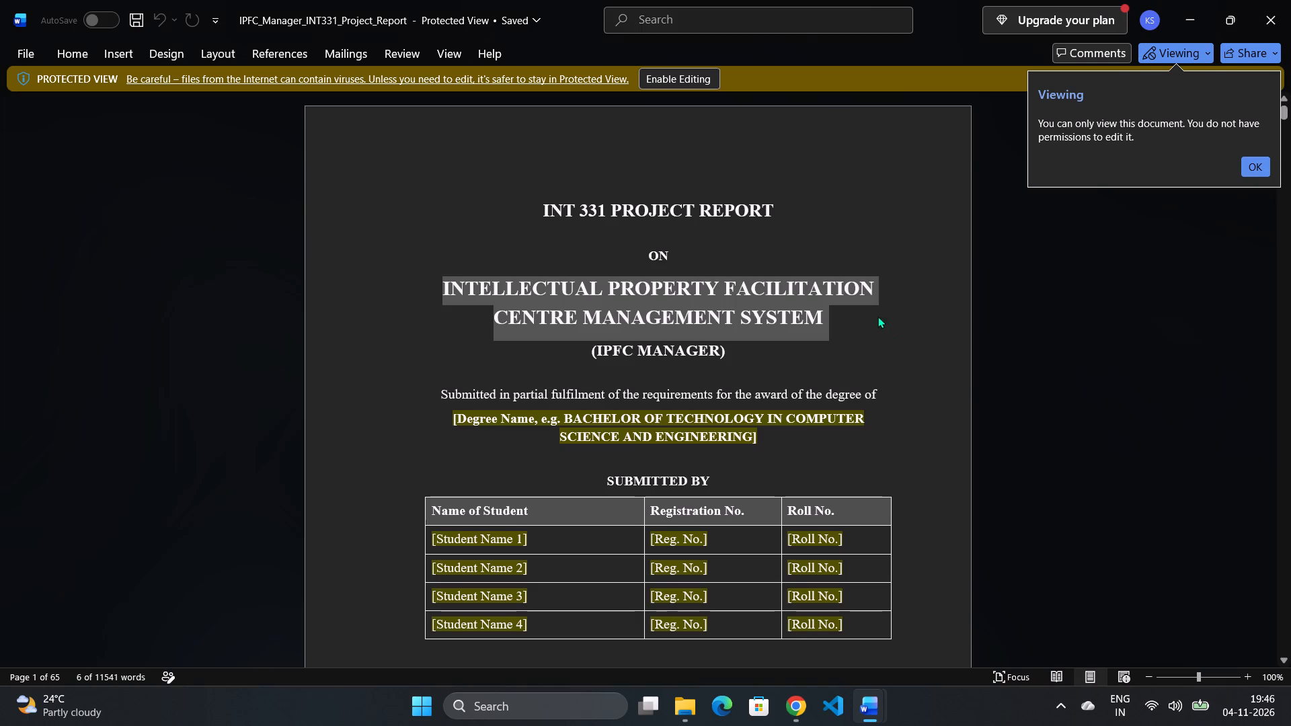
left_click(742, 280)
key("Return")
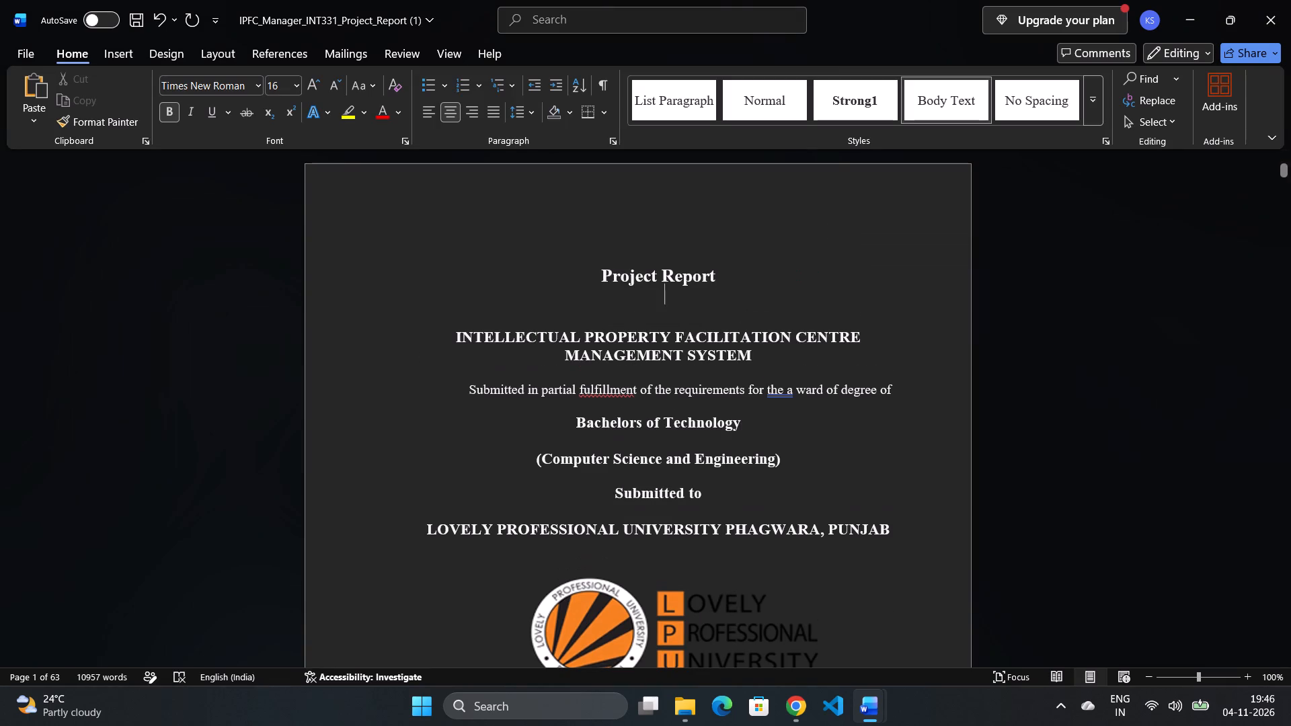
key("Return")
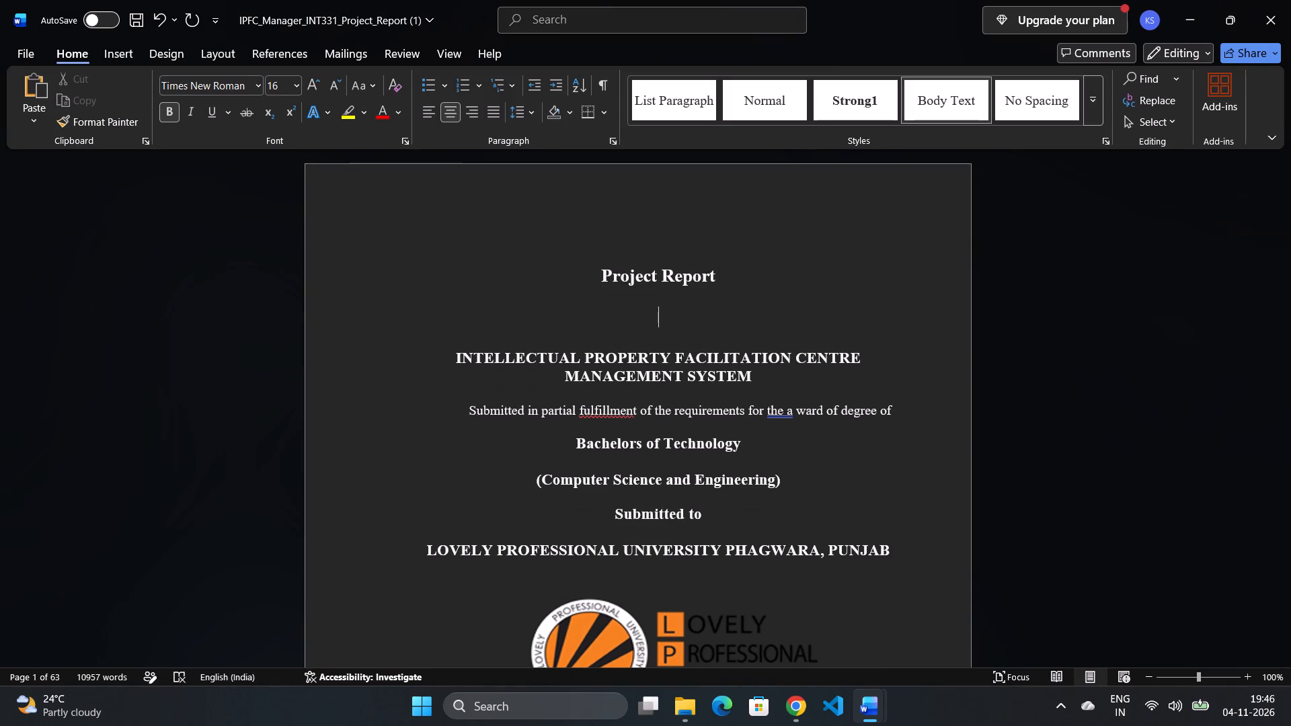
key("BackSpace")
key("Return")
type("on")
left_click_drag(686, 319, 625, 319)
left_click(424, 111)
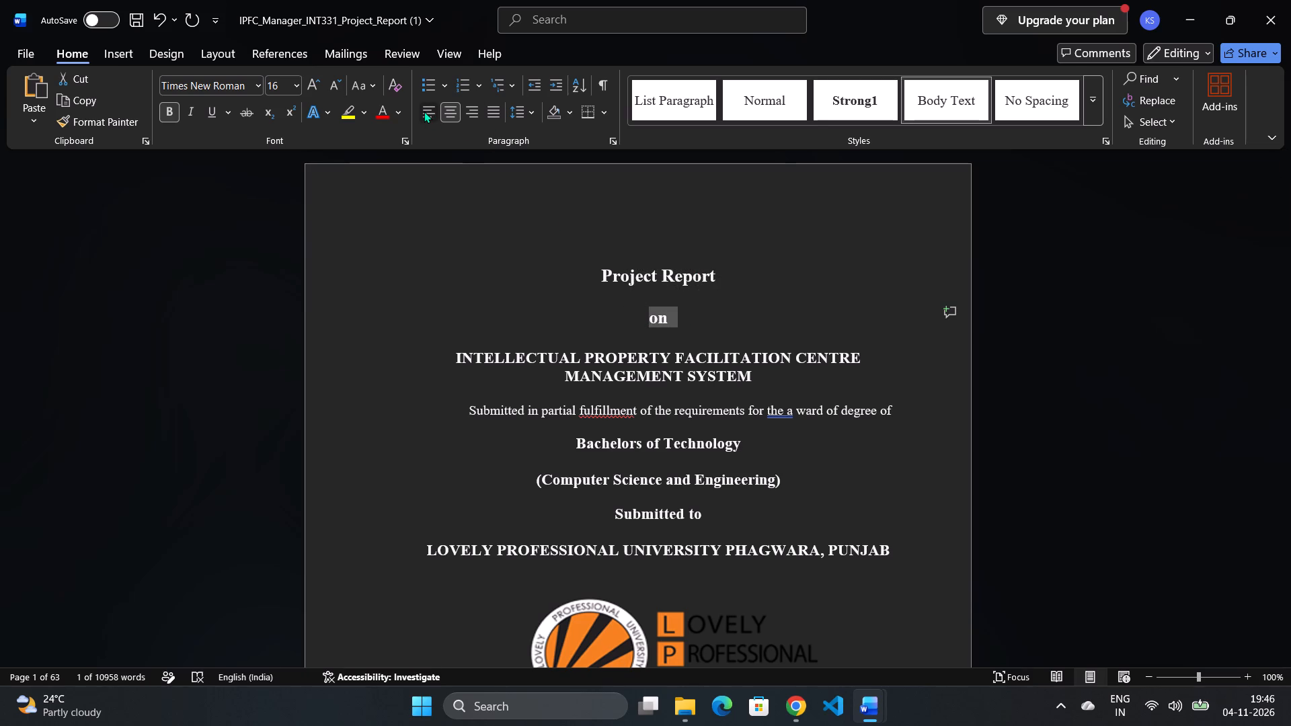
left_click(448, 113)
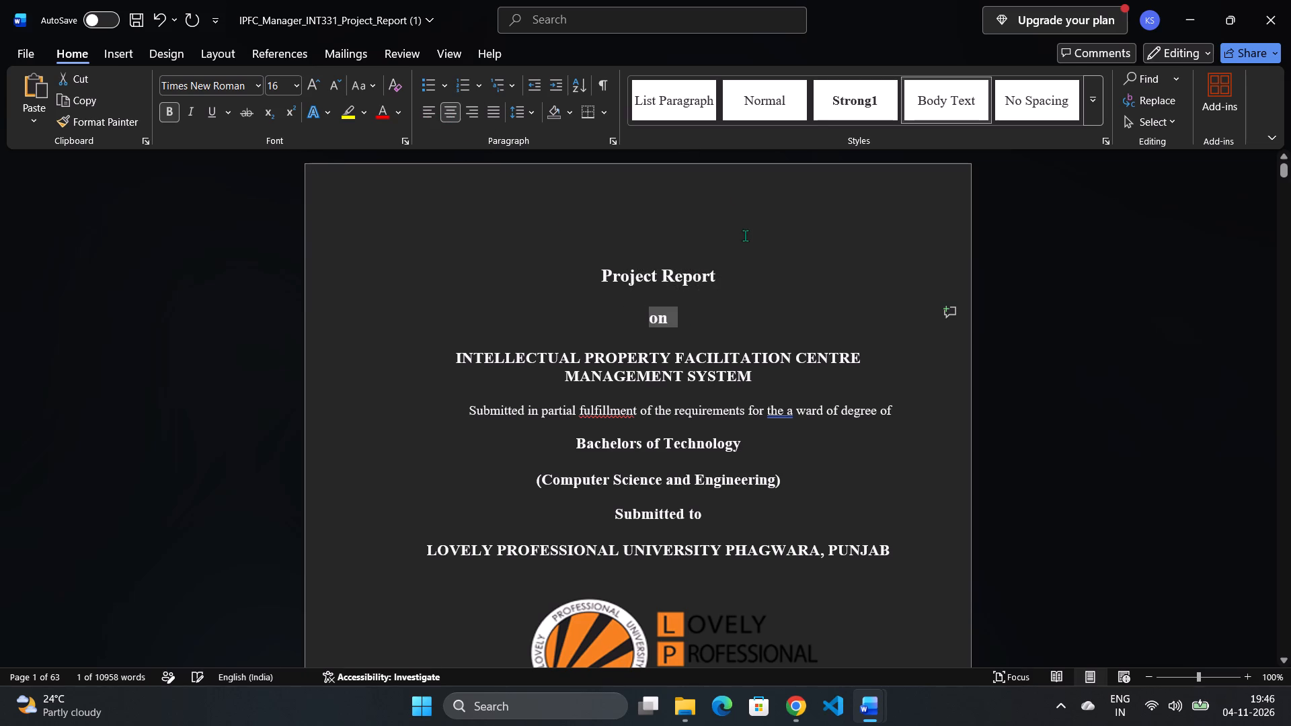
left_click(745, 235)
Compare the new cover's wording and layout with the first page of the original IPFC_Manager_INT331_Project_Report.
scroll(745, 235, "up", 1)
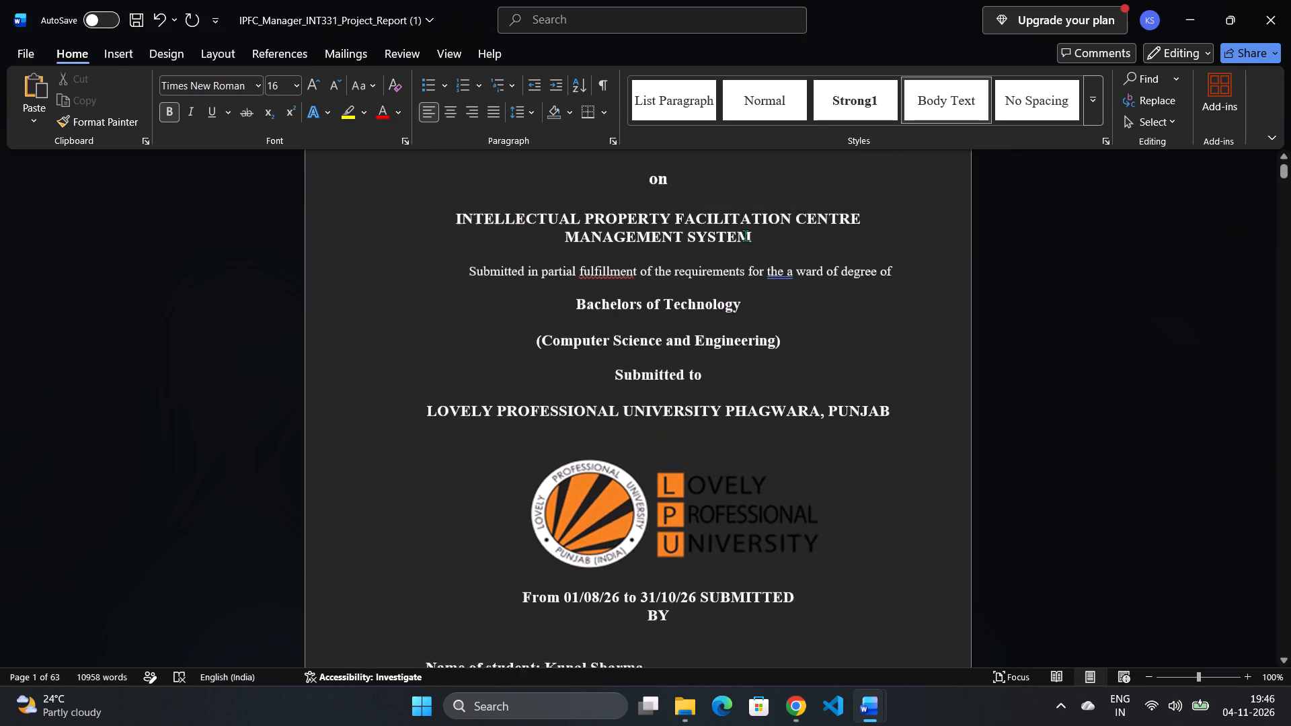
scroll(745, 235, "up", 1)
key("alt+Tab")
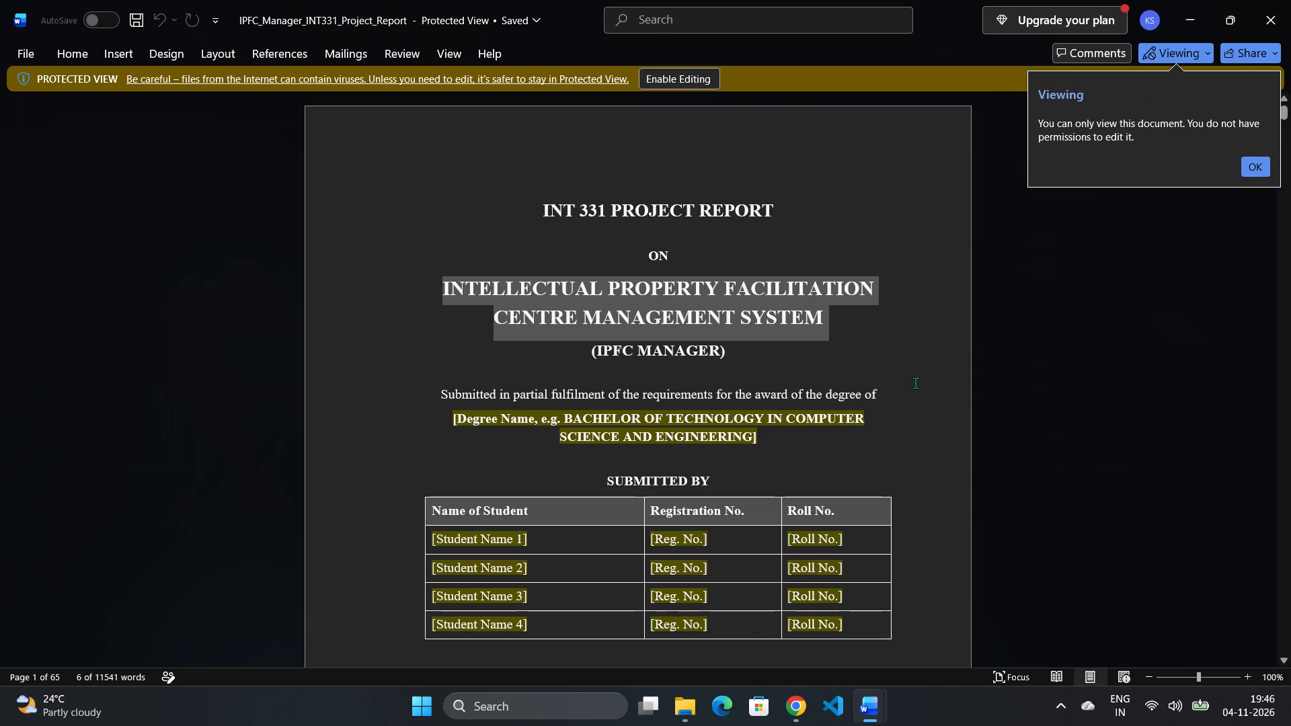
key("alt+Tab")
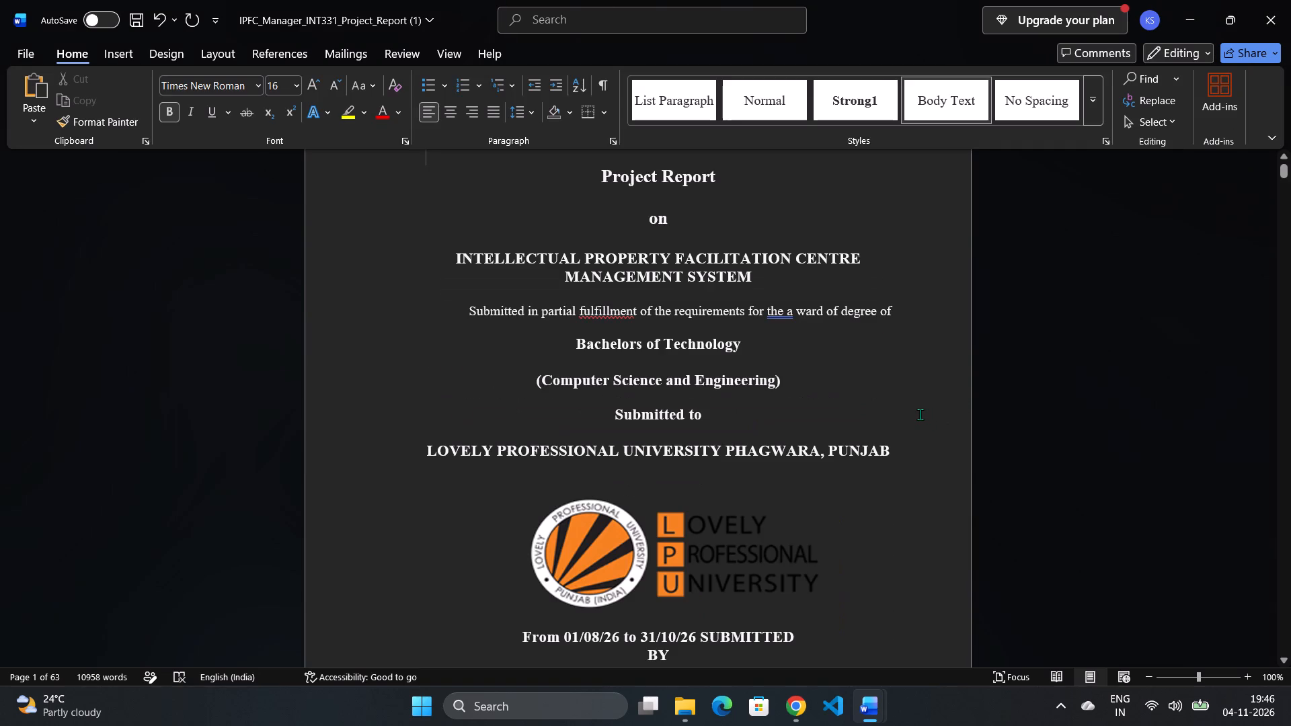
key("alt+Tab")
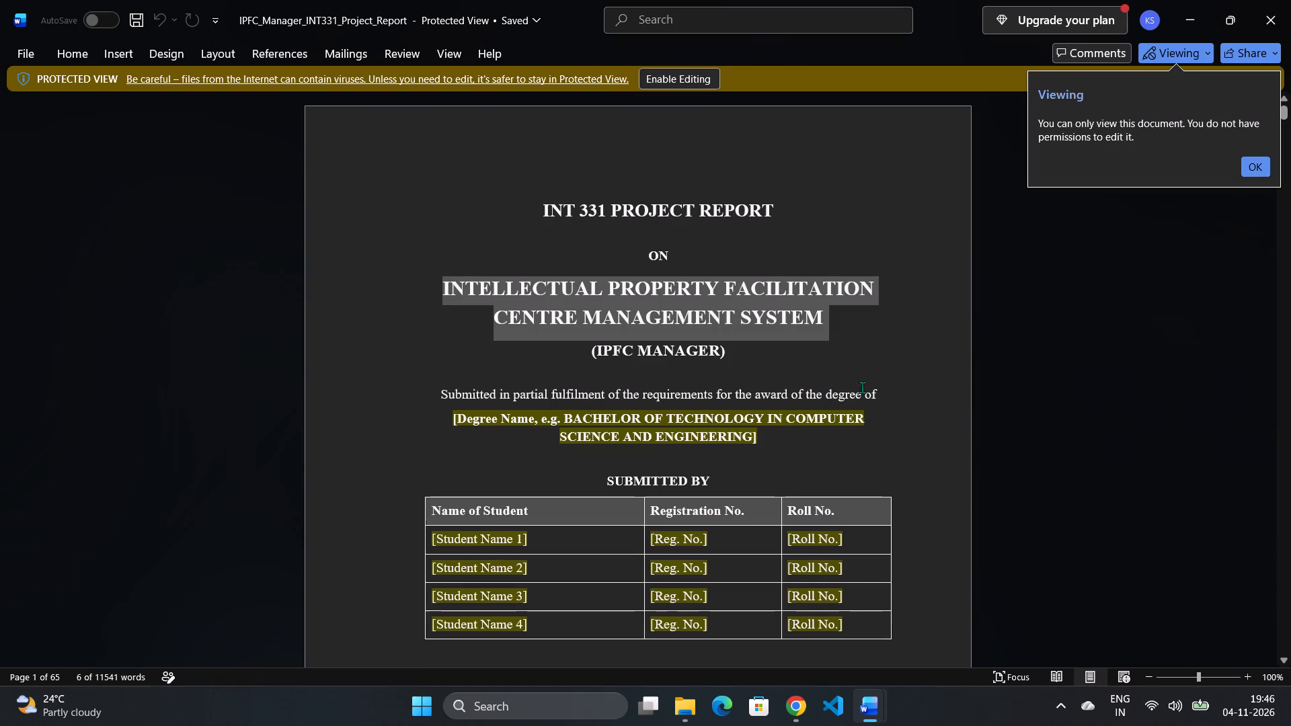
key("alt+Tab")
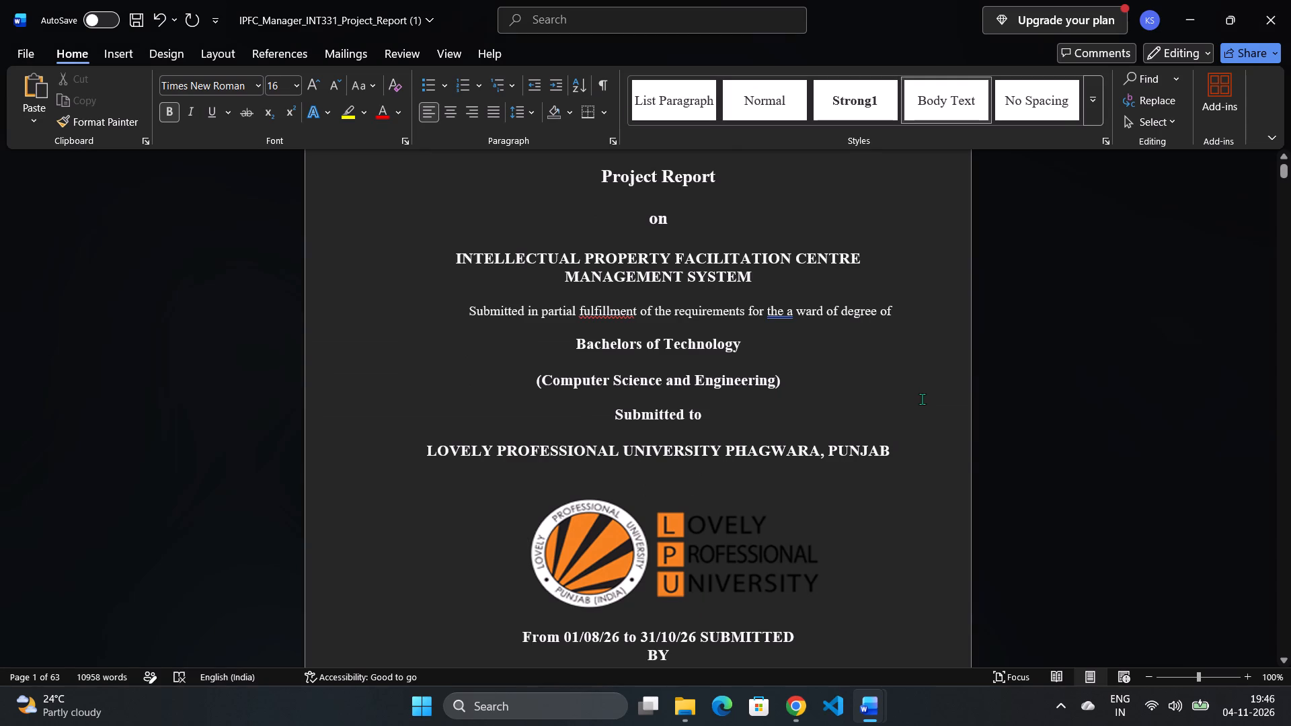
key("alt+Tab")
key("alt+Tab")
key("alt+Tab")
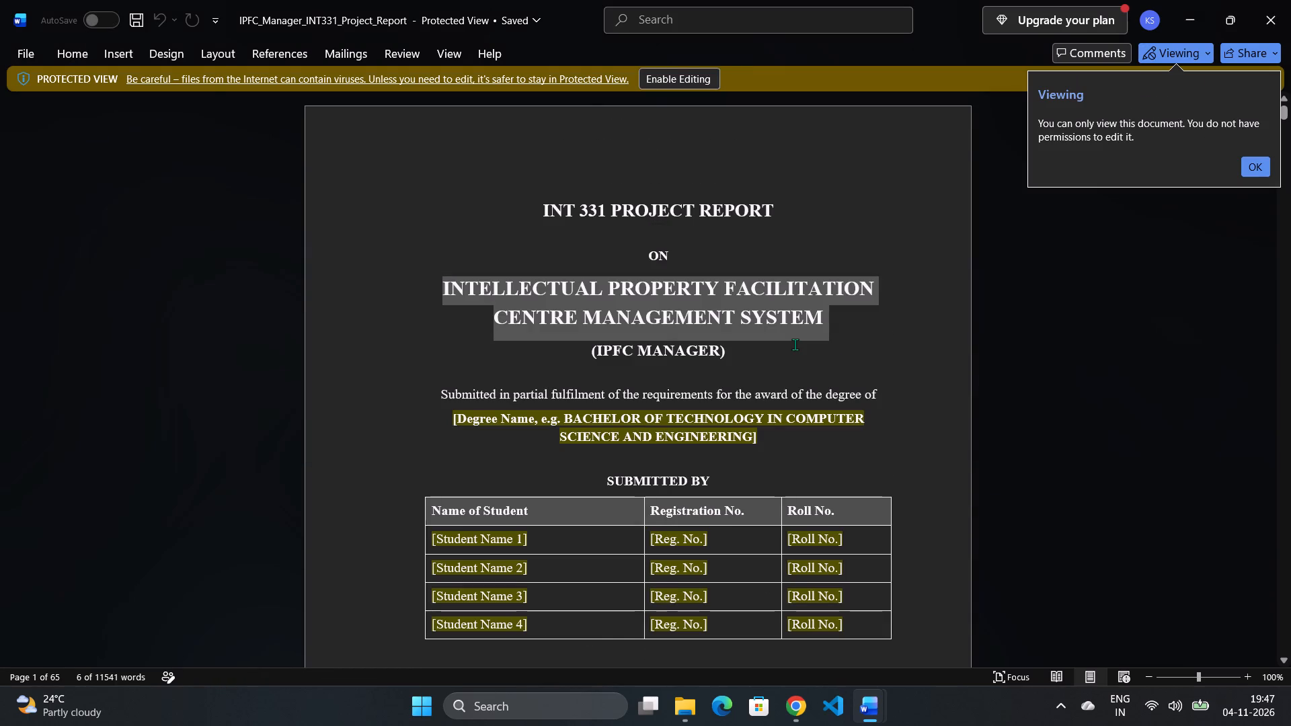
key("alt+Tab")
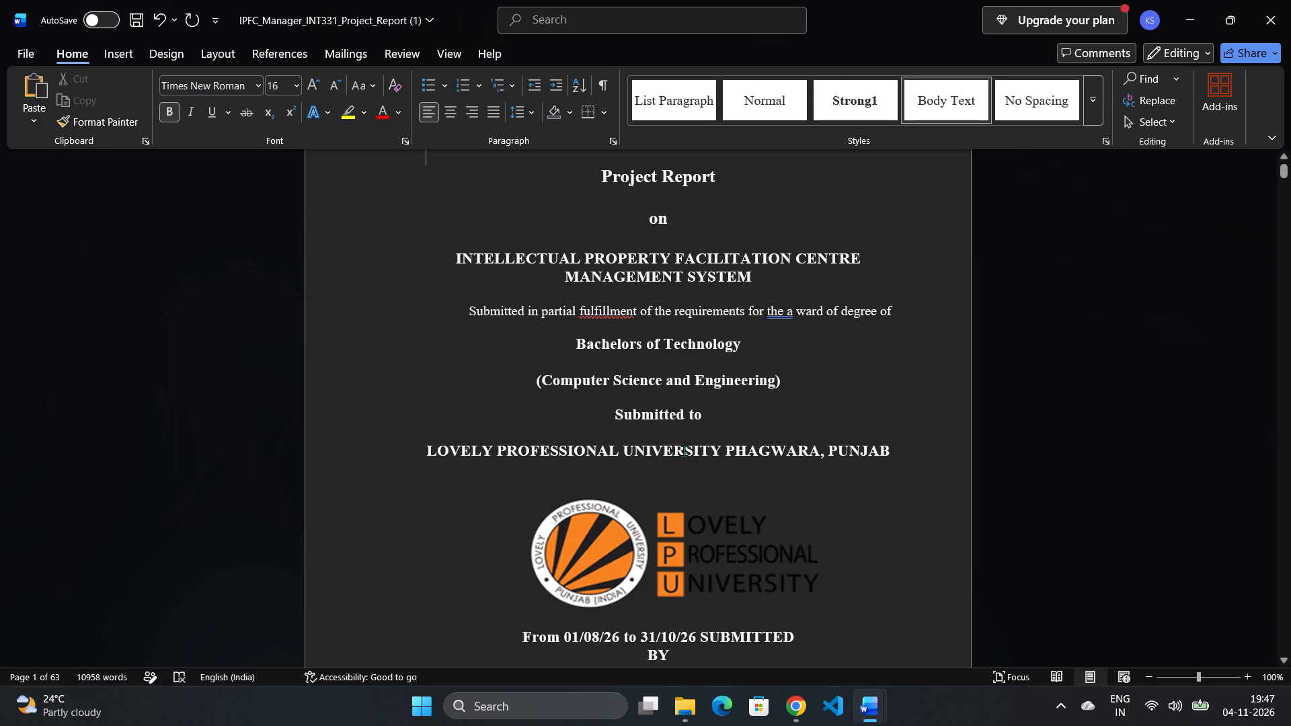
Delete the date range "From 01/08/26 to 31/10/26" before "SUBMITTED BY" on the cover.
scroll(882, 472, "down", 1)
scroll(882, 472, "up", 1)
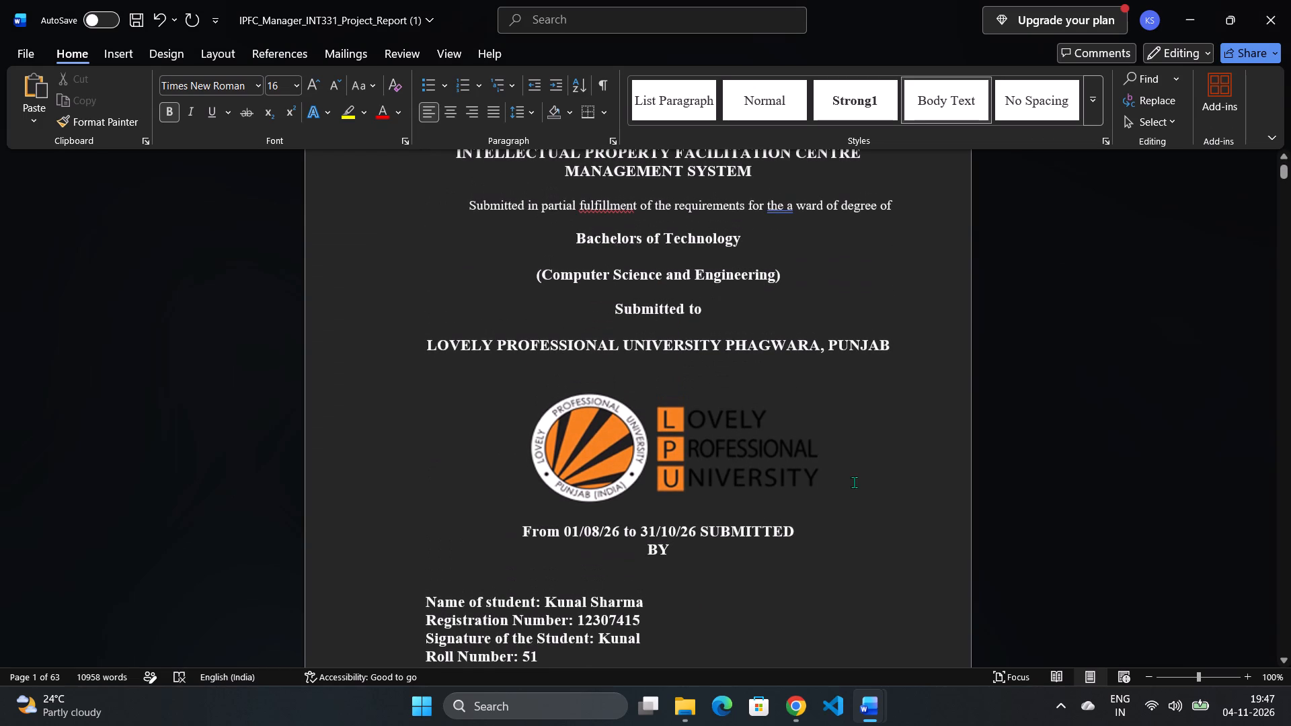
left_click_drag(699, 528, 535, 526)
key("BackSpace")
Delete the "Signature of the Student" line from the student details on the cover.
scroll(673, 573, "down", 1)
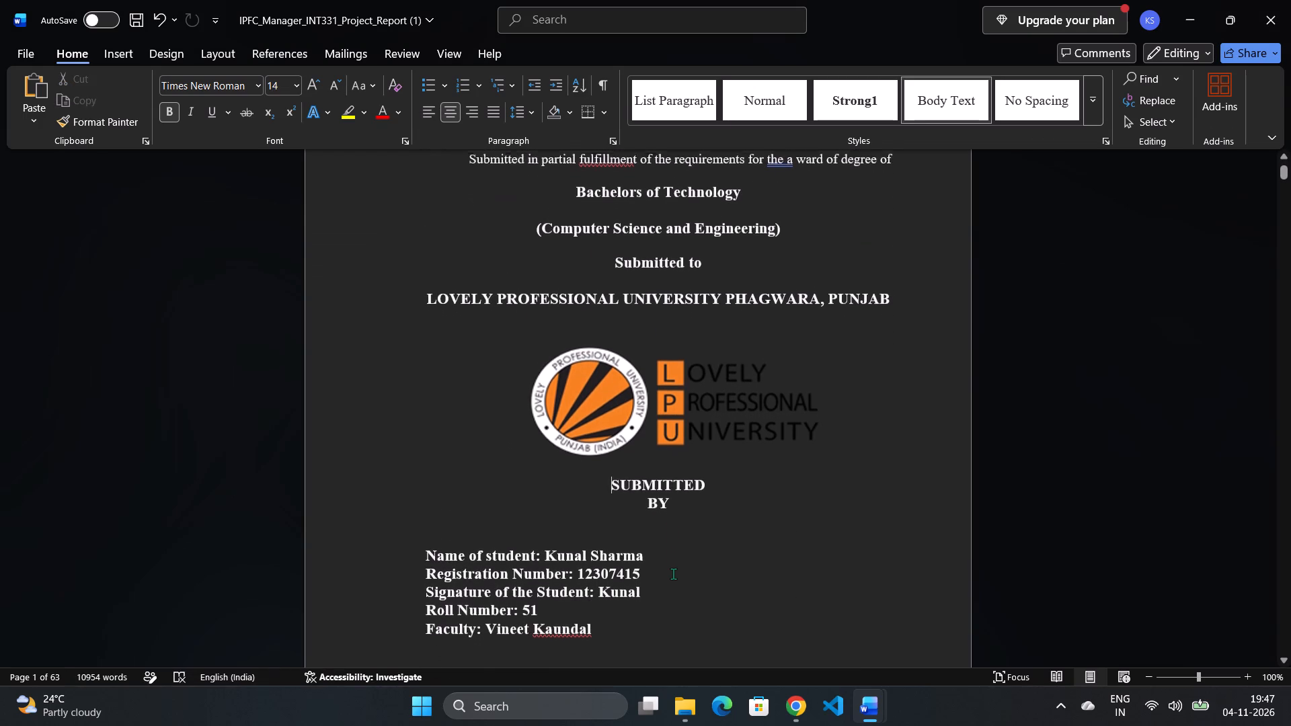
scroll(673, 573, "down", 1)
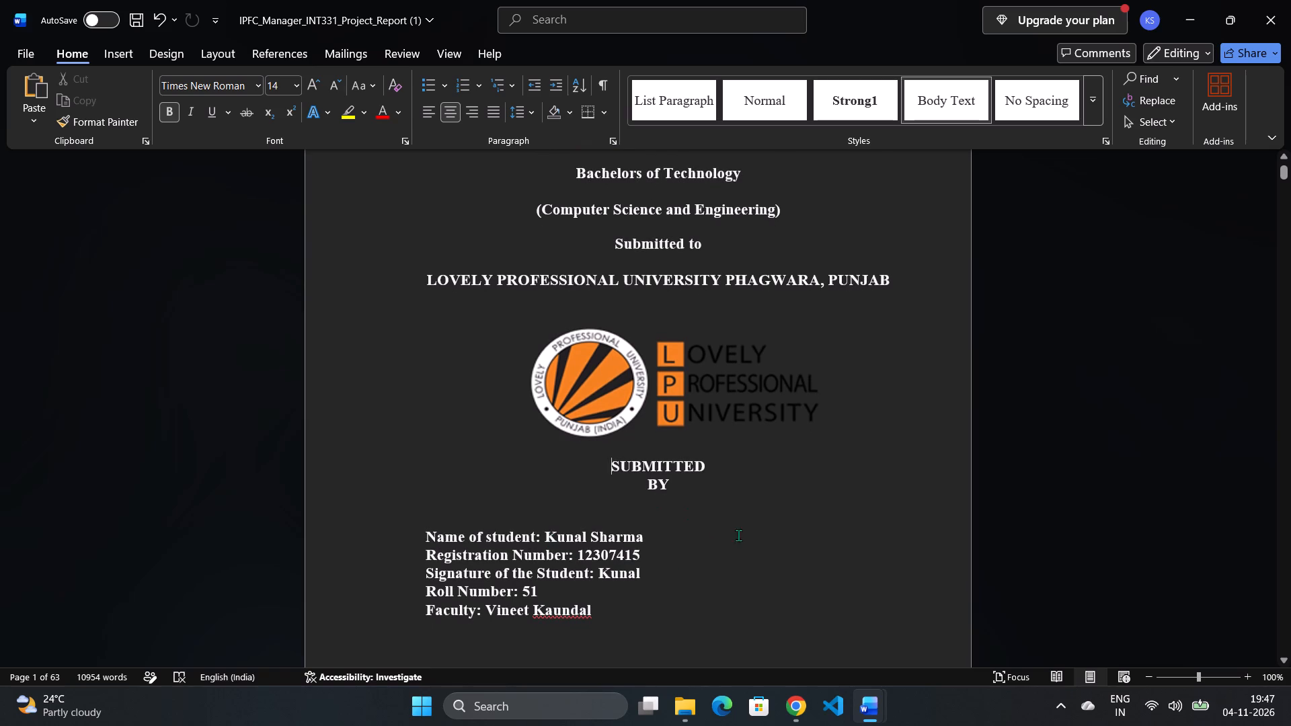
key("alt+Tab")
key("alt+Tab")
left_click_drag(646, 574, 614, 574)
left_click_drag(614, 574, 436, 570)
key("BackSpace")
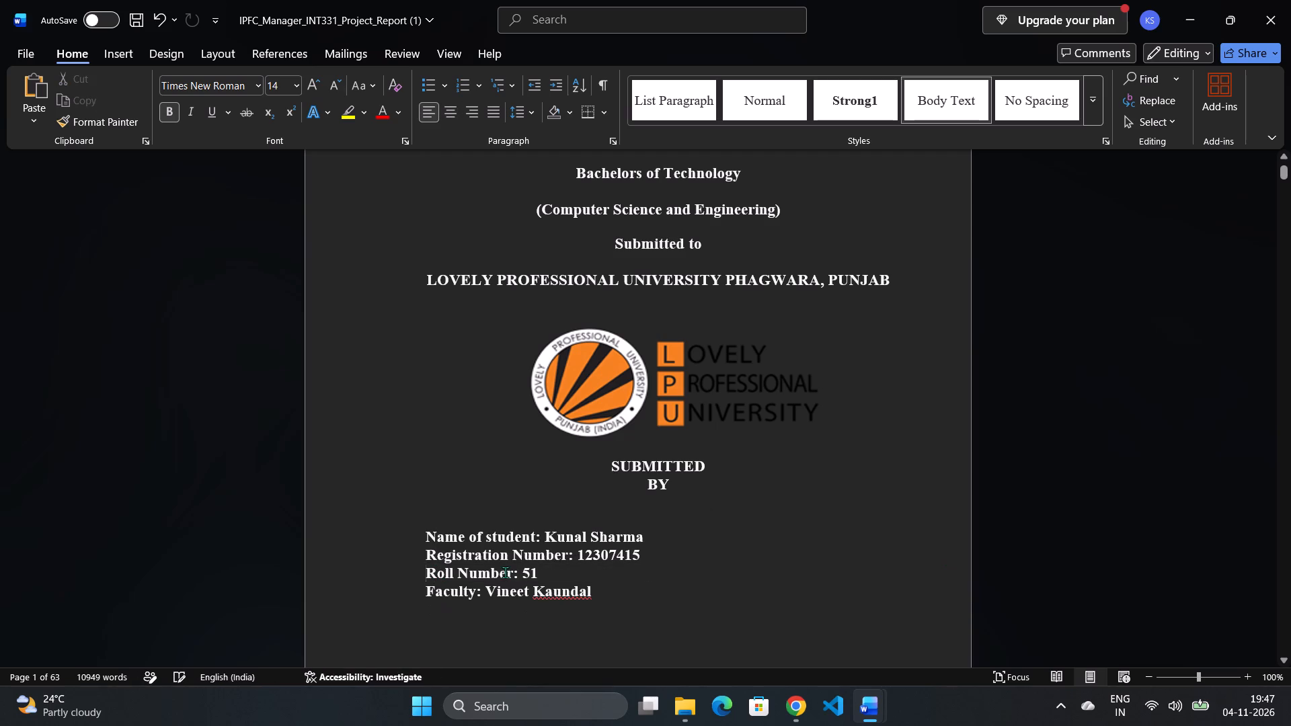
Replace the number on the cover's Roll Number line with the student's current roll number.
left_click(541, 573)
key("BackSpace")
key("BackSpace")
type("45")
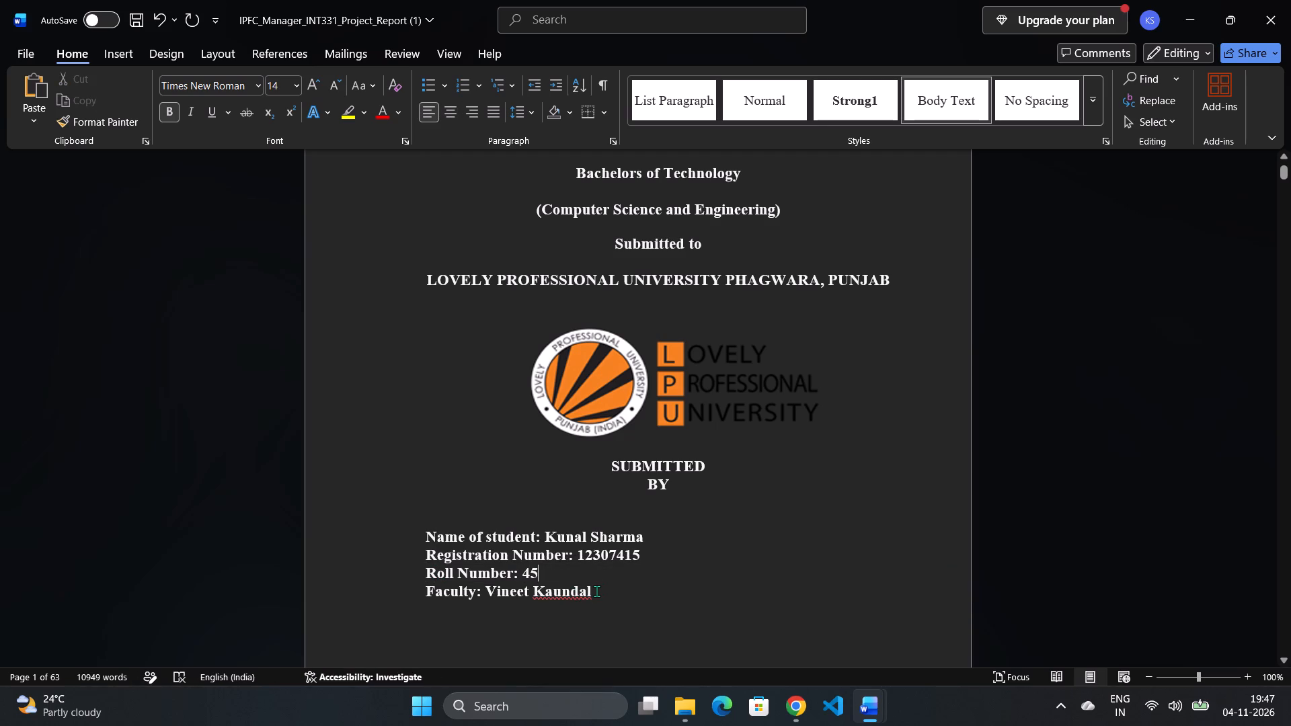
Replace the Faculty name on the cover with the guide's name copied from the DECLARATION, and make it bold.
left_click_drag(596, 591, 493, 597)
key("BackSpace")
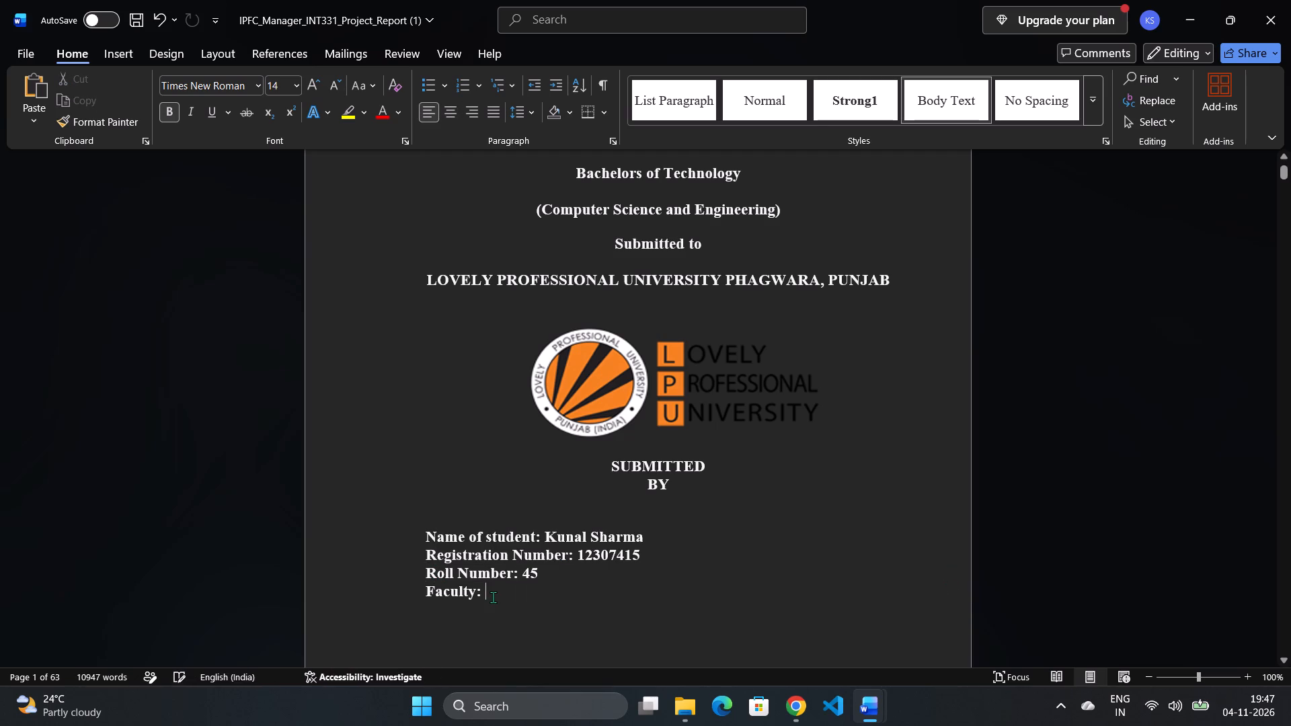
scroll(493, 597, "down", 3)
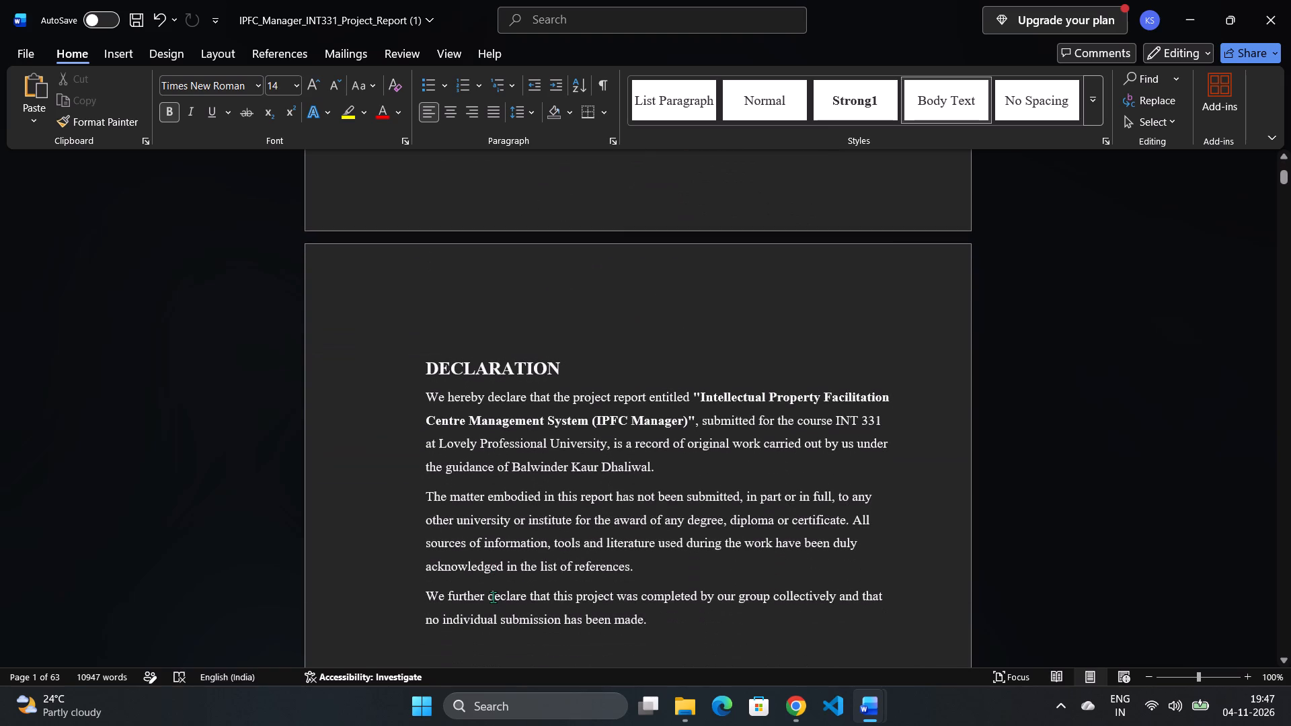
left_click_drag(651, 467, 512, 471)
key("ctrl+c")
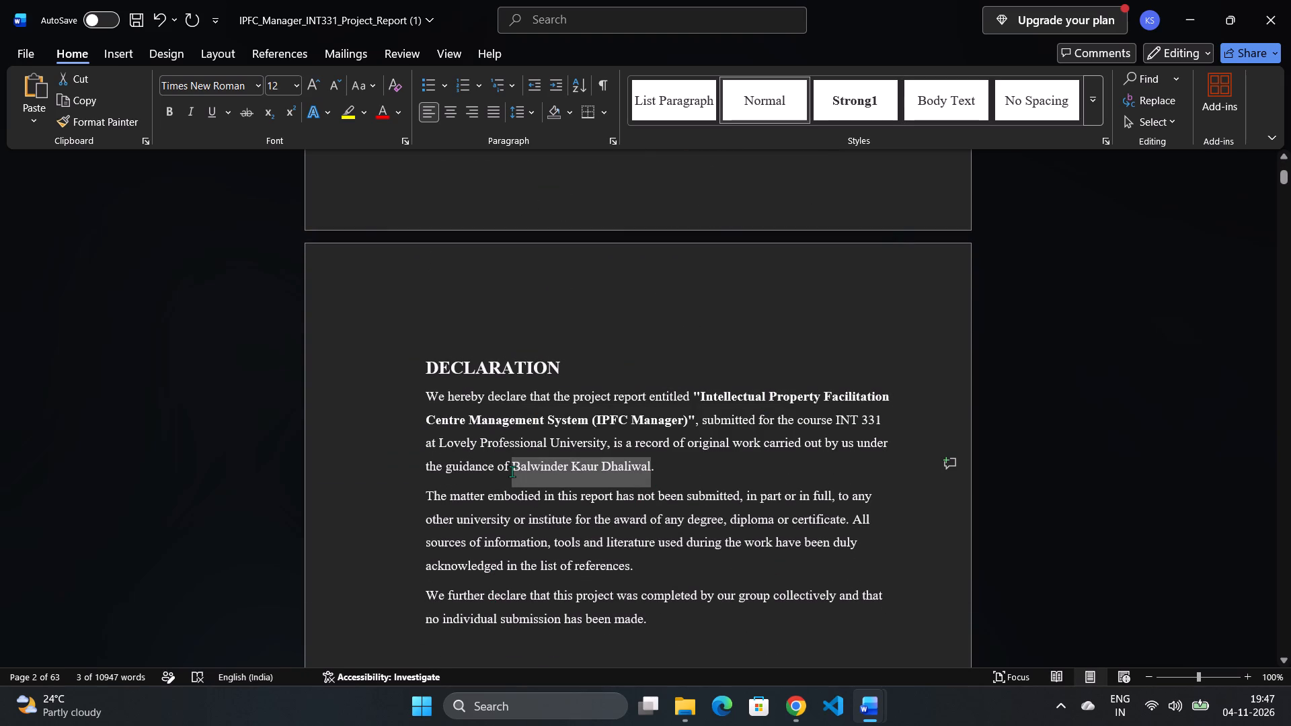
key("ctrl+c")
scroll(680, 263, "up", 1)
left_click(559, 238)
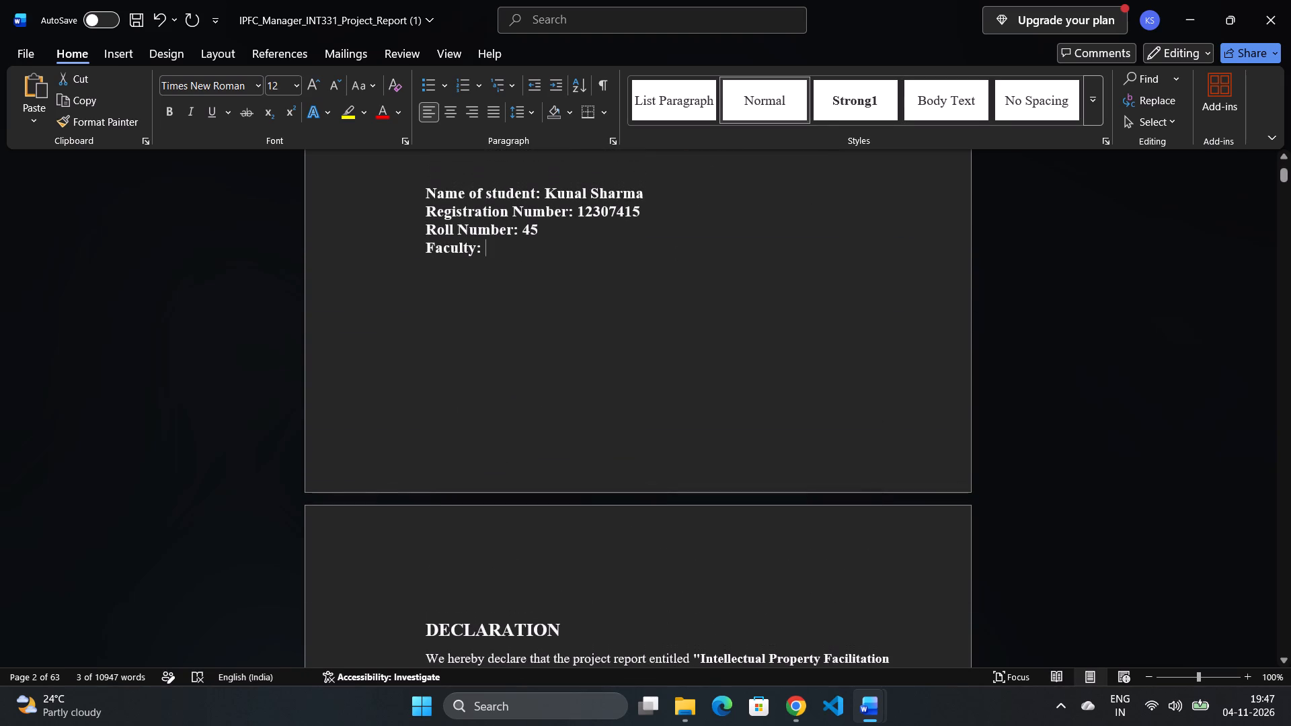
key("ctrl+v")
left_click(695, 249)
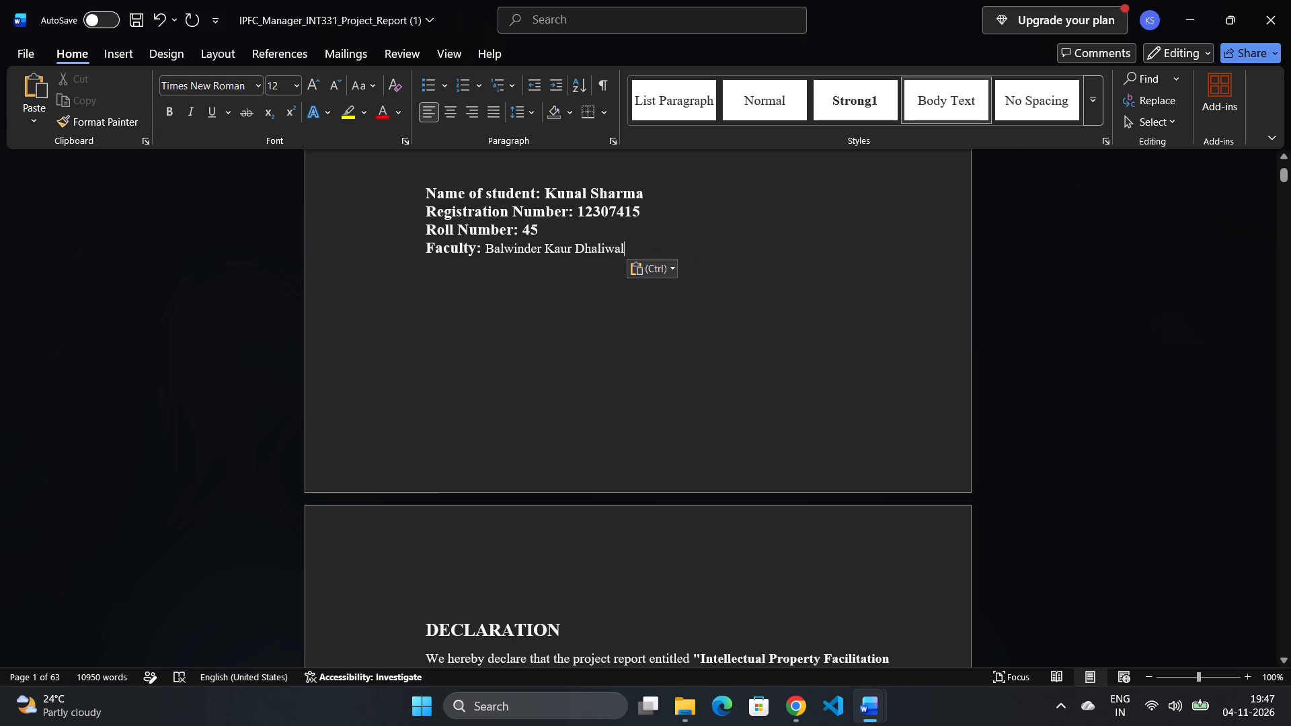
left_click_drag(635, 245, 492, 249)
left_click(508, 218)
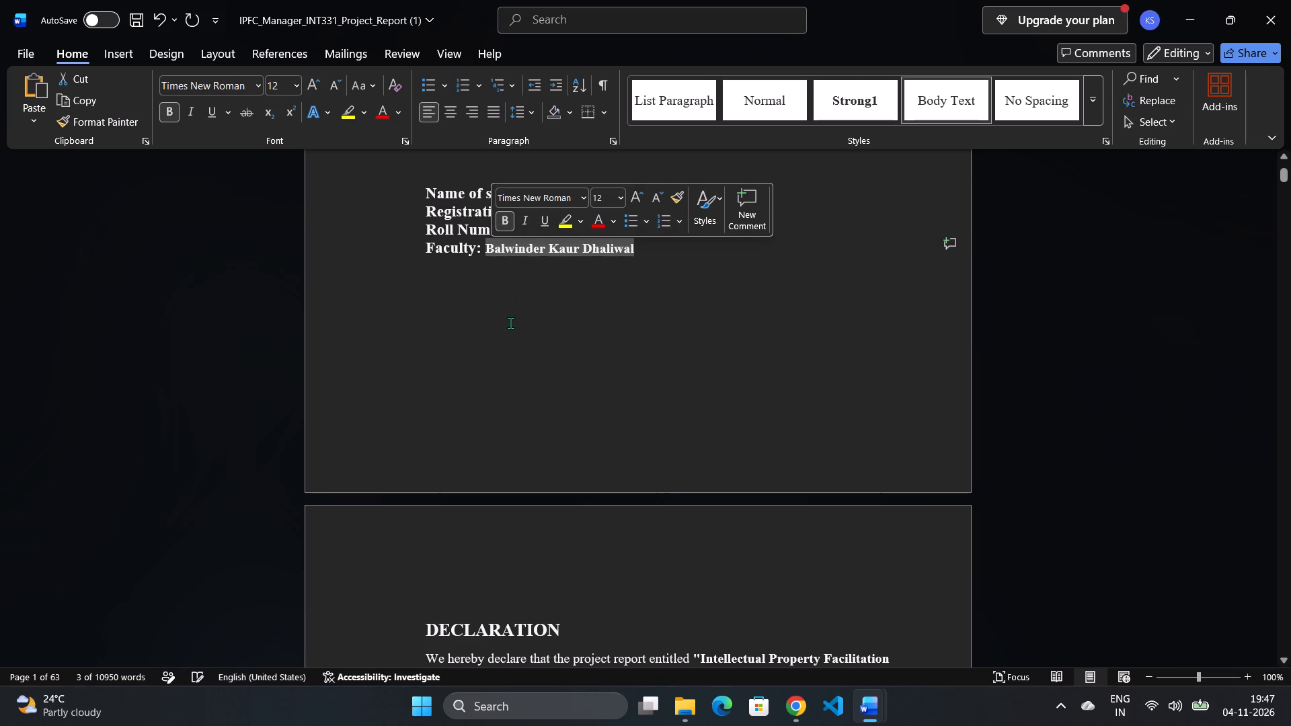
left_click(510, 323)
Insert a blank line above the student details and another after "LOVELY PROFESSIONAL UNIVERSITY PHAGWARA, PUNJAB" on the cover.
scroll(510, 323, "up", 1)
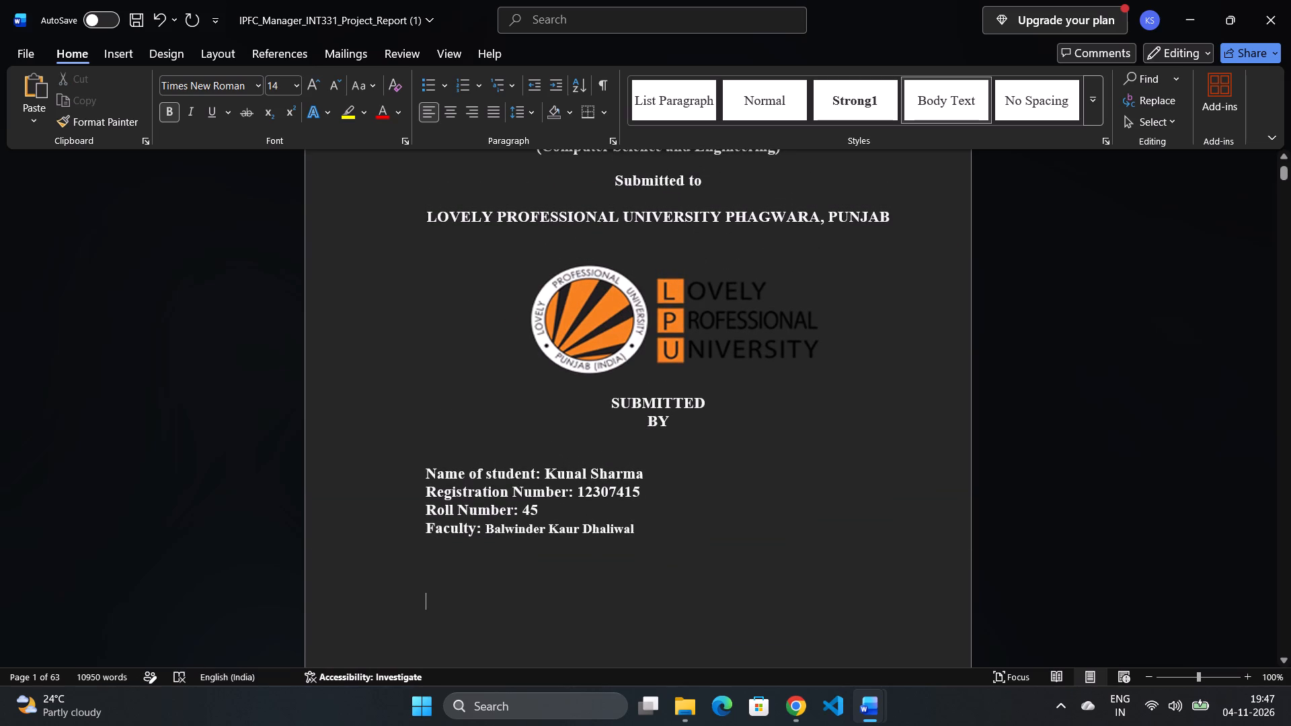
left_click(687, 450)
key("Return")
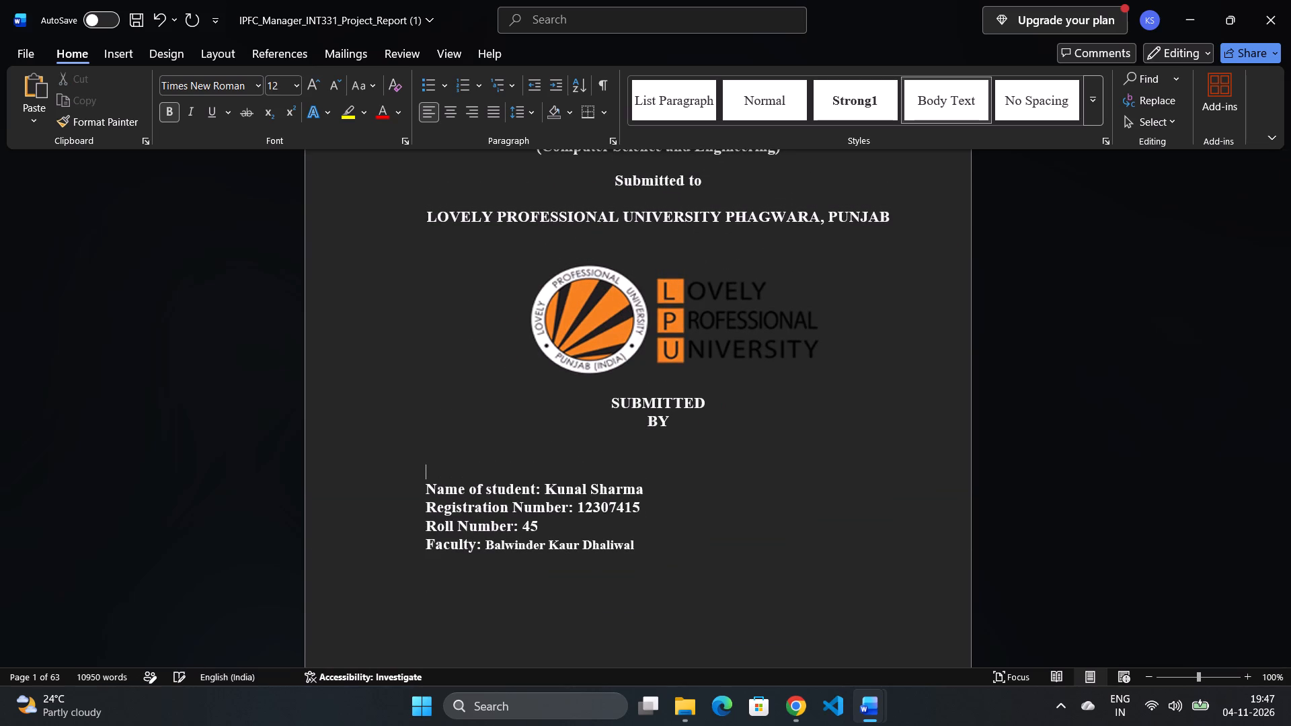
scroll(687, 450, "up", 1)
left_click(919, 555)
key("Return")
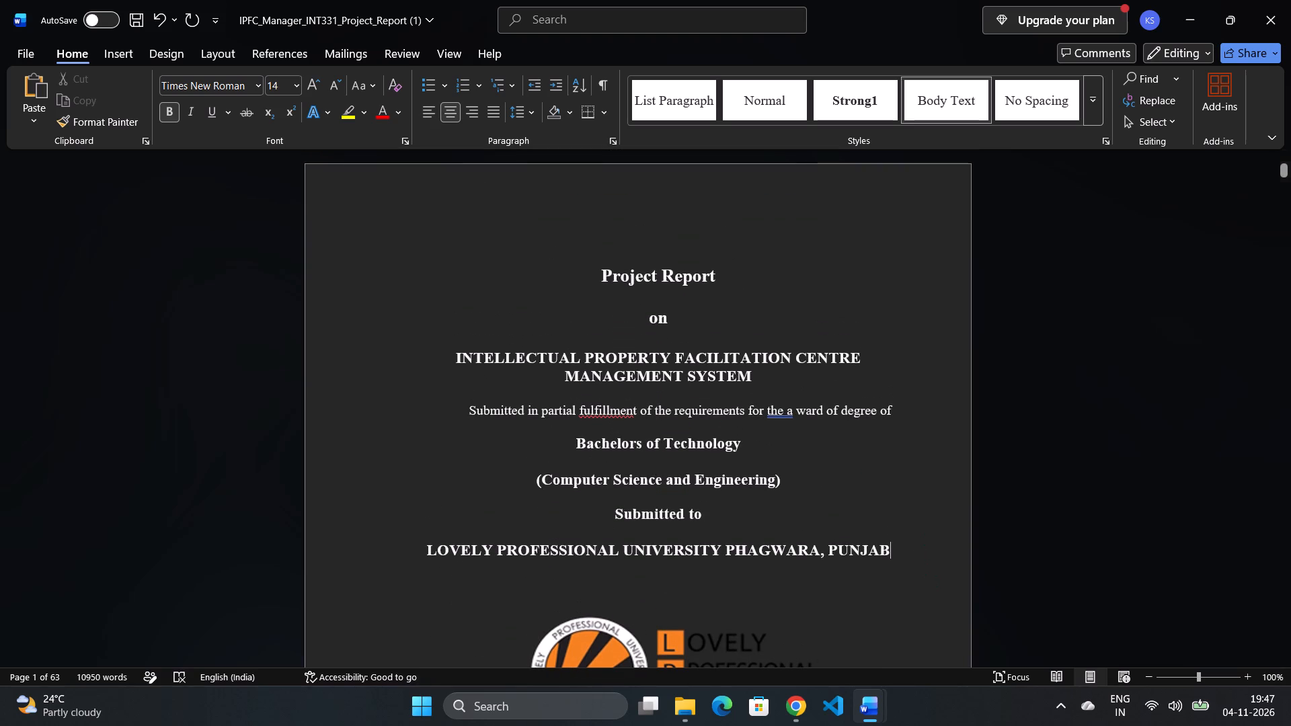
Look over the finished cover, then skim the contents and remaining pages of the report to check the layout.
scroll(919, 555, "down", 3)
scroll(919, 555, "up", 3)
scroll(919, 555, "down", 1)
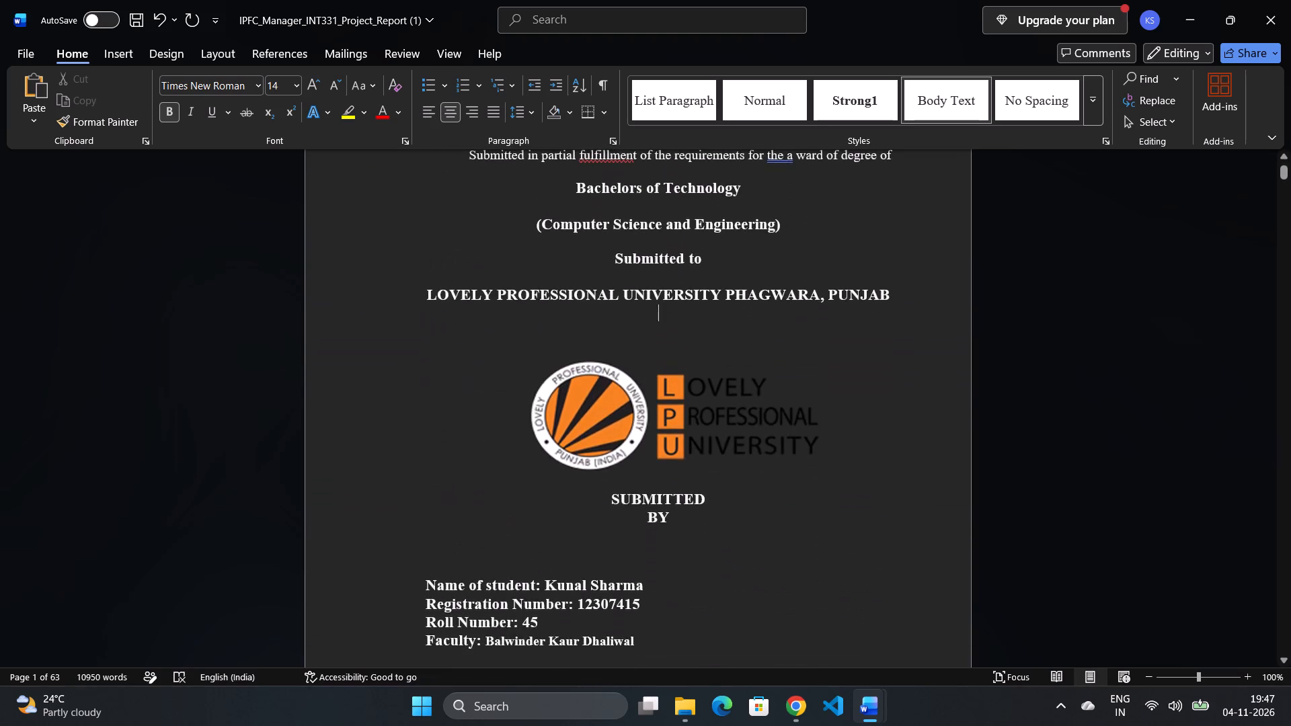
scroll(919, 555, "down", 1)
scroll(919, 555, "up", 5)
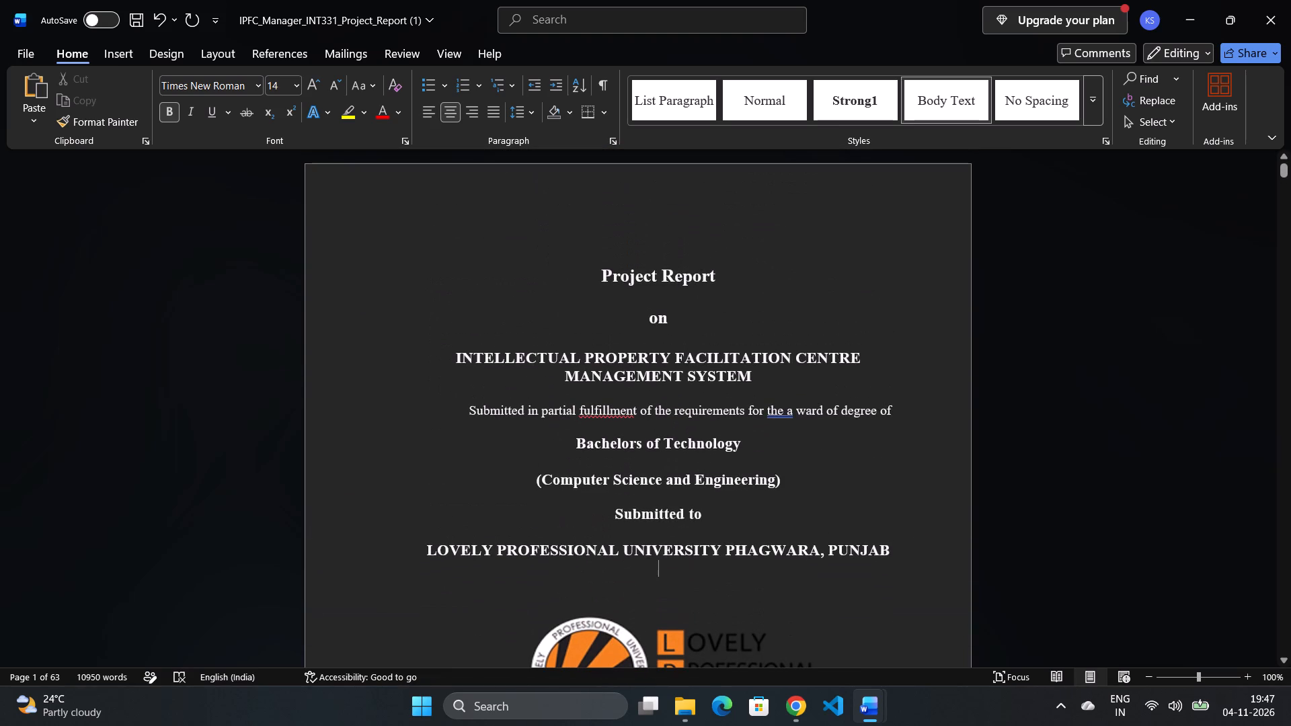
scroll(919, 555, "down", 10)
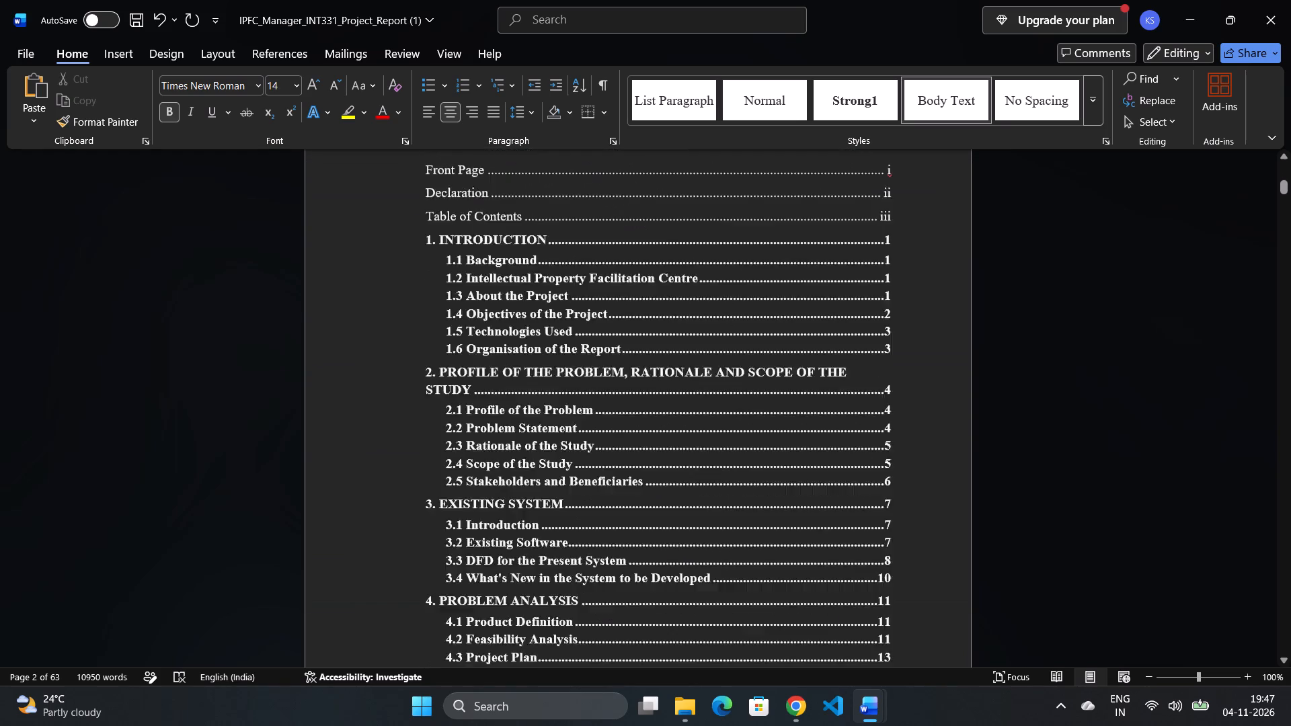
scroll(919, 555, "down", 12)
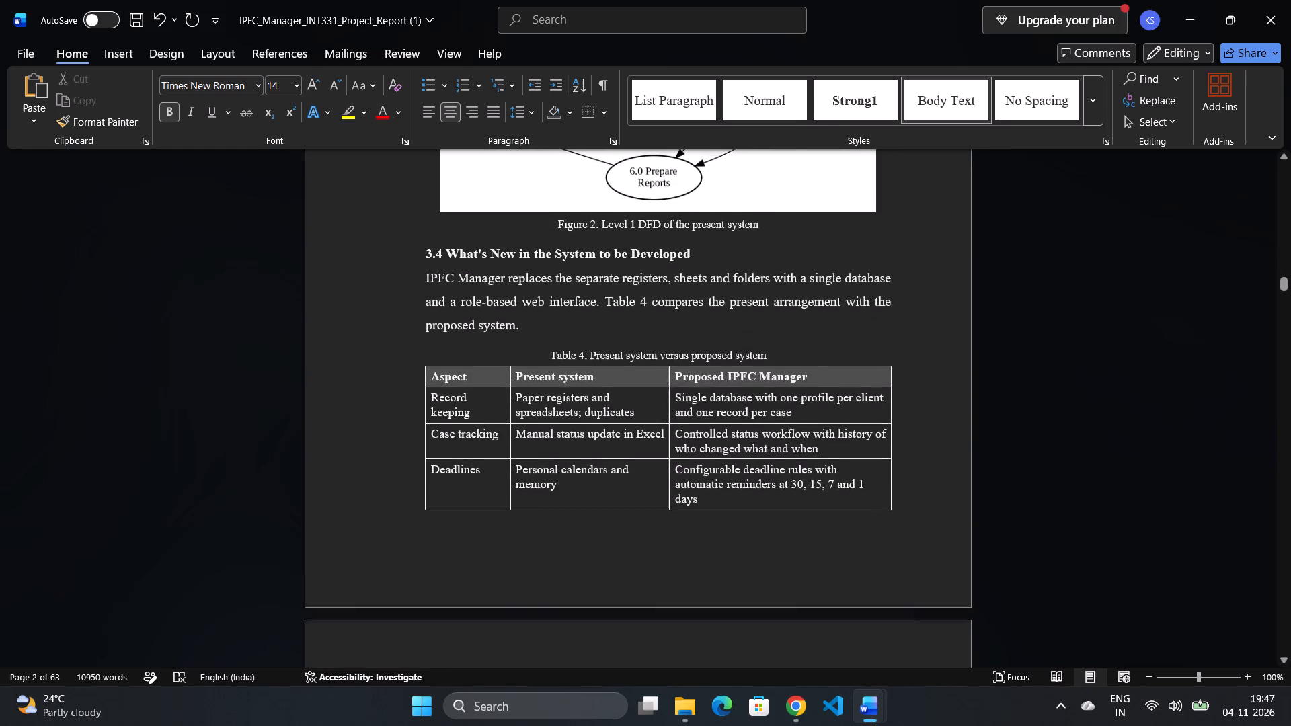
scroll(919, 555, "down", 20)
scroll(919, 555, "down", 16)
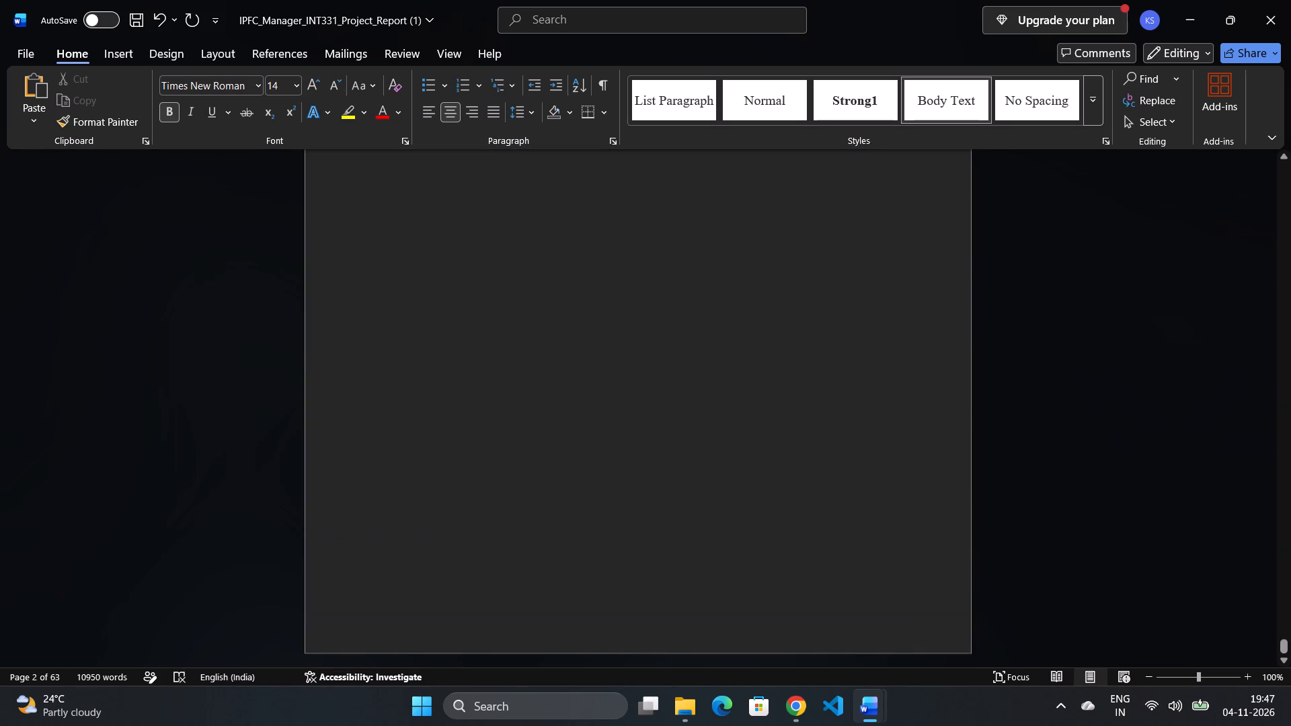
scroll(919, 555, "down", 13)
scroll(797, 484, "up", 11)
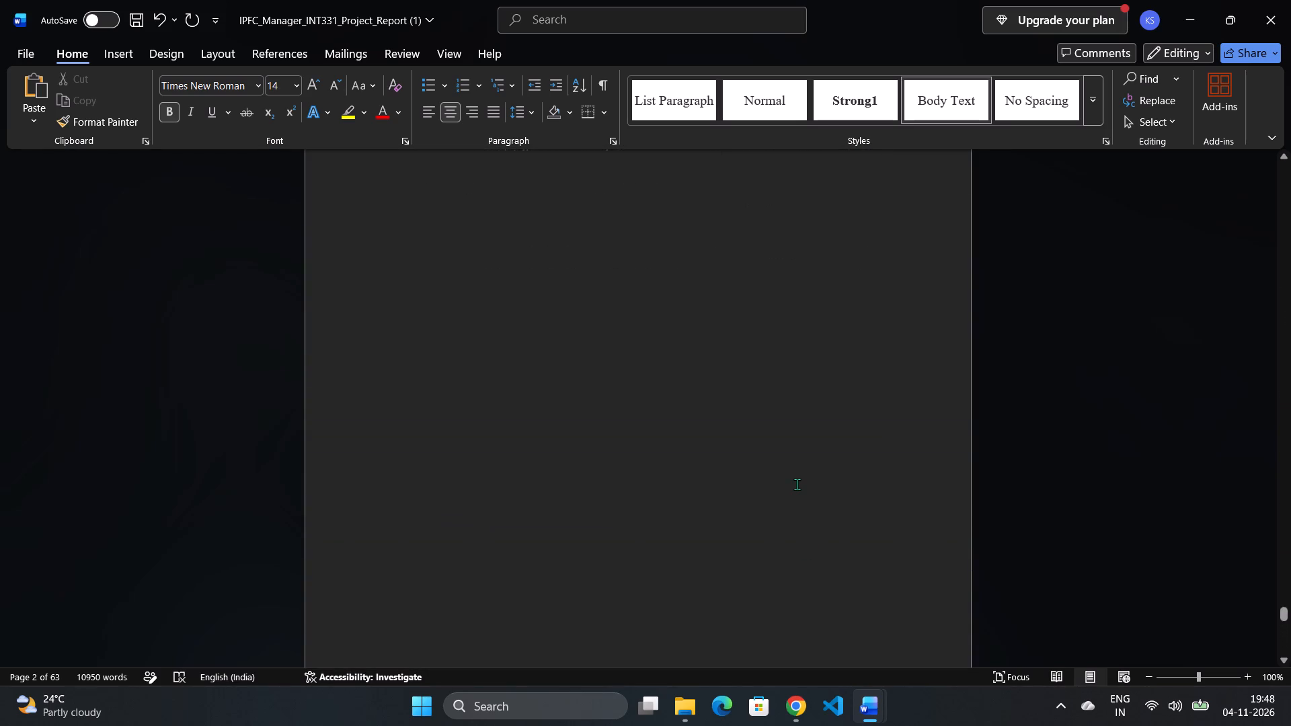
scroll(797, 484, "up", 11)
scroll(797, 484, "up", 15)
Save the edited report document.
key("ctrl+s")
key("ctrl+s")
key("ctrl+s")
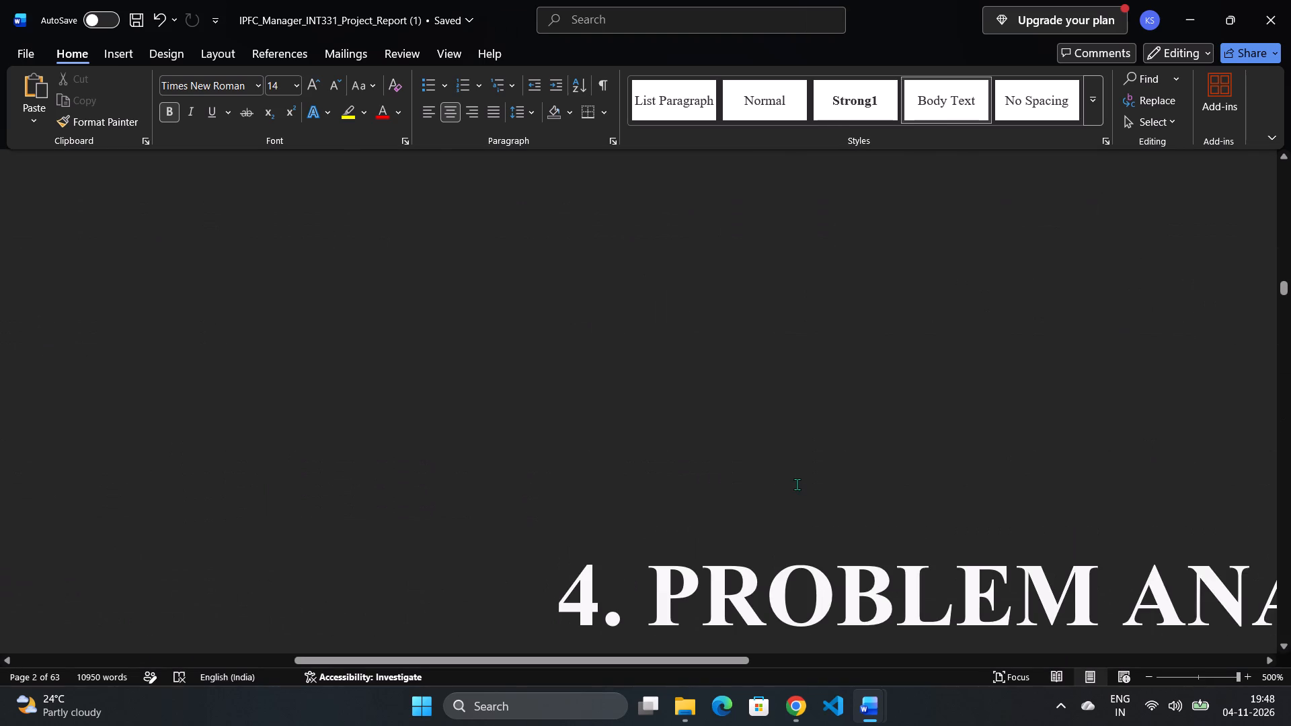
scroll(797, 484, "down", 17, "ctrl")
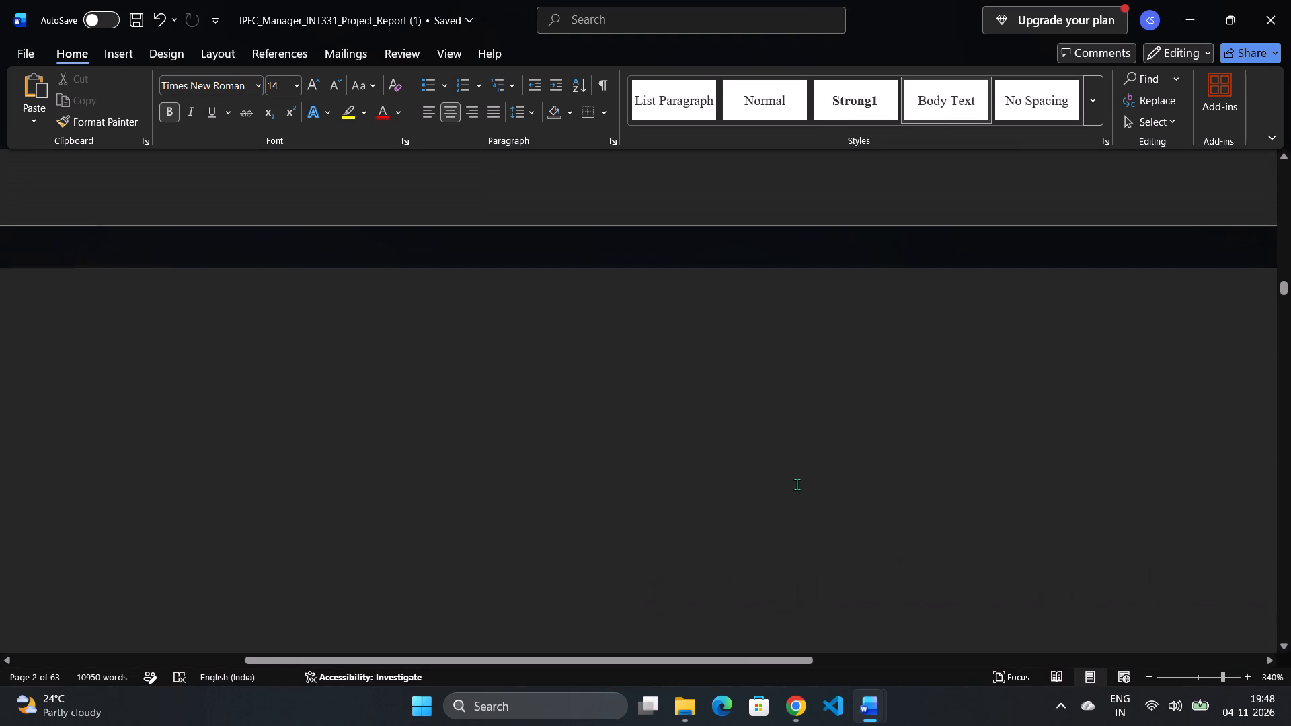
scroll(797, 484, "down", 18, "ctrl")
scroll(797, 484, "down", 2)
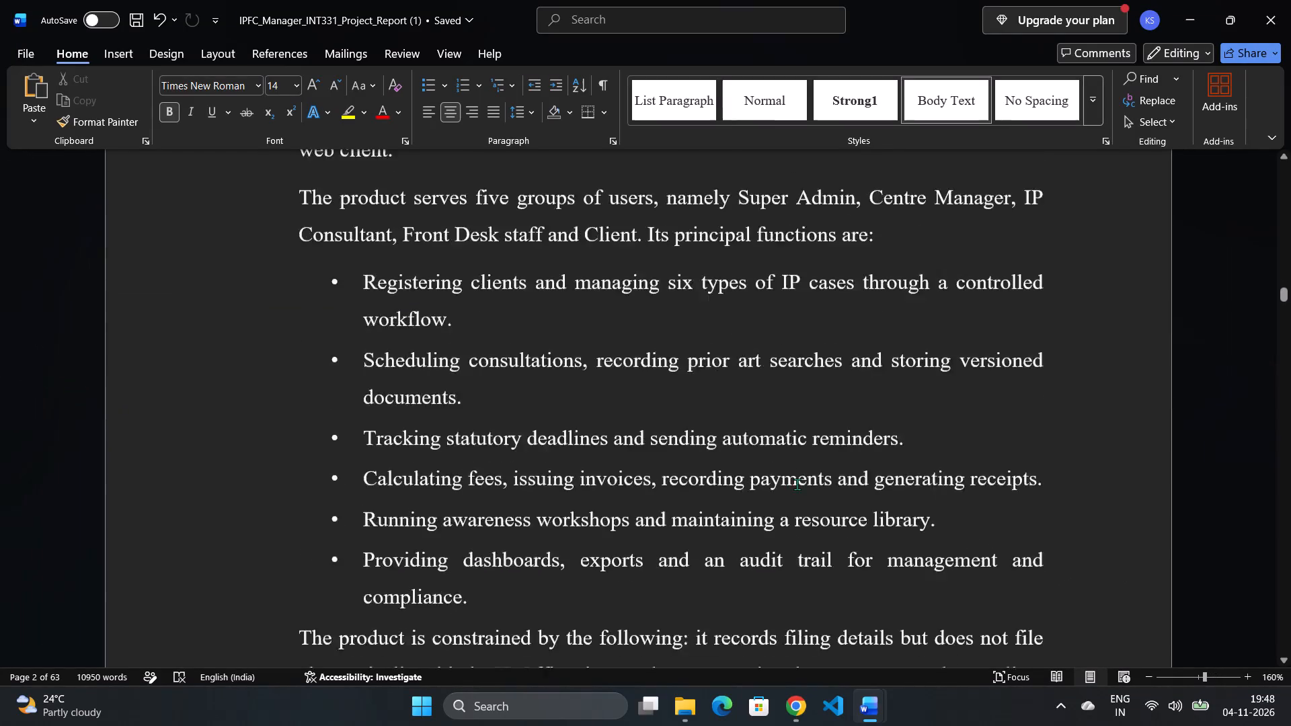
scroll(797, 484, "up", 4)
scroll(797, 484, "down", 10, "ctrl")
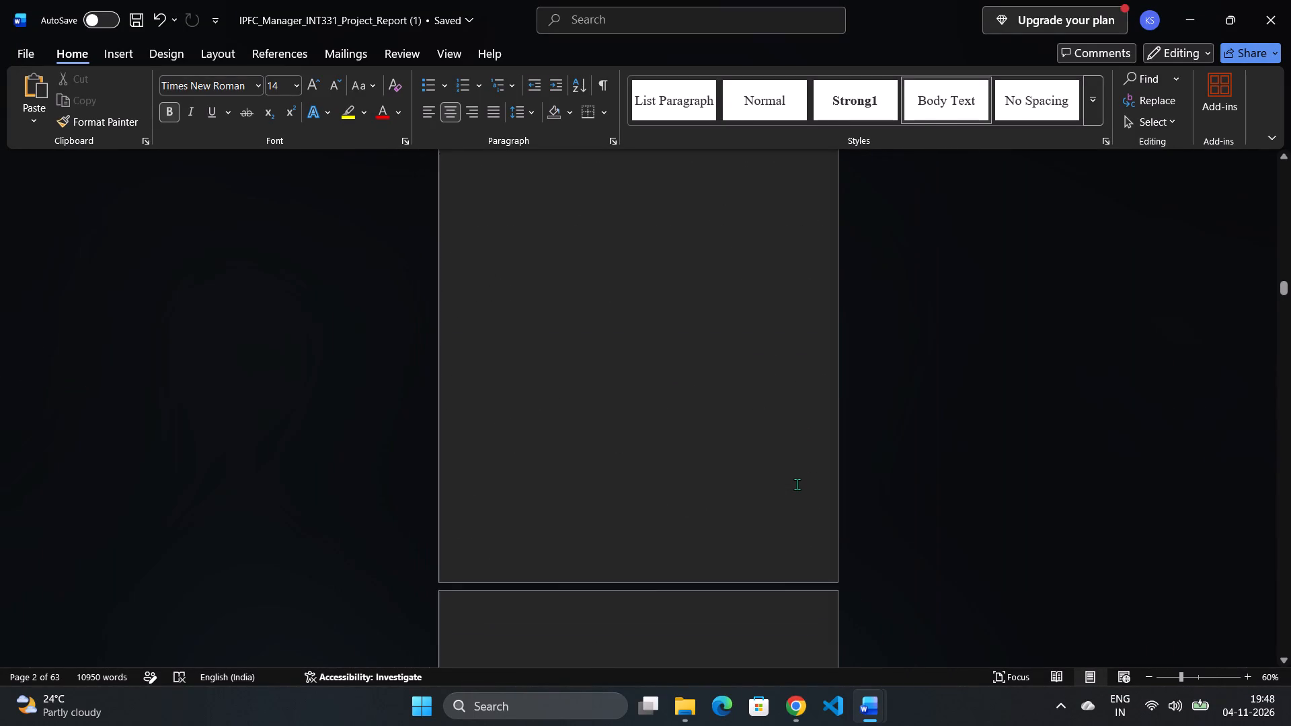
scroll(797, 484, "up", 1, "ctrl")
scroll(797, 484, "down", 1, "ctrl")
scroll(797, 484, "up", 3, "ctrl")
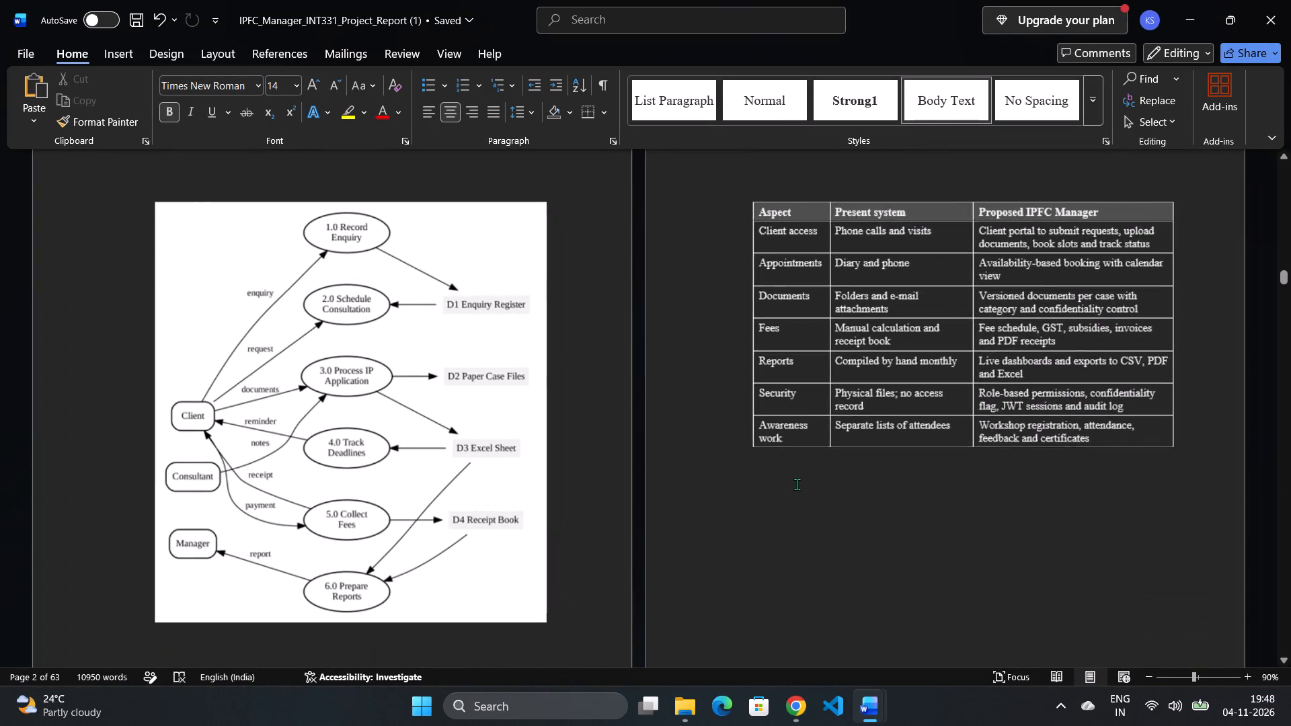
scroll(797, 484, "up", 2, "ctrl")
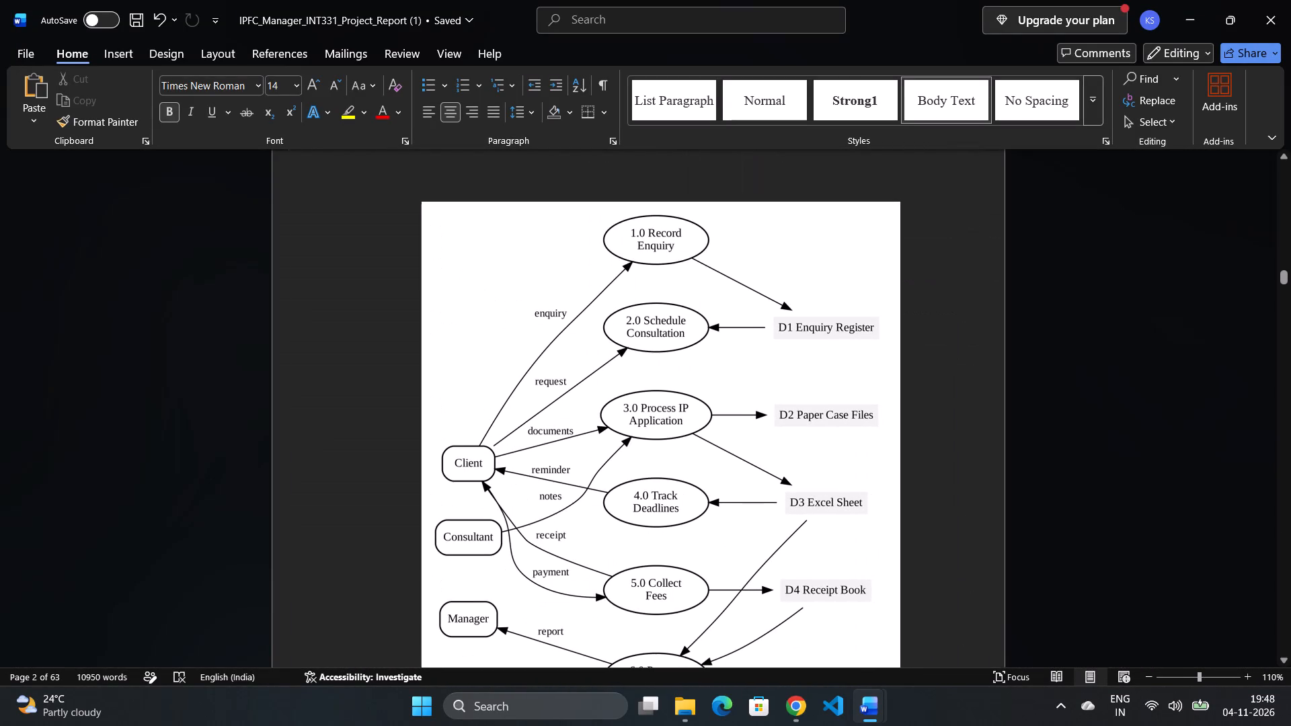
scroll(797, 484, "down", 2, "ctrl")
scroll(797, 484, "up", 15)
Open the print preview and check the report's pages from the cover to the later chapters.
key("ctrl+p")
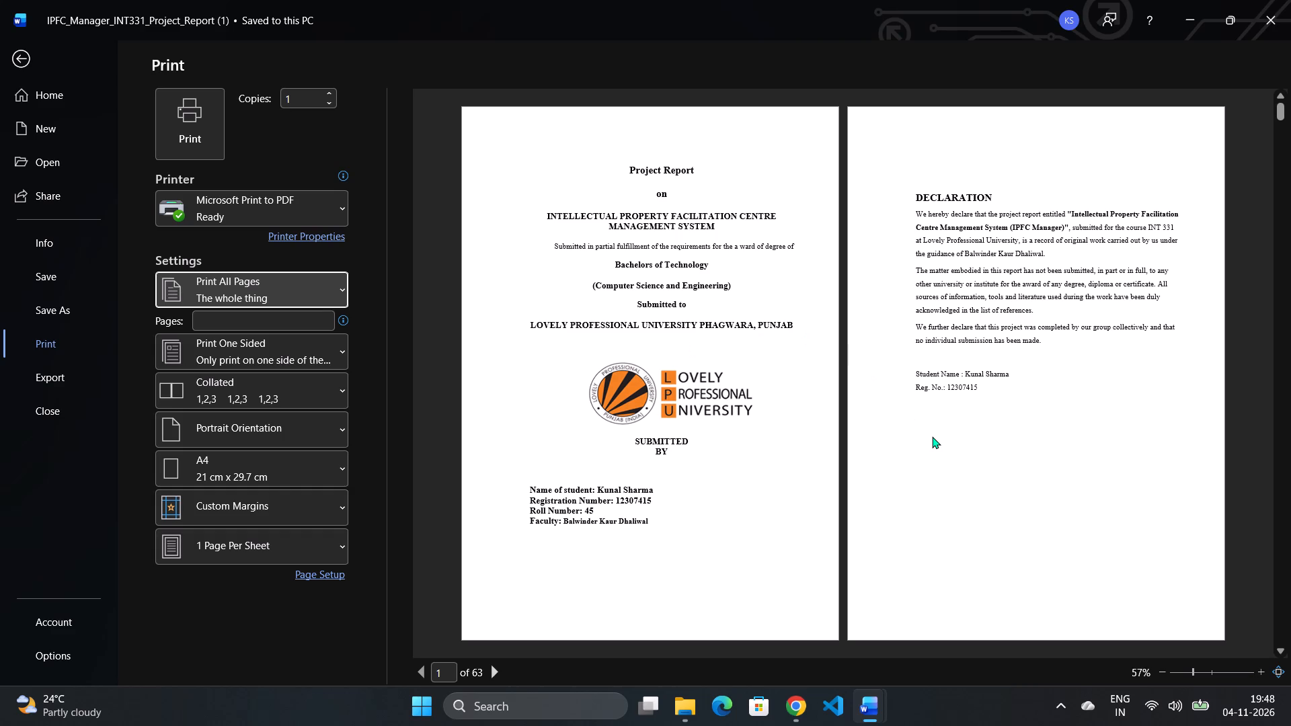
scroll(932, 436, "down", 1)
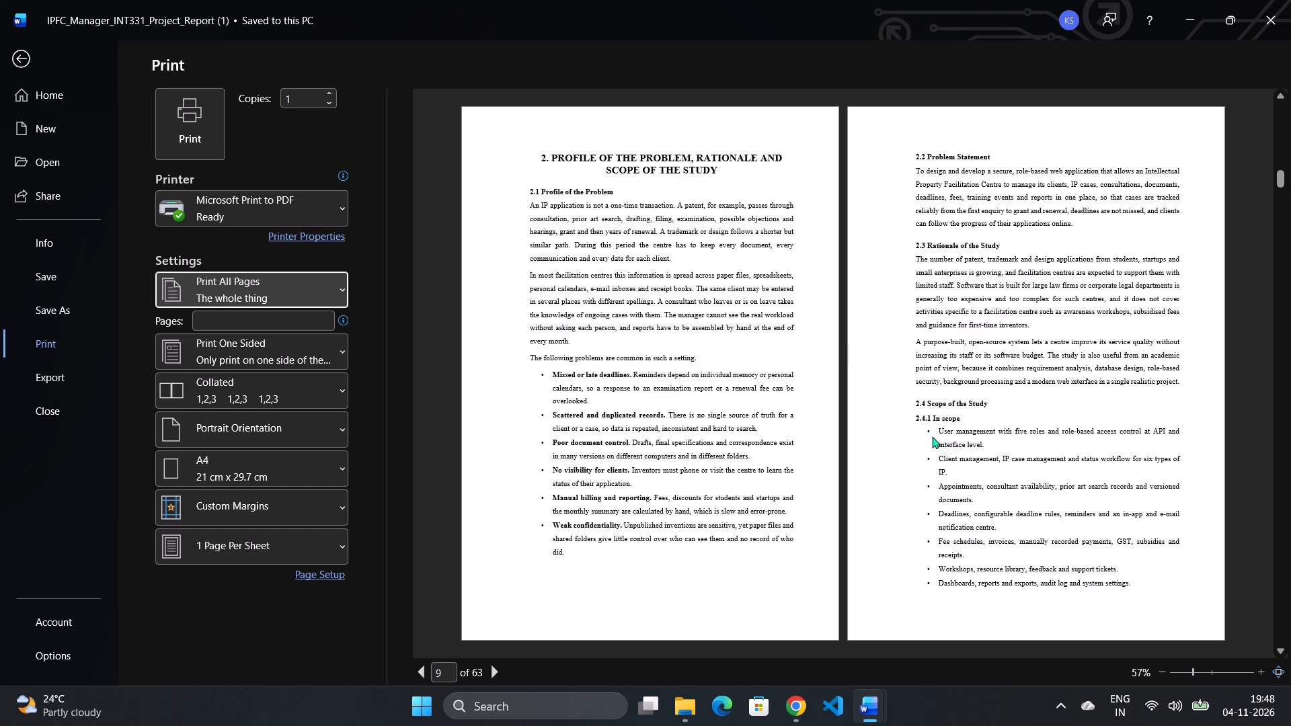
scroll(932, 436, "down", 2)
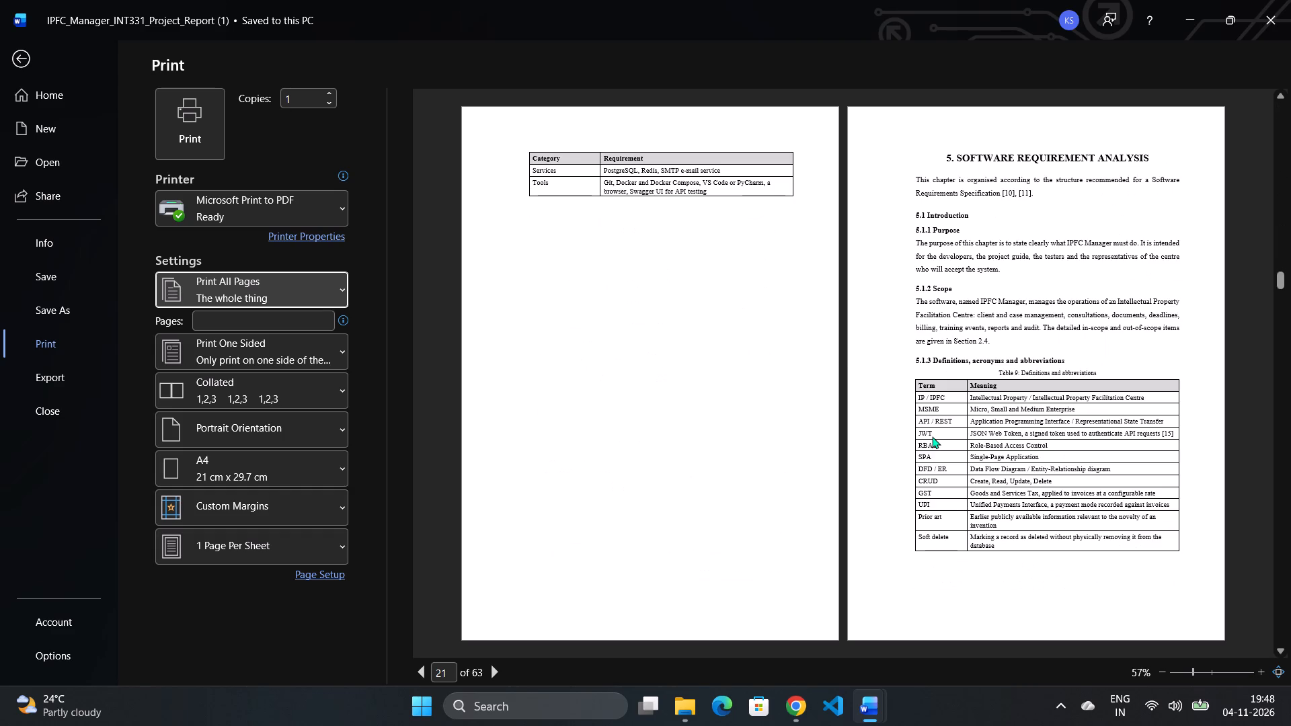
scroll(932, 436, "down", 10)
scroll(932, 436, "down", 20)
scroll(932, 436, "down", 3)
scroll(932, 436, "up", 6)
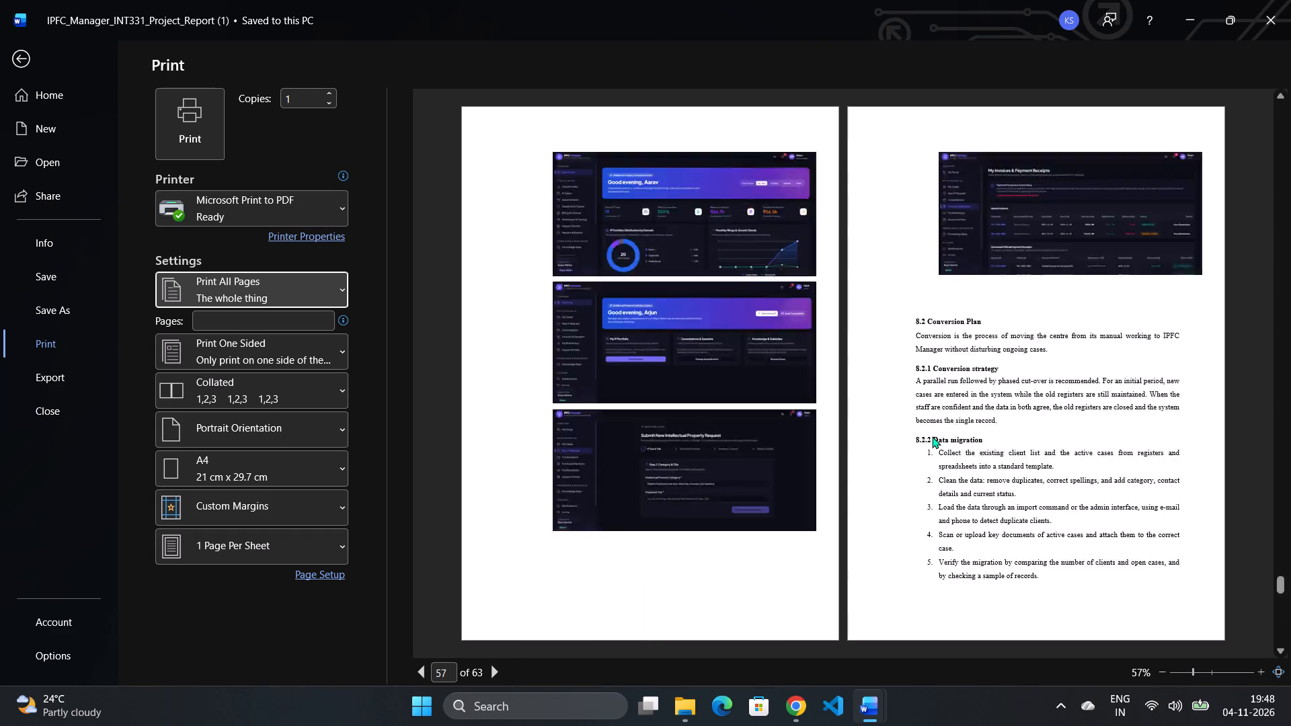
scroll(932, 436, "up", 10)
scroll(932, 436, "up", 20)
scroll(932, 436, "up", 5)
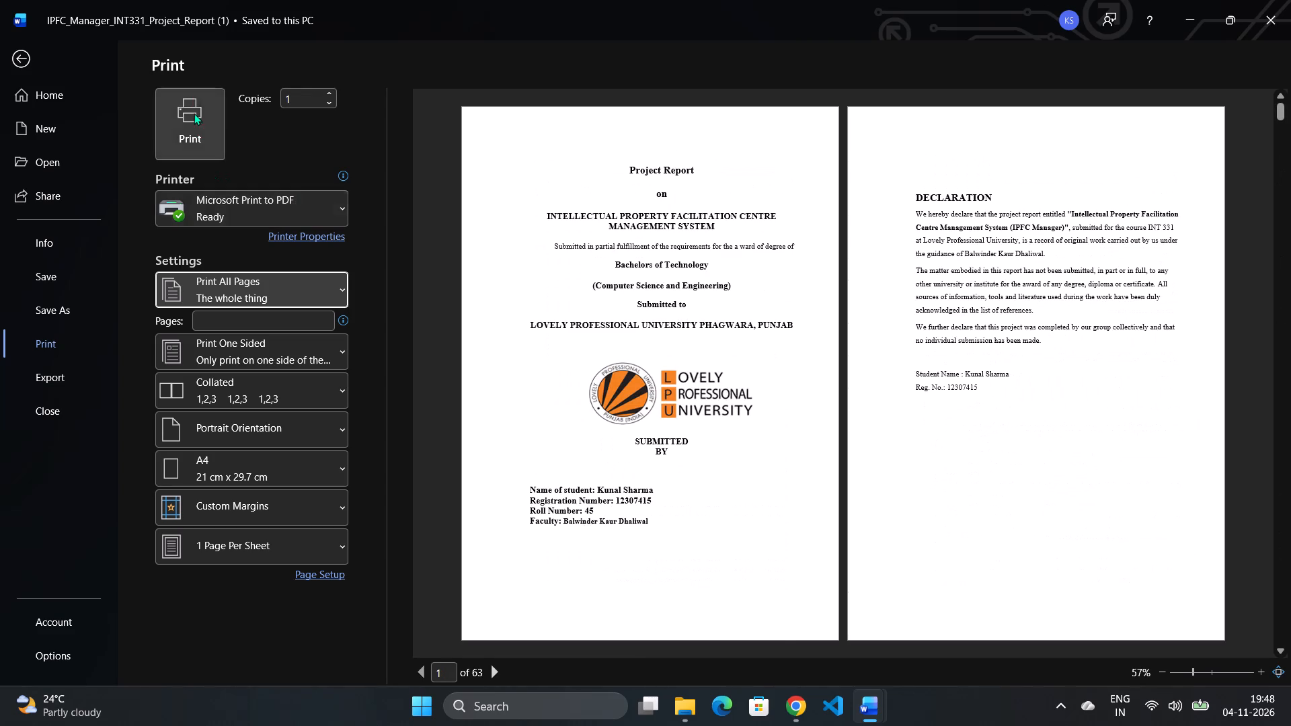
Print the whole report to PDF on the Desktop, naming the file djangoreport followed by the student's registration number.
left_click(188, 102)
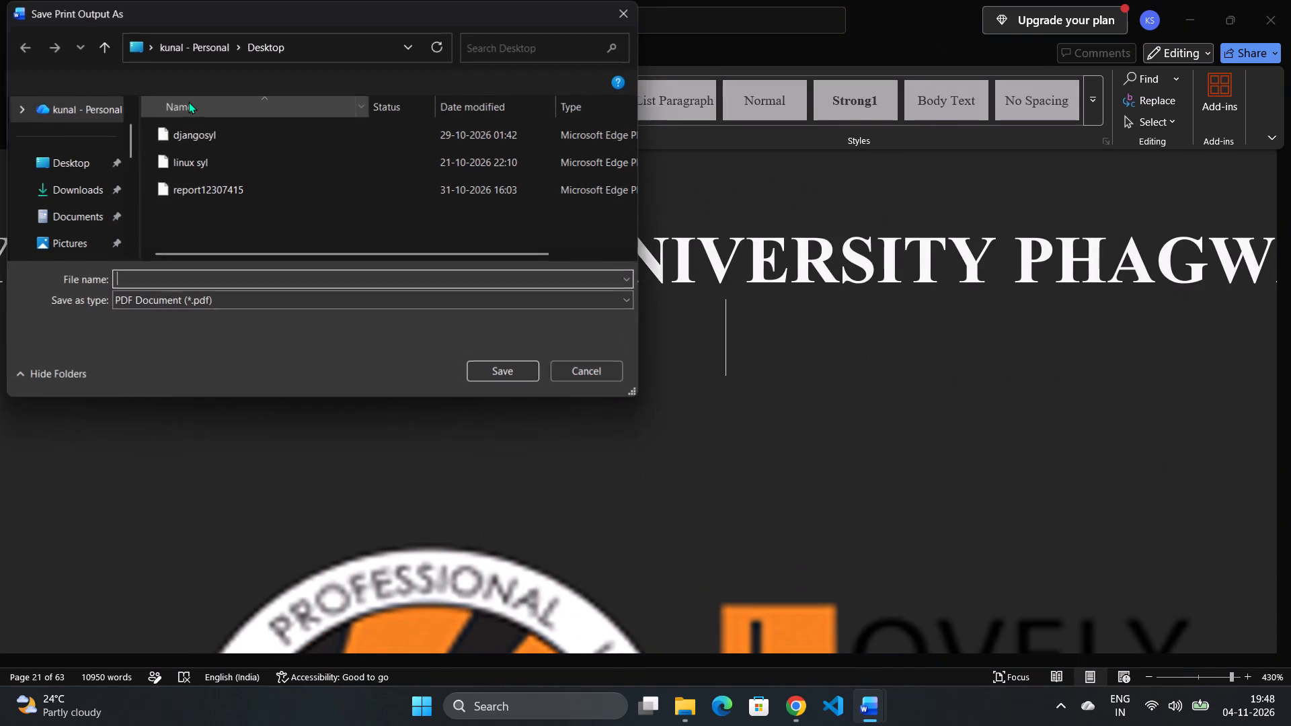
left_click(53, 163)
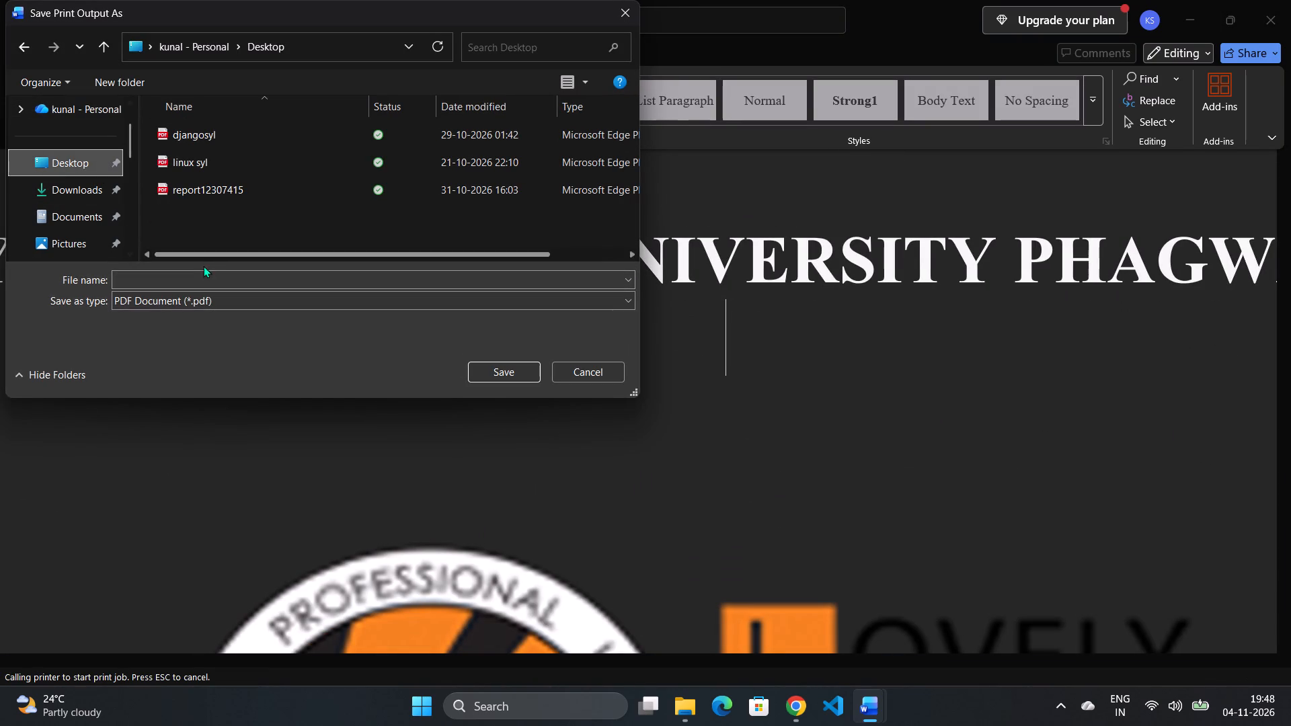
left_click(193, 278)
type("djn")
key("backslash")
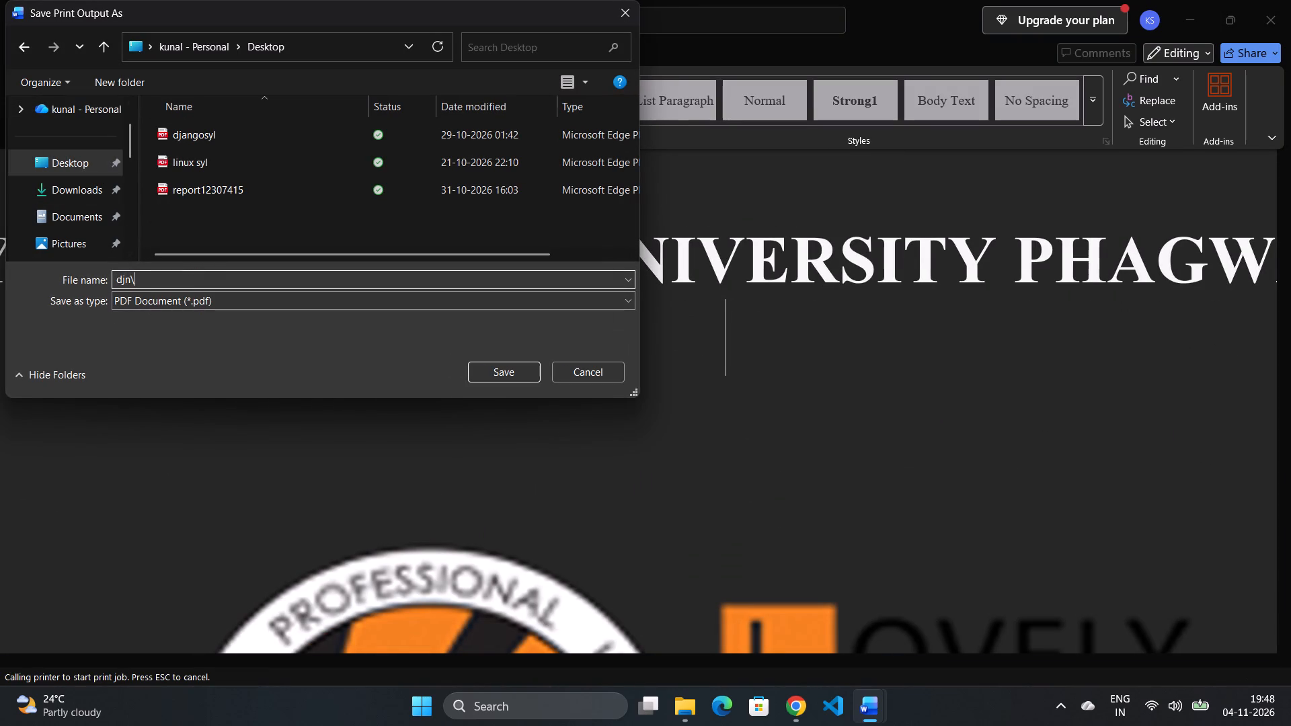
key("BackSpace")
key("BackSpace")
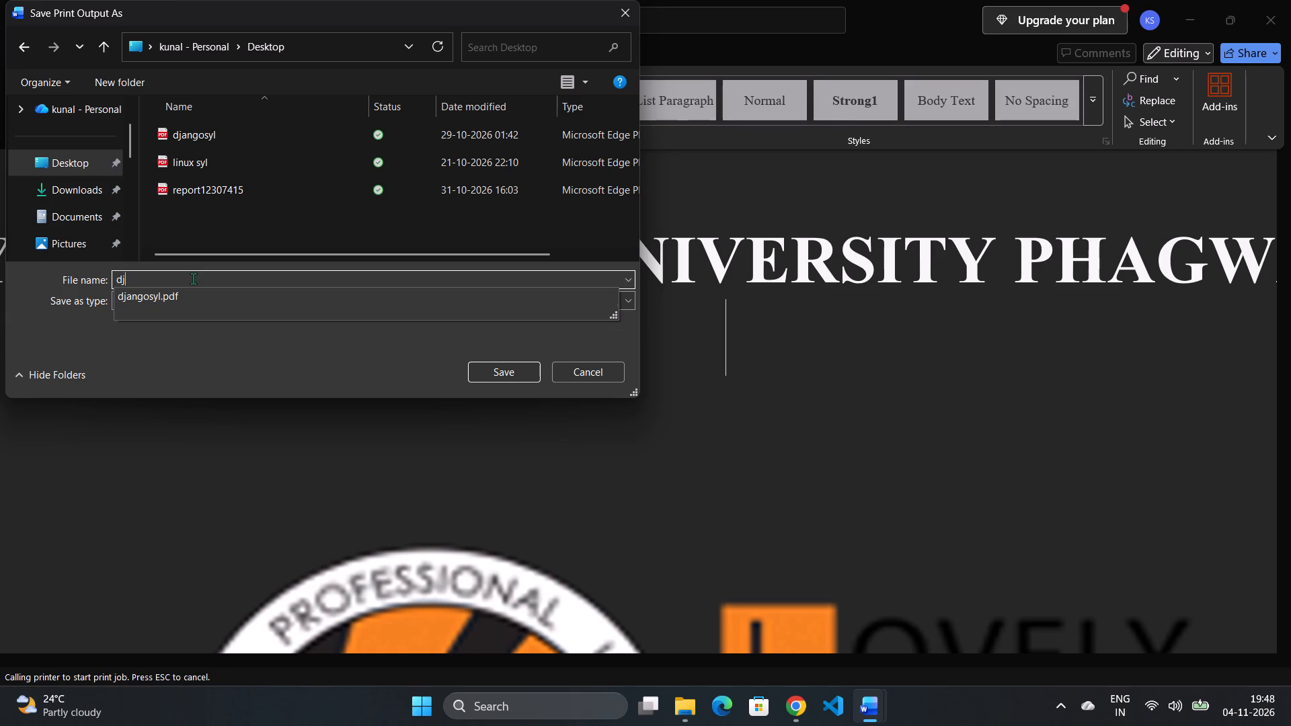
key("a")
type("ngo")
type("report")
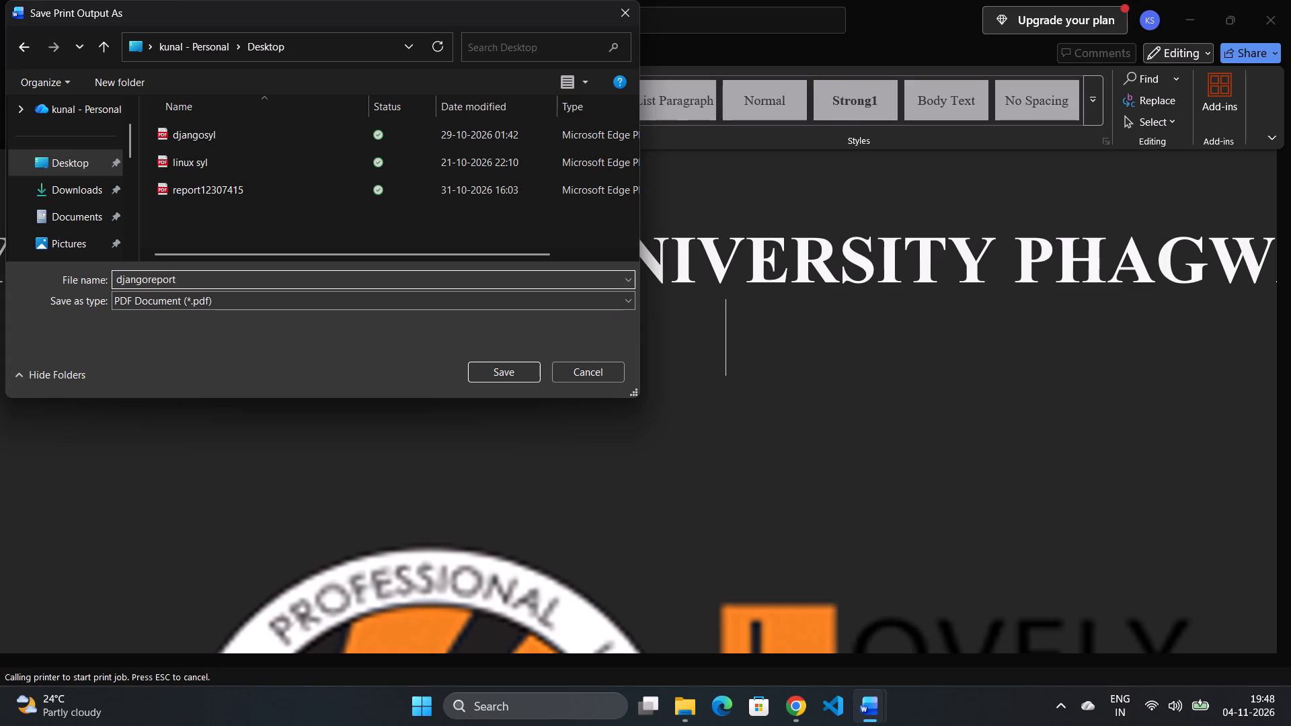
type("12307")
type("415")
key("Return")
Save the report document again and minimise its window.
scroll(833, 438, "down", 19, "ctrl")
scroll(833, 438, "down", 8, "ctrl")
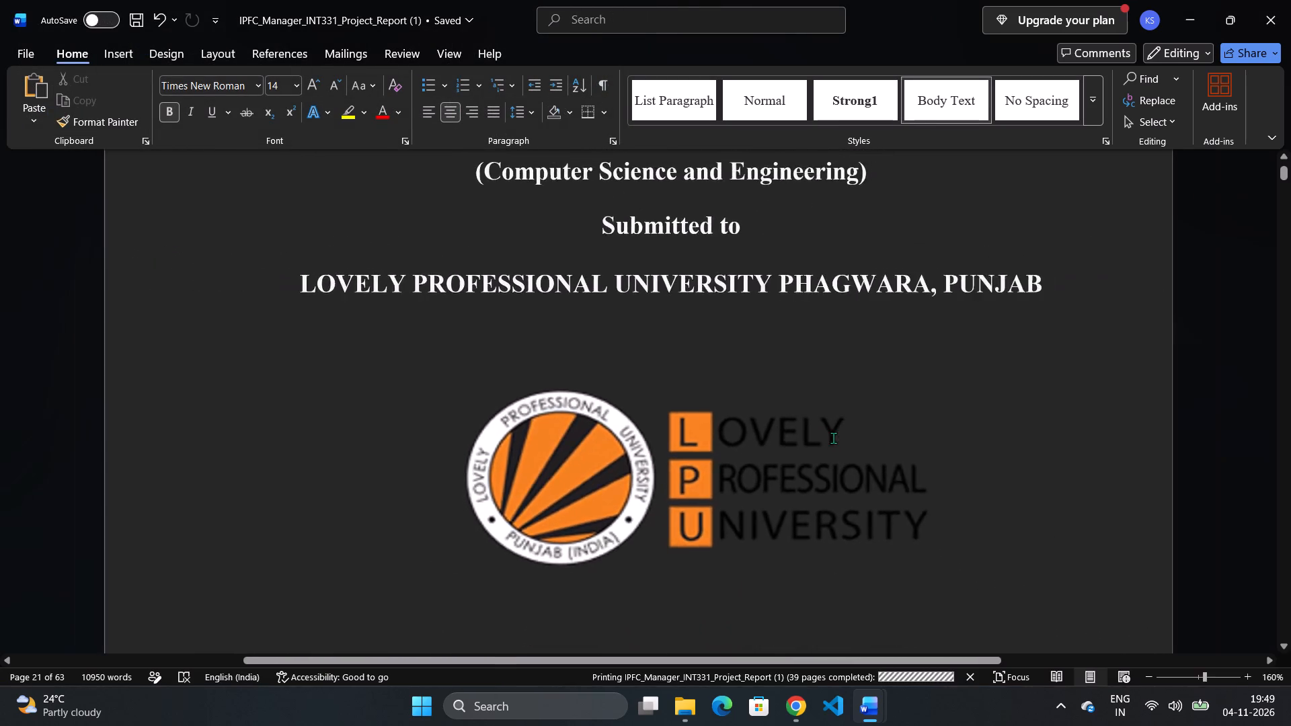
scroll(833, 438, "down", 8, "ctrl")
key("ctrl+s")
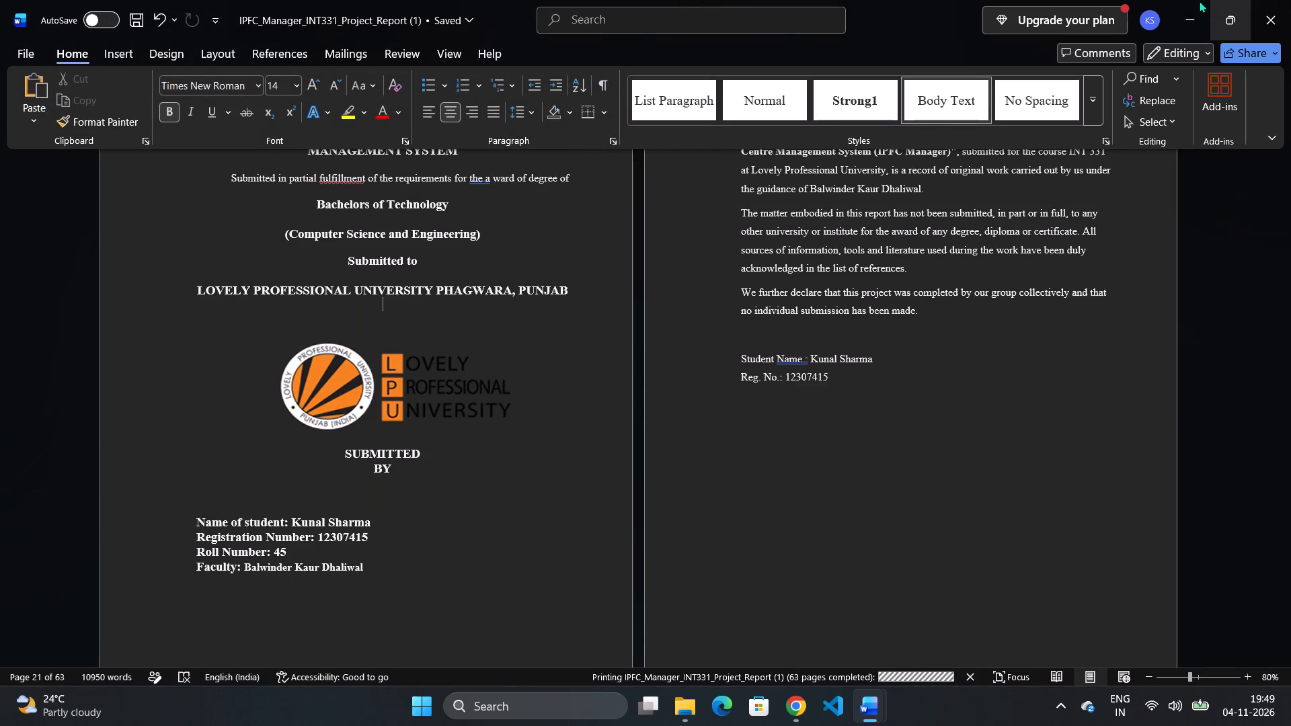
left_click(1290, 0)
left_click(1196, 19)
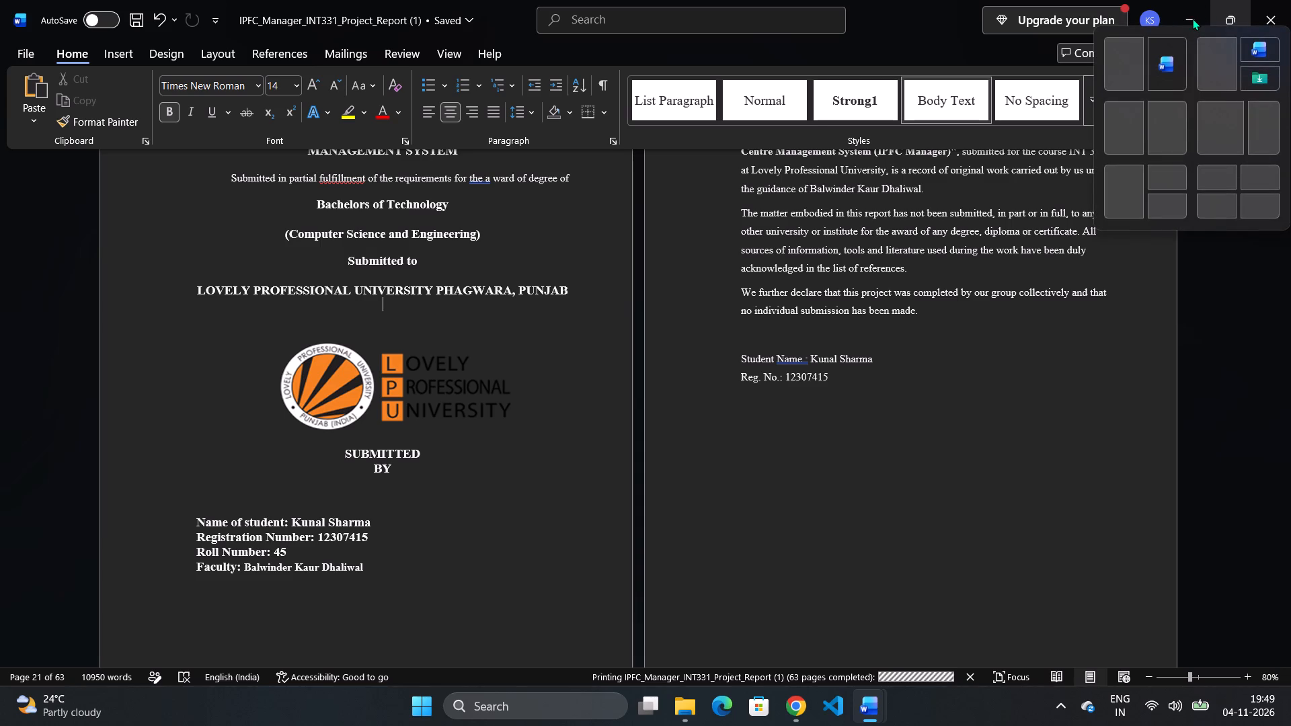
left_click(1192, 18)
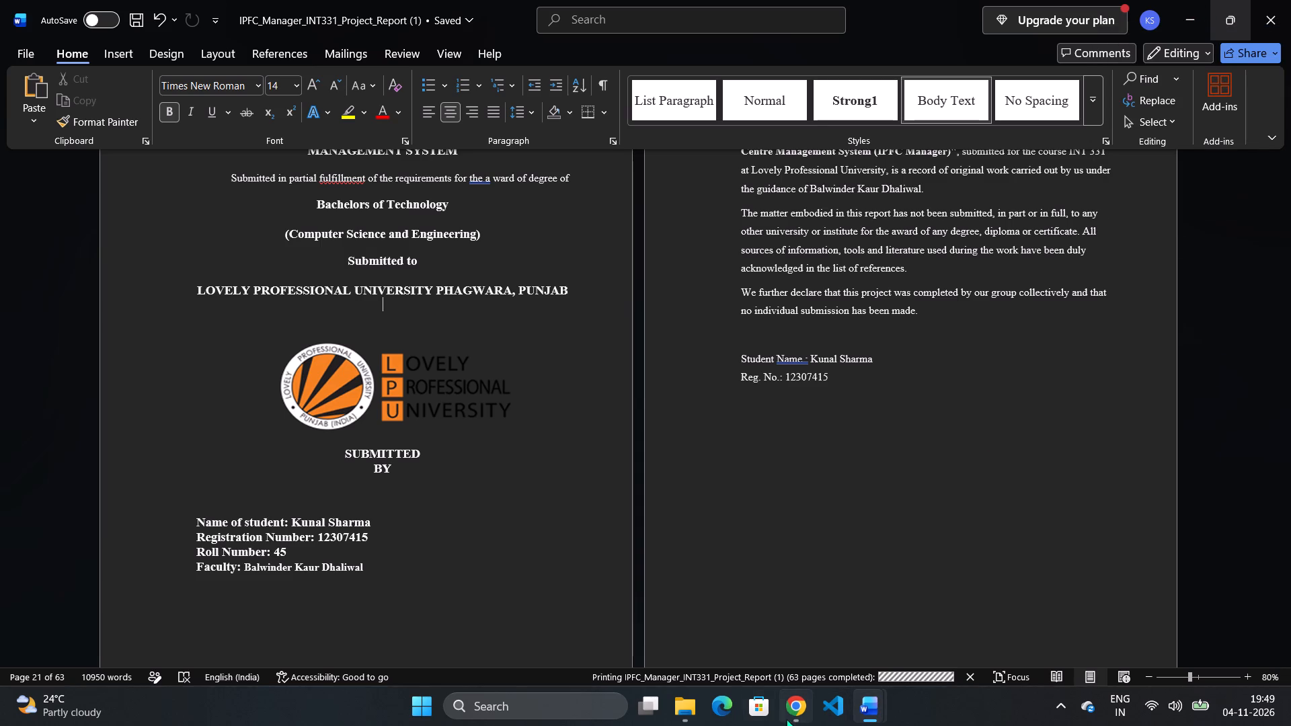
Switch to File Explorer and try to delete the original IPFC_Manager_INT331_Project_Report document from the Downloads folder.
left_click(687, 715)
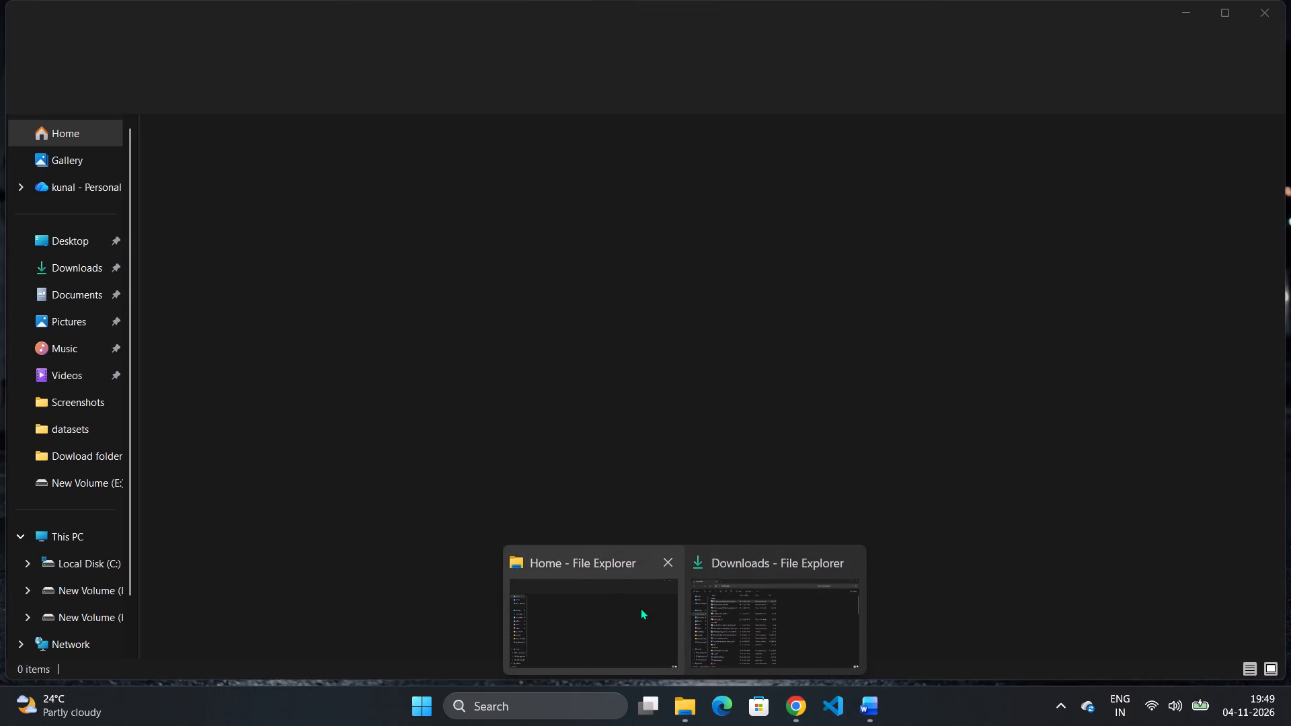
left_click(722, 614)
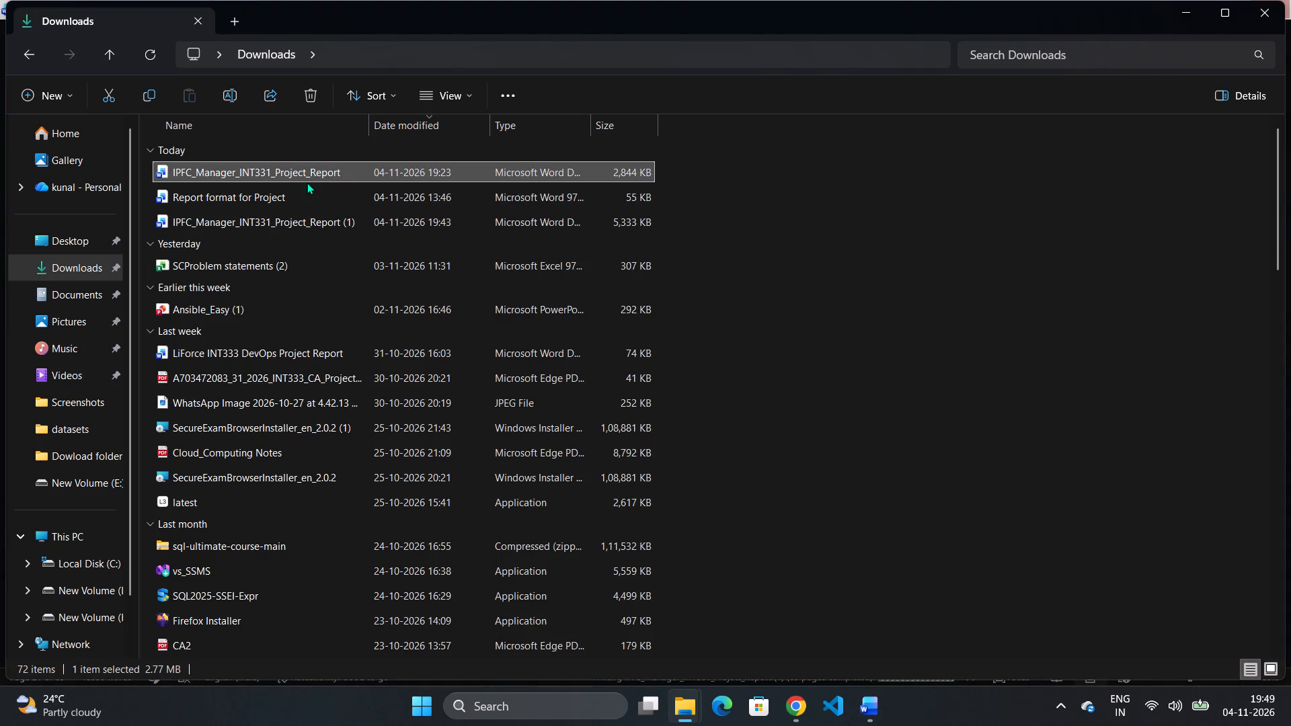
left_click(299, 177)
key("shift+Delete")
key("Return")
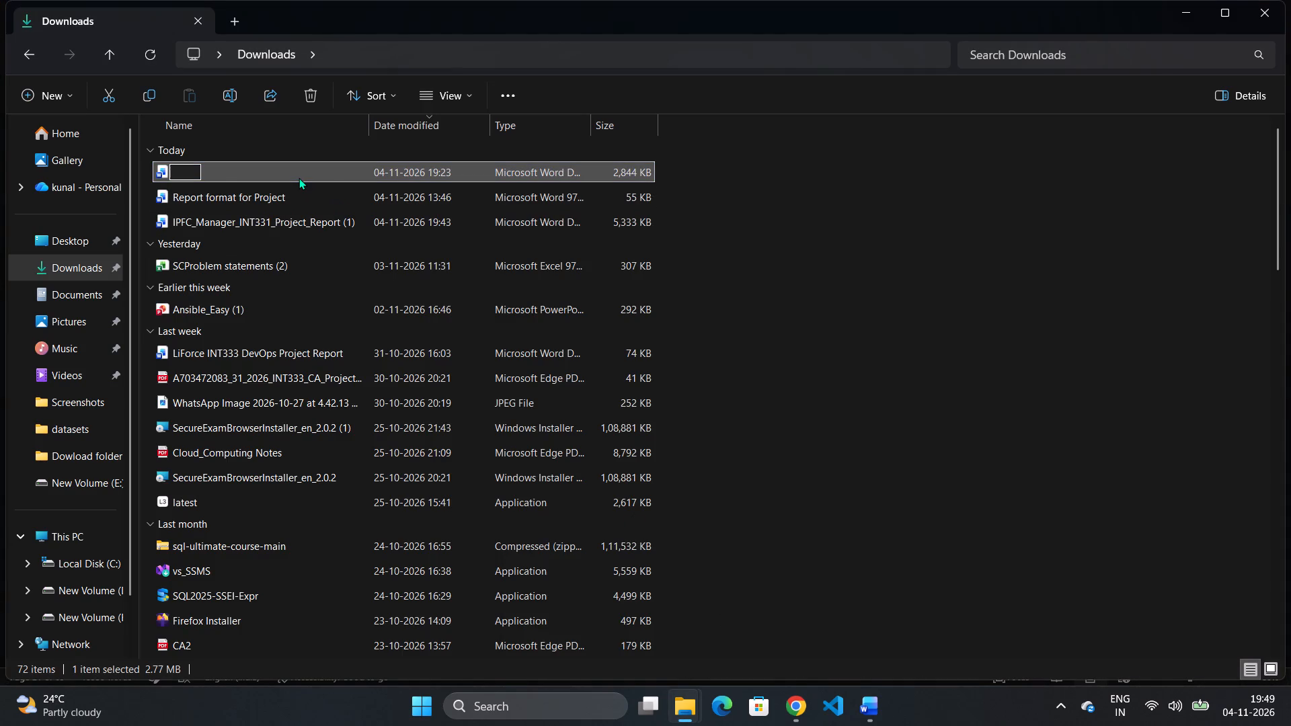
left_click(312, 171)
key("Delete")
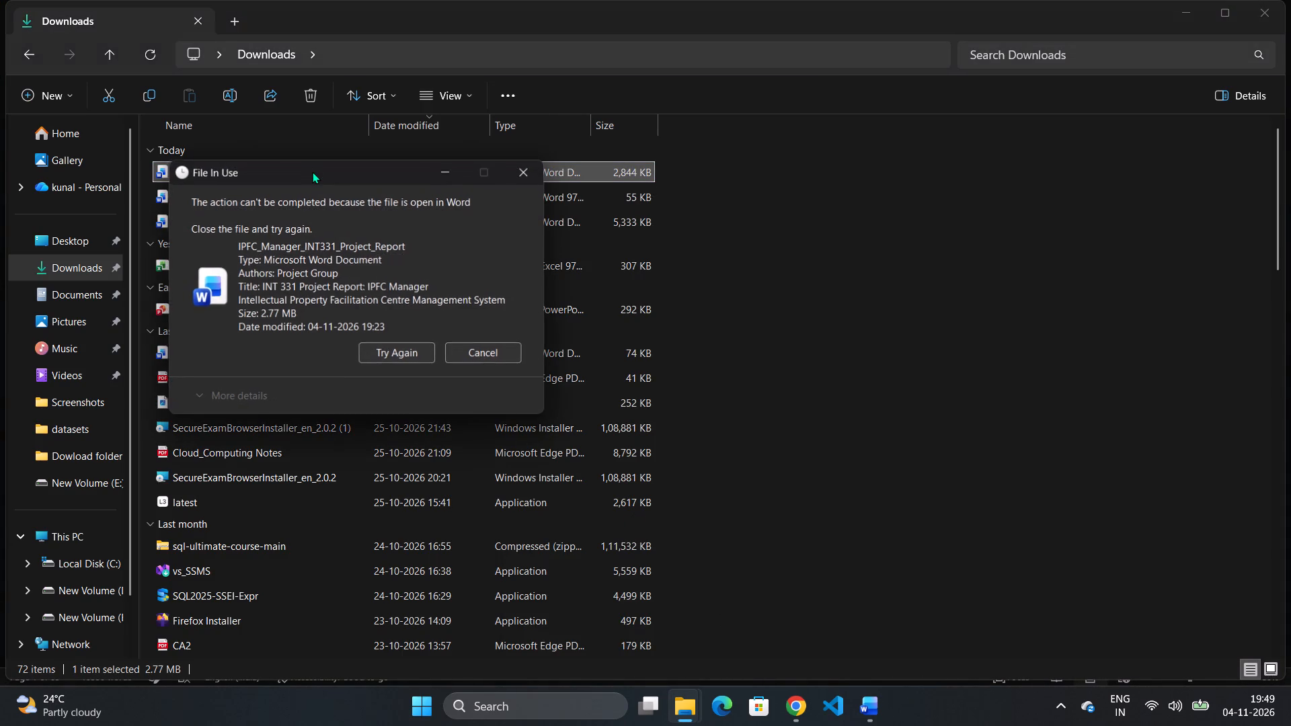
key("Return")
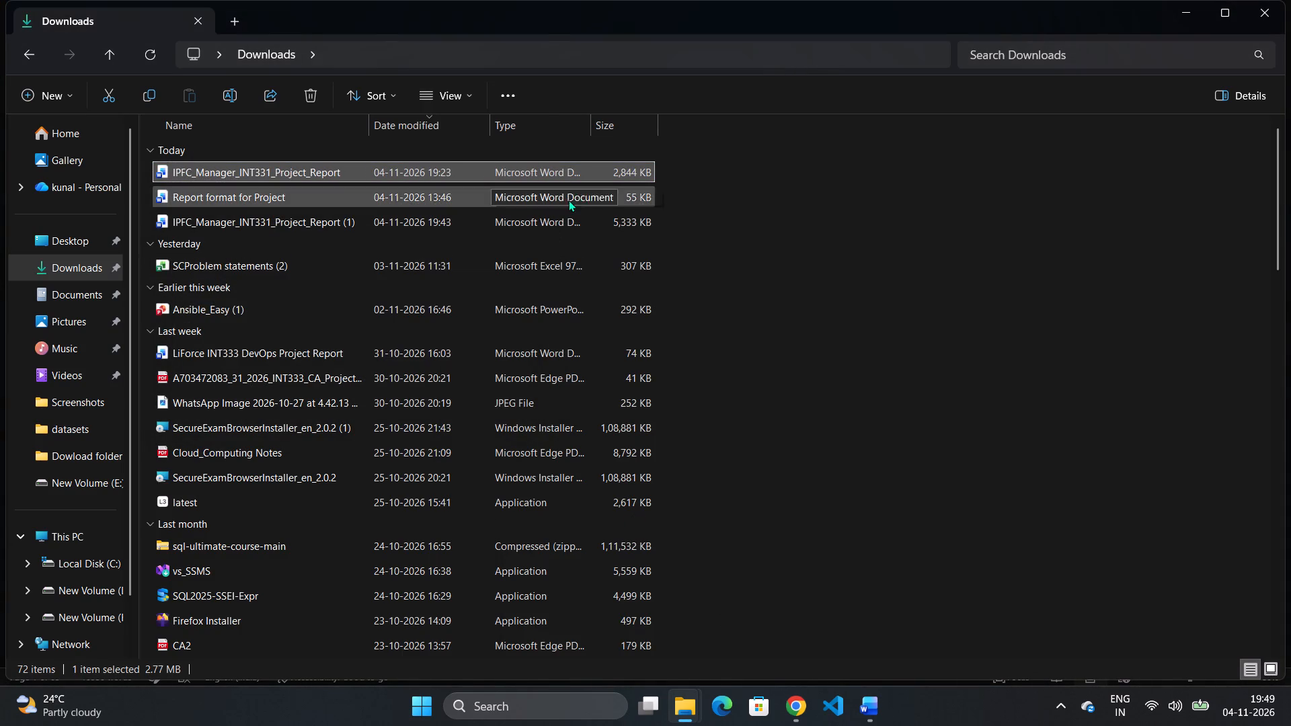
Open the original IPFC_Manager_INT331_Project_Report document from the Downloads folder.
double_click(549, 171)
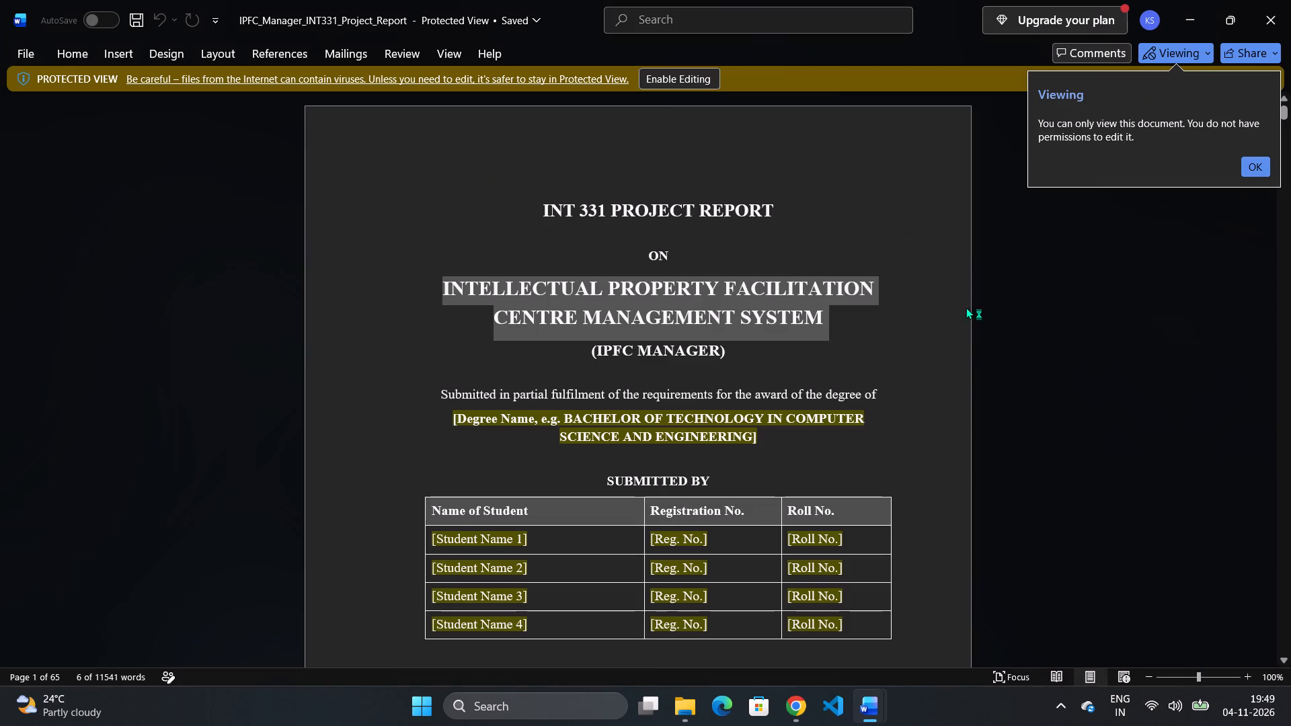
Close the original report document and the edited IPFC_Manager_INT331_Project_Report (1) document.
scroll(966, 356, "down", 2)
scroll(966, 356, "up", 9)
left_click(1267, 0)
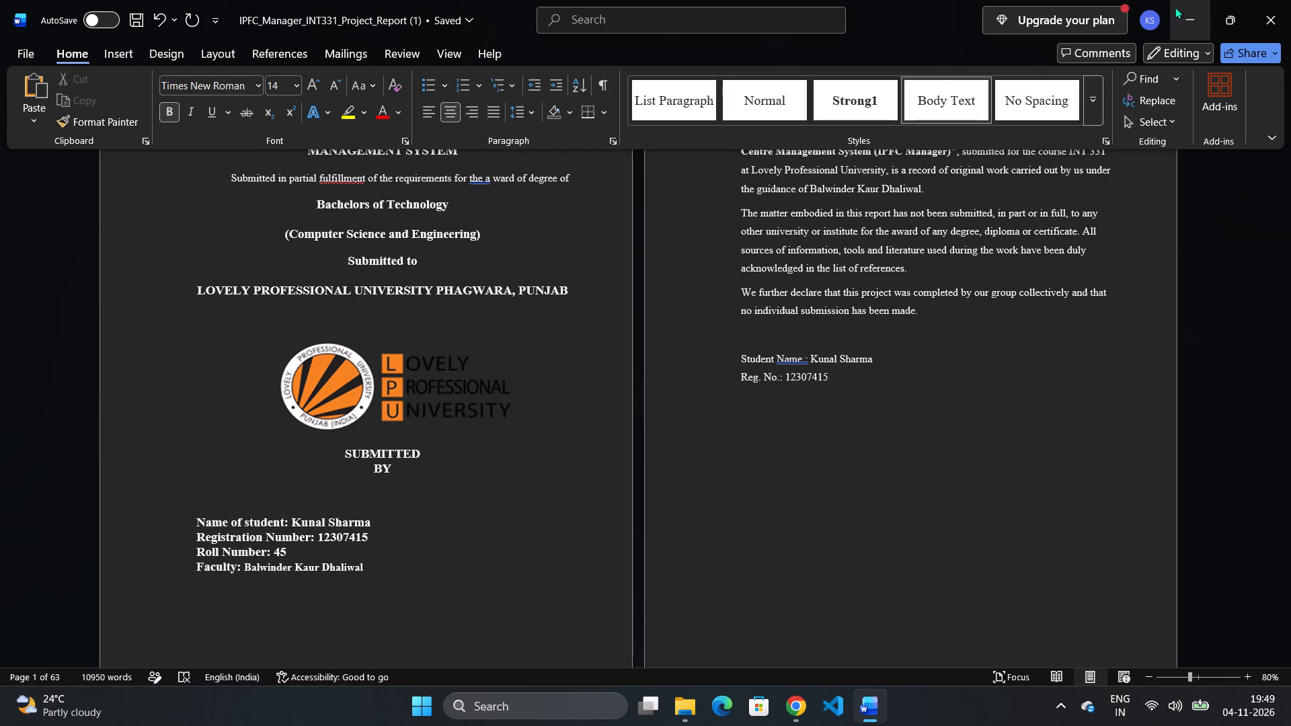
left_click(1290, 0)
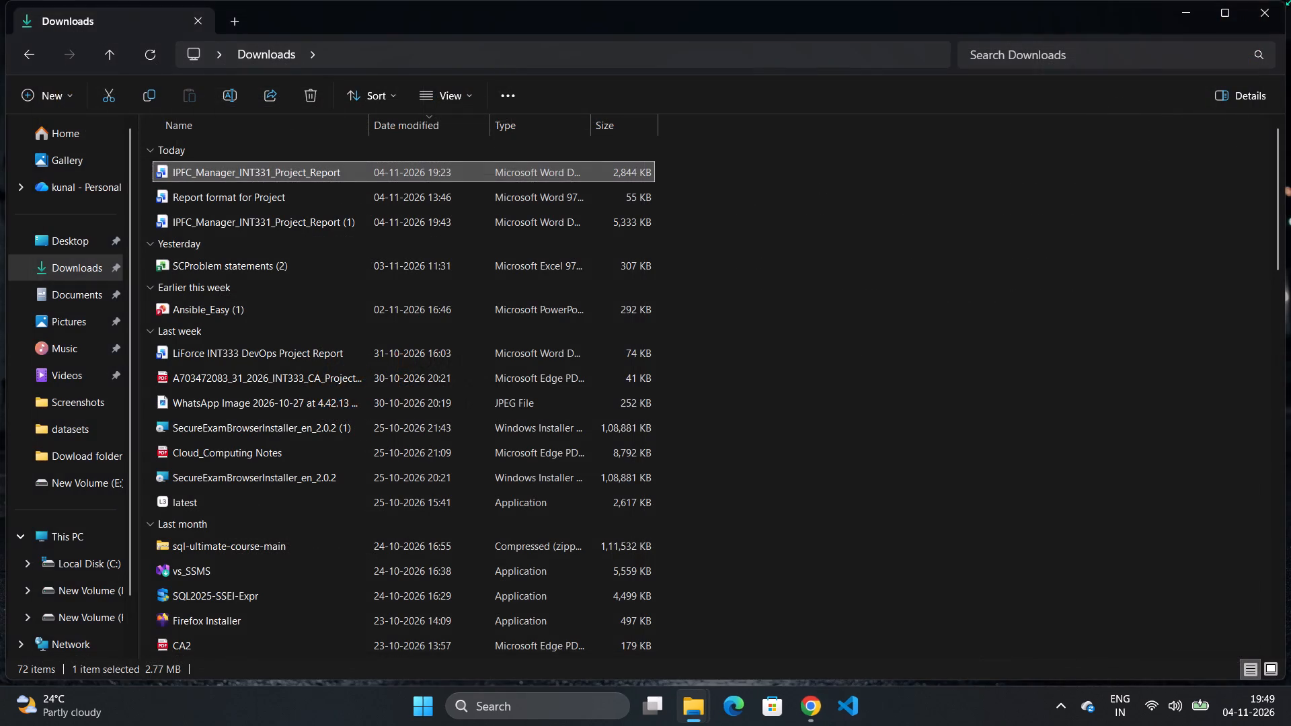
Delete the original IPFC_Manager_INT331_Project_Report document from the Downloads folder.
left_click(299, 179)
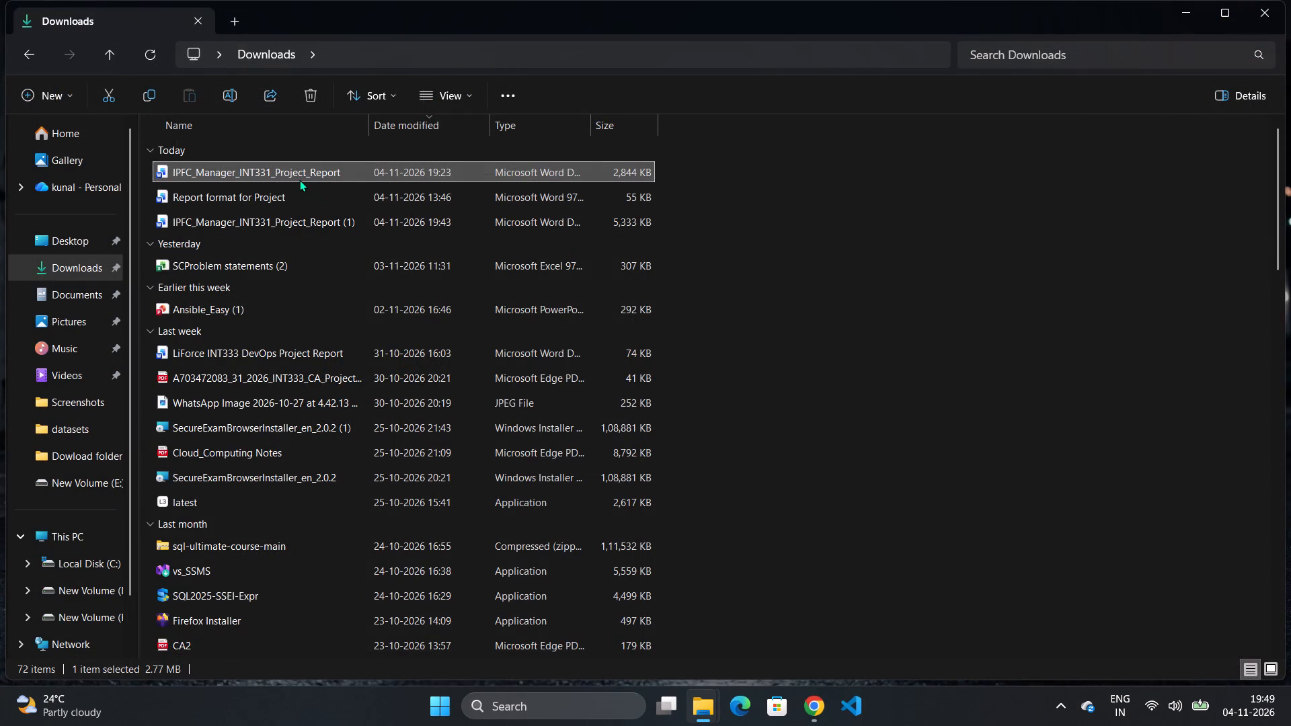
key("Delete")
left_click(762, 237)
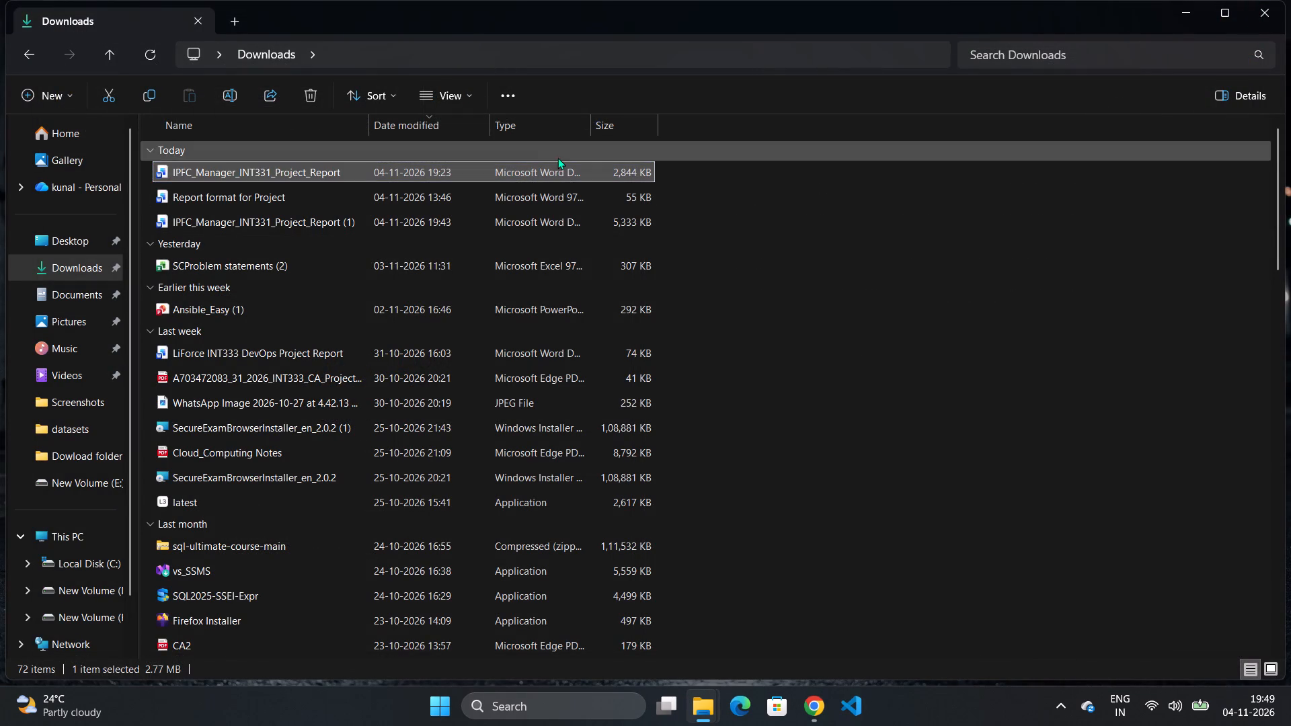
left_click(545, 168)
key("Delete")
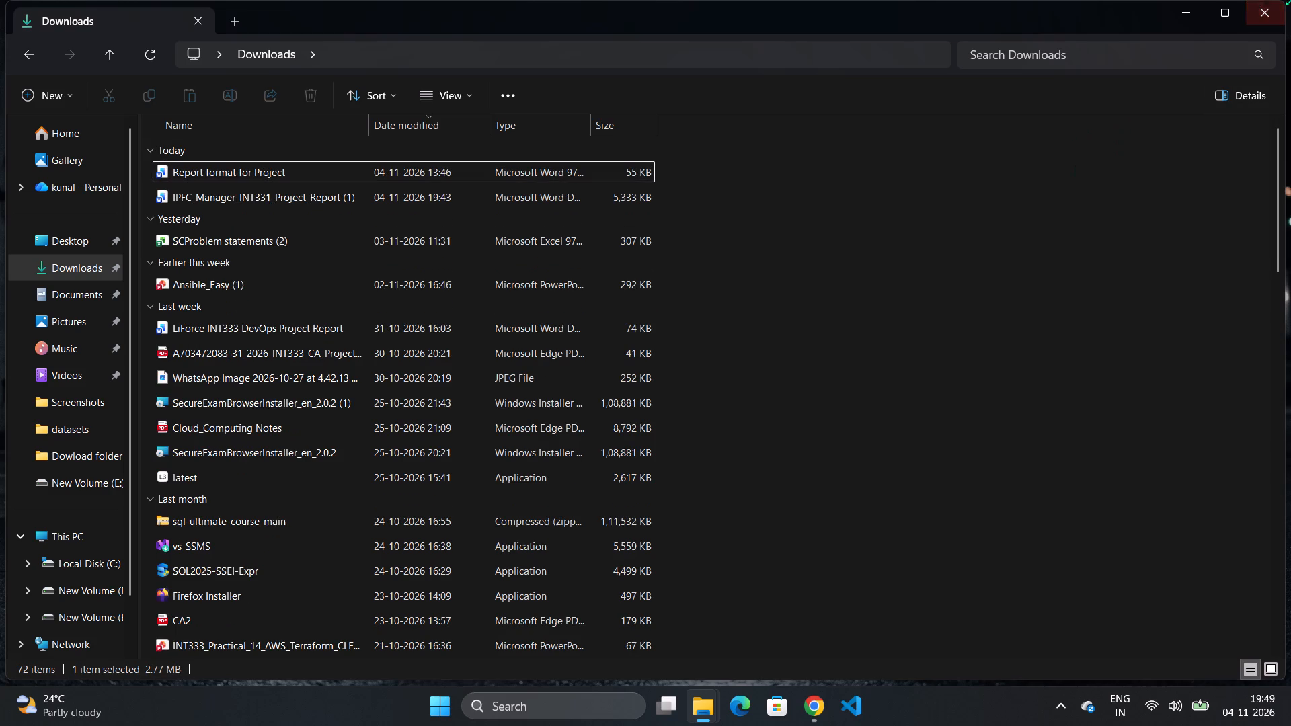
left_click(568, 180)
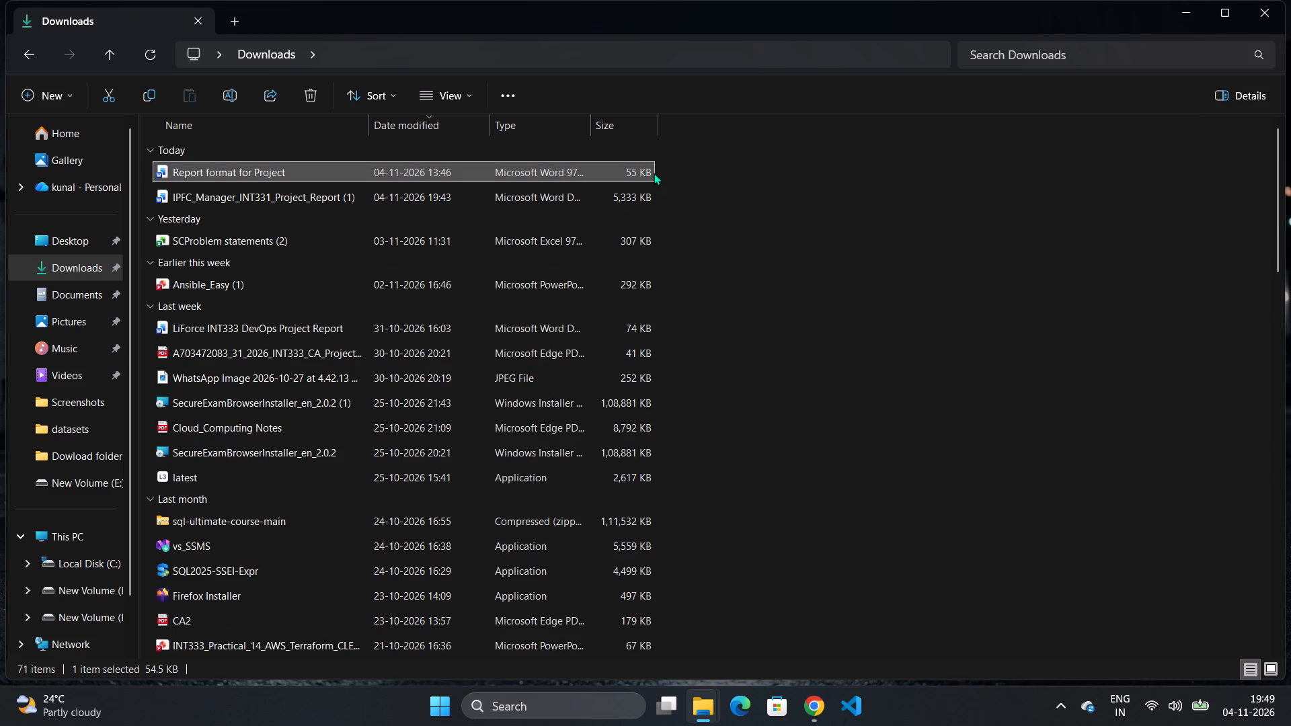
left_click(885, 244)
Minimise File Explorer and open the exported djangoreport PDF from the Desktop.
left_click(1188, 20)
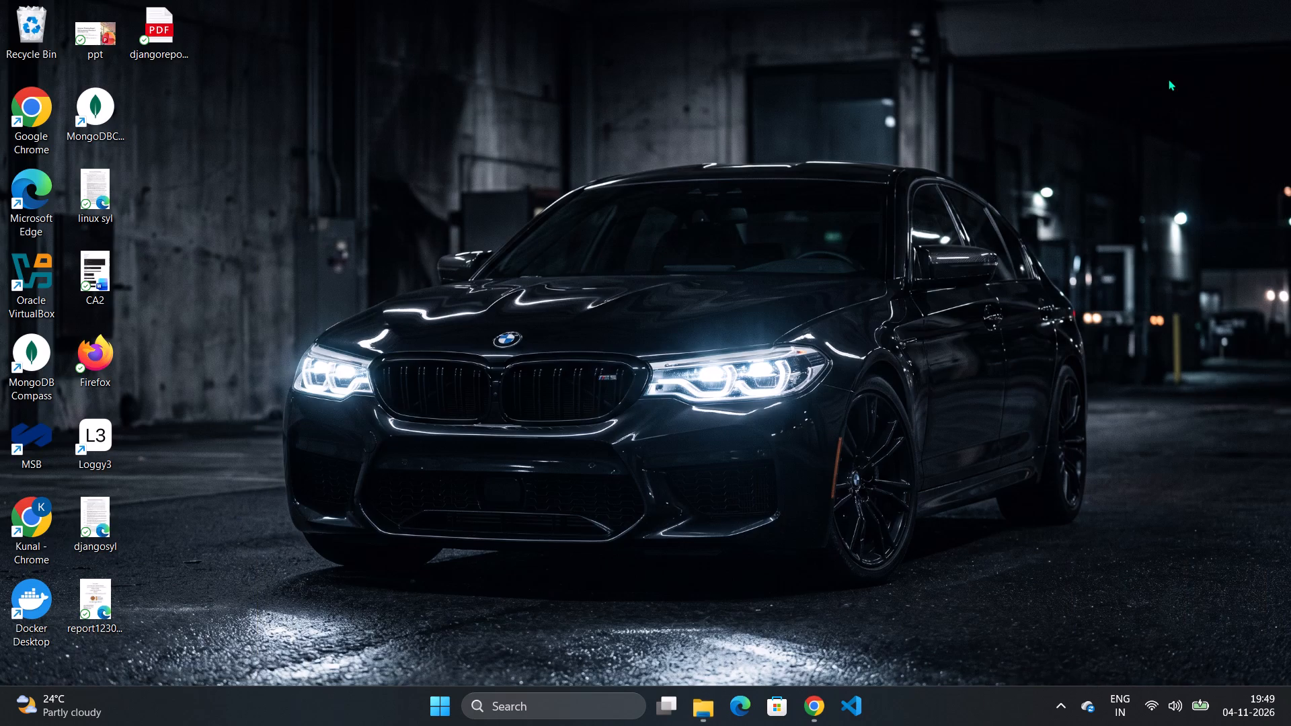
double_click(163, 35)
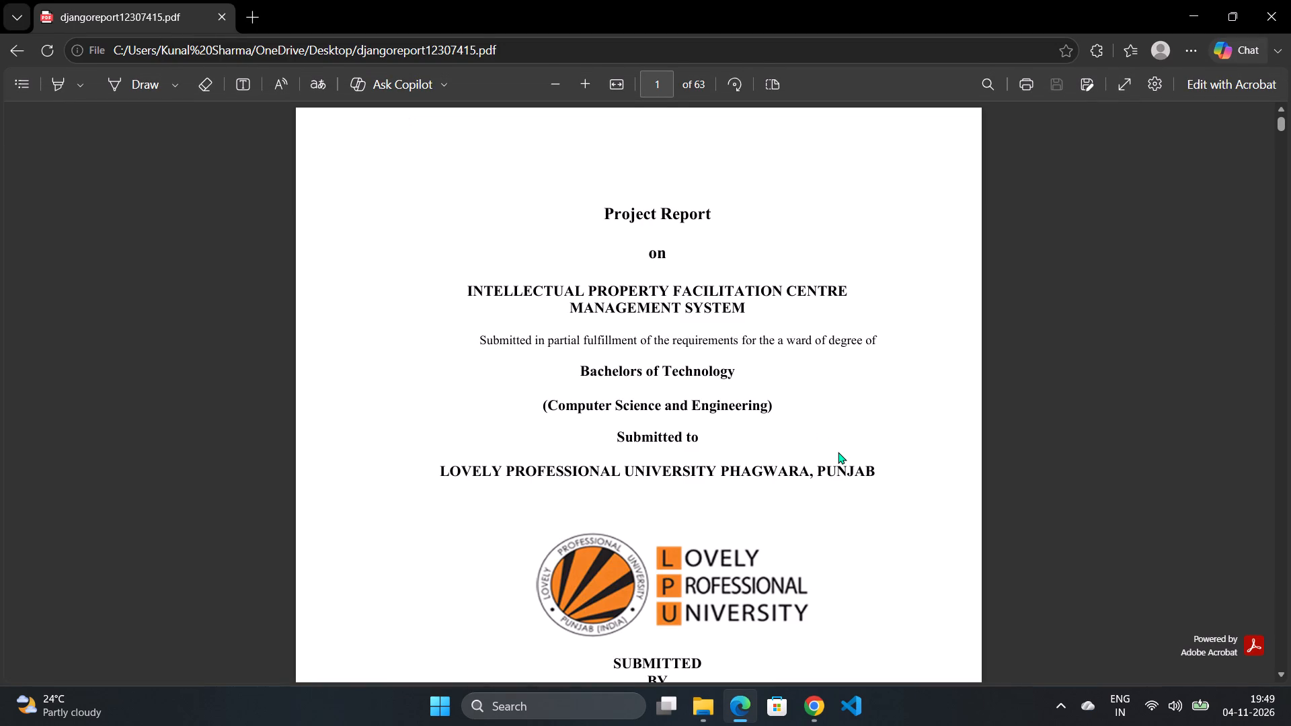
Check the exported PDF's front page, declaration and table of contents up to the start of the Introduction.
scroll(838, 452, "down", 3)
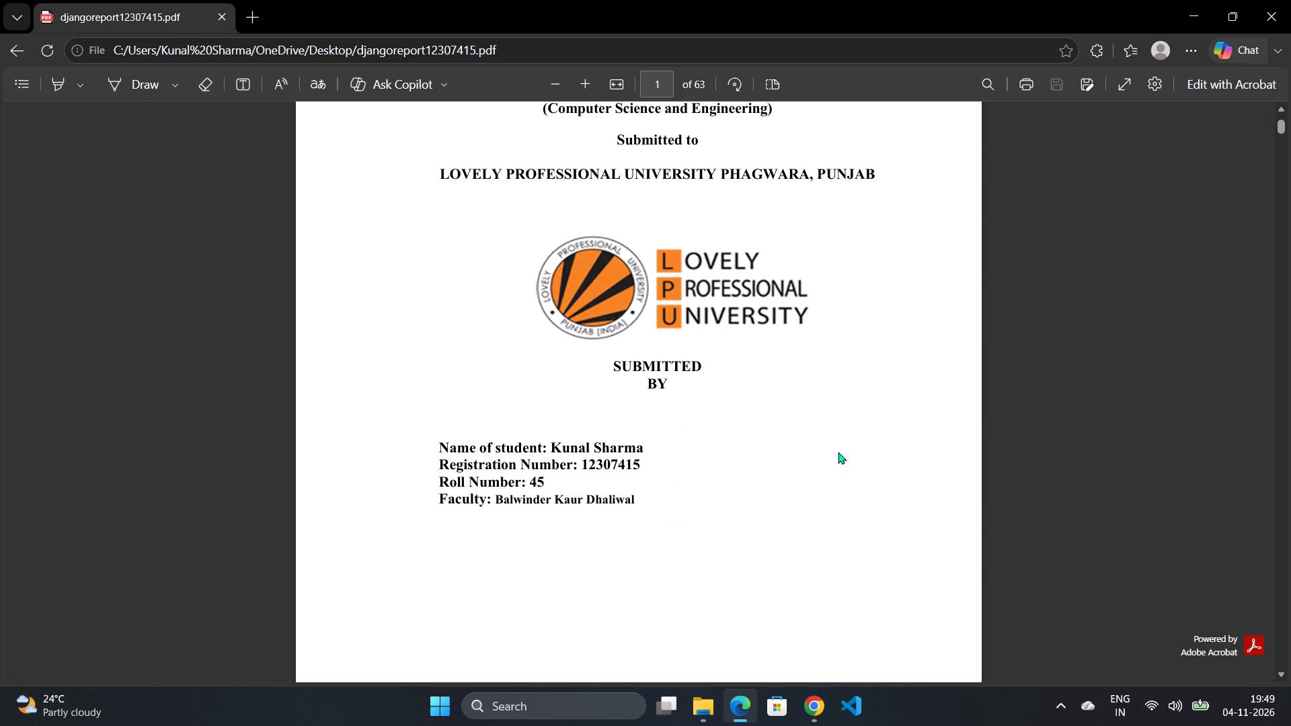
scroll(838, 452, "down", 1)
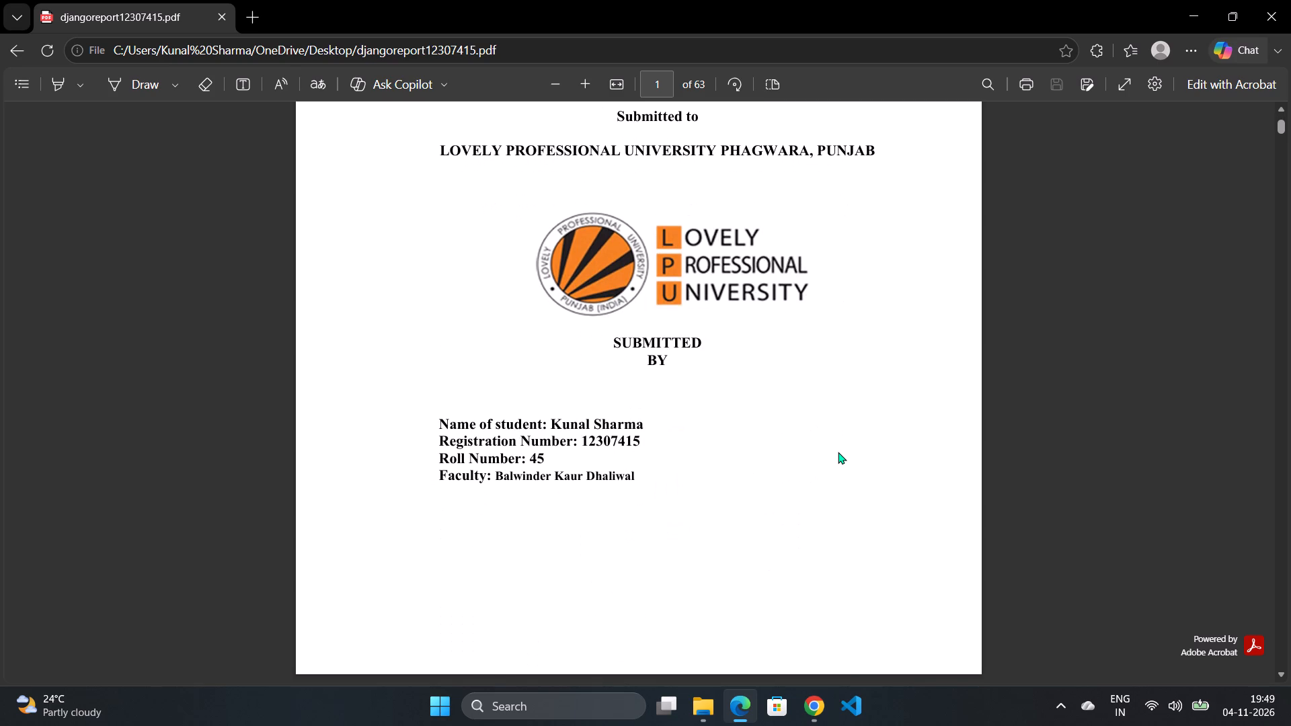
scroll(838, 452, "down", 1)
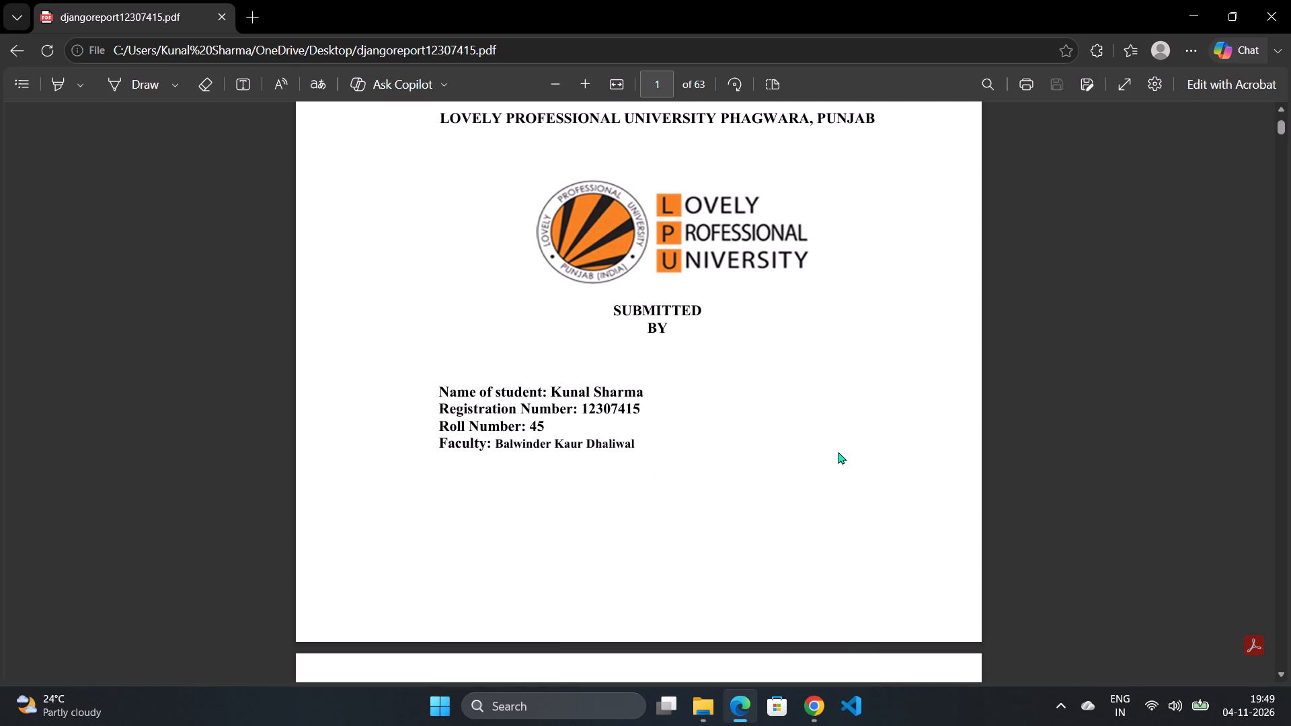
scroll(838, 452, "down", 5)
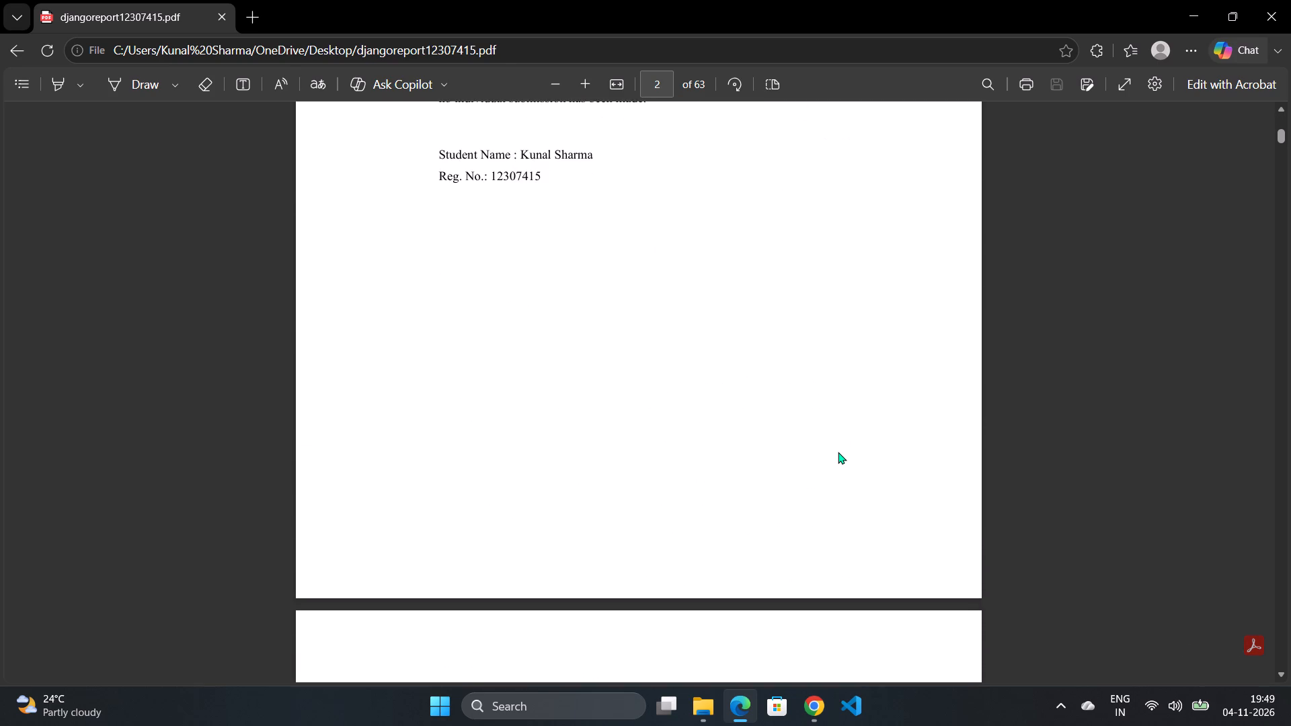
scroll(838, 452, "up", 5)
scroll(838, 452, "down", 5)
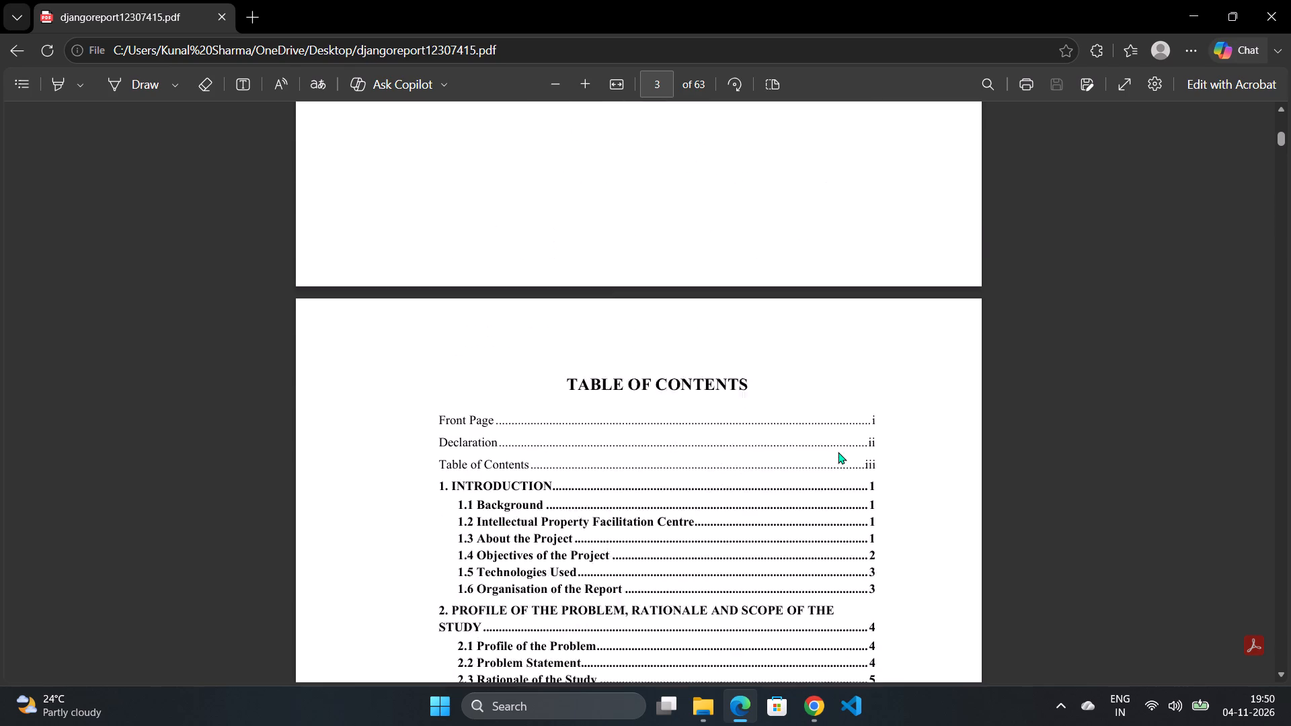
scroll(838, 452, "down", 5)
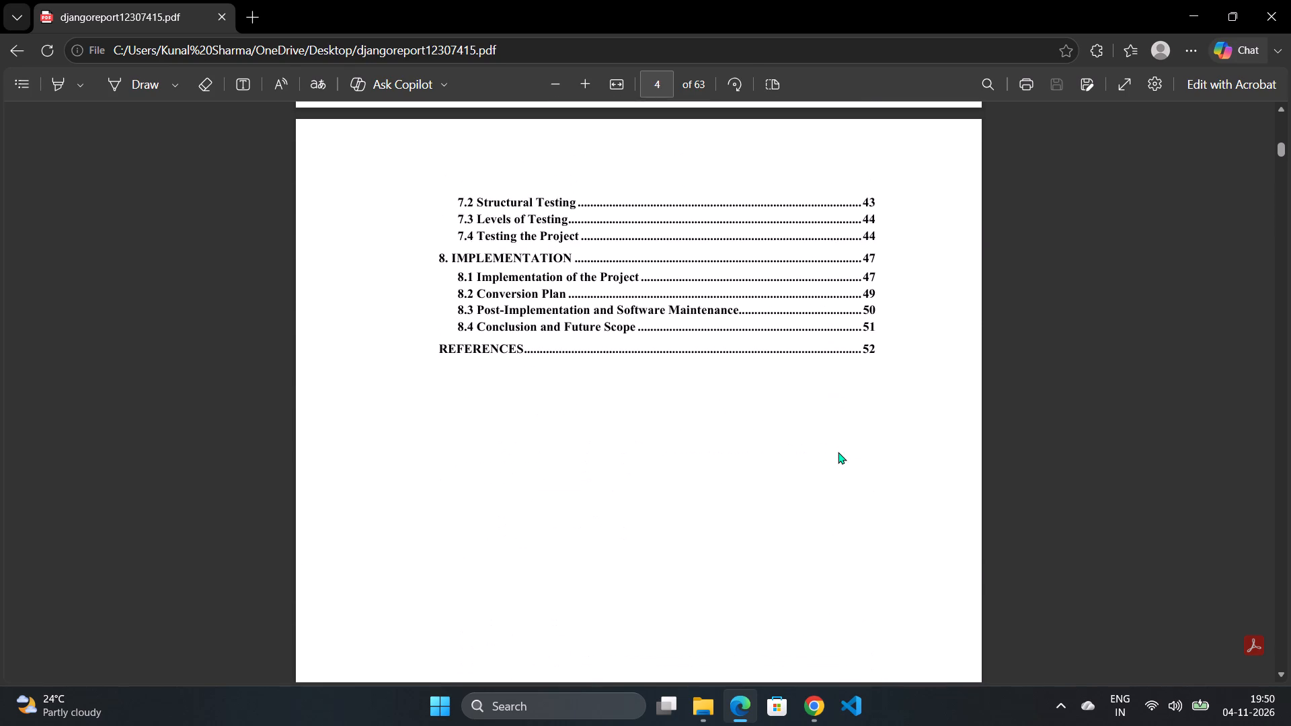
scroll(838, 452, "down", 3)
scroll(838, 452, "up", 3)
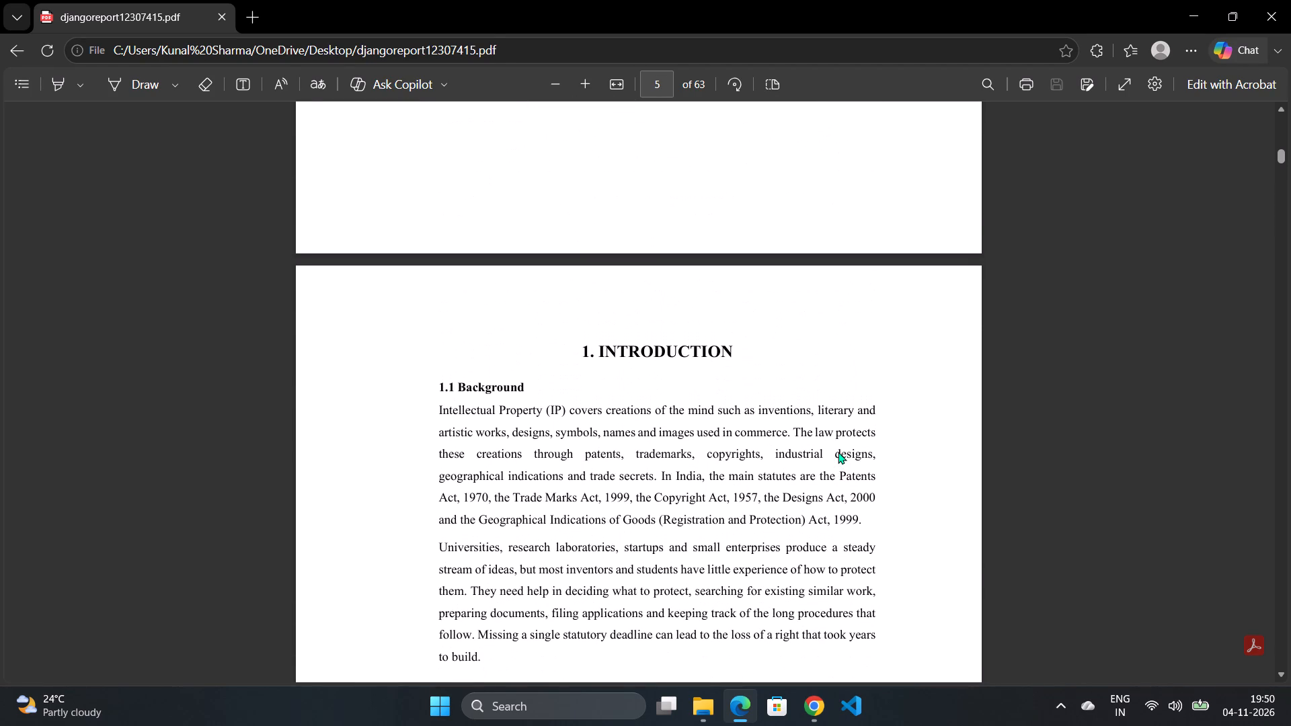
Review the layout of the PDF's text, tables and data flow diagrams from the Introduction through the Problem Analysis chapter.
scroll(838, 452, "down", 4)
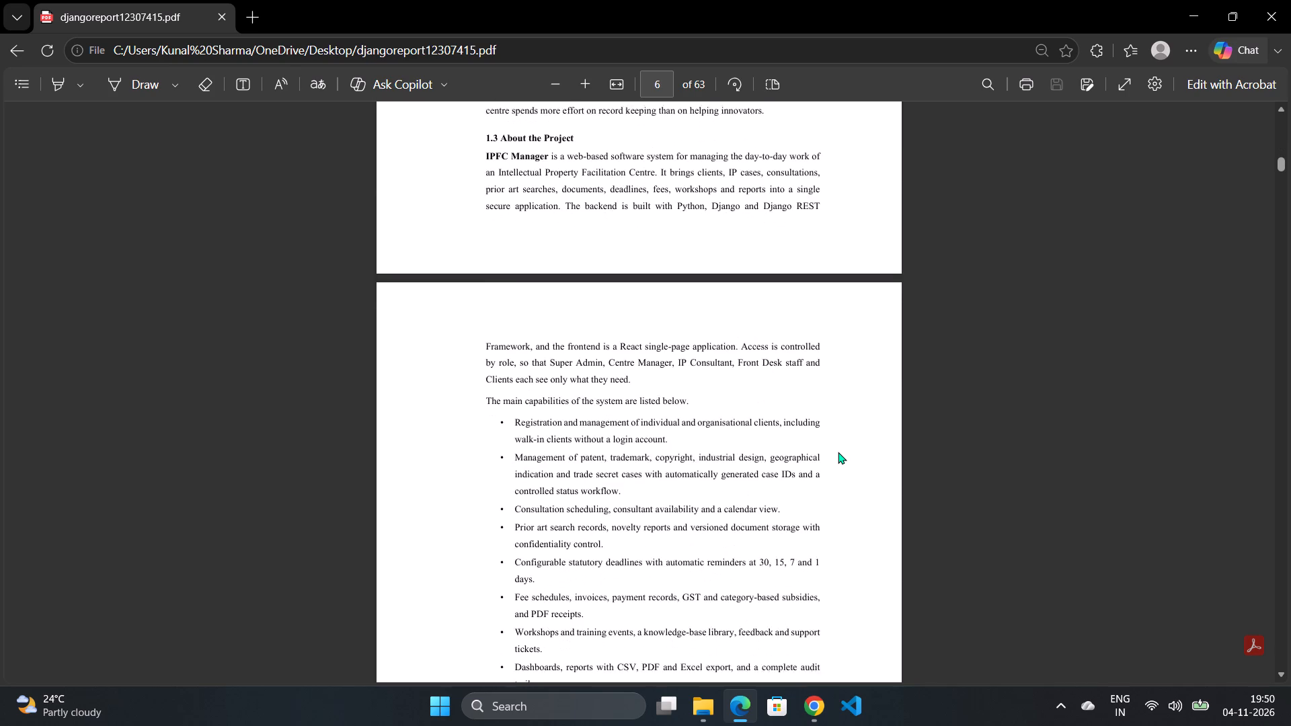
scroll(838, 452, "down", 3)
scroll(838, 452, "up", 4)
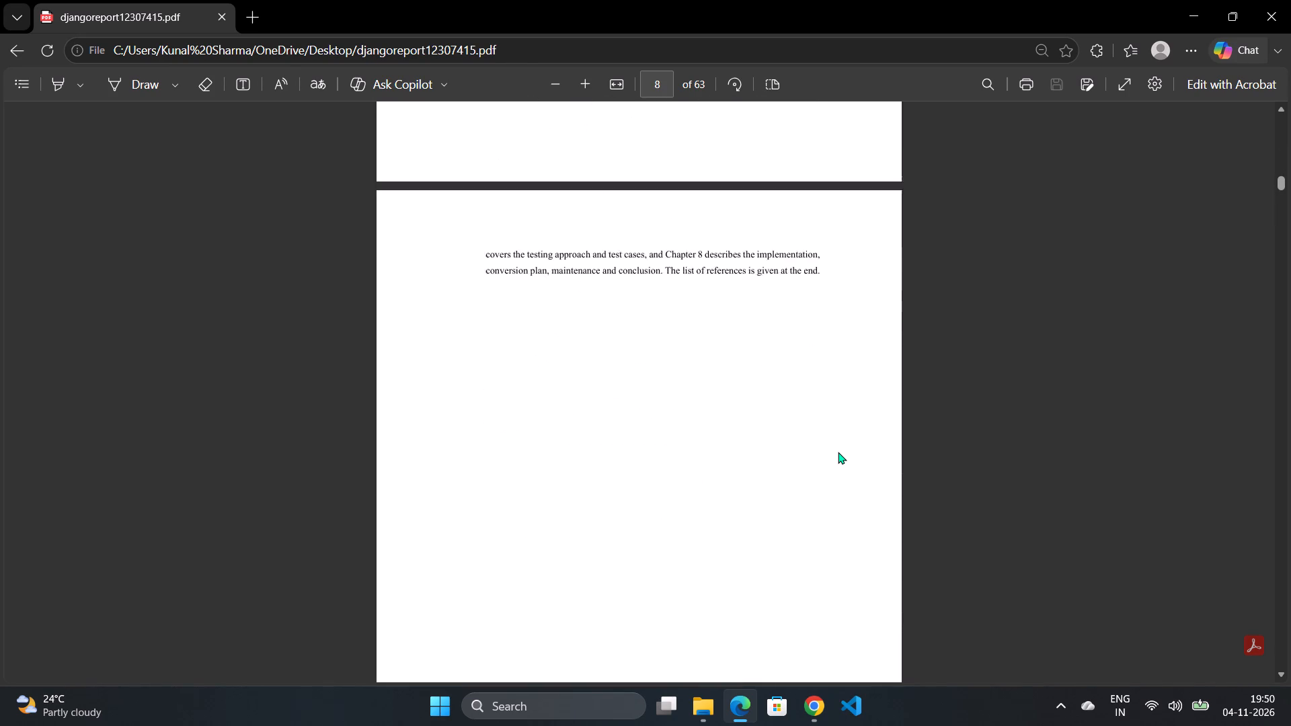
scroll(838, 452, "up", 1)
scroll(838, 452, "down", 4)
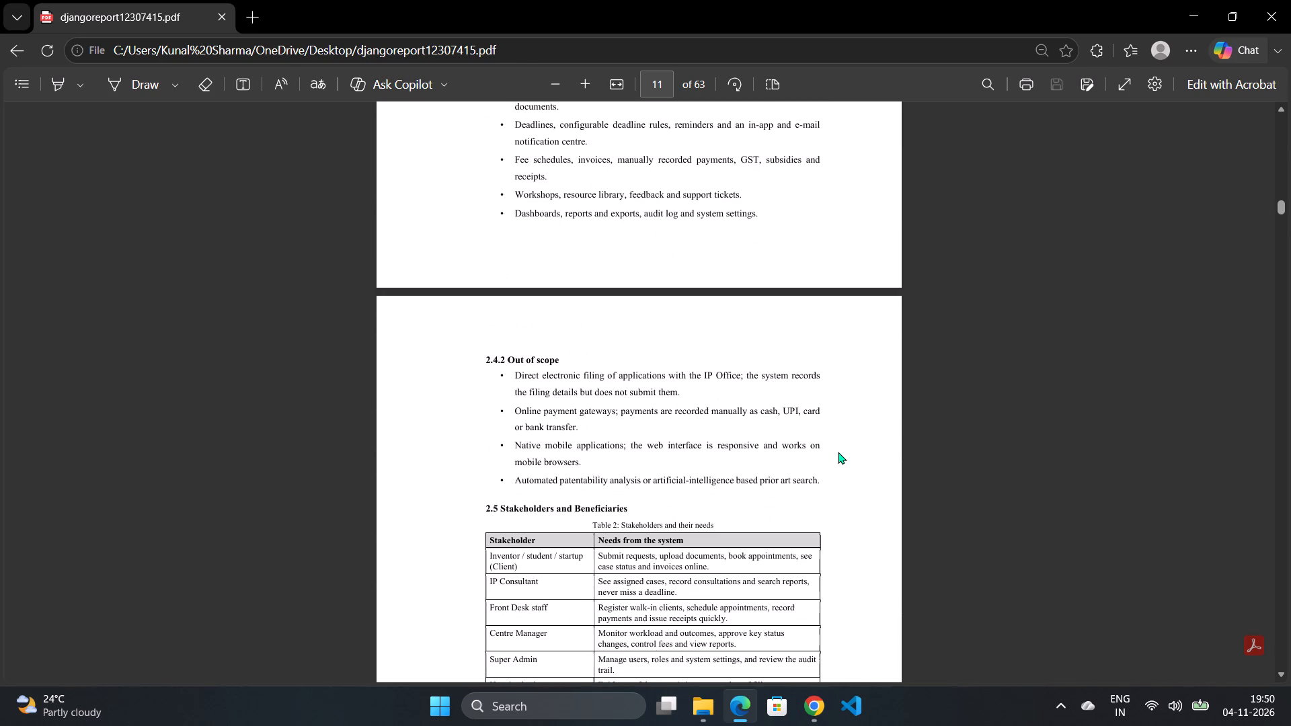
scroll(838, 452, "down", 7)
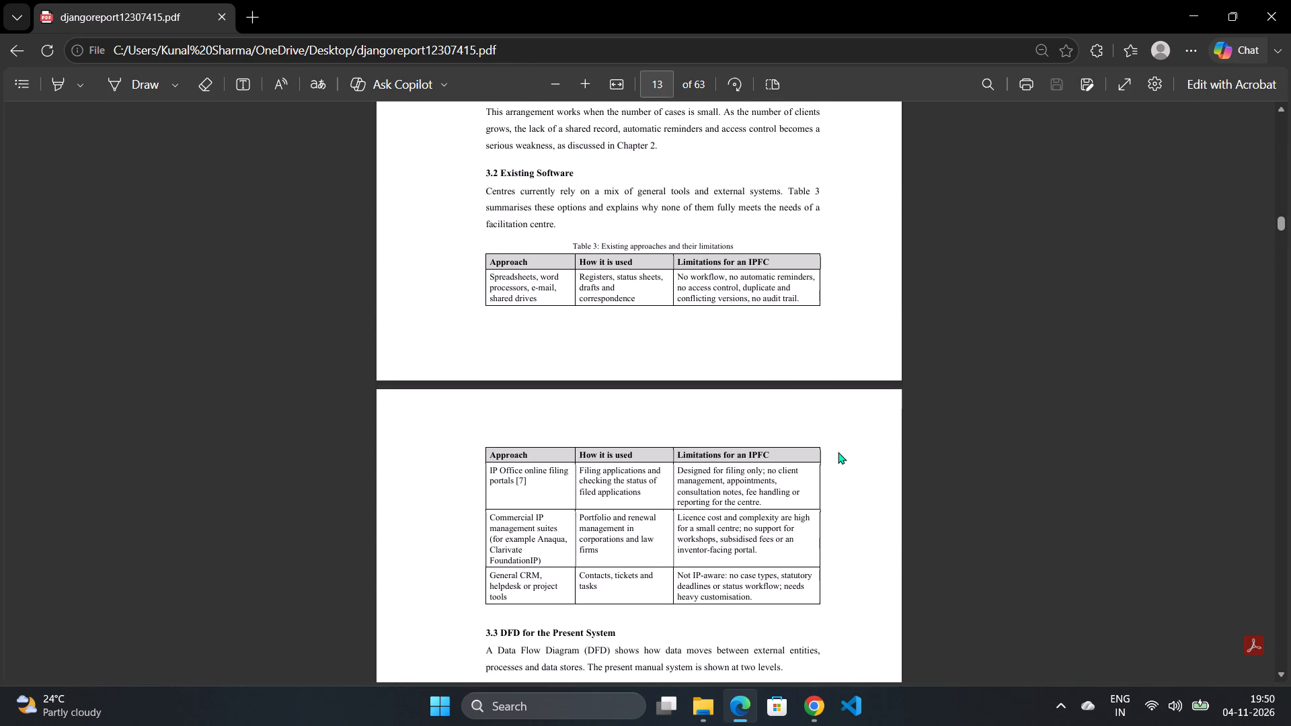
scroll(838, 452, "down", 4)
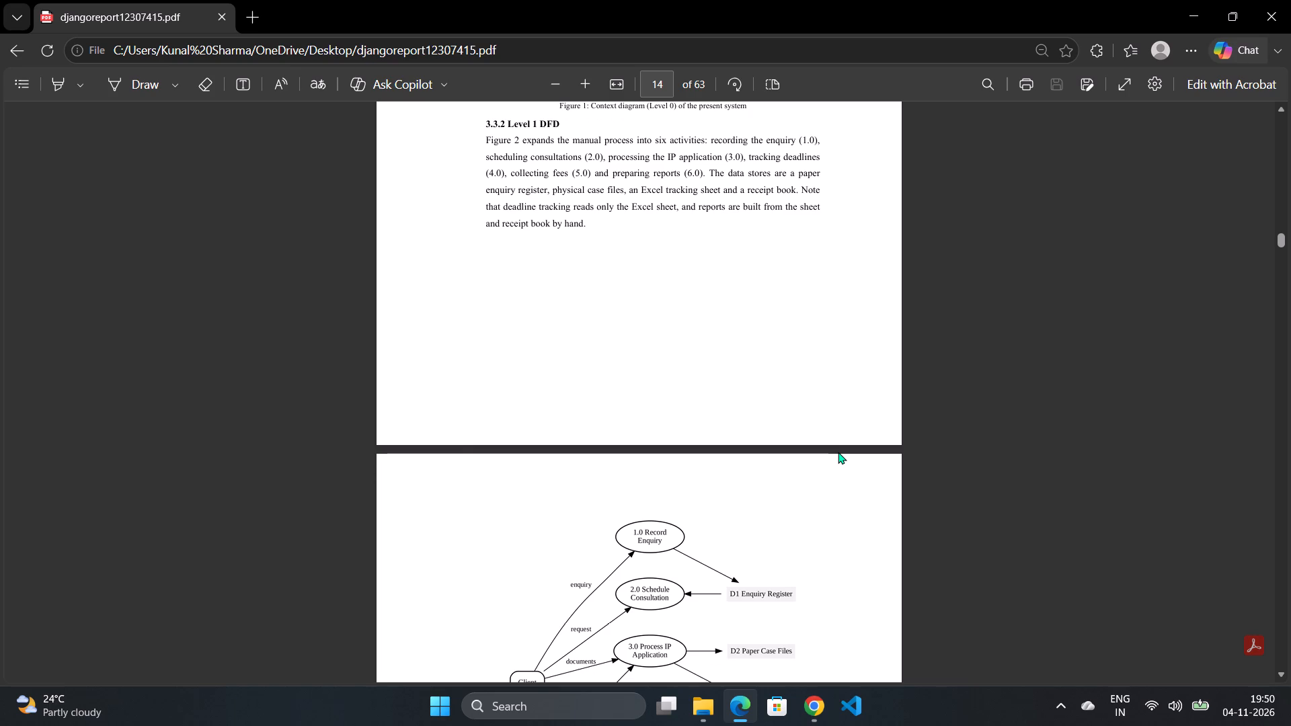
scroll(838, 452, "down", 6)
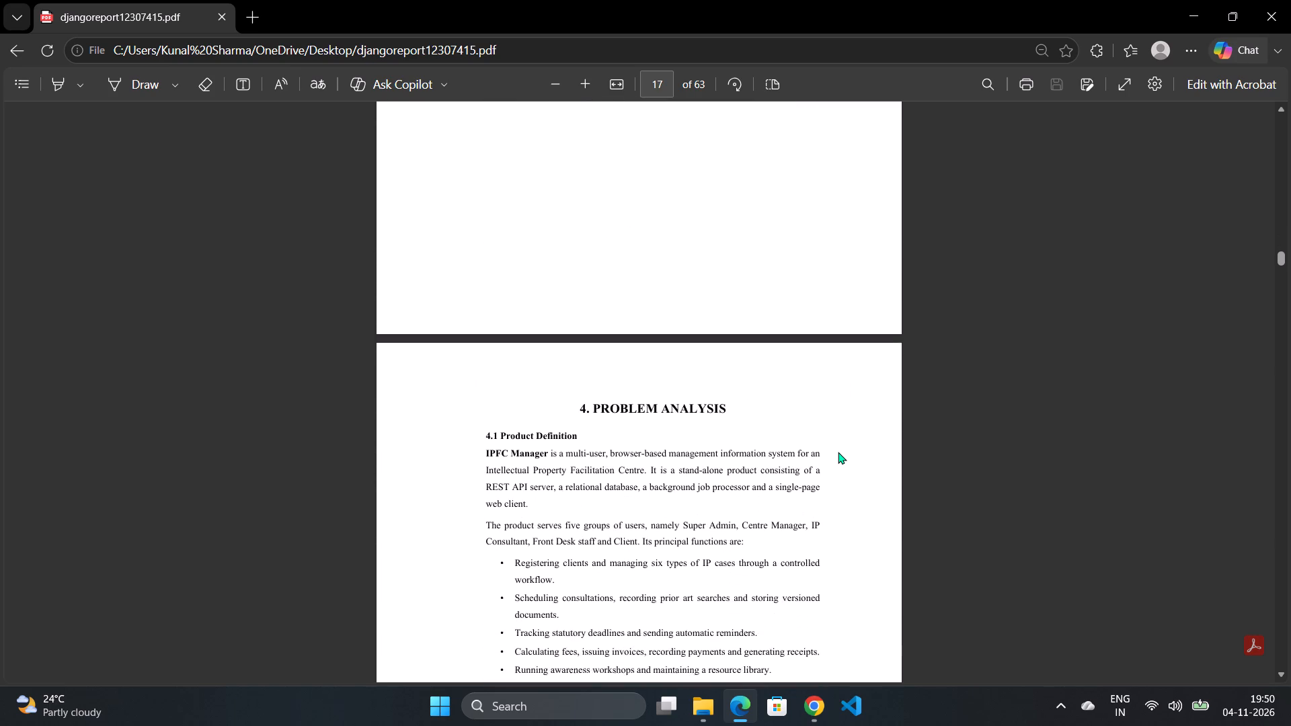
scroll(838, 452, "up", 3)
scroll(838, 452, "down", 3)
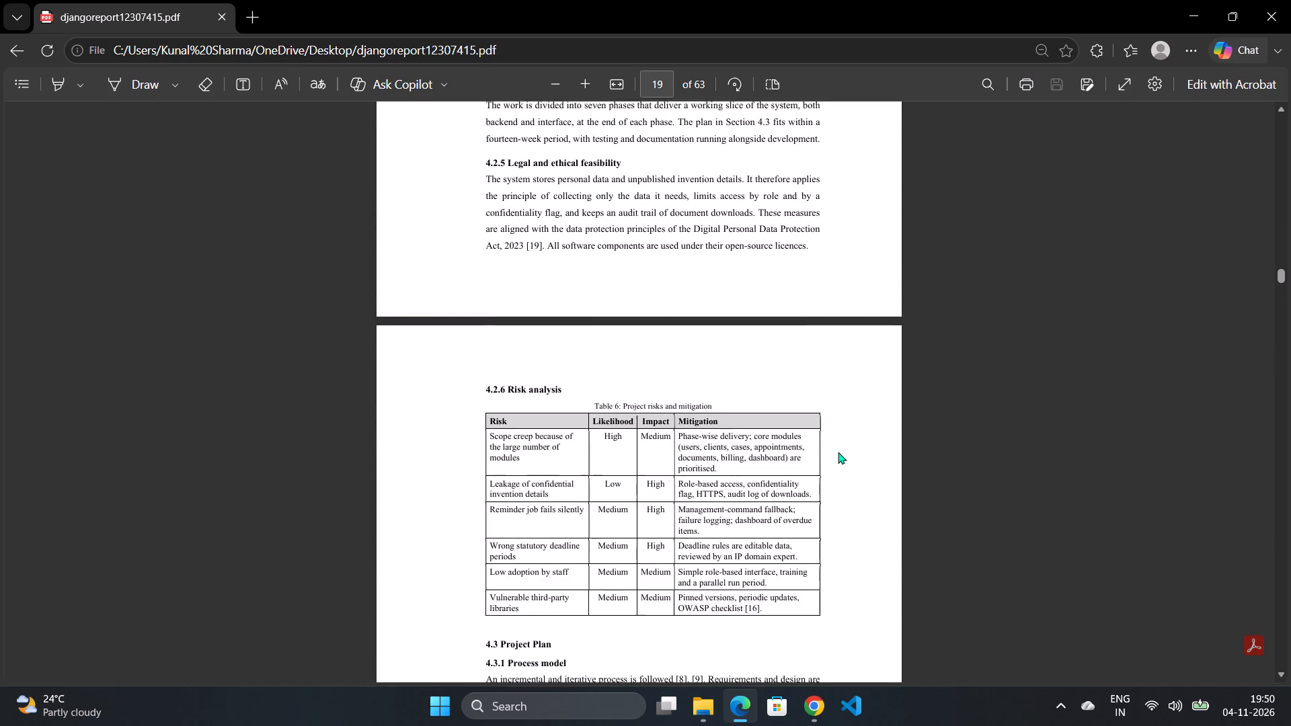
scroll(838, 452, "down", 6)
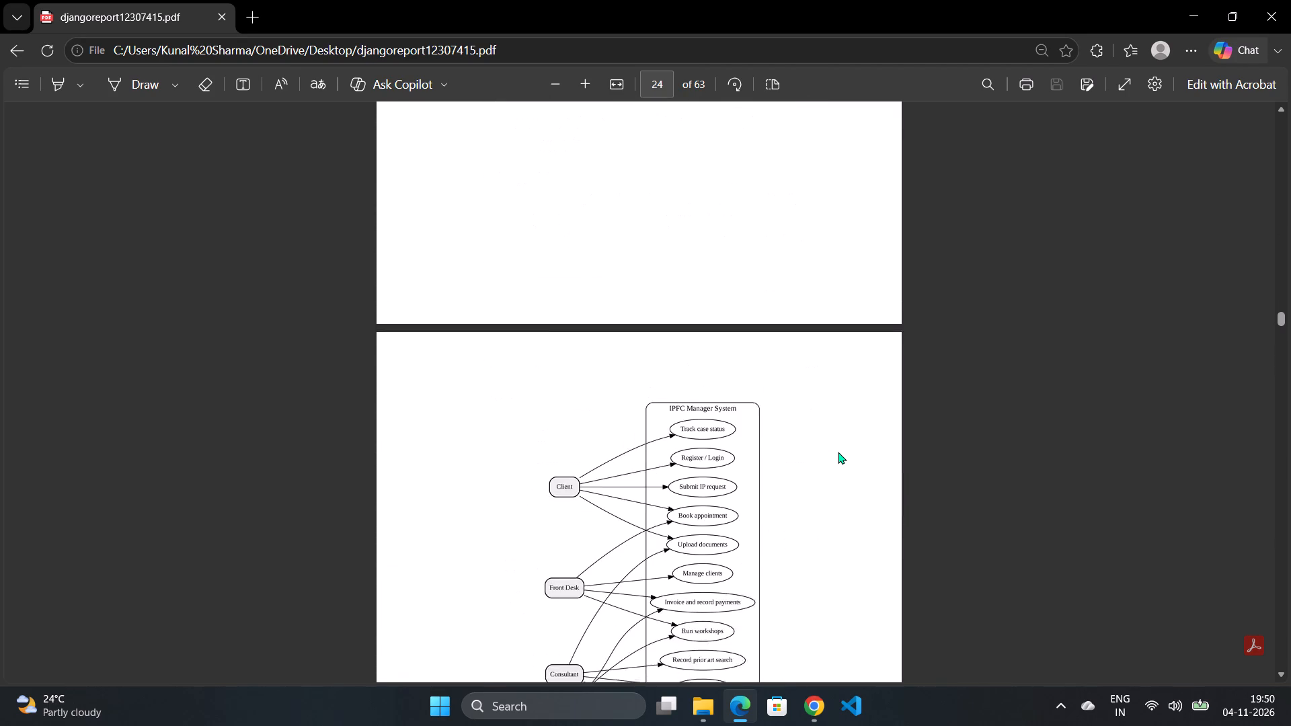
Review the Software Requirement Analysis, design and testing chapters of the PDF, including their diagrams and tables.
scroll(838, 452, "up", 1)
scroll(838, 452, "down", 1)
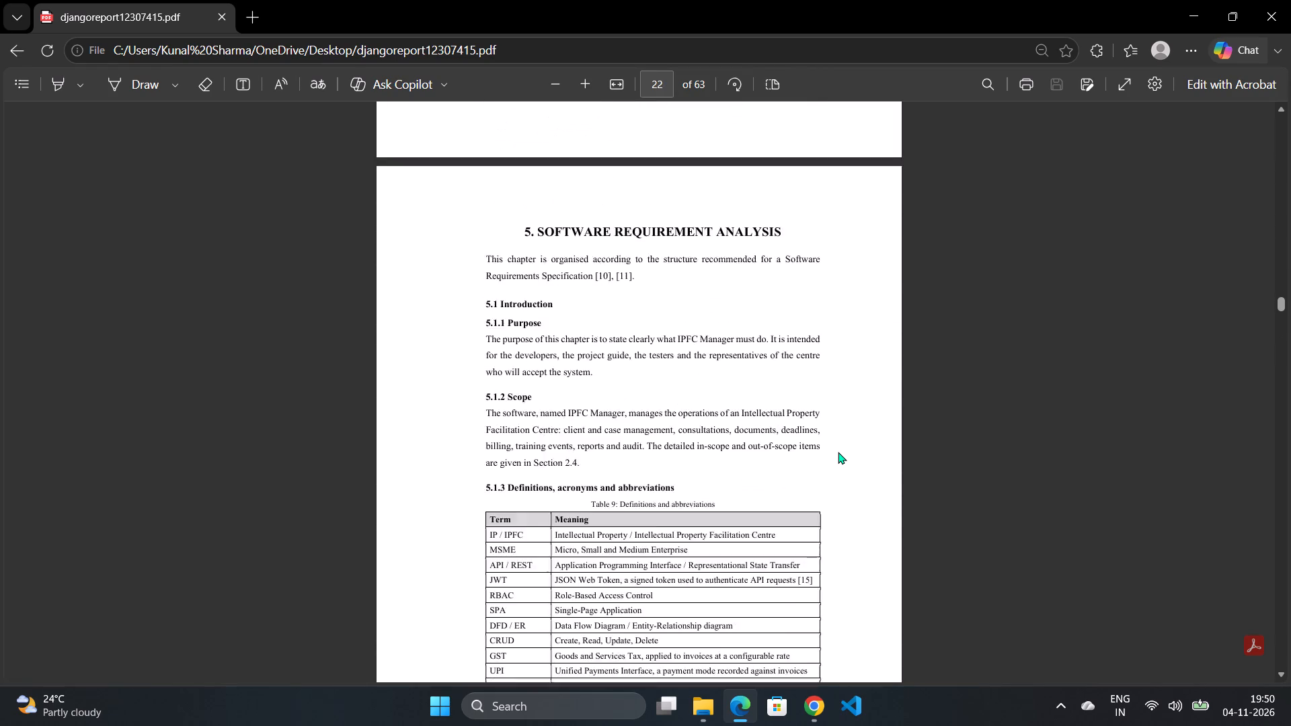
scroll(838, 452, "down", 1)
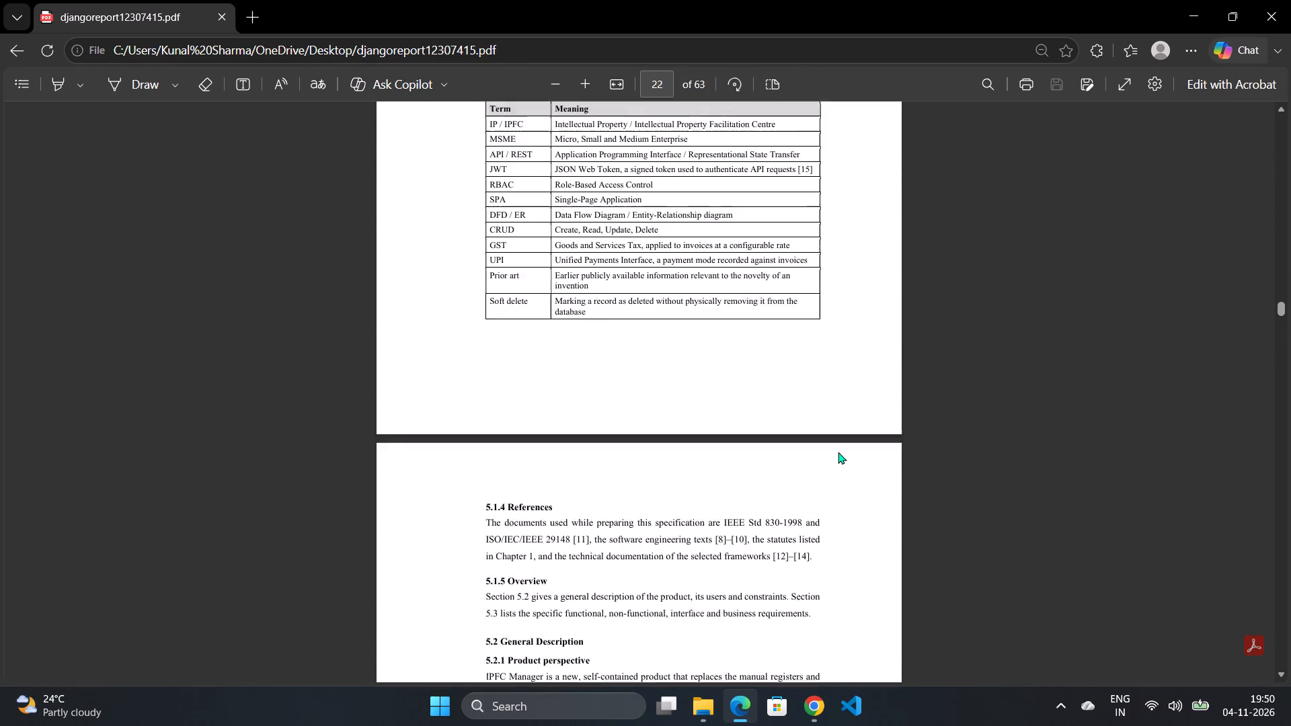
scroll(838, 452, "down", 6)
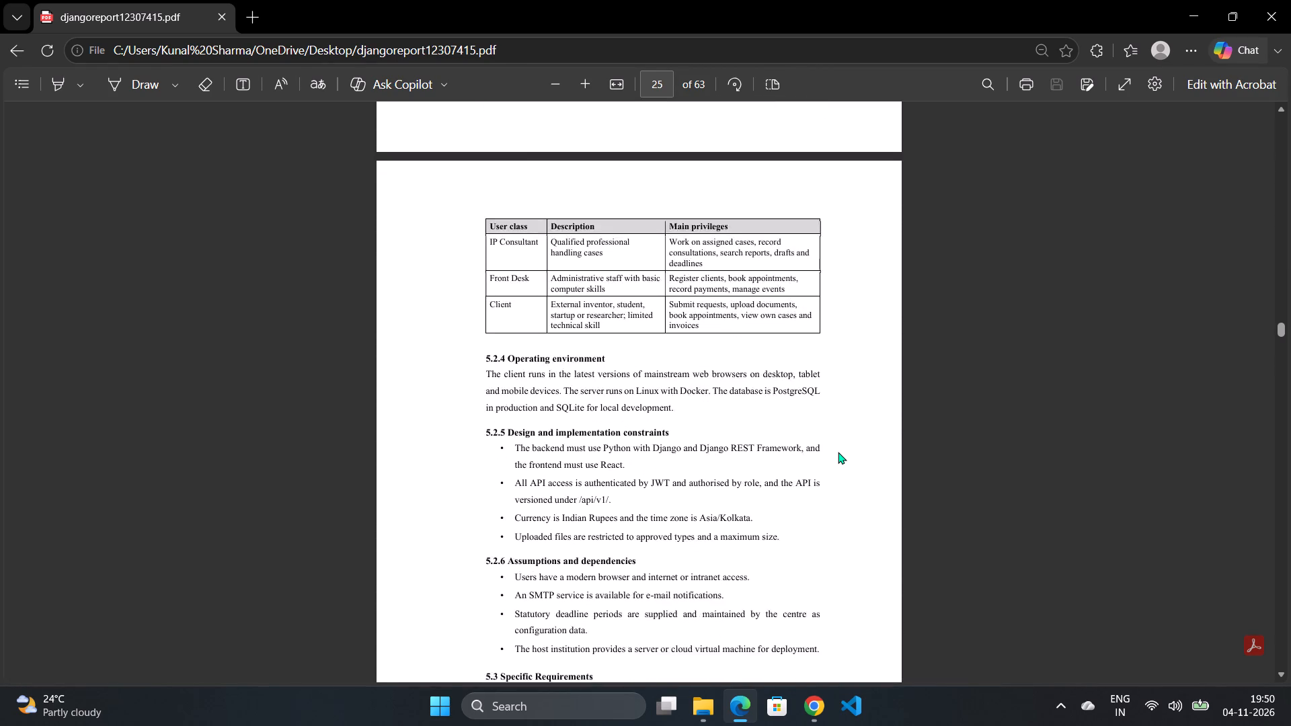
scroll(838, 452, "down", 7)
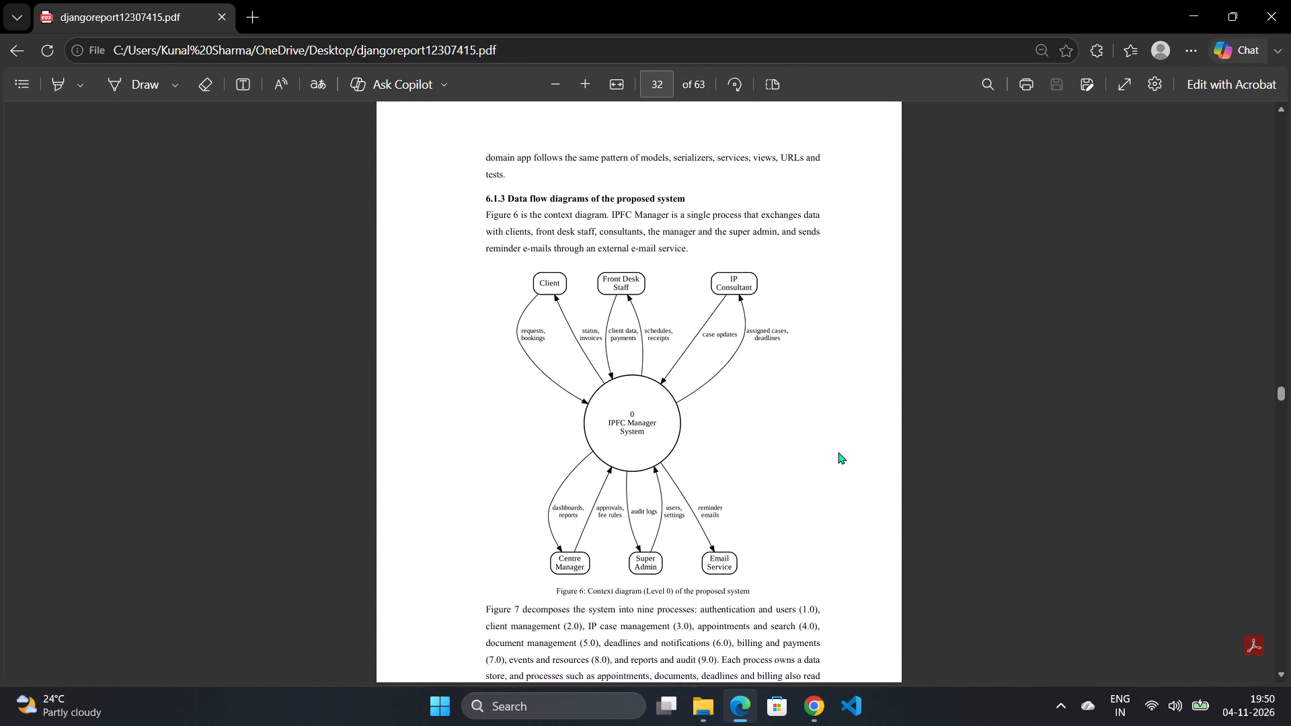
scroll(838, 452, "down", 7)
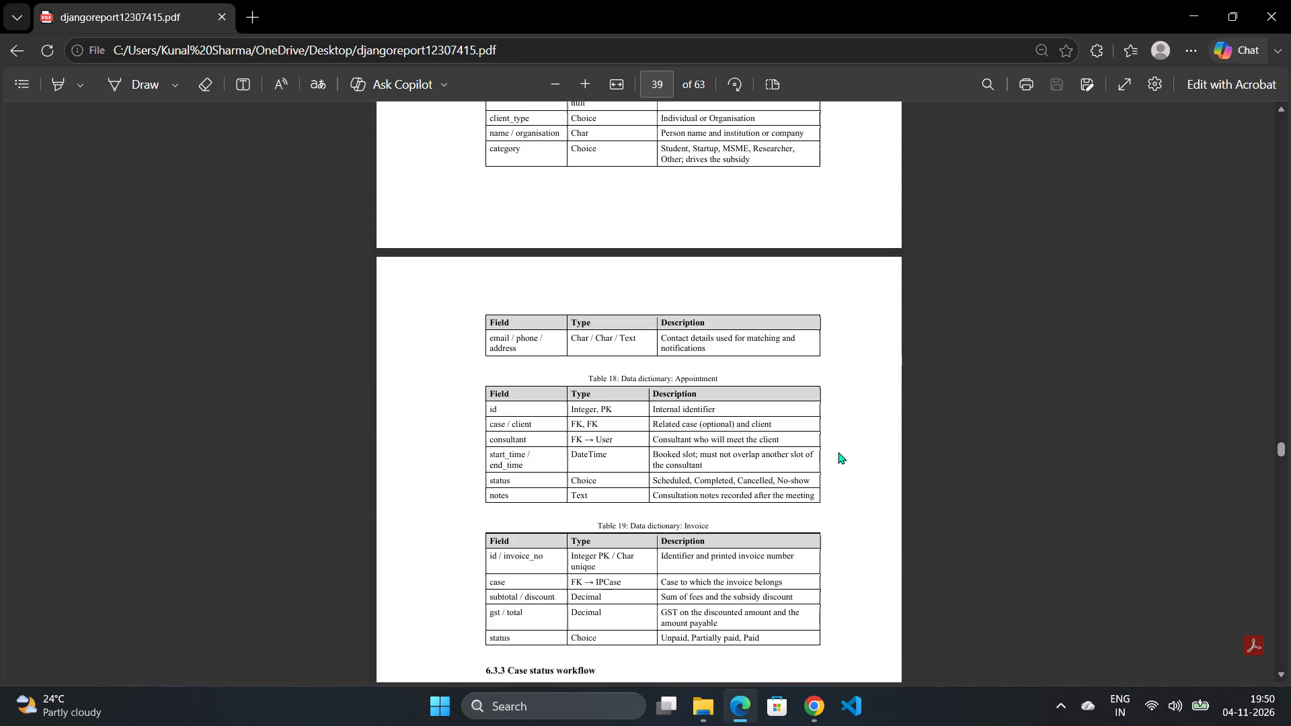
scroll(838, 452, "down", 10)
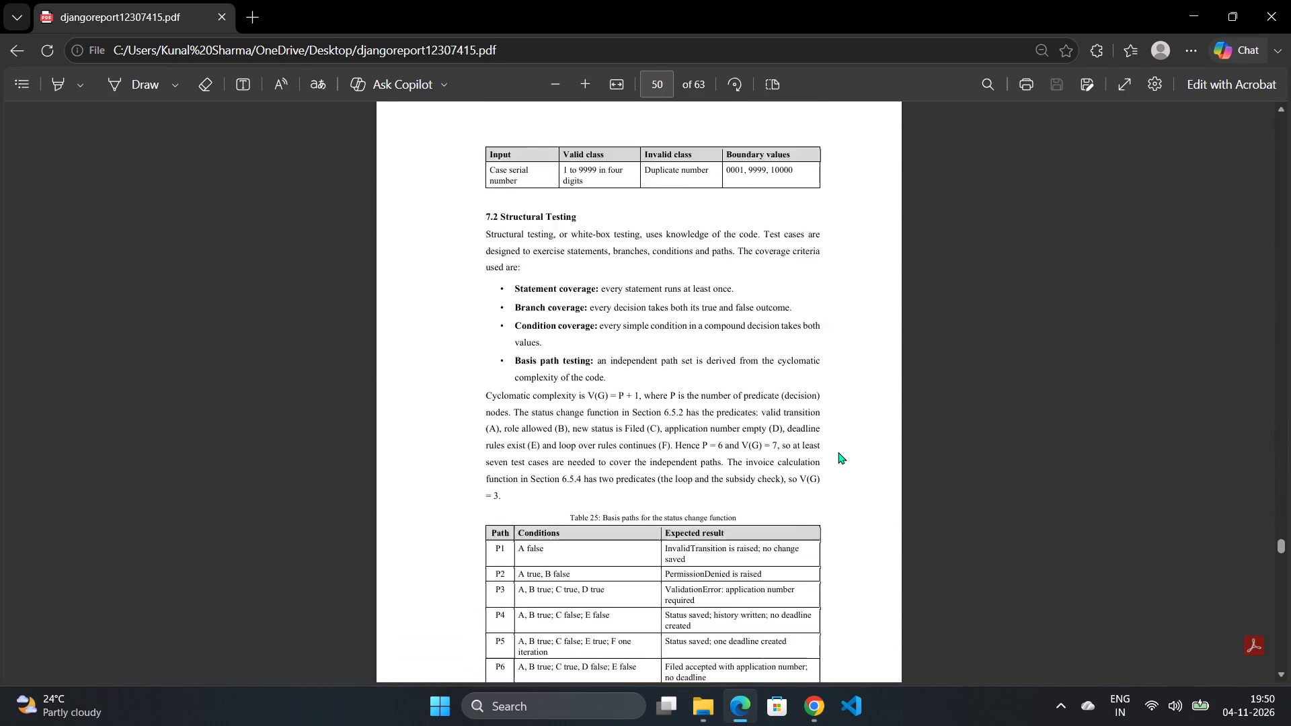
Review the PDF's Implementation chapter, including the application screens in section 8.1.6, through to the References.
scroll(838, 452, "down", 6)
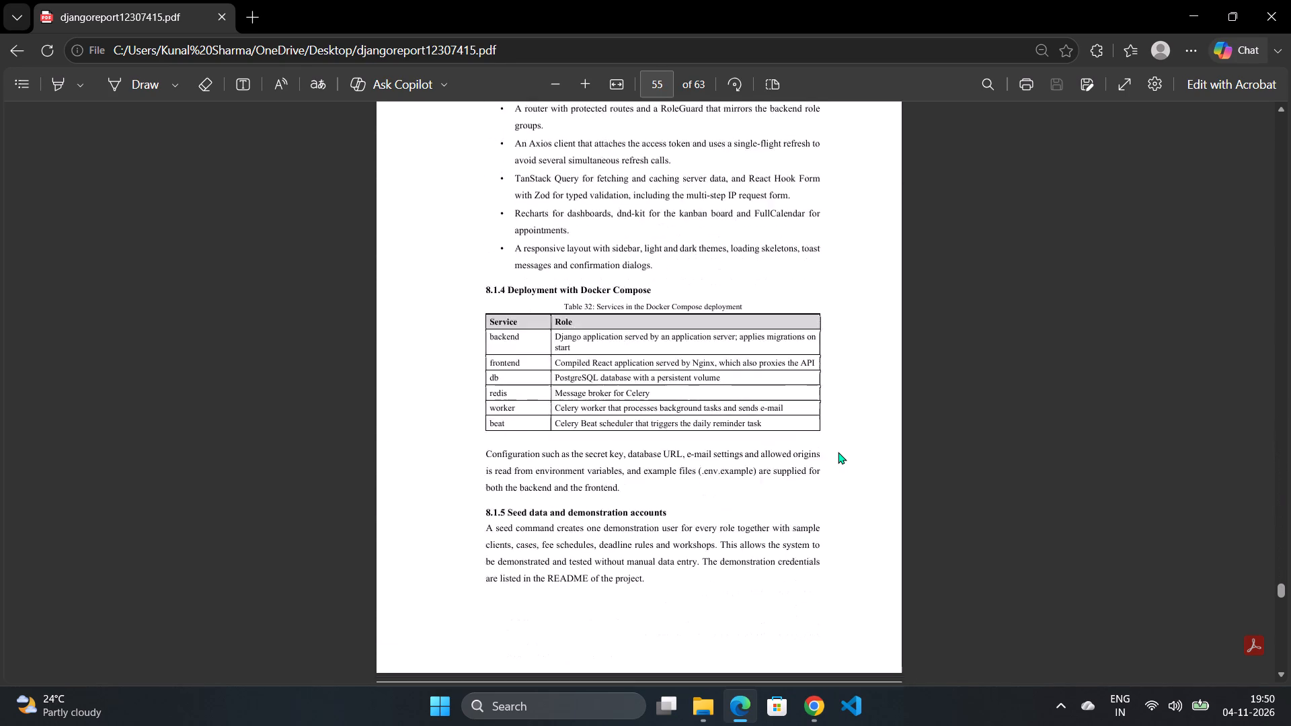
scroll(838, 452, "down", 3)
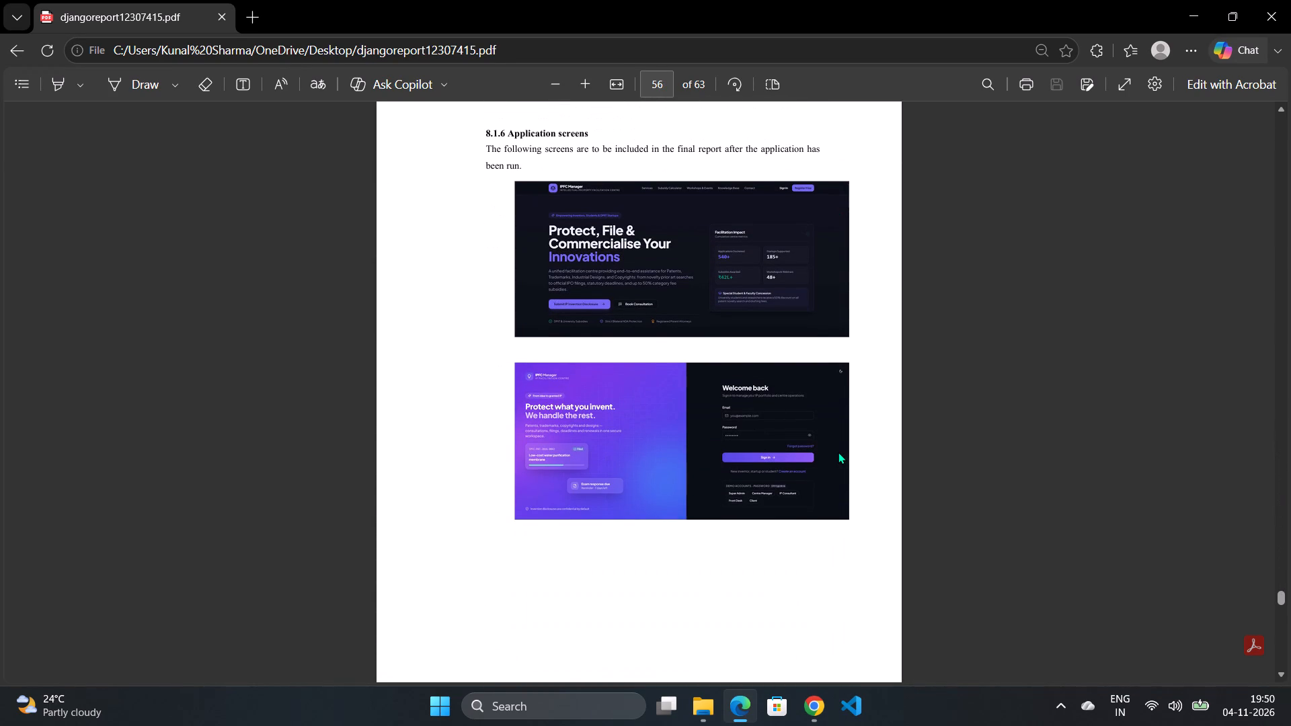
left_click(756, 384)
scroll(756, 384, "down", 4)
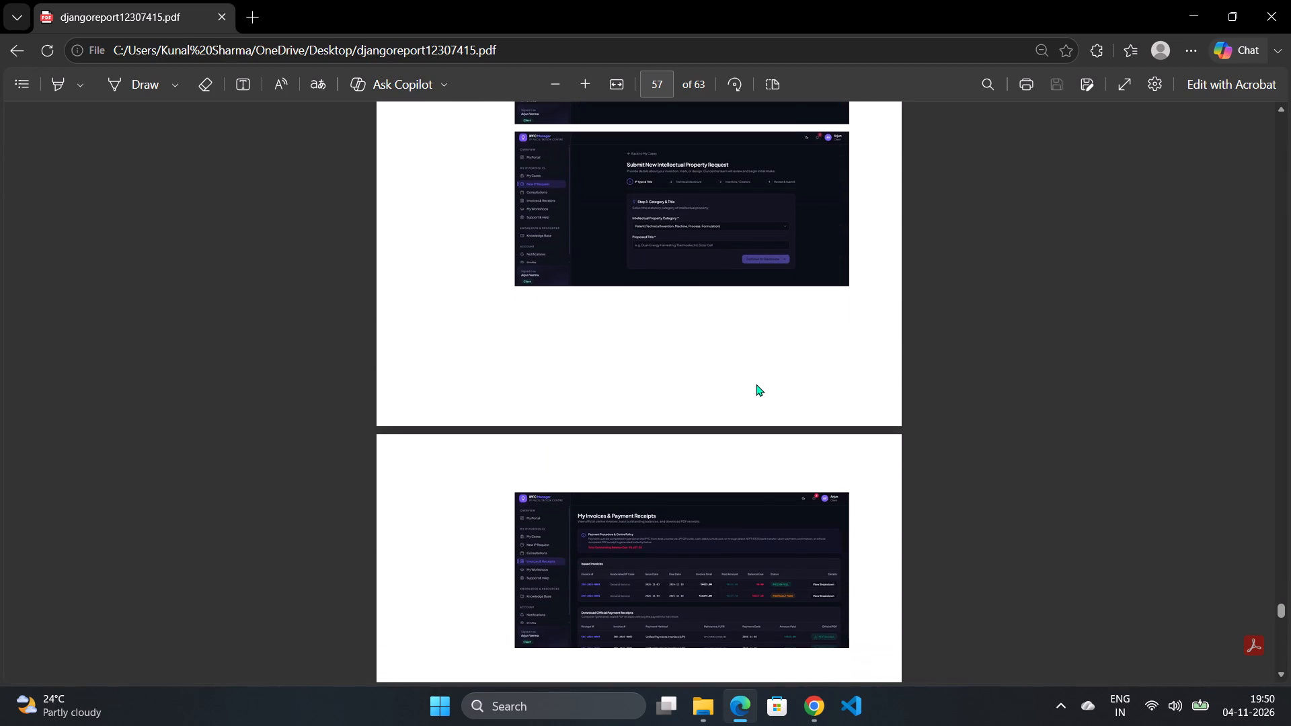
scroll(756, 384, "down", 5)
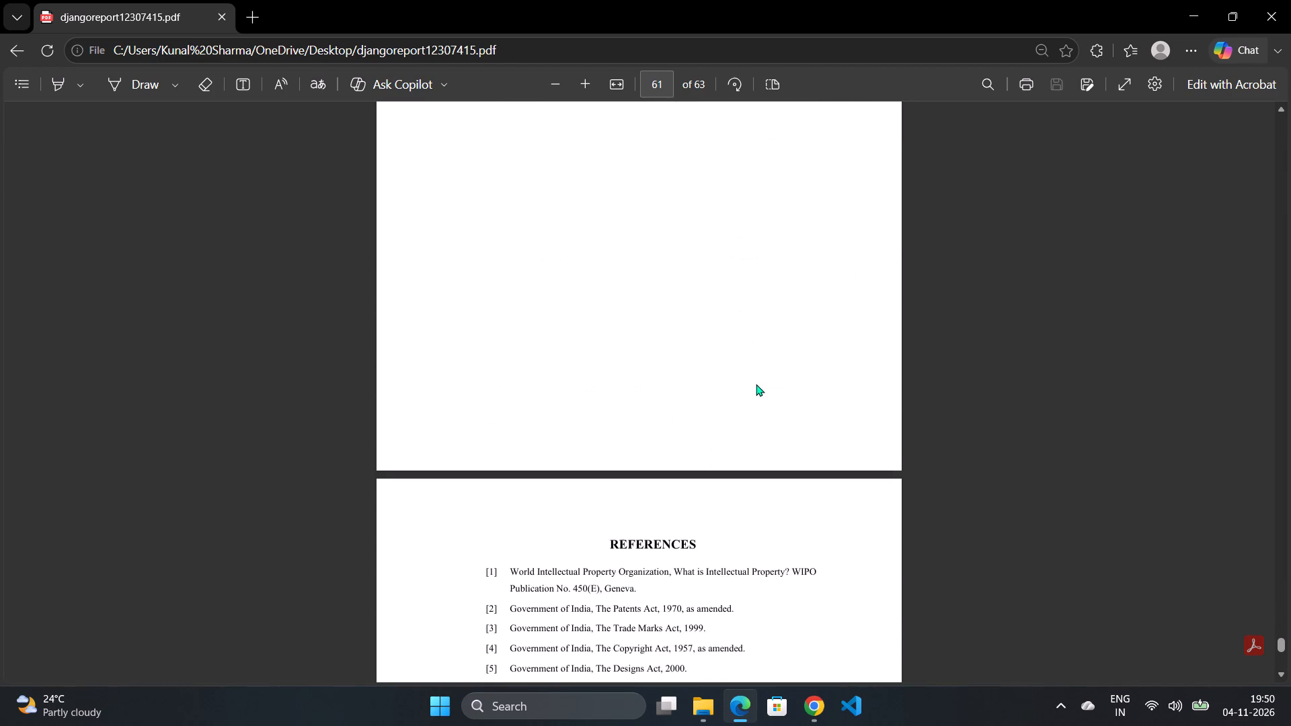
scroll(756, 384, "down", 8)
scroll(756, 384, "up", 2)
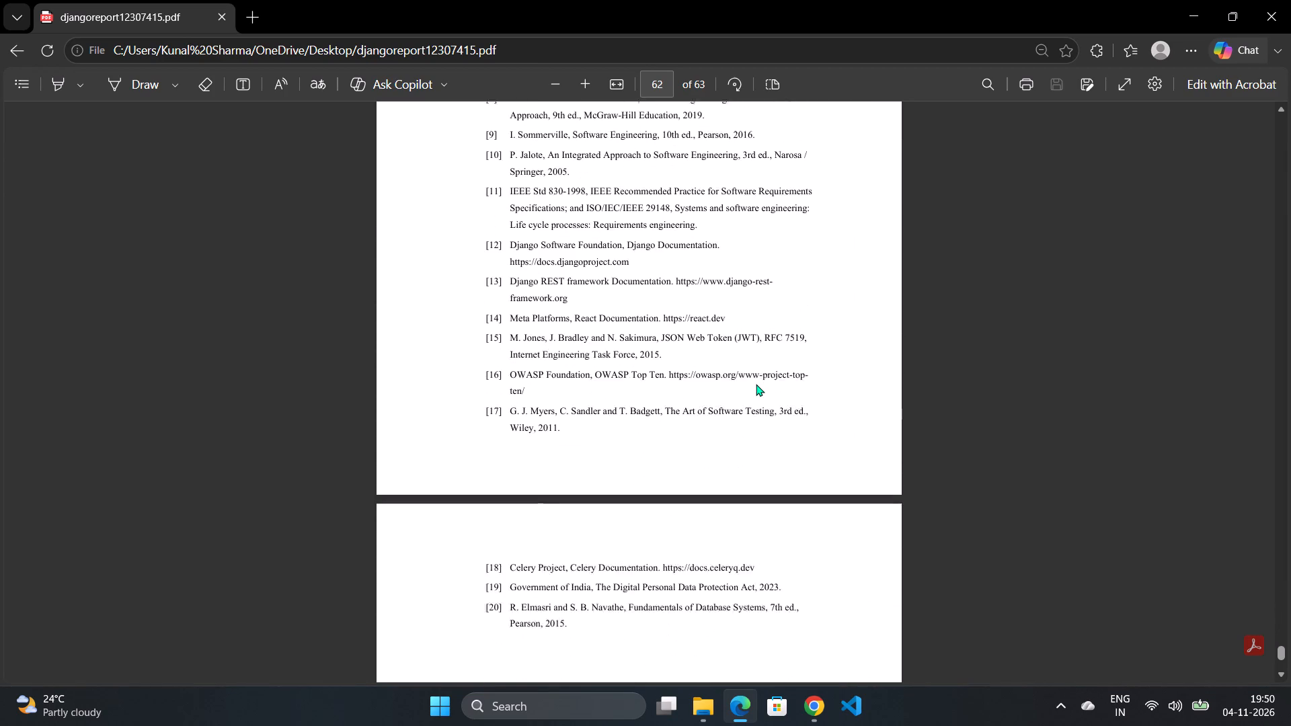
Recheck the PDF's front page and Declaration, including the course code, and close the PDF.
scroll(756, 384, "up", 5)
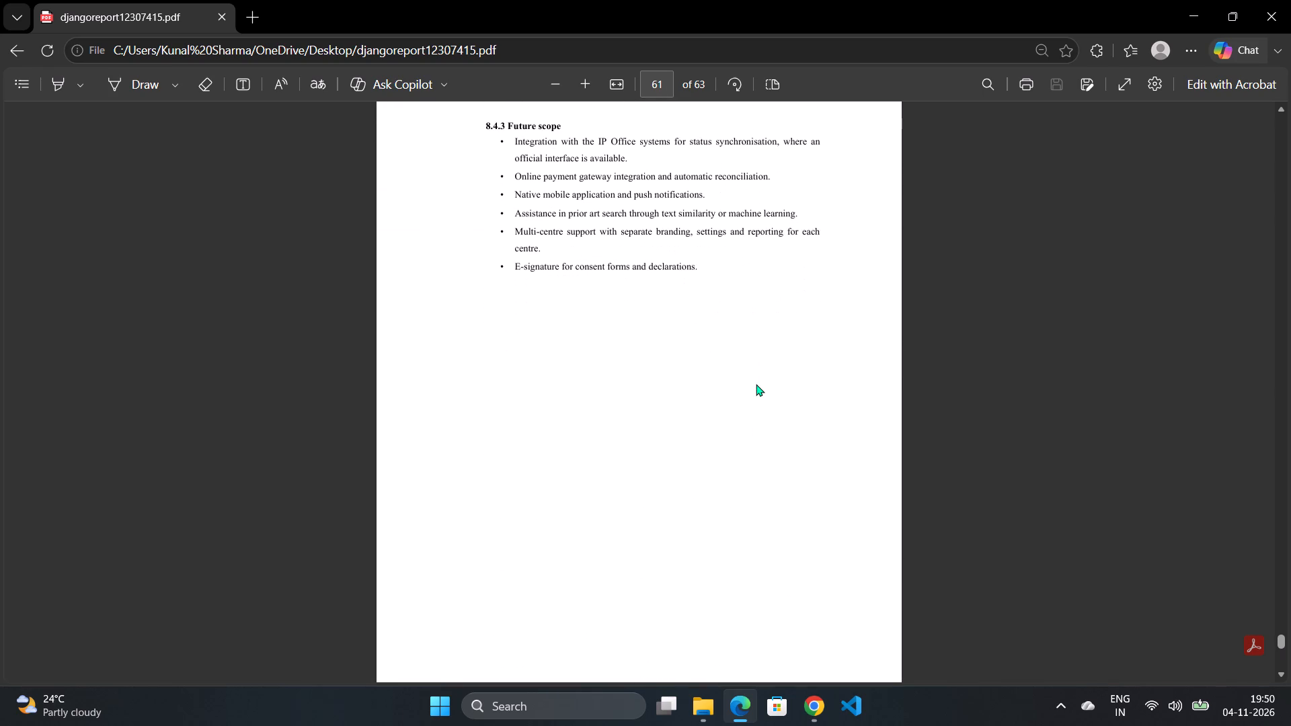
scroll(756, 384, "up", 10)
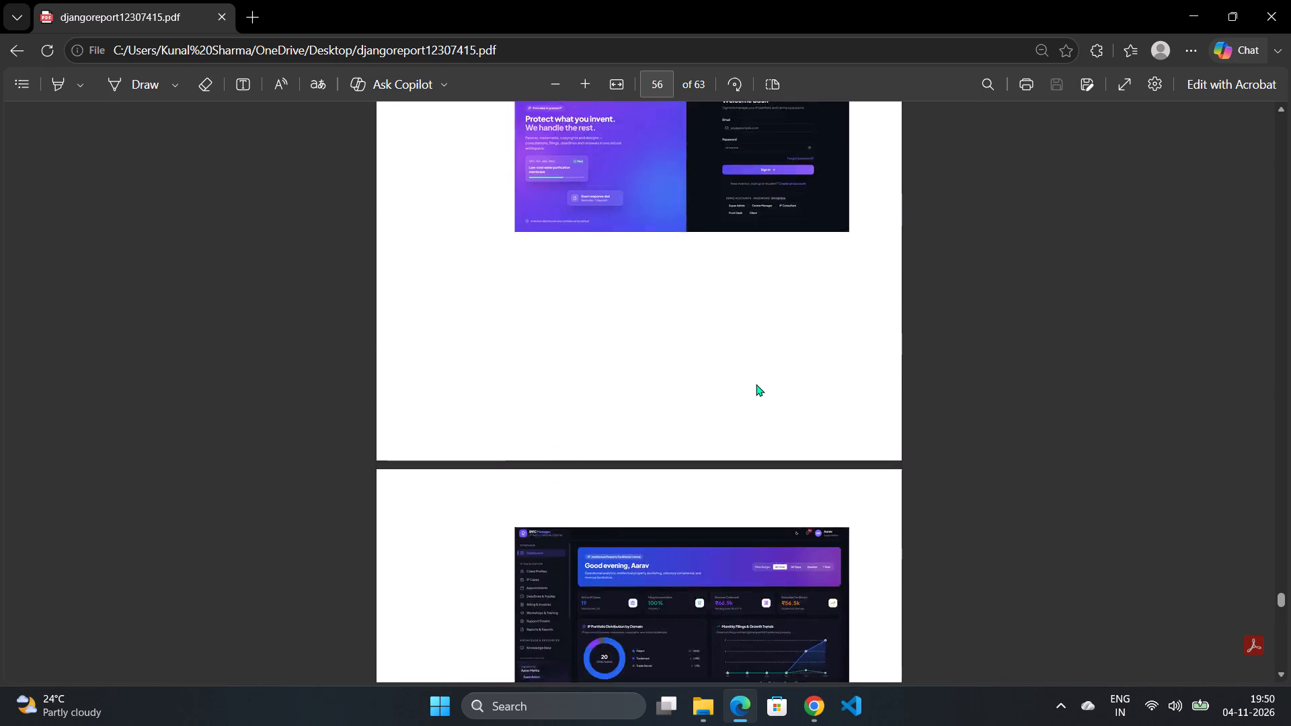
scroll(756, 384, "up", 3)
scroll(756, 384, "up", 20)
scroll(756, 384, "up", 14)
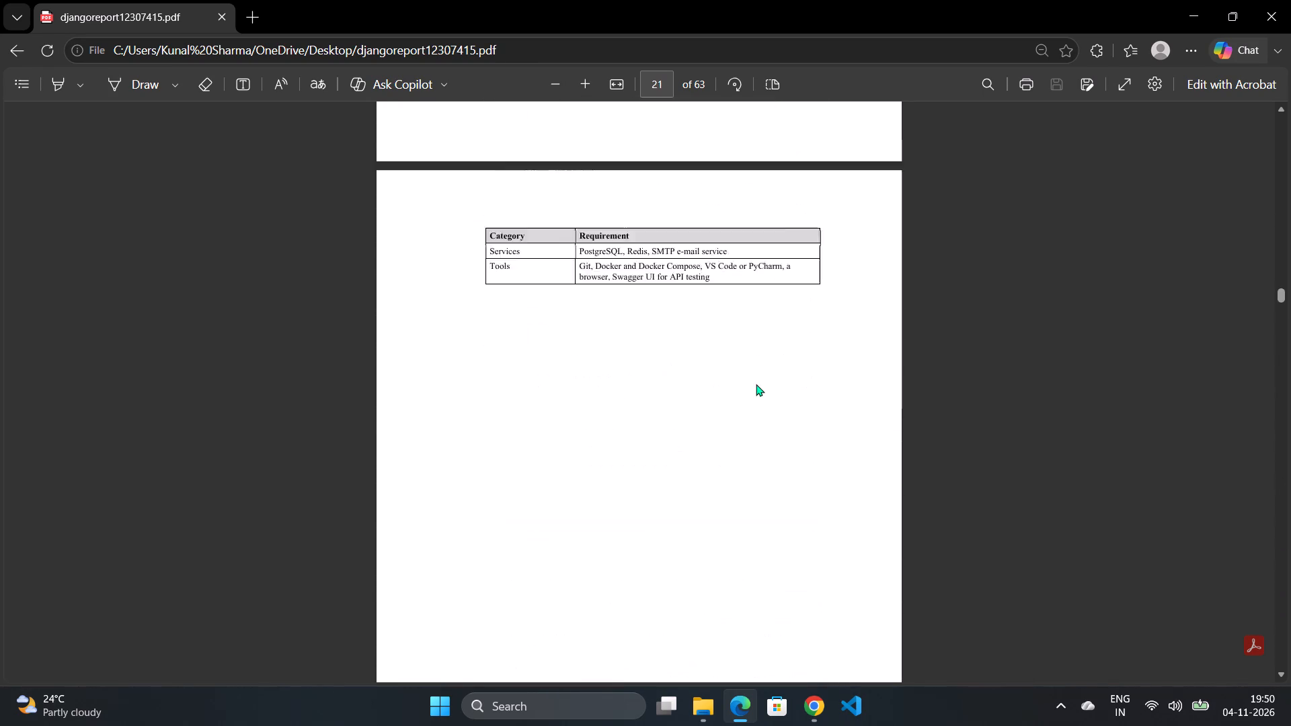
scroll(756, 384, "up", 5)
scroll(756, 384, "up", 17)
scroll(756, 384, "up", 6)
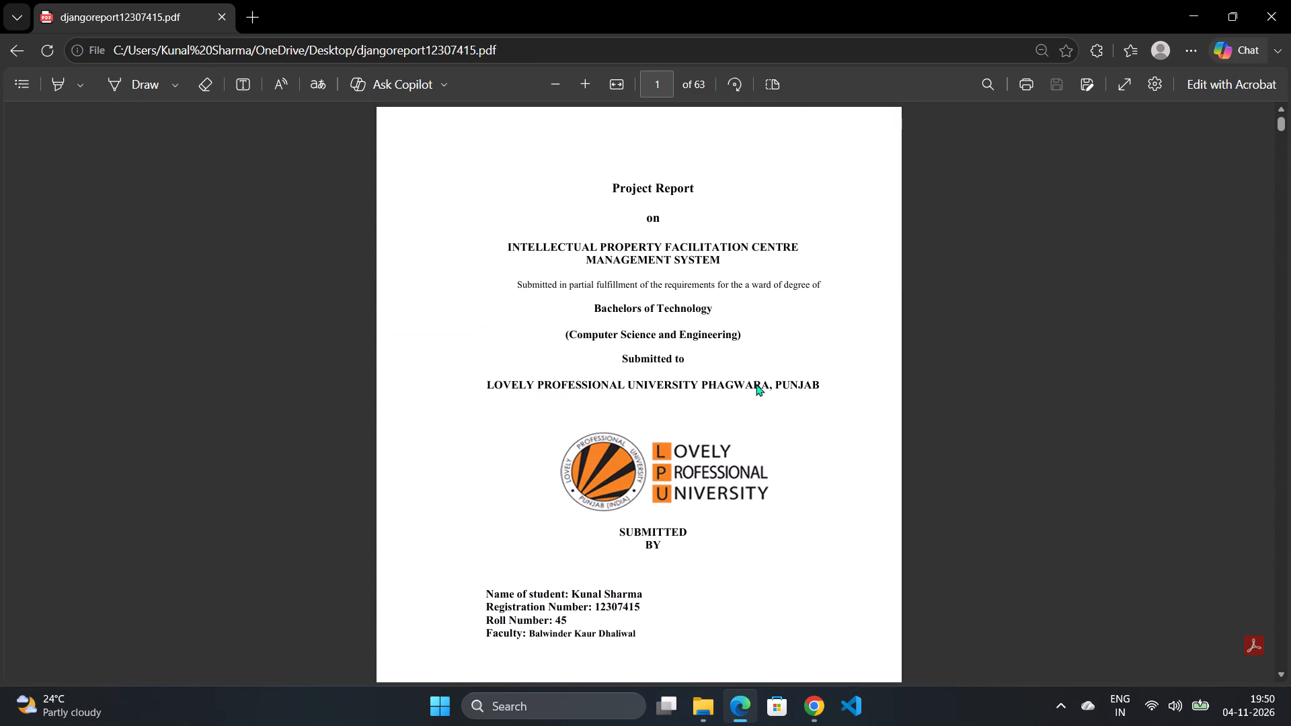
scroll(756, 384, "down", 4)
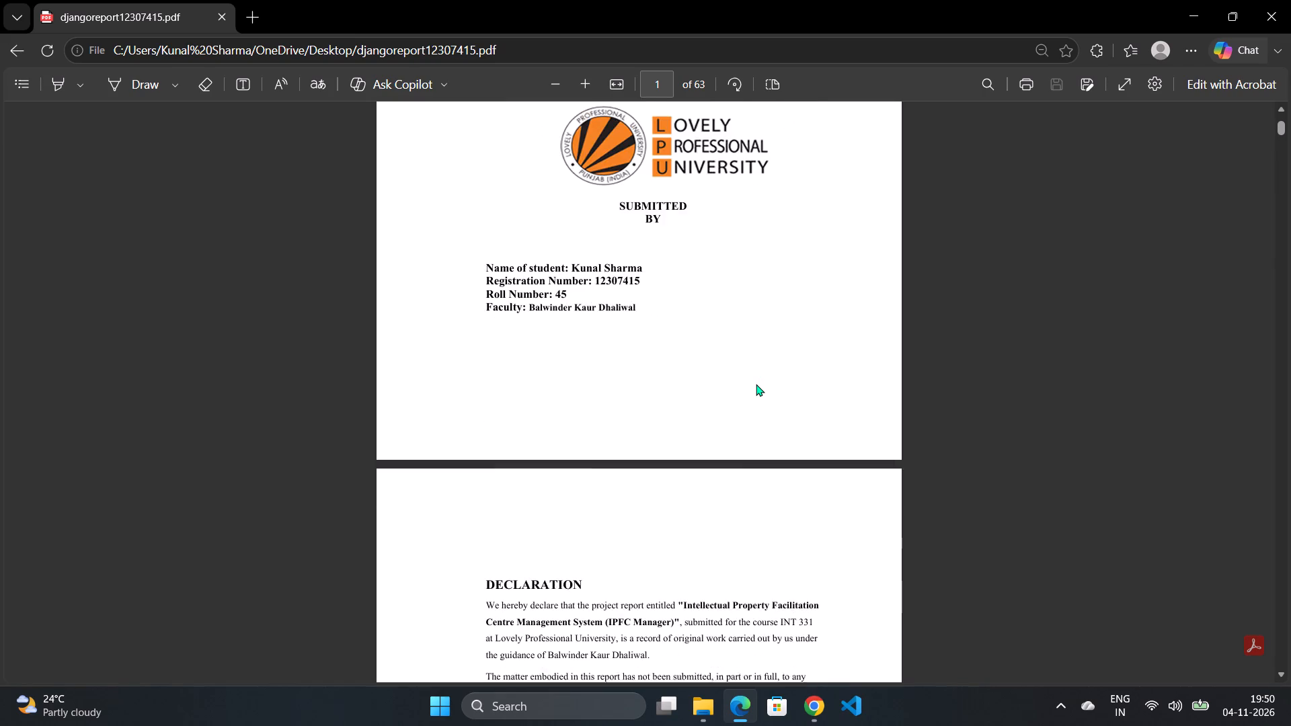
scroll(756, 384, "down", 3)
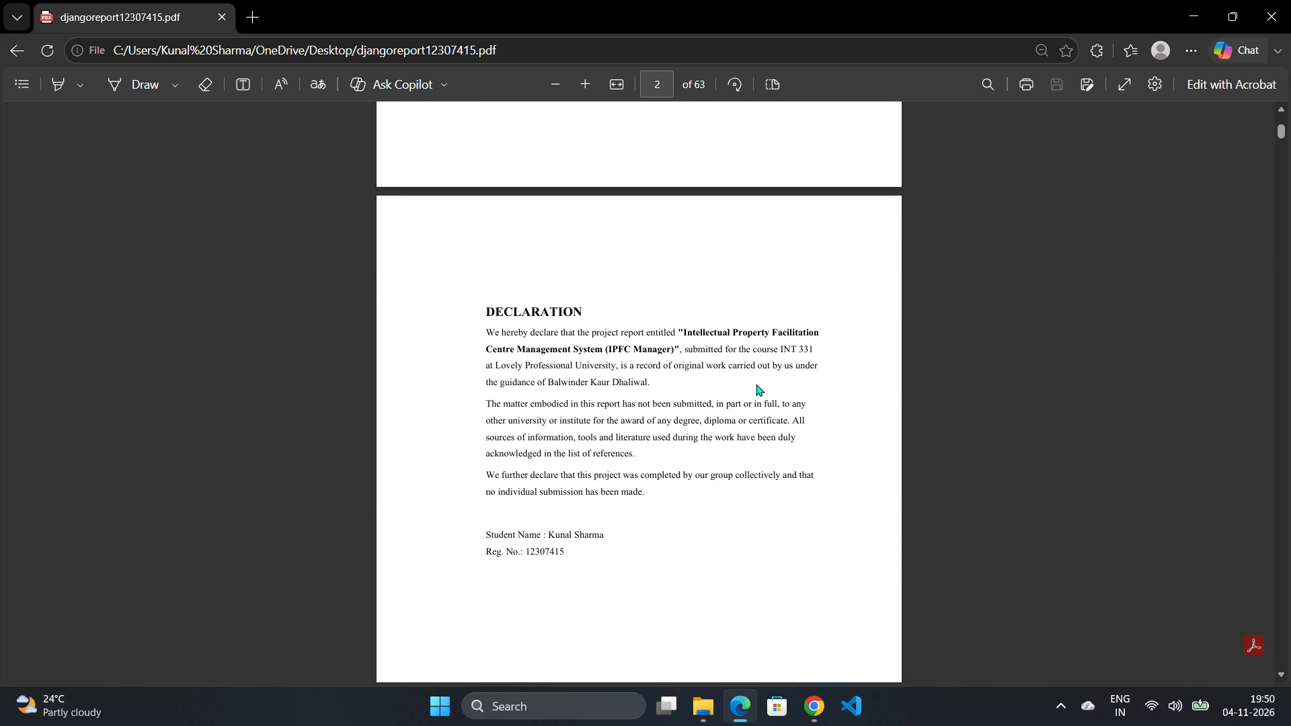
scroll(756, 384, "up", 5)
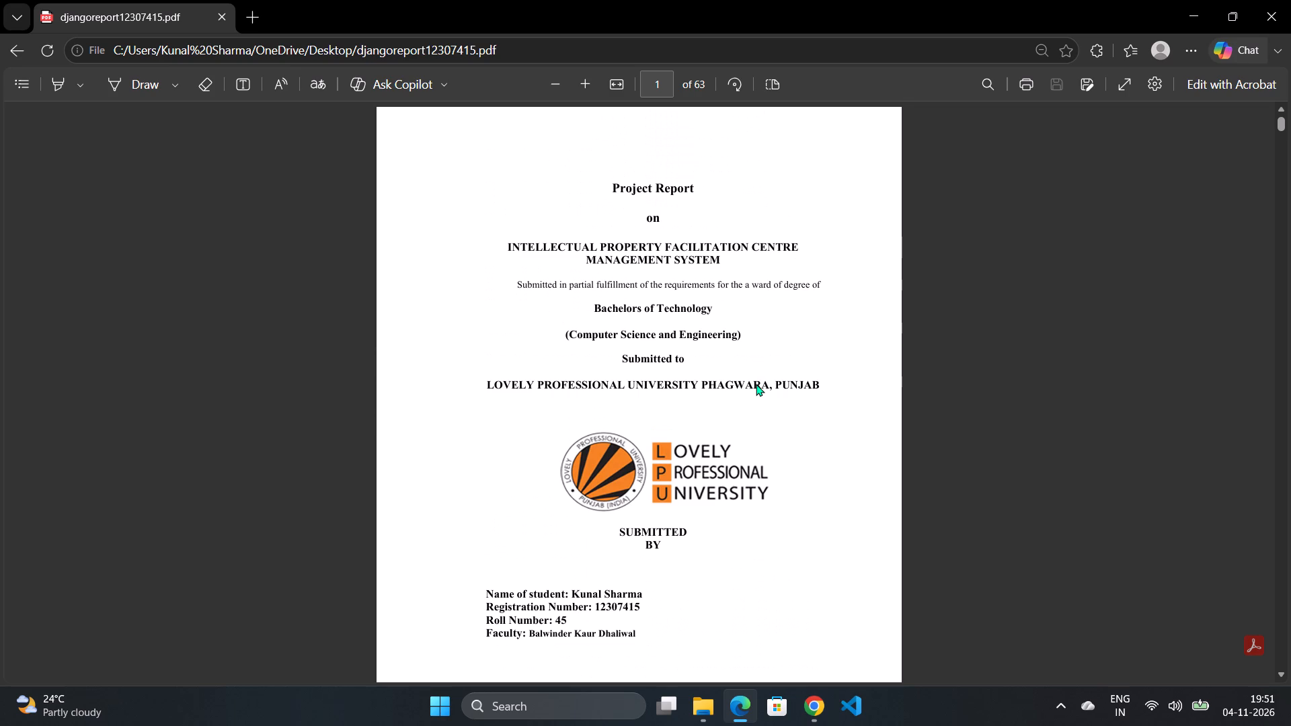
scroll(756, 384, "down", 5)
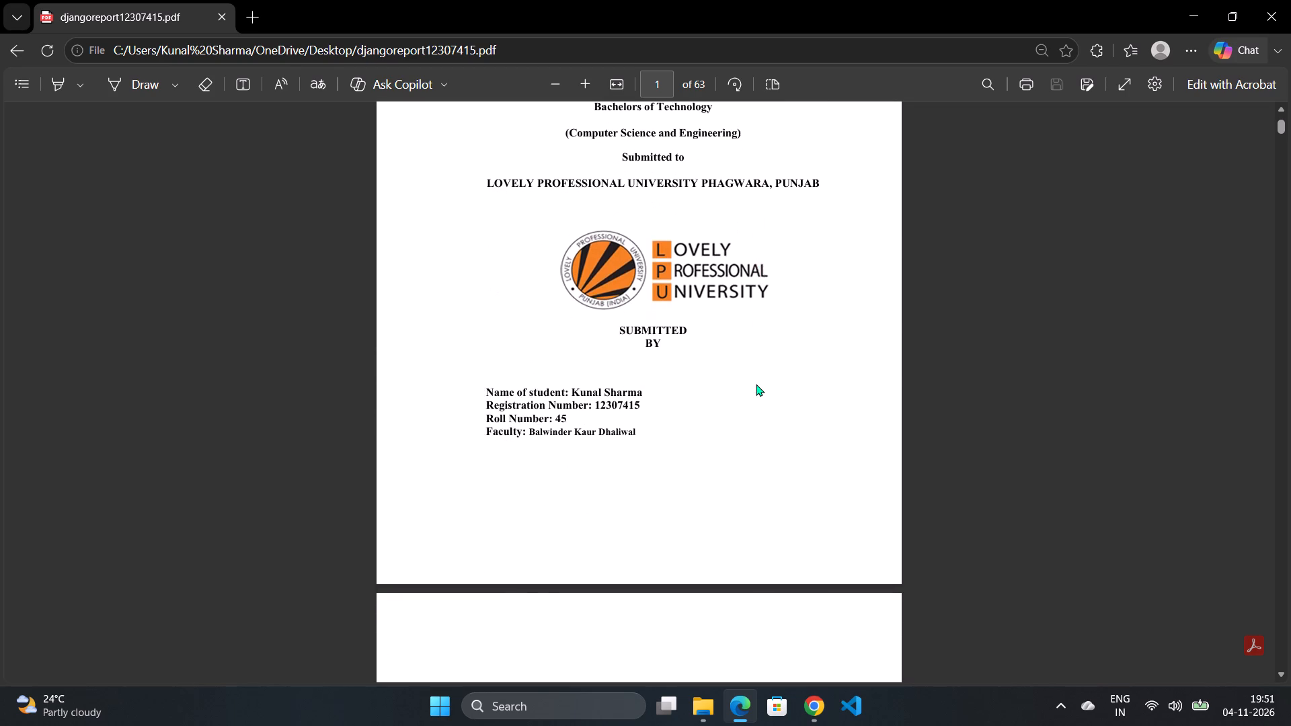
scroll(756, 384, "down", 1)
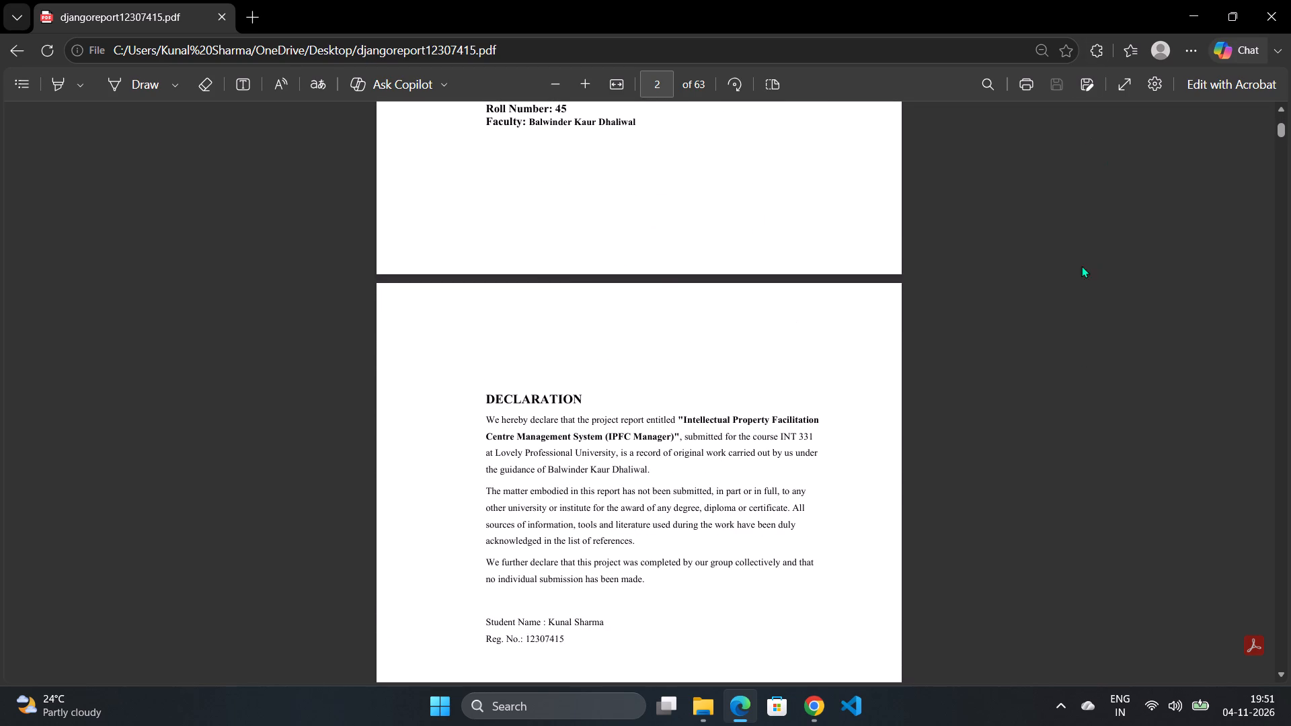
left_click(1272, 1)
left_click(1274, 8)
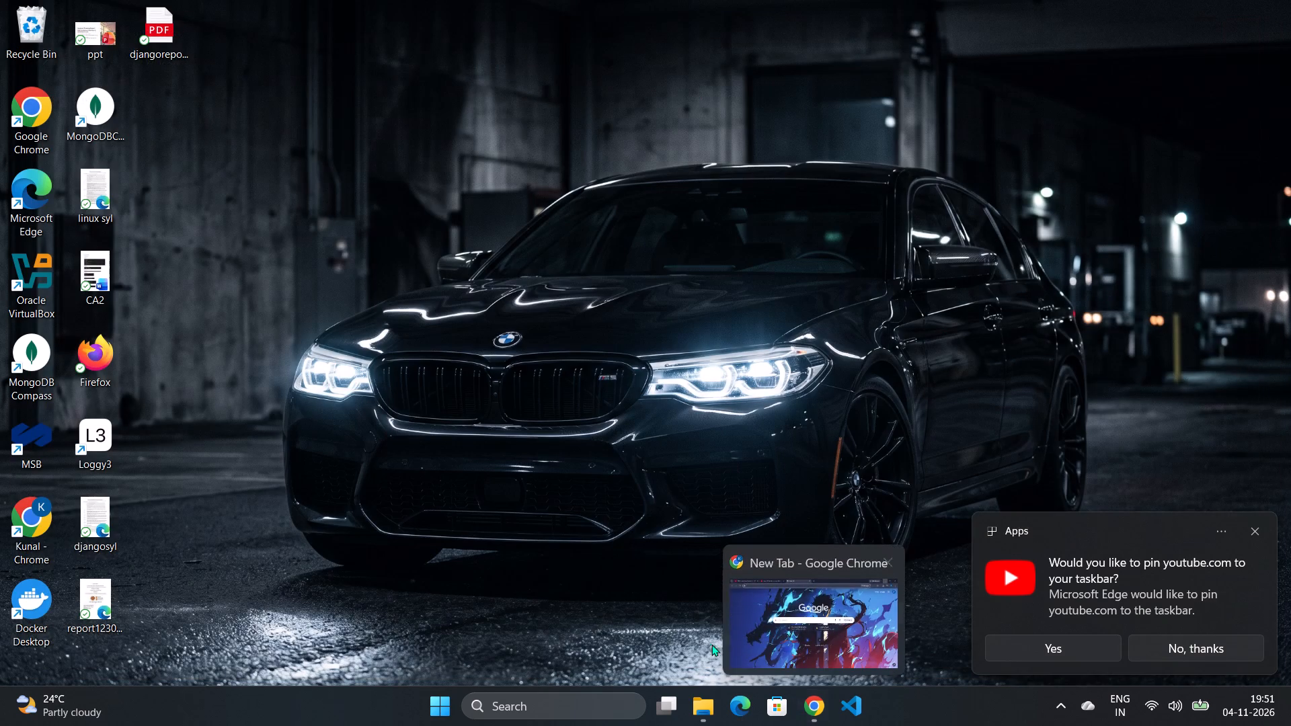
Open the IPFC_Manager_INT331_Project_Report (1) document from the Downloads folder in Word.
key("super+e")
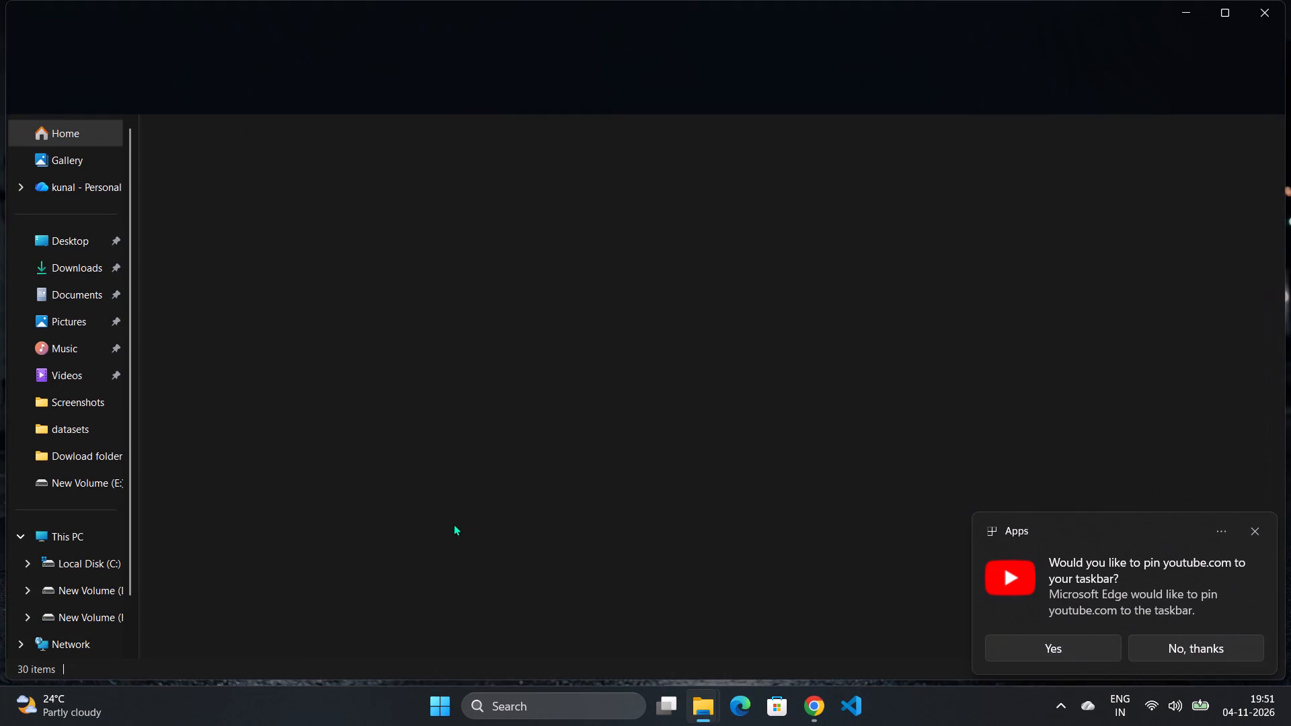
left_click(76, 263)
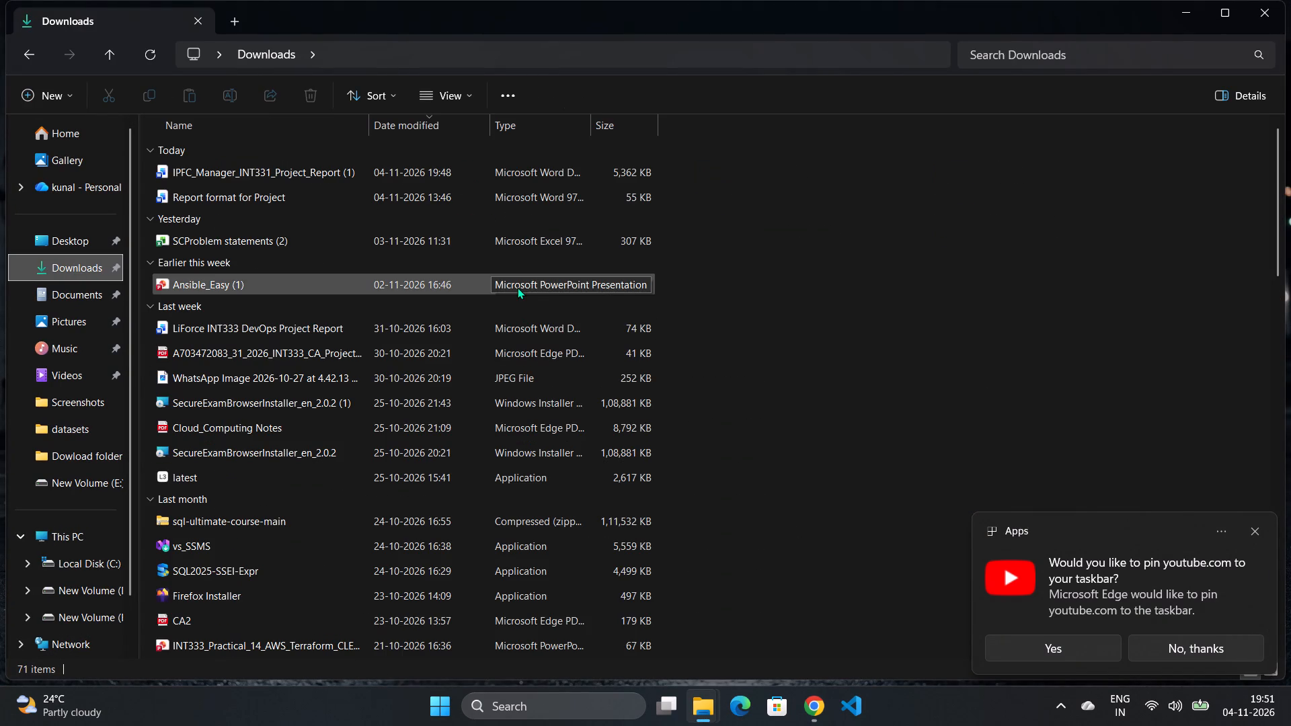
double_click(384, 173)
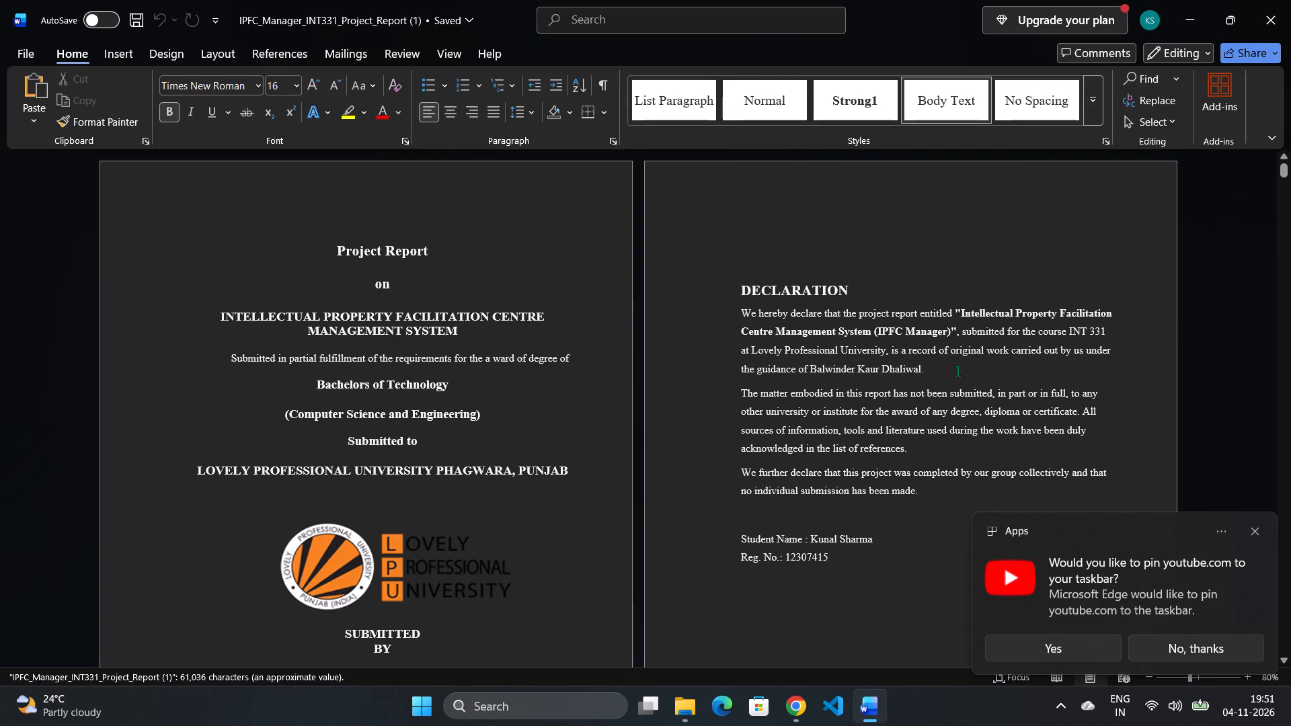
Change the course code in the Declaration's first paragraph to INT253 and dismiss the taskbar-pinning notification.
scroll(957, 370, "up", 3, "ctrl")
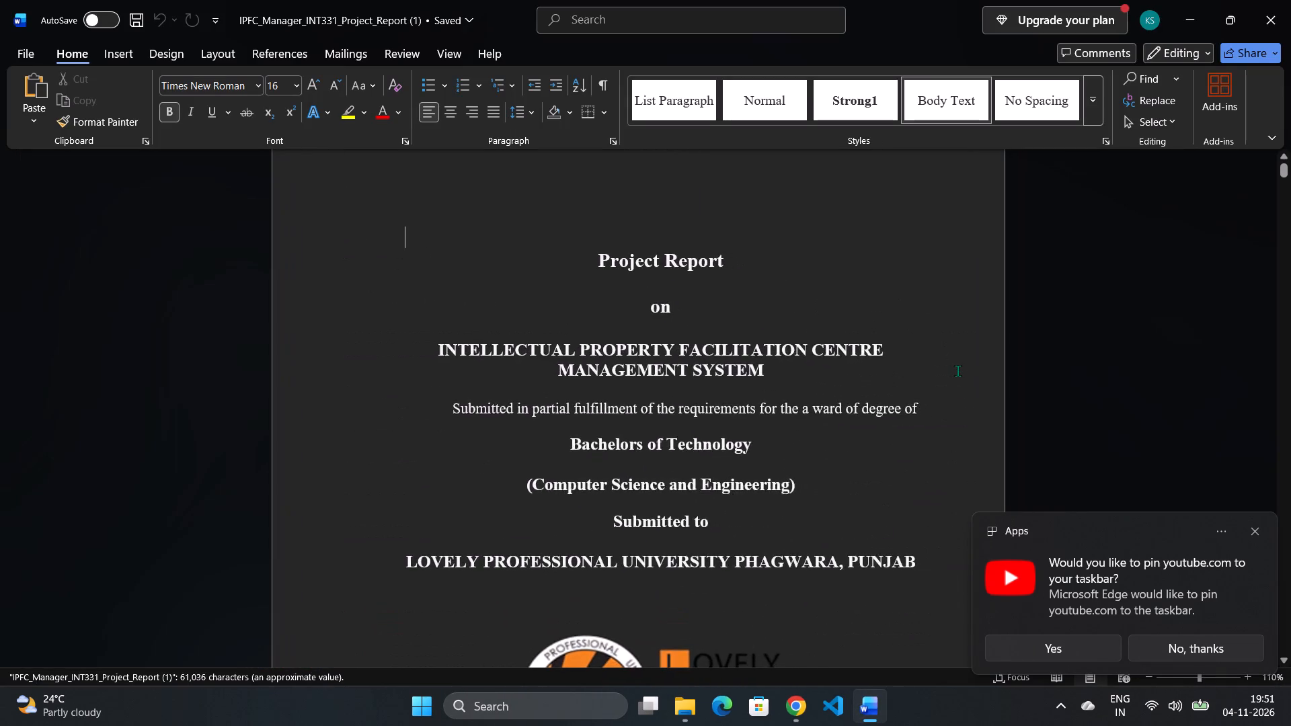
scroll(957, 370, "down", 4)
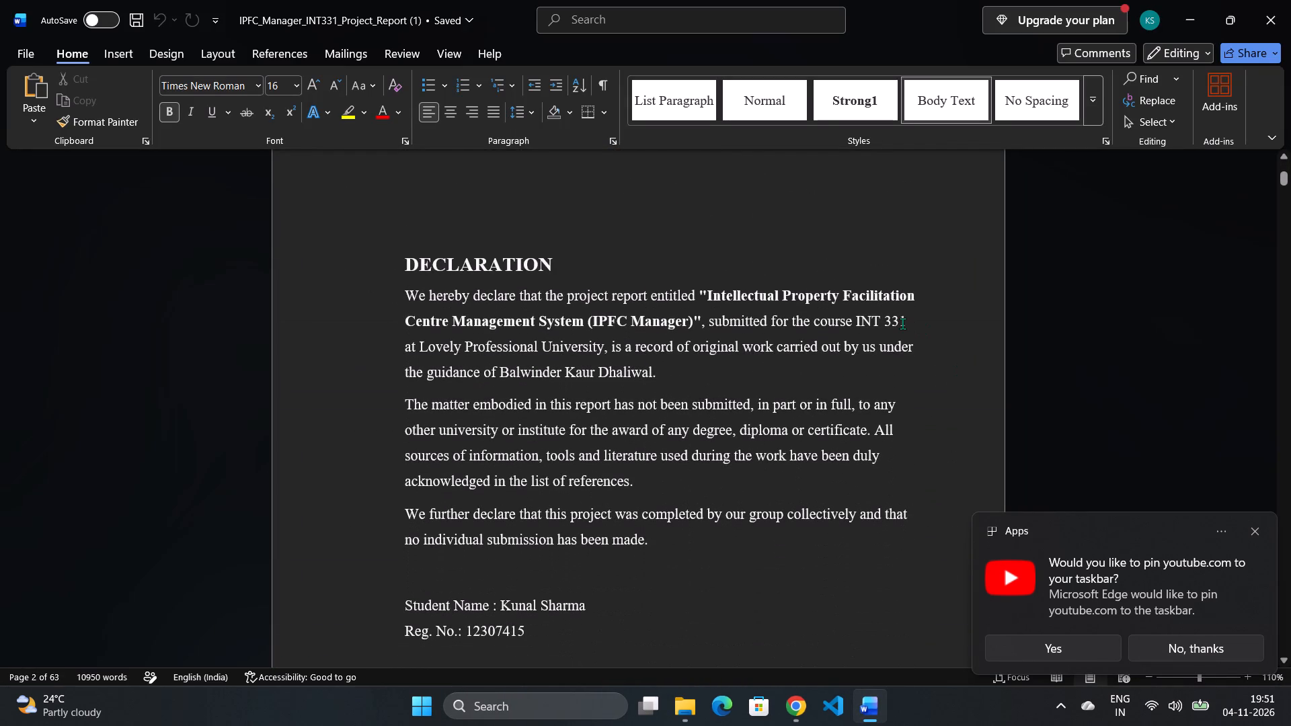
left_click(902, 323)
key("Right")
key("BackSpace")
key("BackSpace")
key("BackSpace")
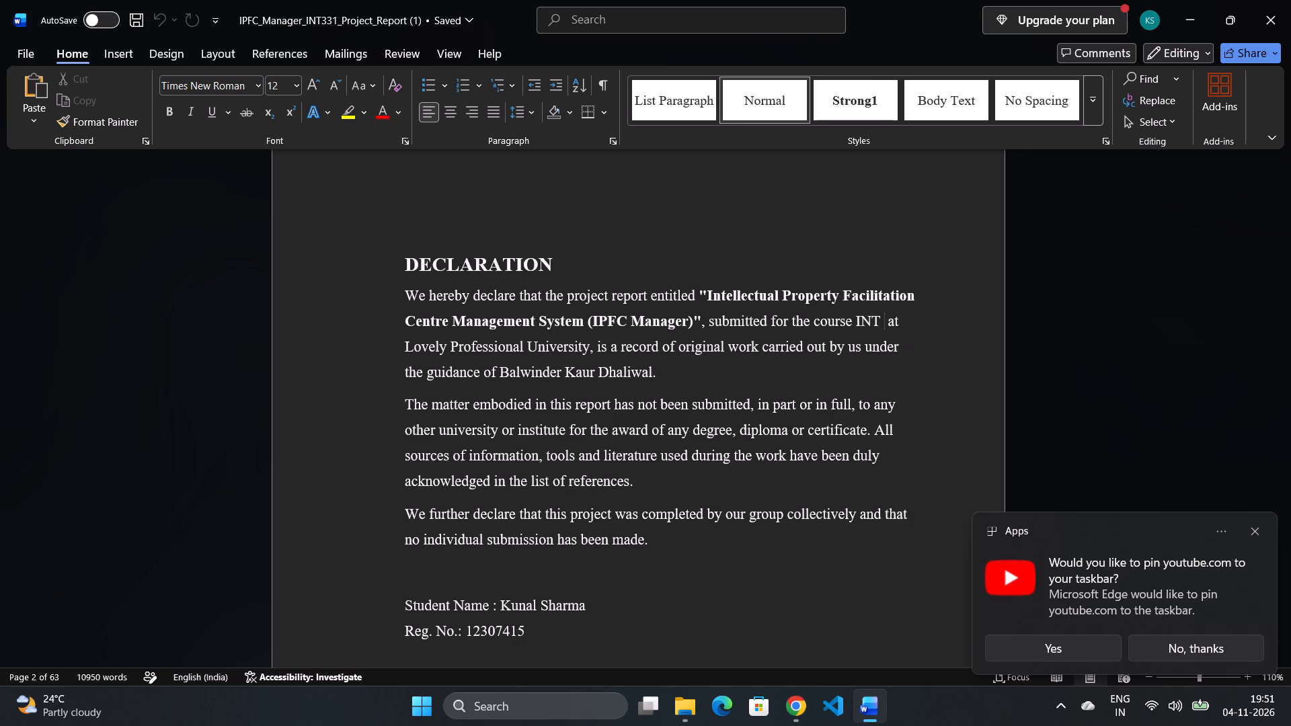
key("BackSpace")
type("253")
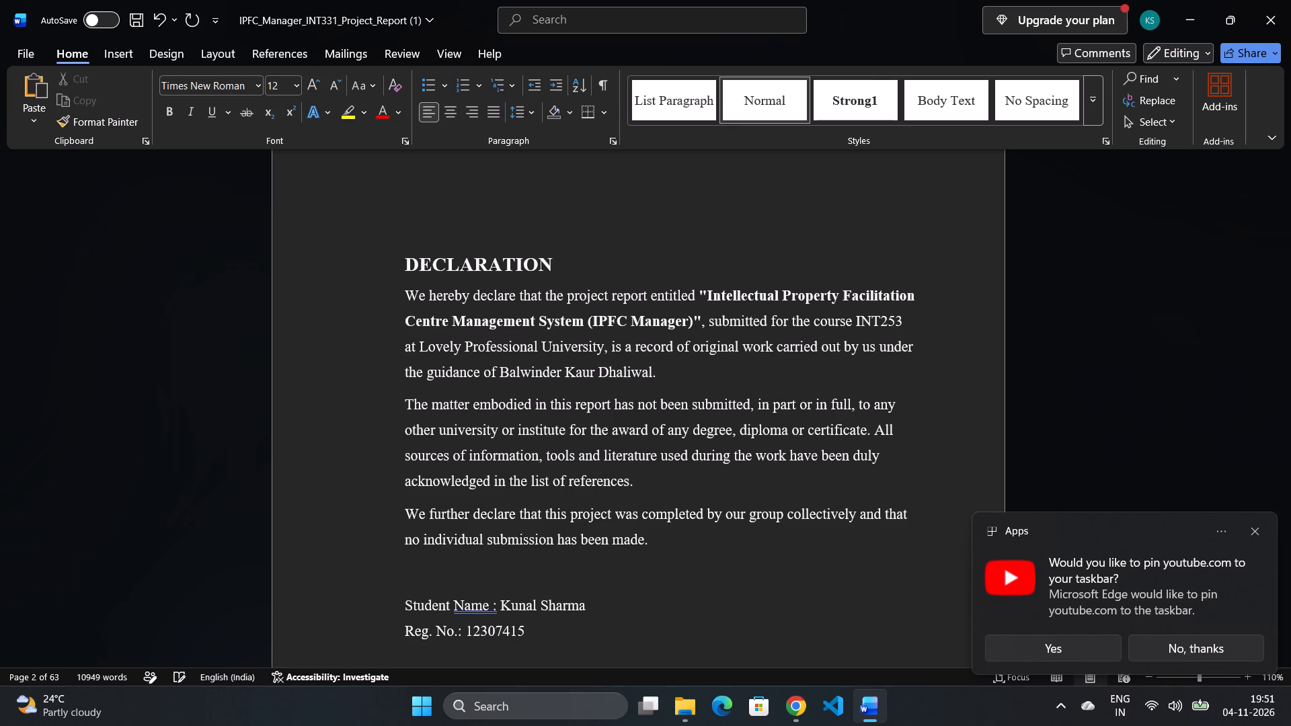
left_click(1257, 531)
Review the document's pages after the Declaration, through the Introduction chapter to the start of chapter 2.
scroll(1146, 551, "down", 11)
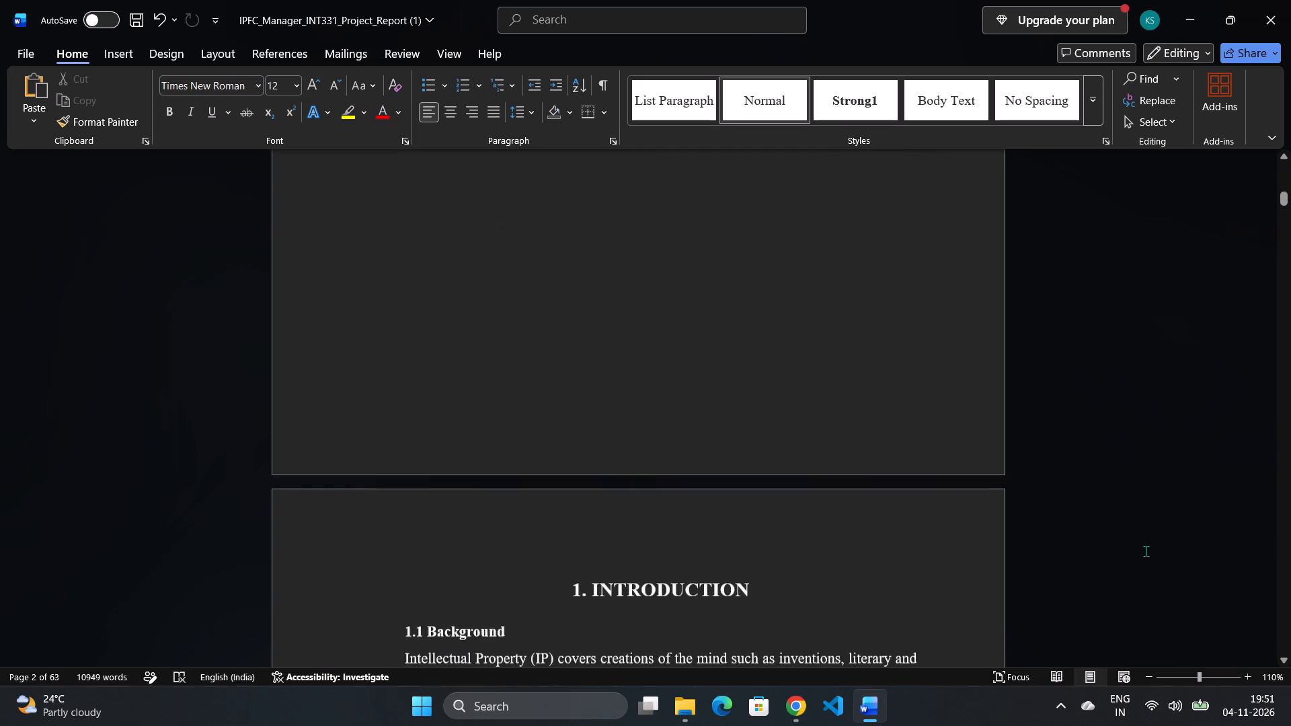
scroll(1146, 551, "down", 1)
scroll(1146, 551, "up", 1)
scroll(1146, 551, "down", 1)
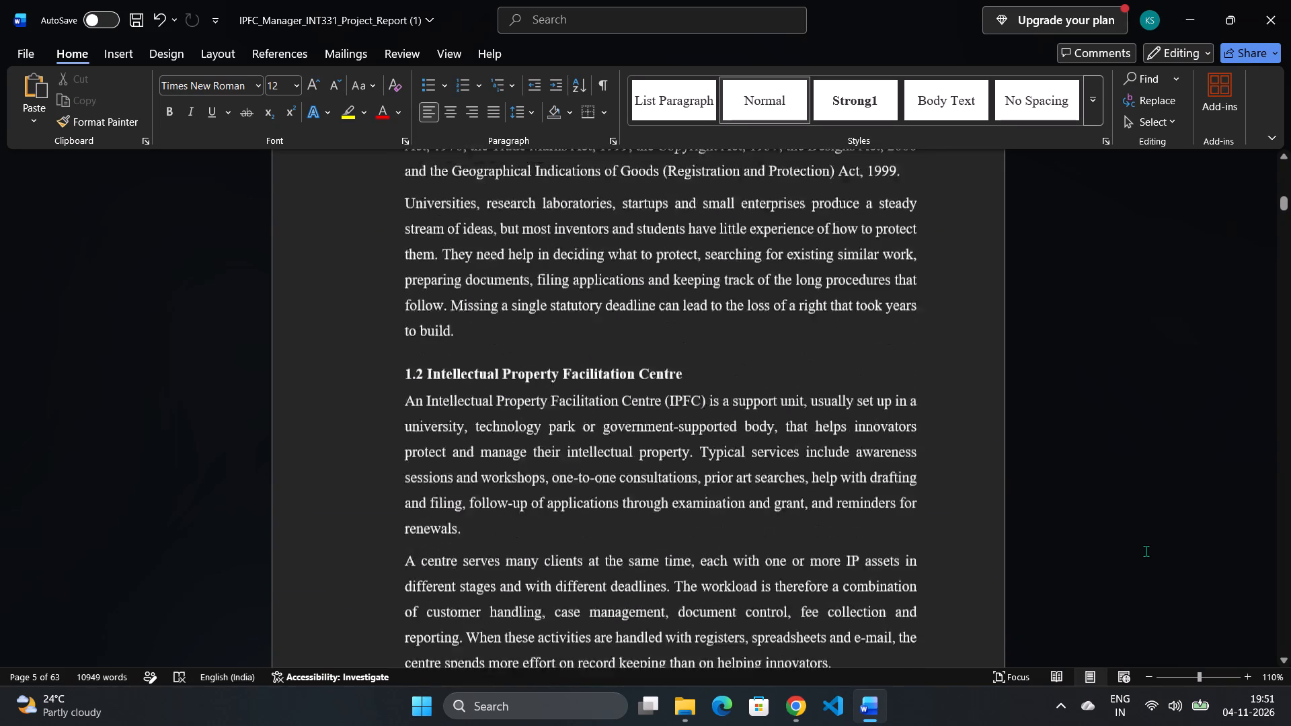
scroll(1146, 551, "down", 2)
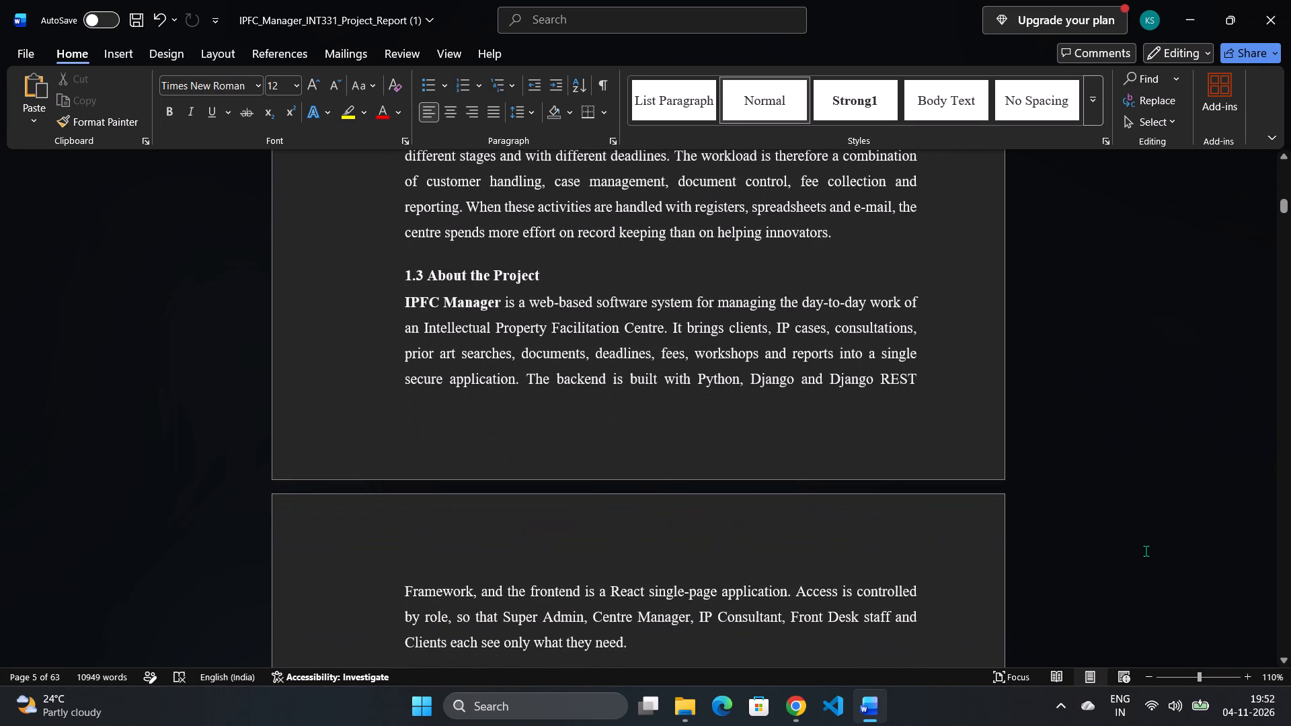
scroll(1146, 551, "down", 2)
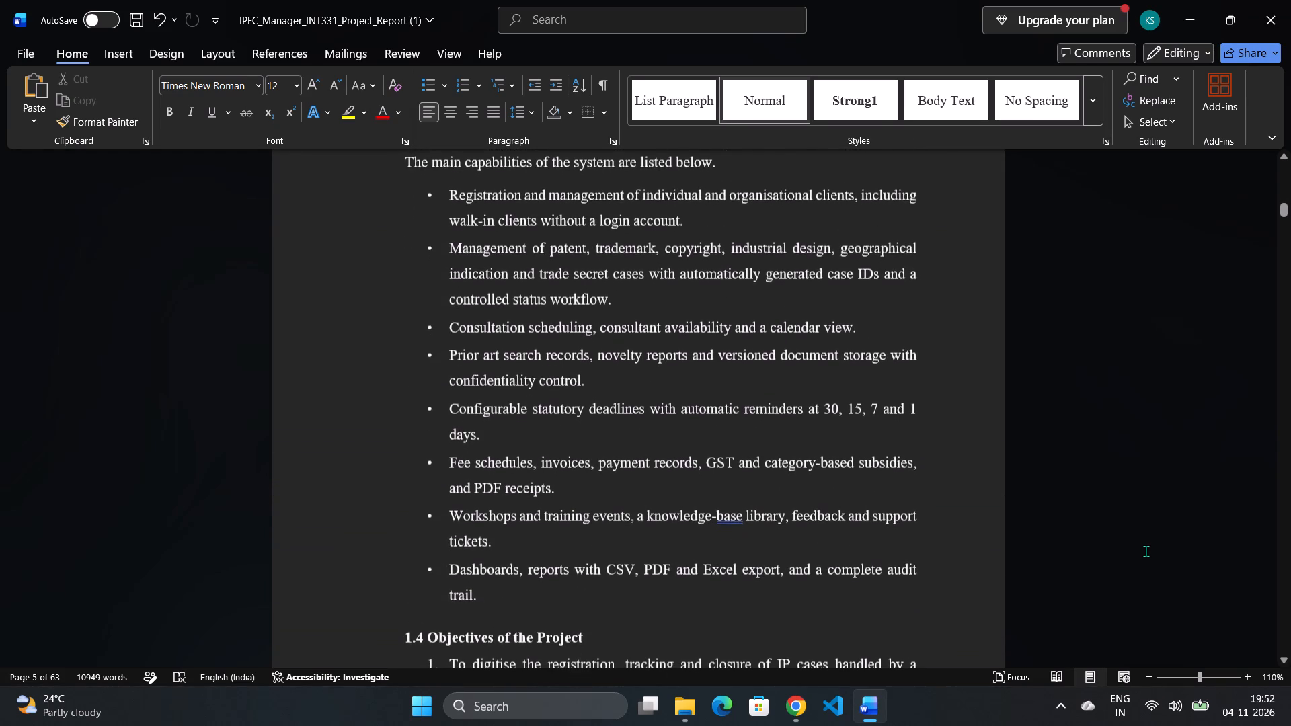
scroll(1146, 551, "down", 3)
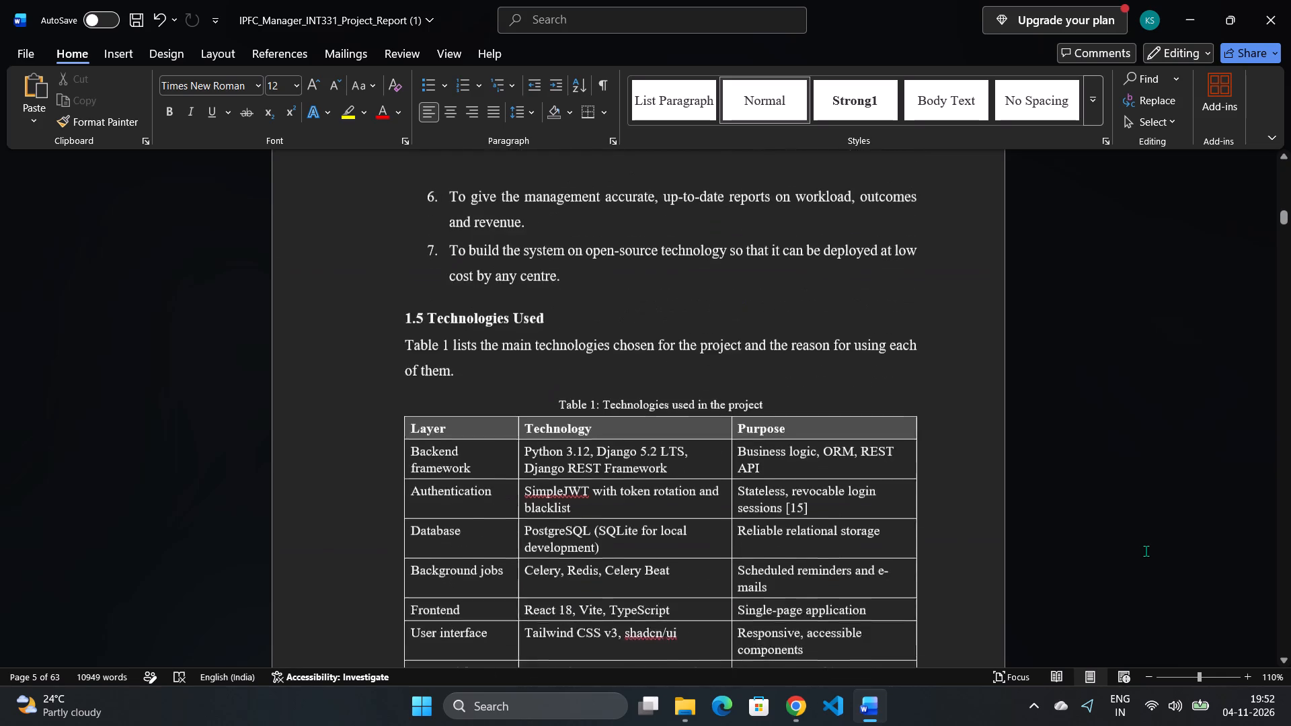
scroll(1146, 551, "down", 1)
scroll(1146, 551, "up", 1)
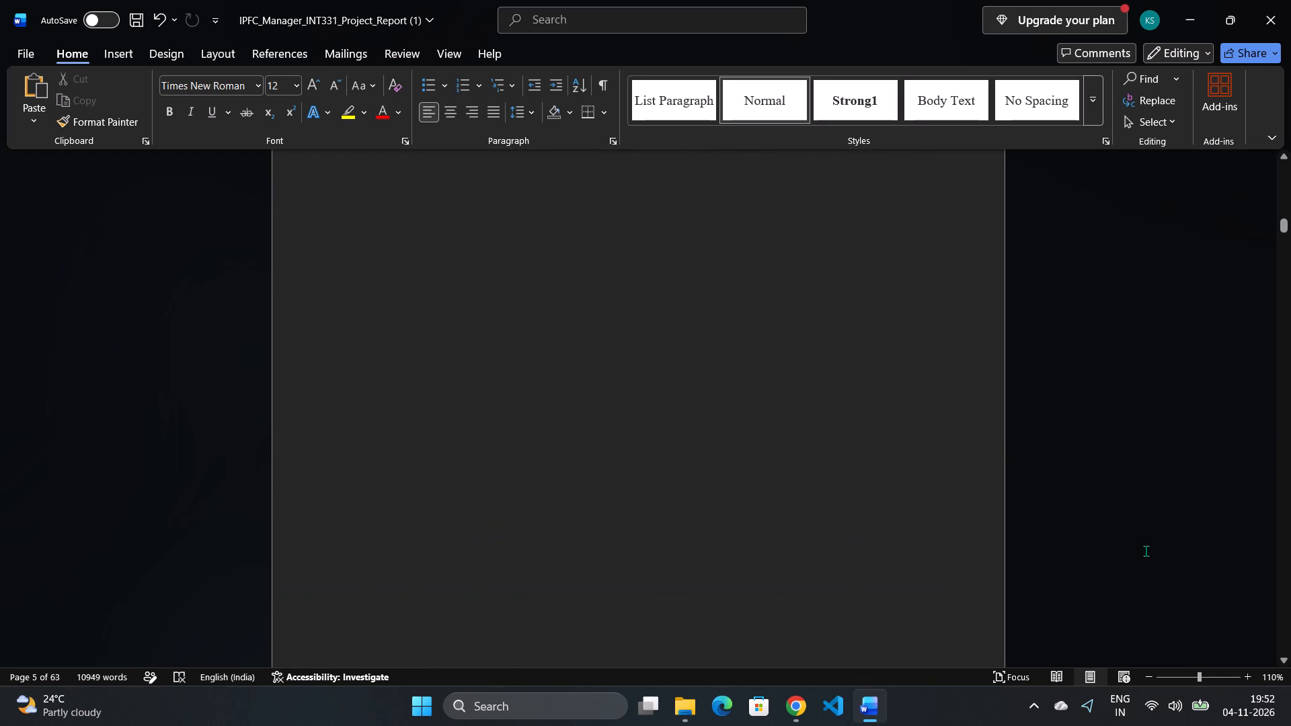
scroll(1146, 551, "up", 1)
scroll(572, 291, "down", 1)
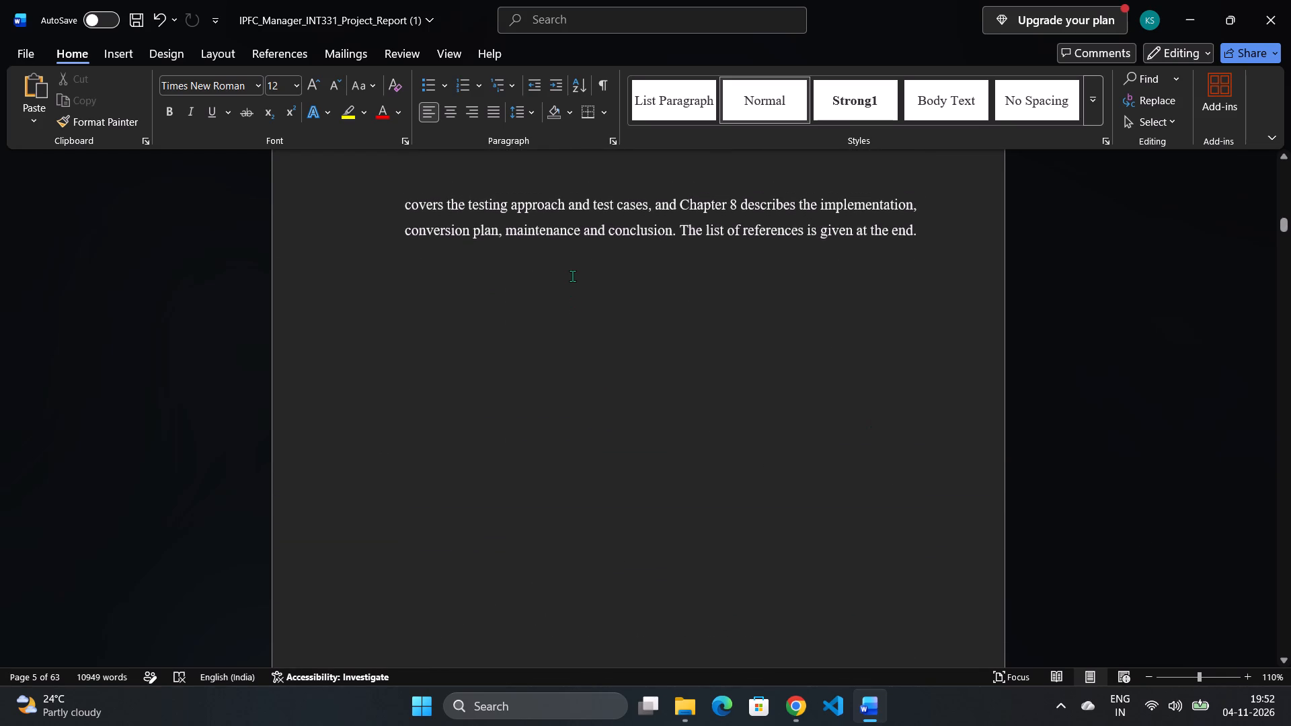
scroll(572, 276, "down", 2)
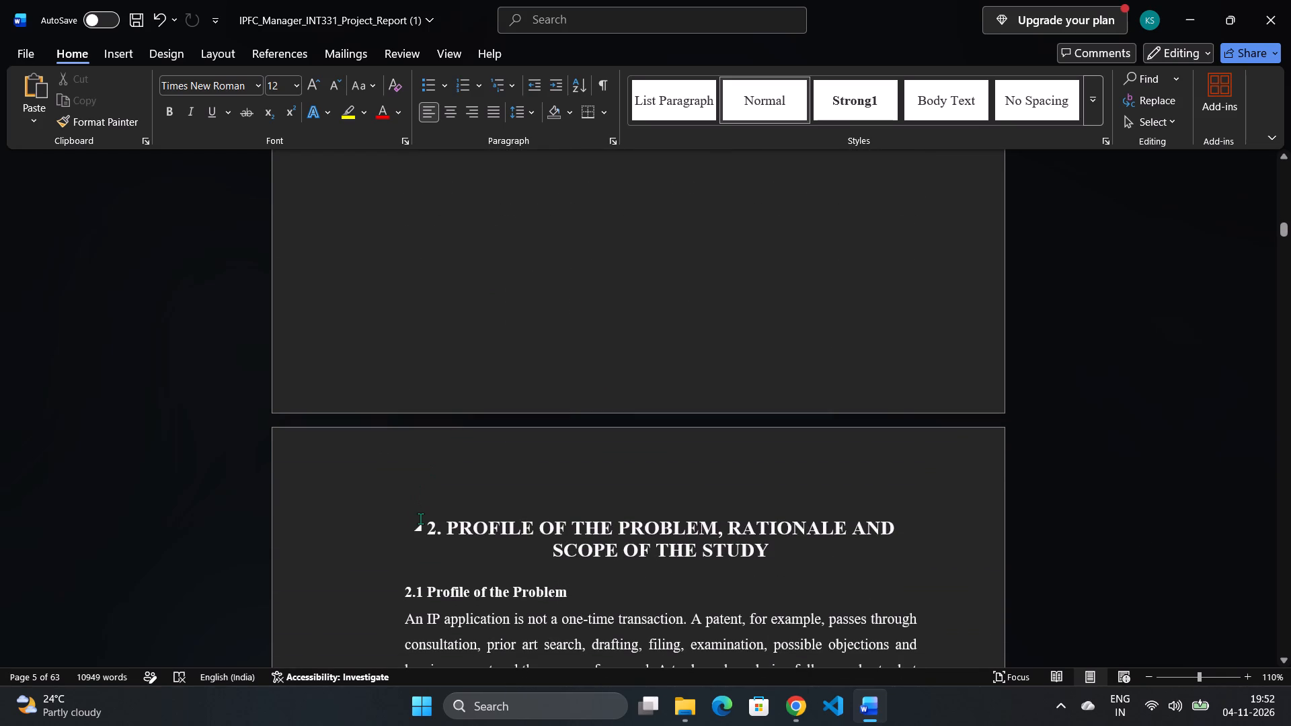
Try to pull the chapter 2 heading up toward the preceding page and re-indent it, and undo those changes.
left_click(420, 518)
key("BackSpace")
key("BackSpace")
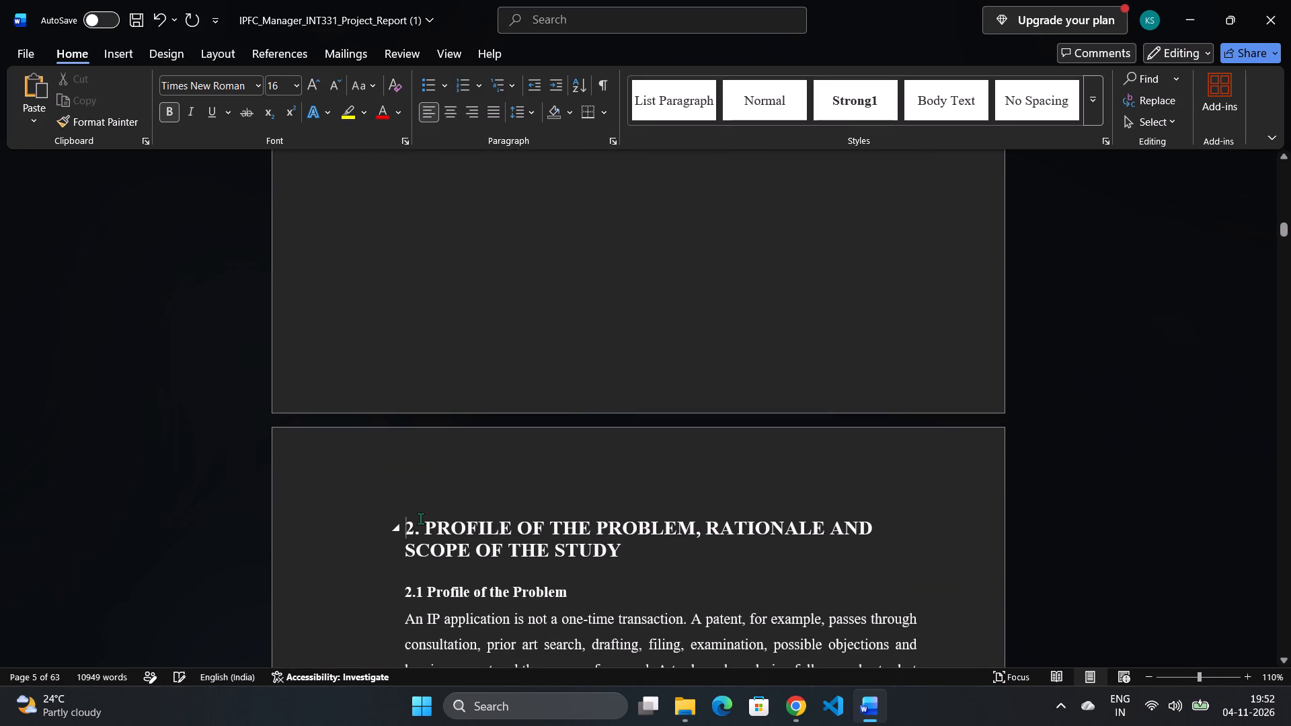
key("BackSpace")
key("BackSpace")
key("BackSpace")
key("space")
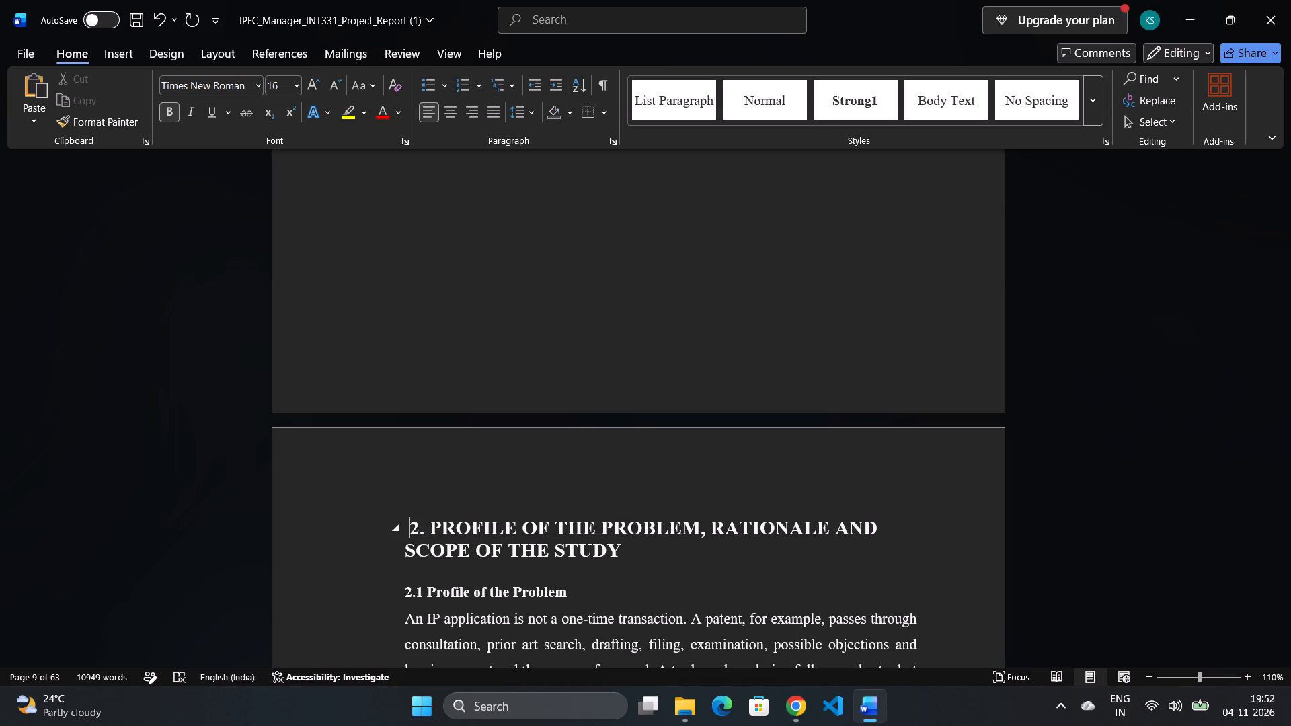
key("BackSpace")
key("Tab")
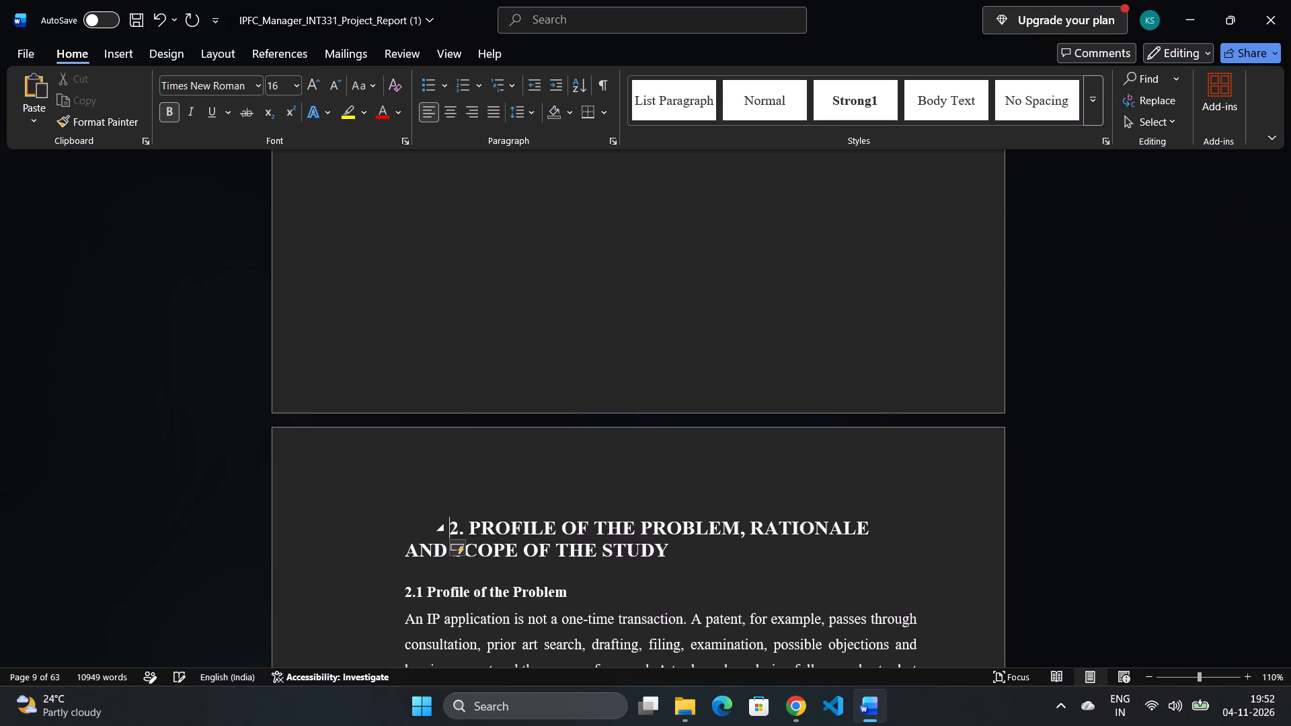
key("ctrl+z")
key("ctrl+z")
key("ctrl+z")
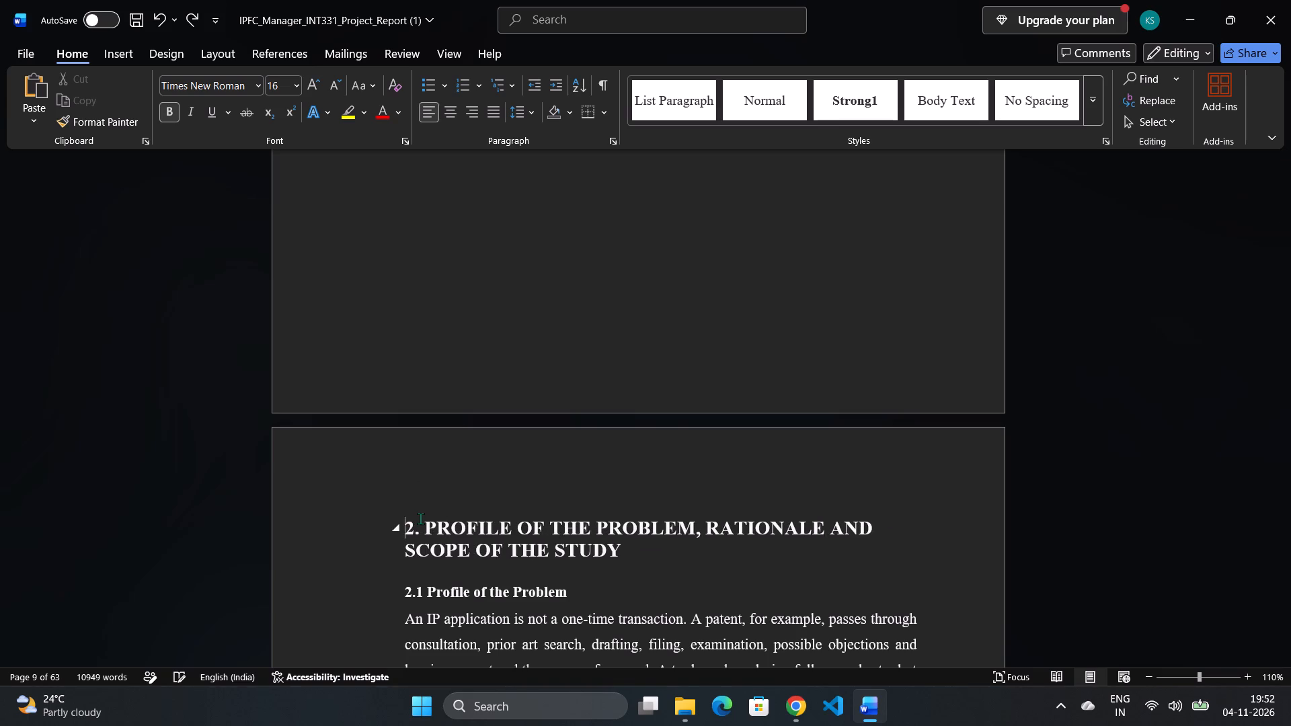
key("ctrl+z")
Try to delete the blank lines on the empty page between the Introduction's closing paragraph and the chapter 2 heading.
scroll(420, 518, "up", 3)
scroll(420, 518, "right", 1)
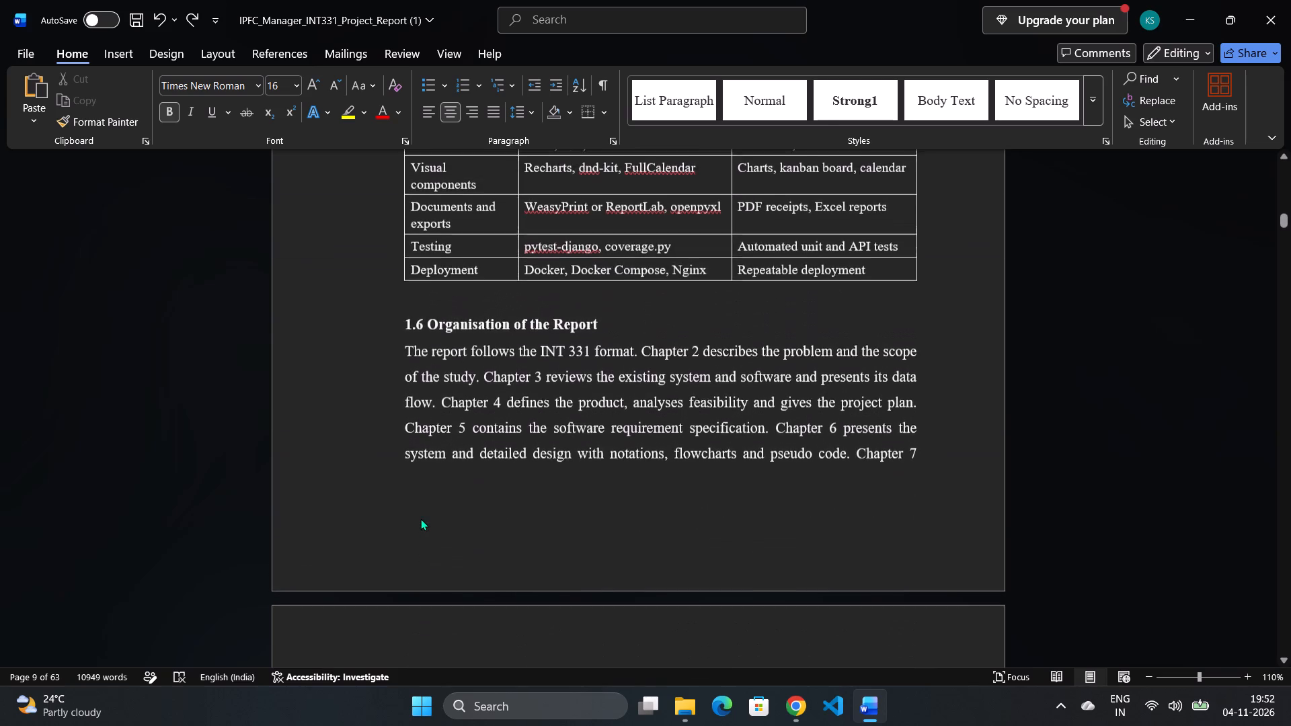
scroll(420, 518, "right", 1)
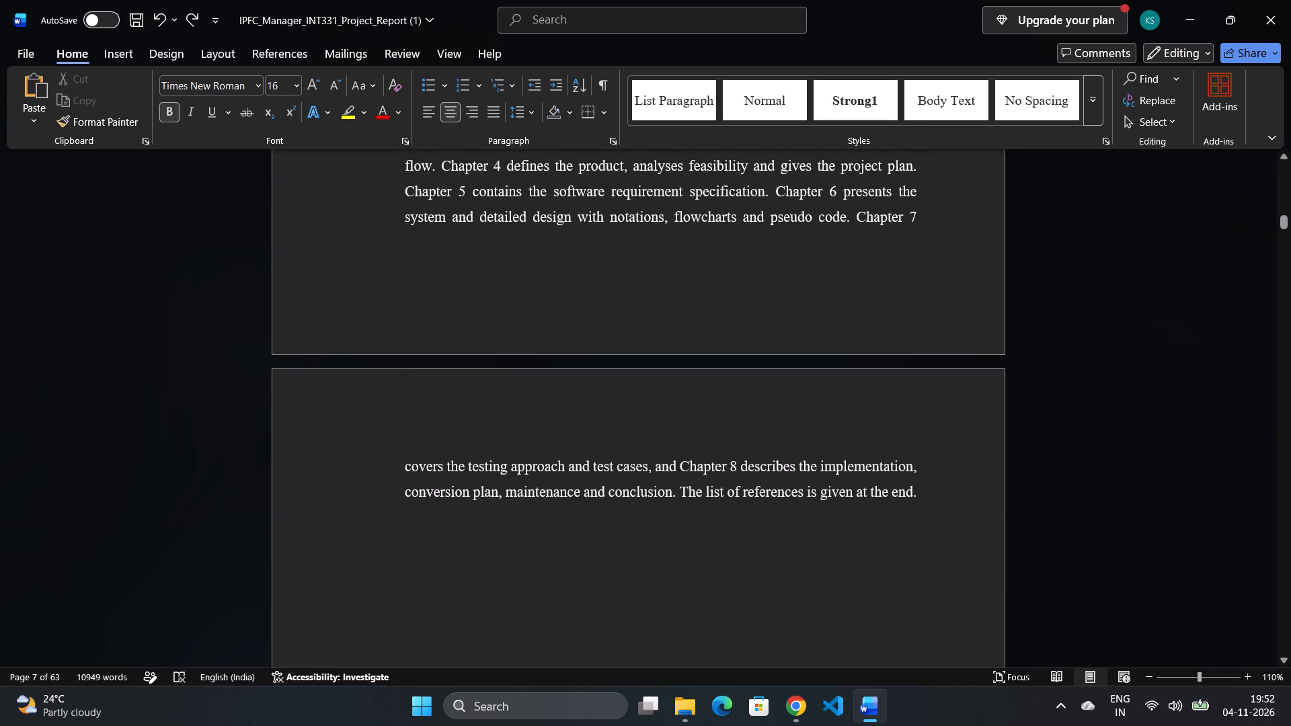
left_click(435, 547)
scroll(435, 547, "down", 1)
double_click(435, 547)
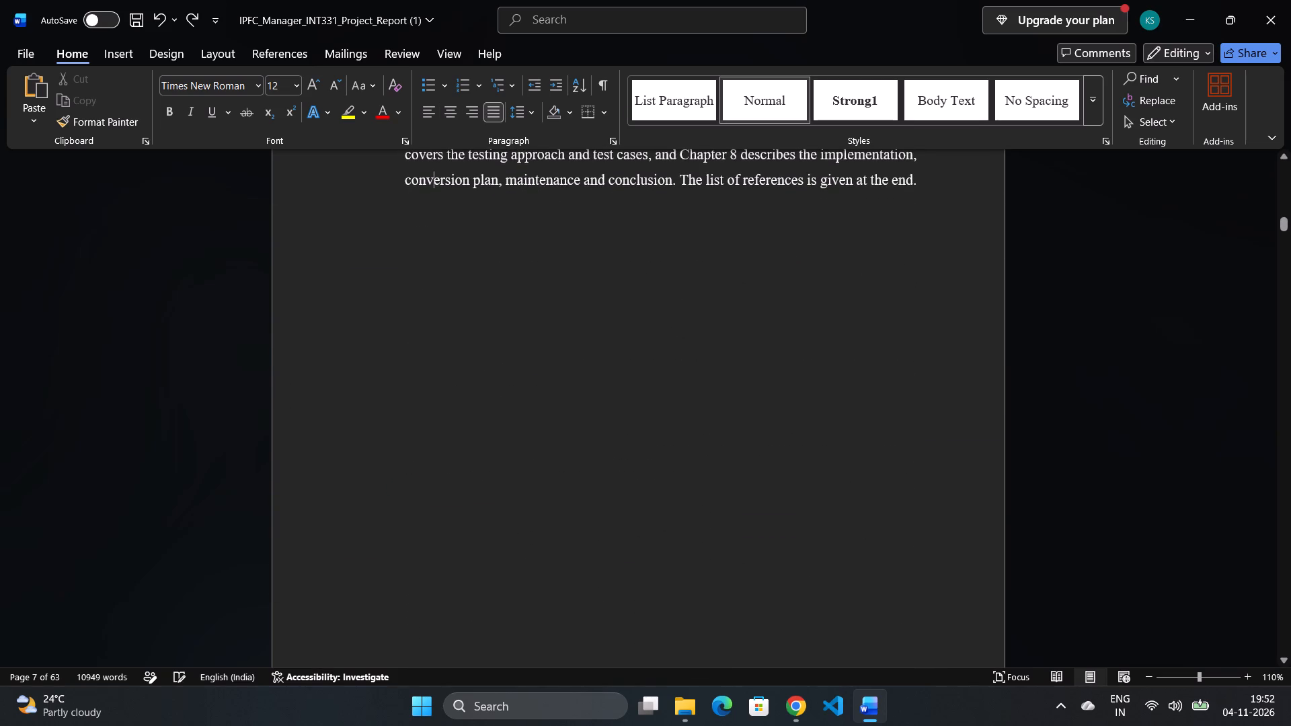
key("Down")
key("Down")
key("Down")
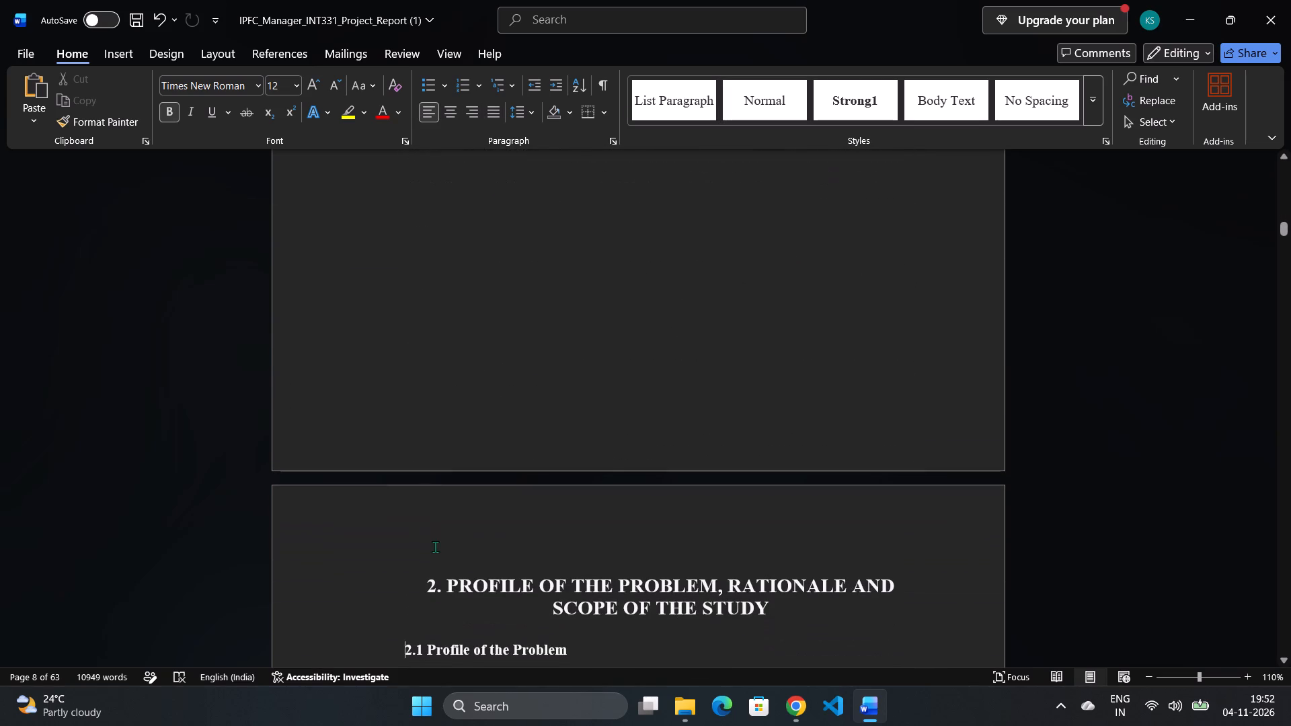
key("Up")
key("Up")
key("Up")
key("Up")
key("Down")
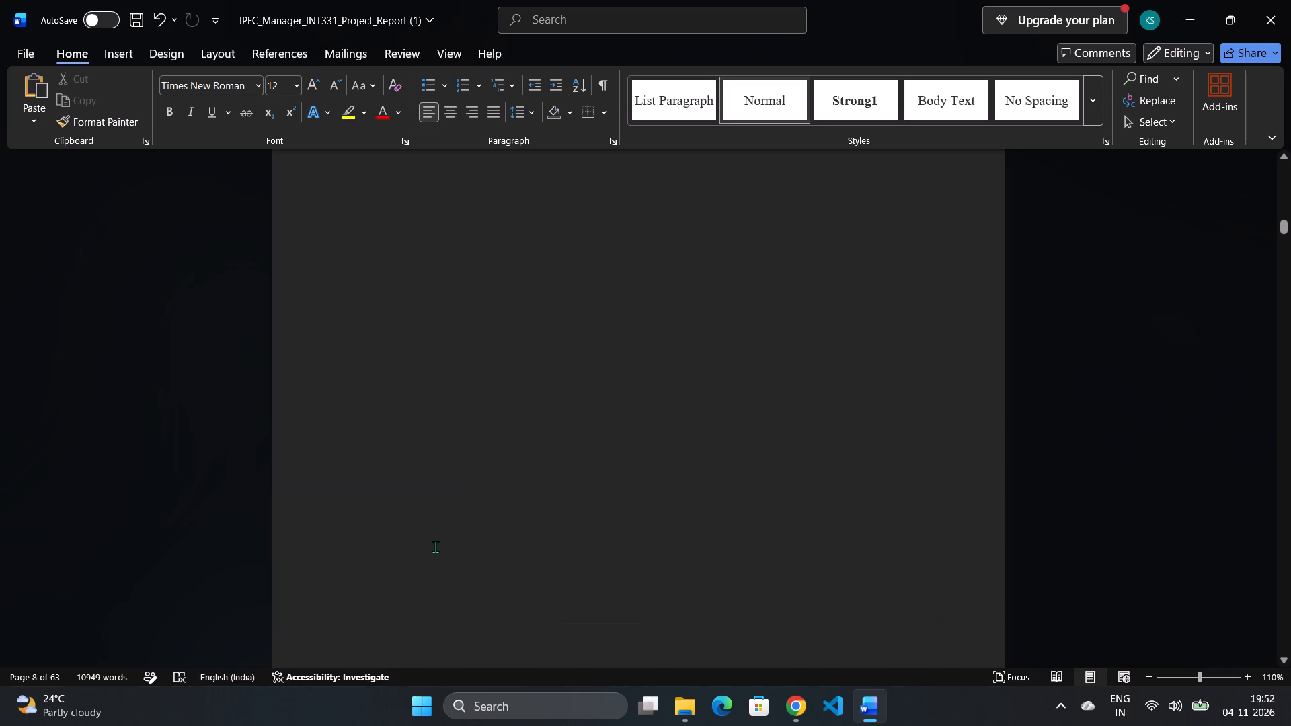
key("Down")
key("Up")
key("BackSpace")
scroll(435, 547, "down", 2)
scroll(435, 547, "up", 5)
scroll(435, 547, "down", 1)
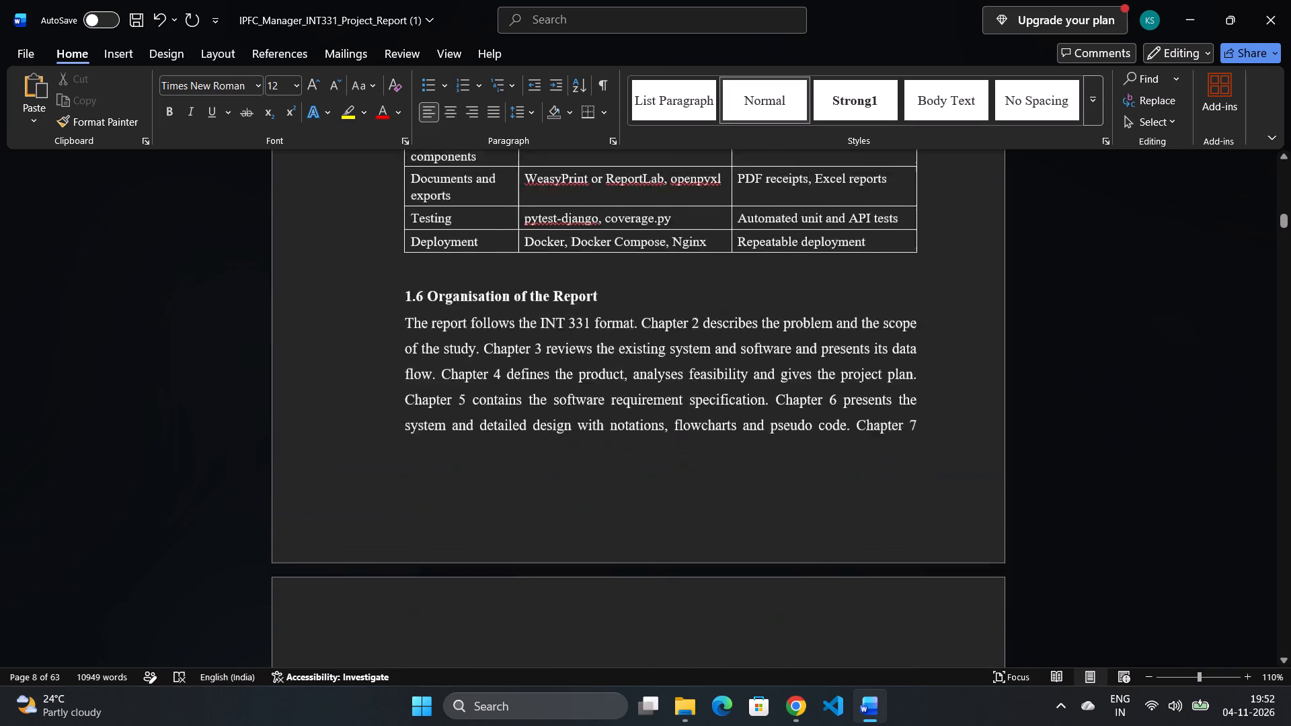
scroll(435, 547, "down", 1)
key("BackSpace")
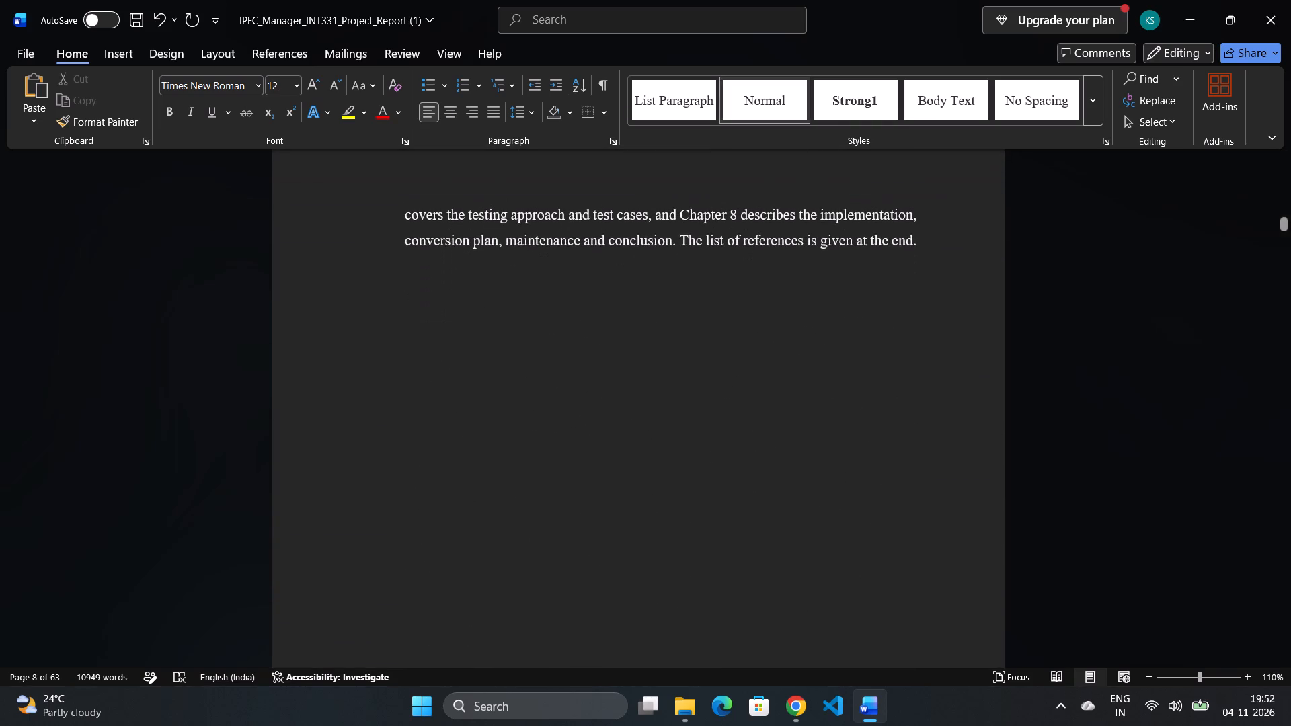
key("BackSpace")
key("BackSpace")
key("BackSpace")
key("BackSpace")
key("BackSpace")
key("BackSpace")
key("BackSpace")
key("BackSpace")
key("BackSpace")
Save the report after checking the pages that follow the chapter 2 heading.
scroll(435, 547, "down", 3)
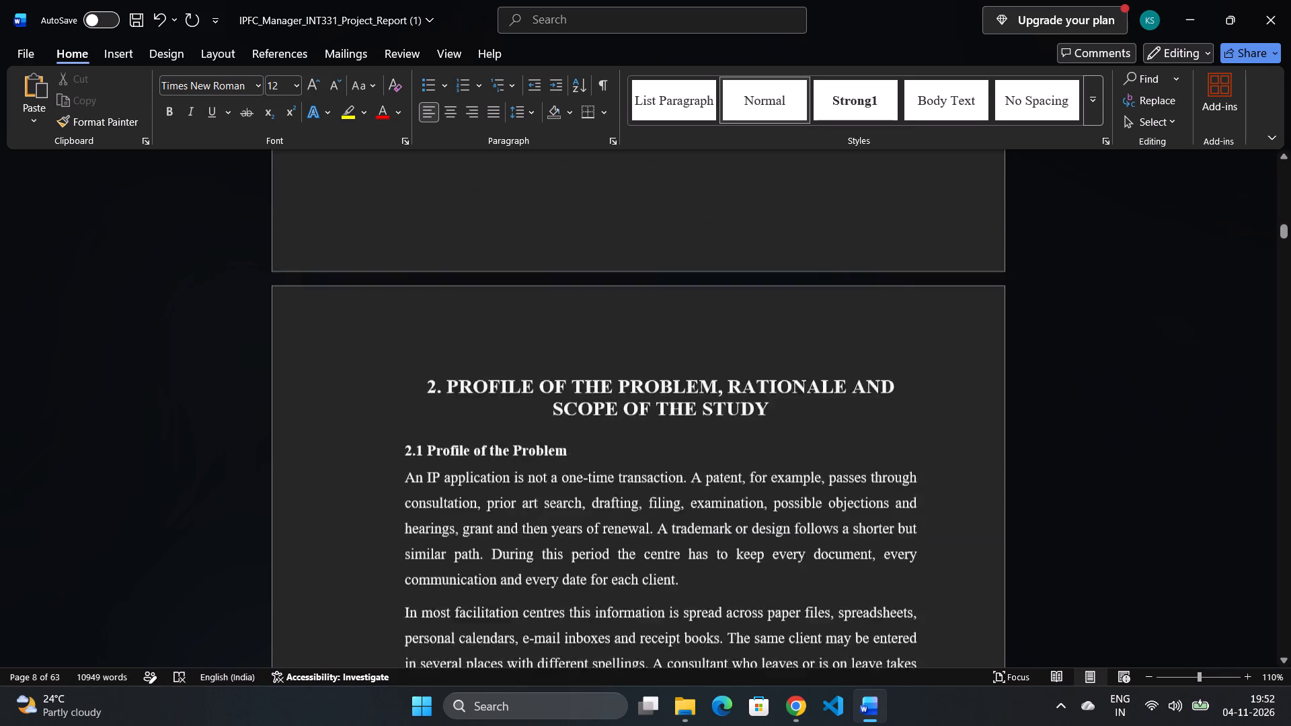
scroll(435, 547, "down", 2)
scroll(435, 547, "down", 20)
scroll(435, 547, "down", 8)
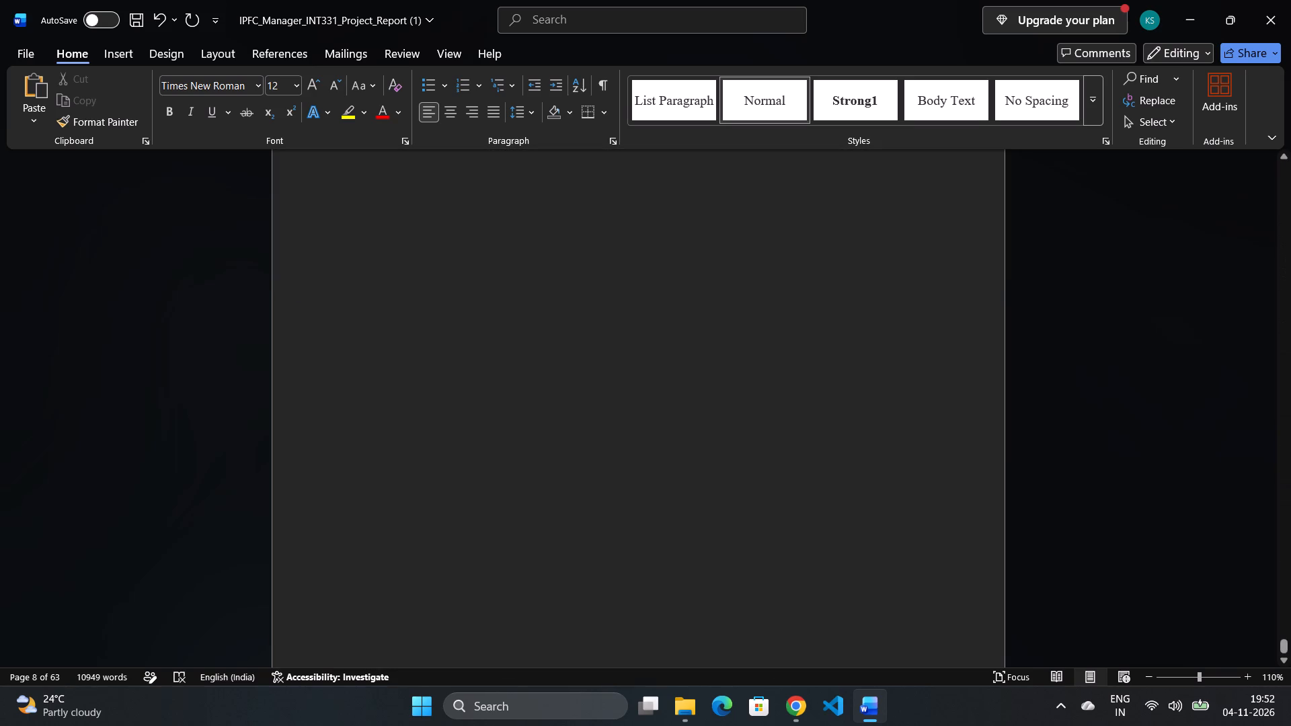
scroll(435, 547, "up", 17)
key("ctrl+s")
Review the report from the testing chapter back to the title page and on to the Declaration, reducing the zoom to 140%.
scroll(766, 386, "up", 9)
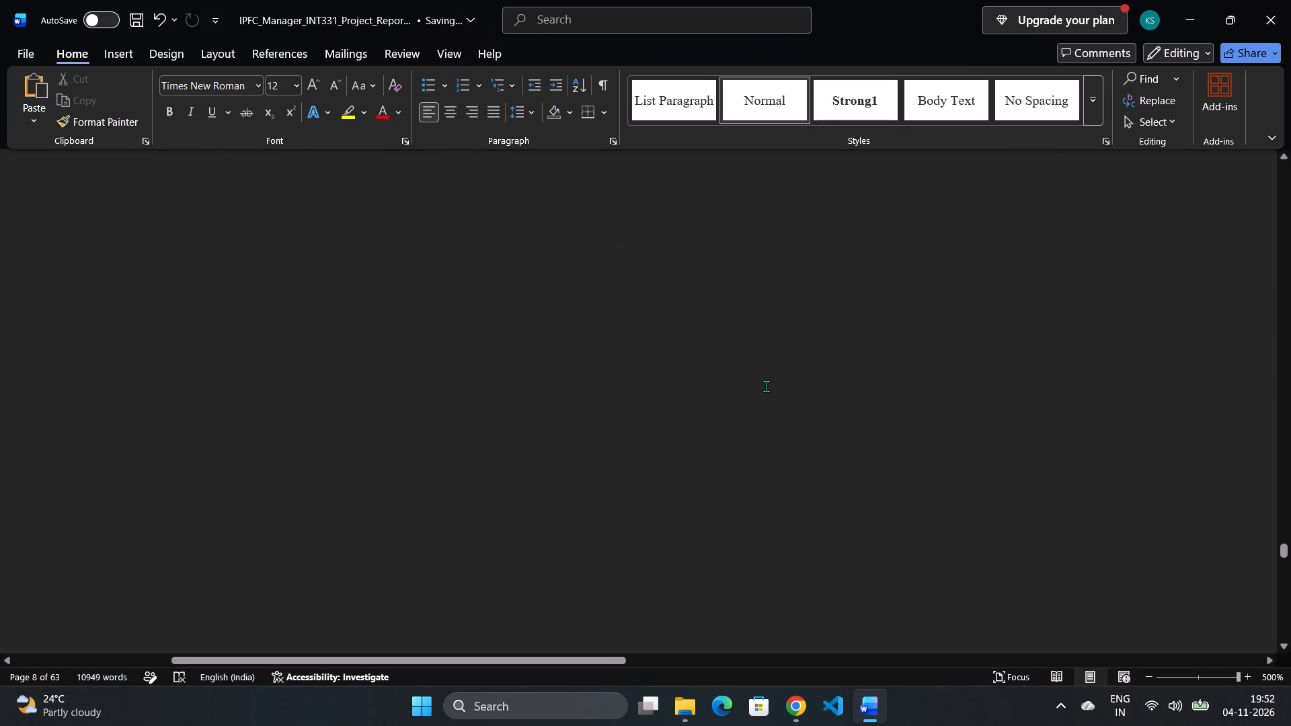
scroll(766, 386, "up", 1)
scroll(766, 386, "down", 15, "ctrl")
scroll(766, 386, "down", 6, "ctrl")
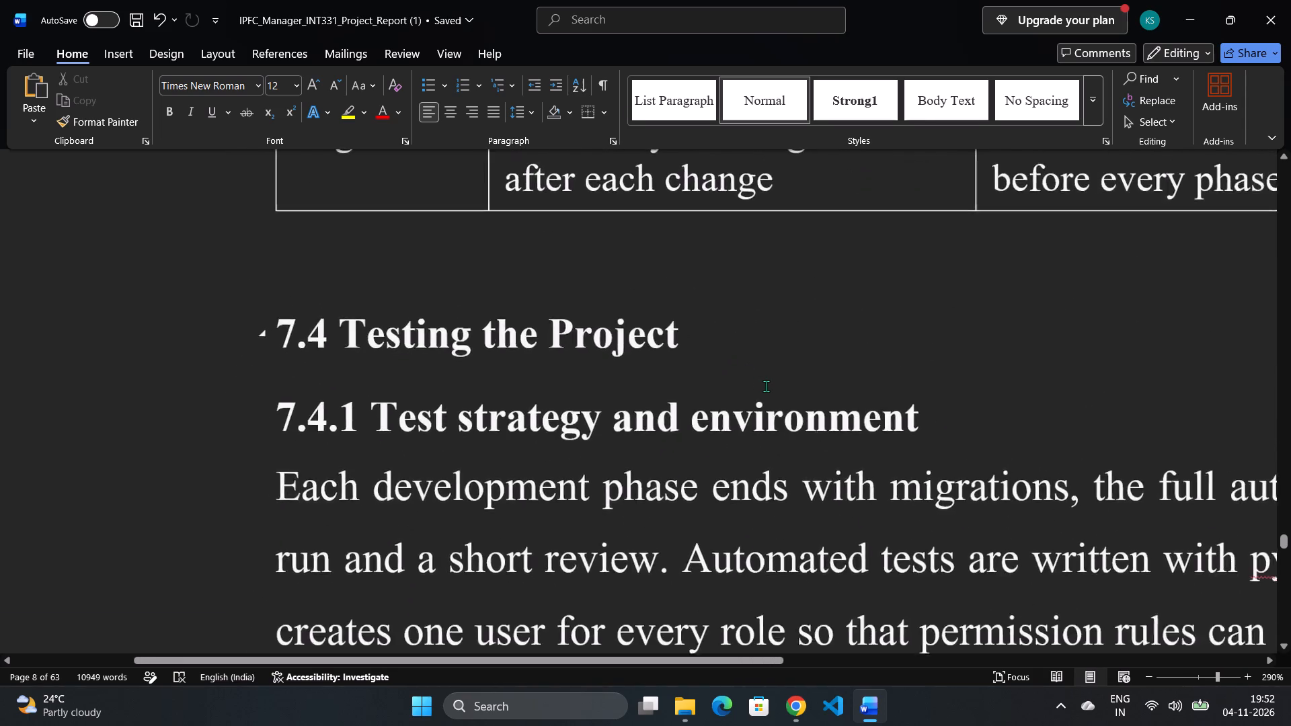
scroll(766, 386, "down", 7, "ctrl")
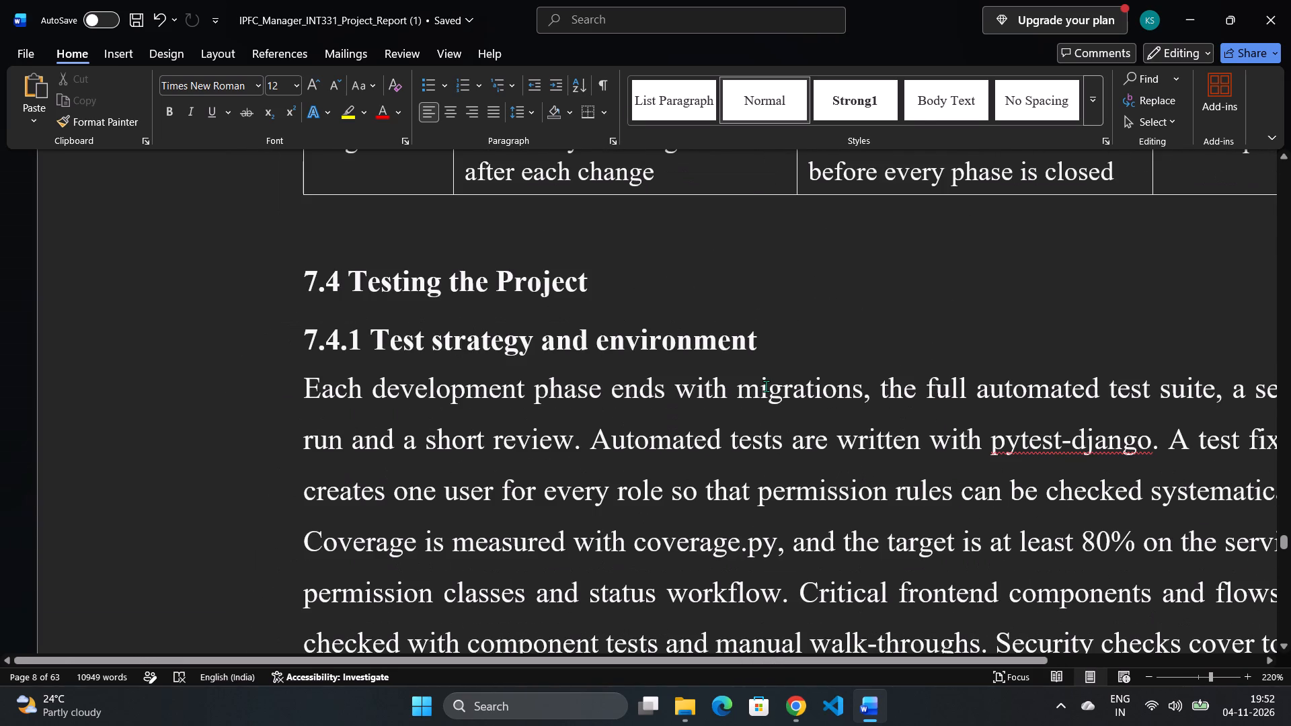
scroll(960, 311, "down", 4, "ctrl")
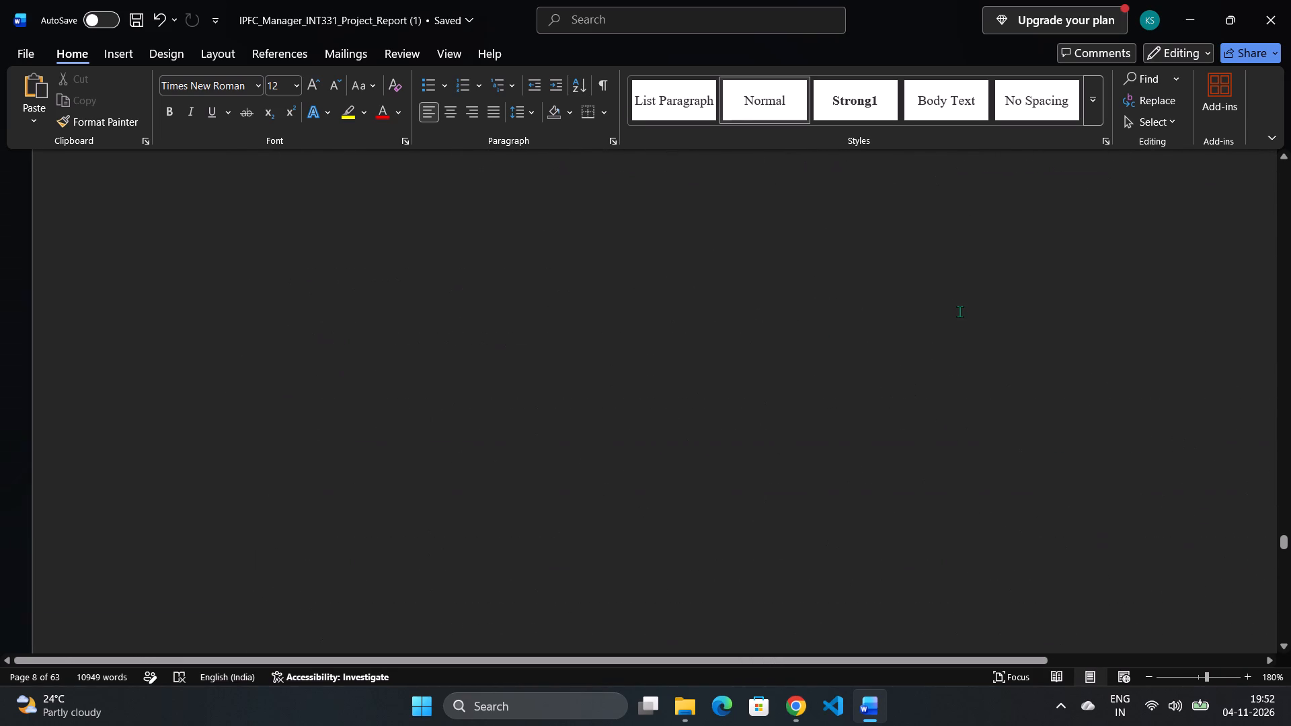
scroll(960, 311, "up", 19)
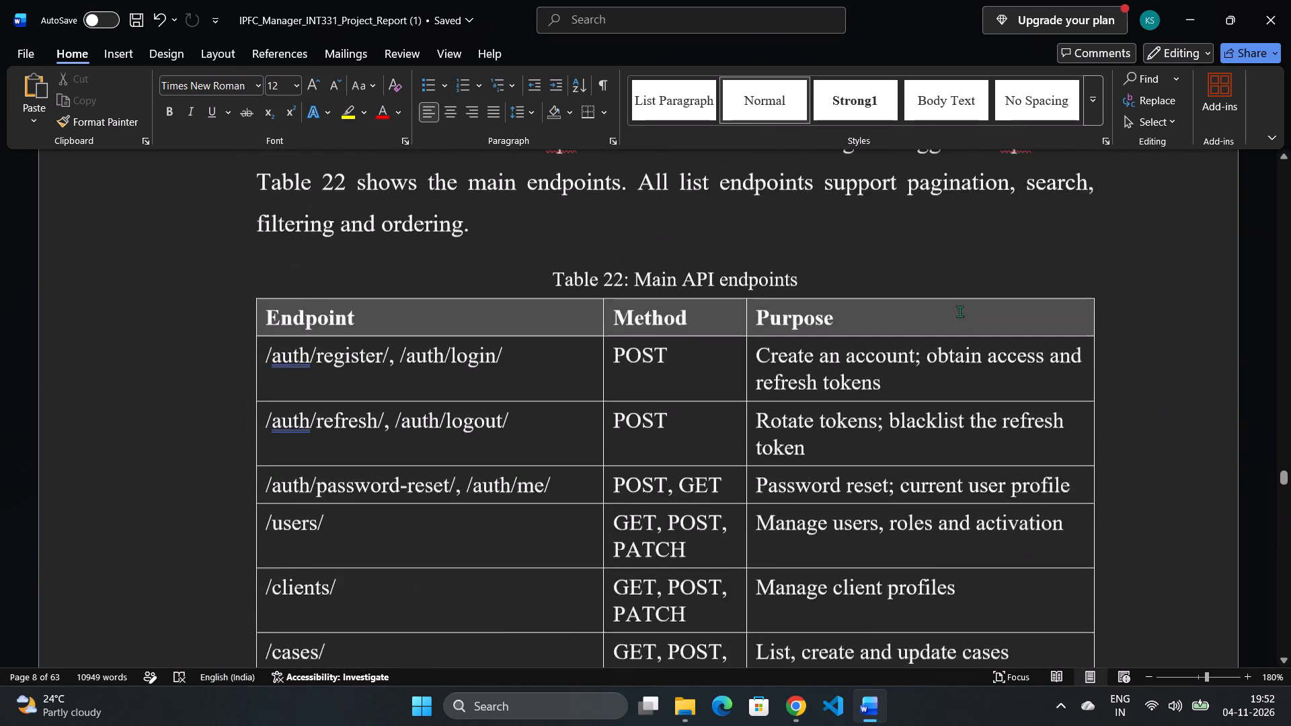
scroll(960, 311, "up", 20)
scroll(960, 311, "up", 20)
scroll(960, 311, "up", 2)
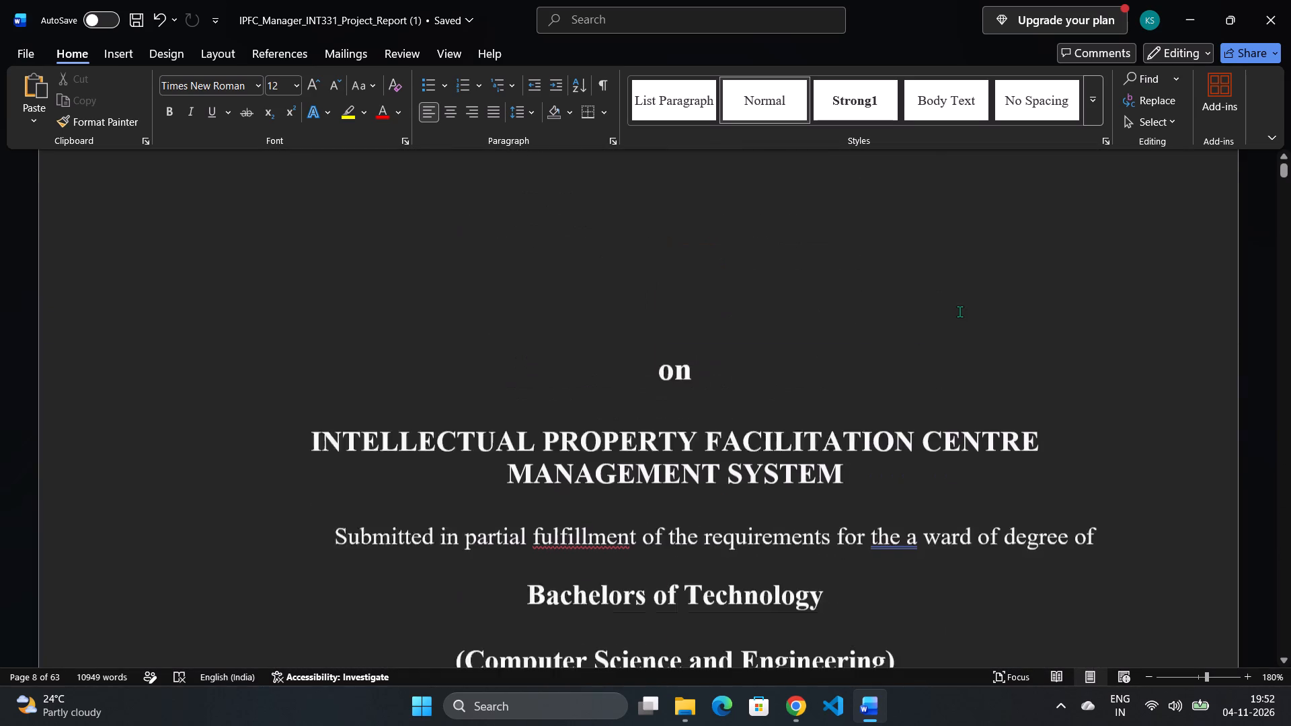
scroll(960, 311, "up", 2)
scroll(960, 311, "down", 4, "ctrl")
scroll(960, 311, "down", 3)
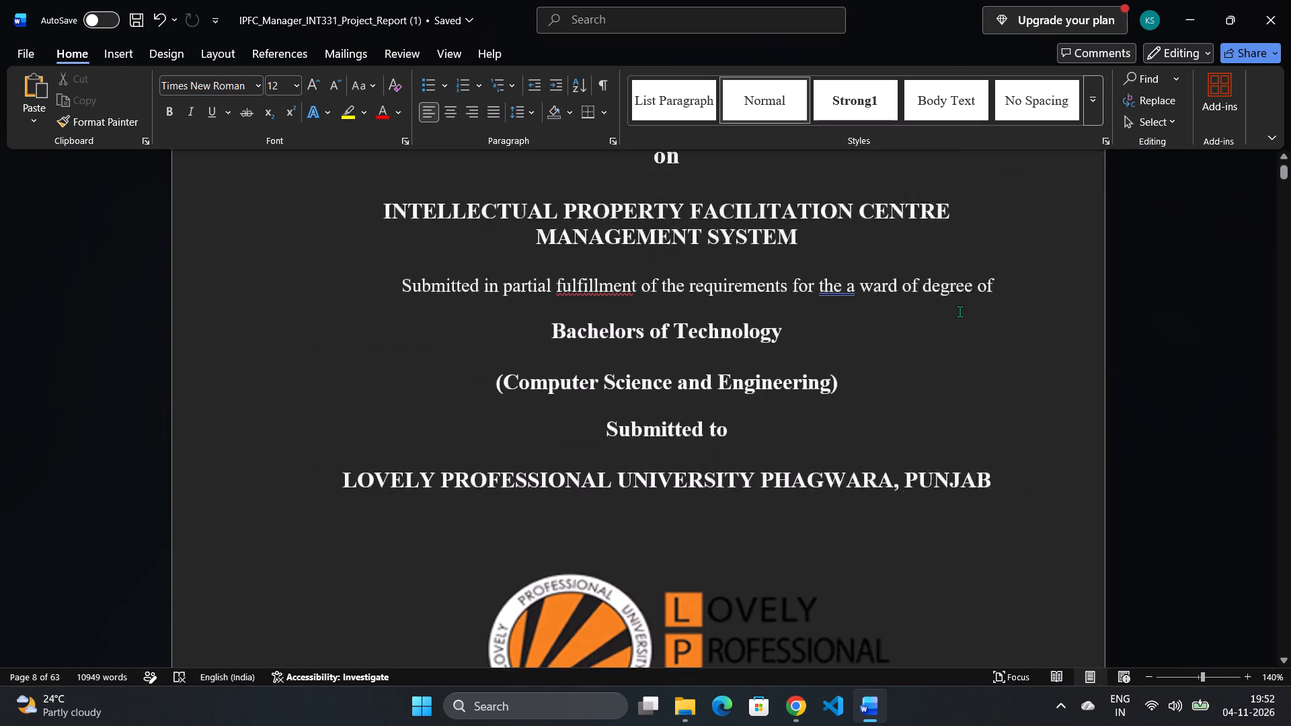
scroll(960, 311, "down", 5)
scroll(960, 311, "up", 3)
scroll(960, 311, "down", 1)
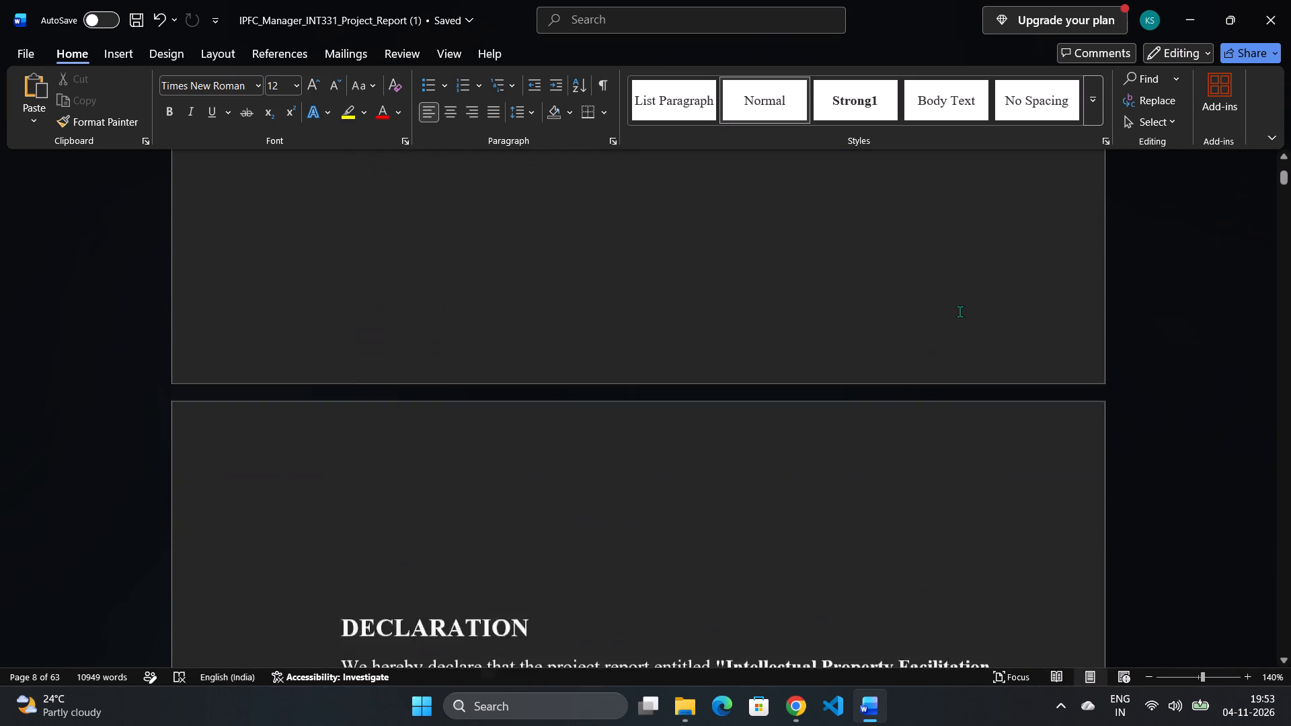
scroll(960, 311, "down", 1)
Save the report again from the Declaration page and close the document.
left_click(1040, 410)
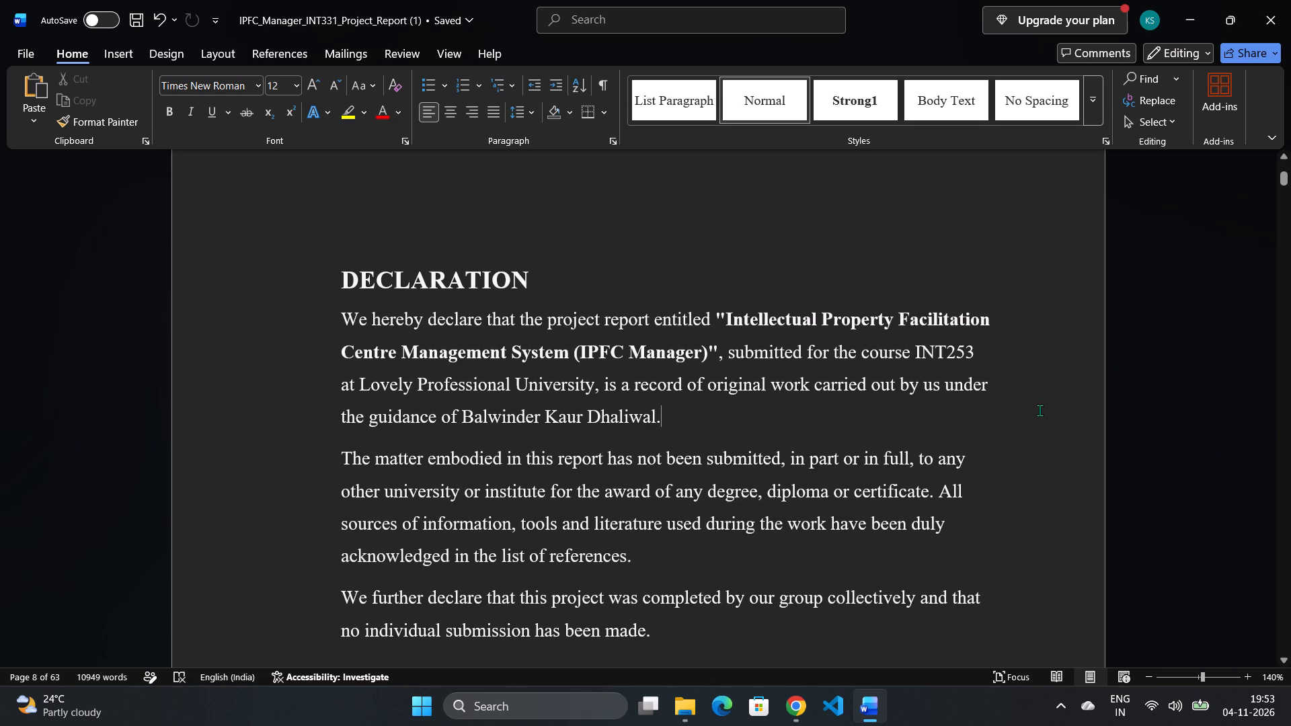
key("ctrl+s")
left_click(1290, 0)
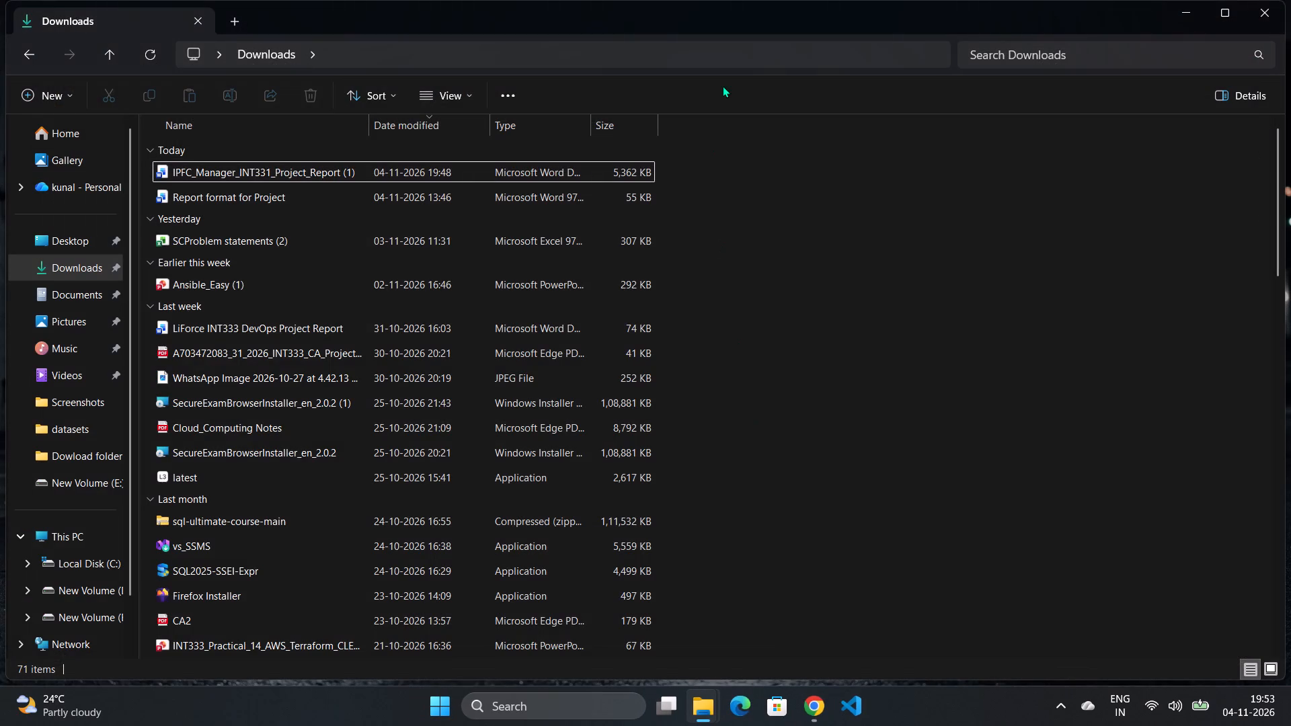
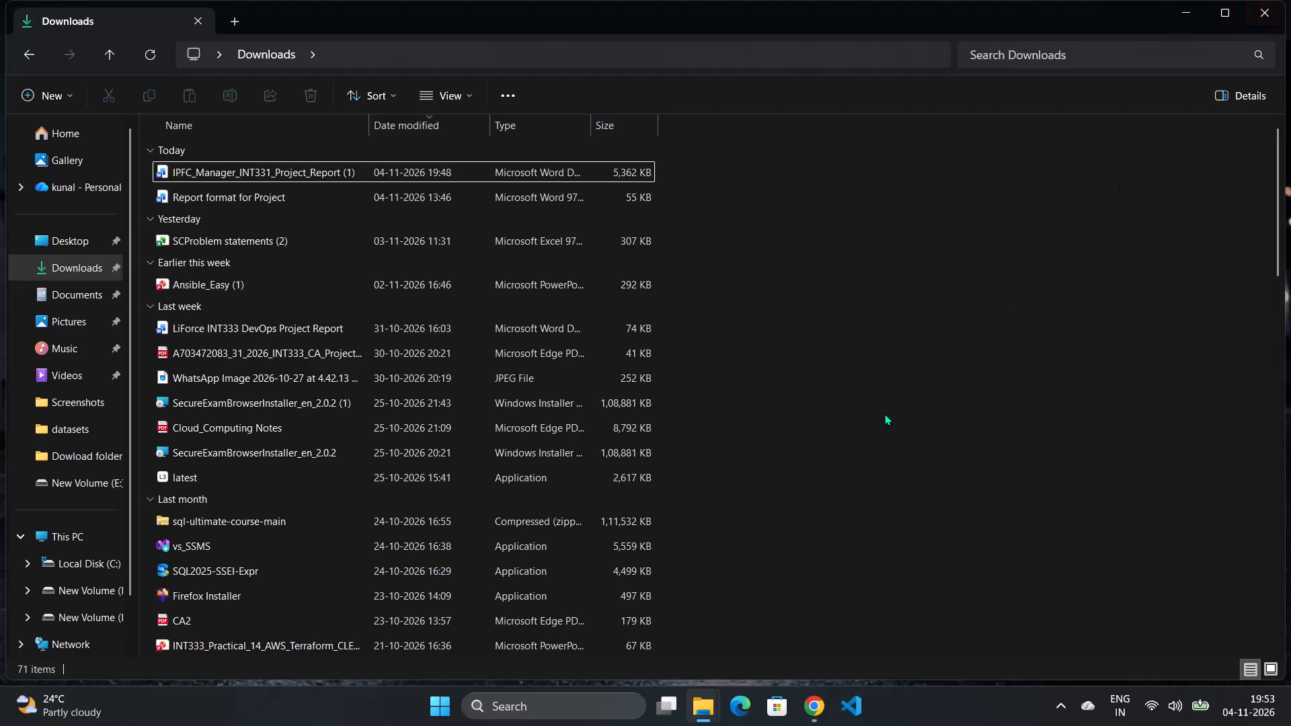
Reopen the IPFC_Manager_INT331_Project_Report (1) document from Downloads and check its pages in the print preview.
double_click(521, 169)
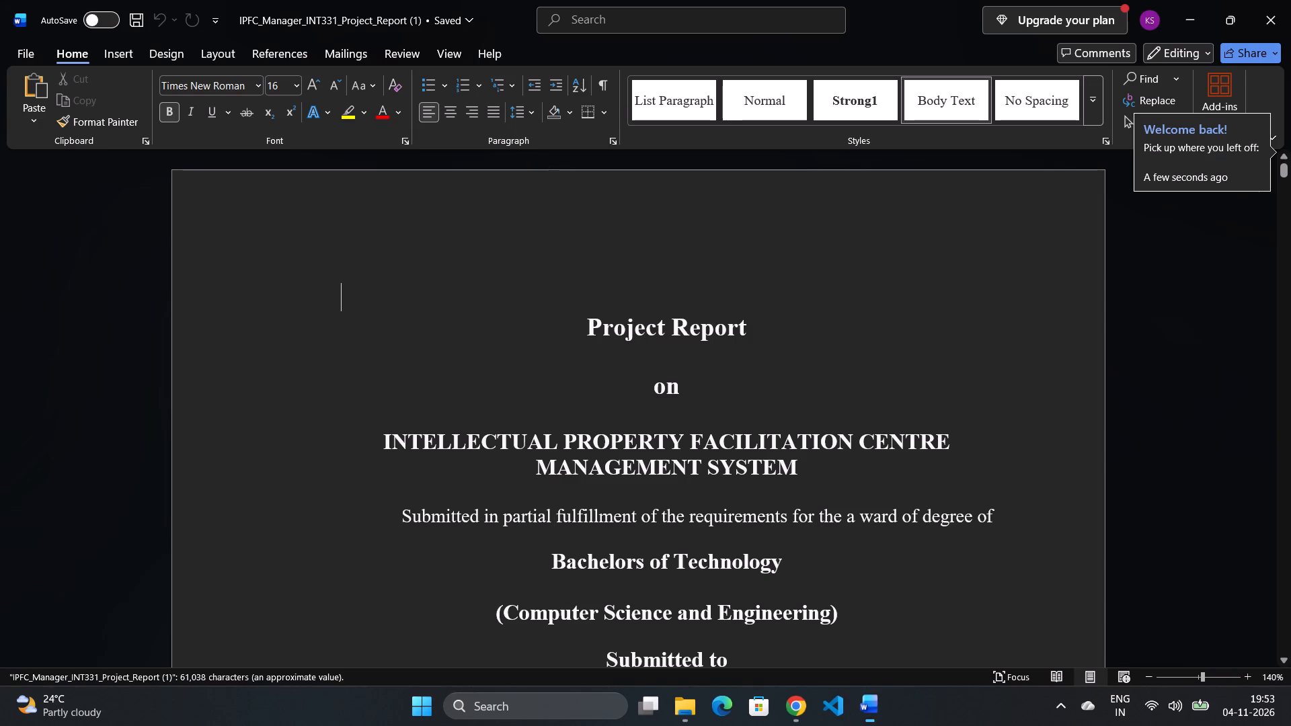
key("ctrl+p")
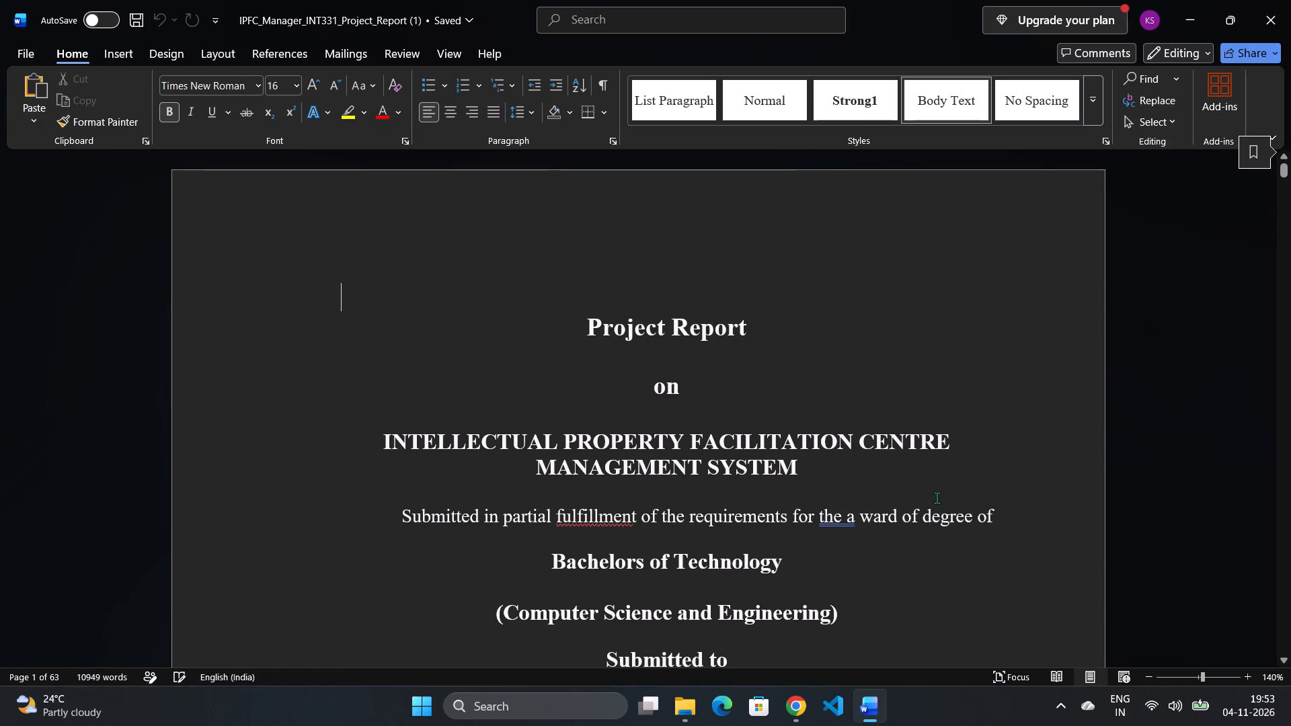
key("ctrl+p")
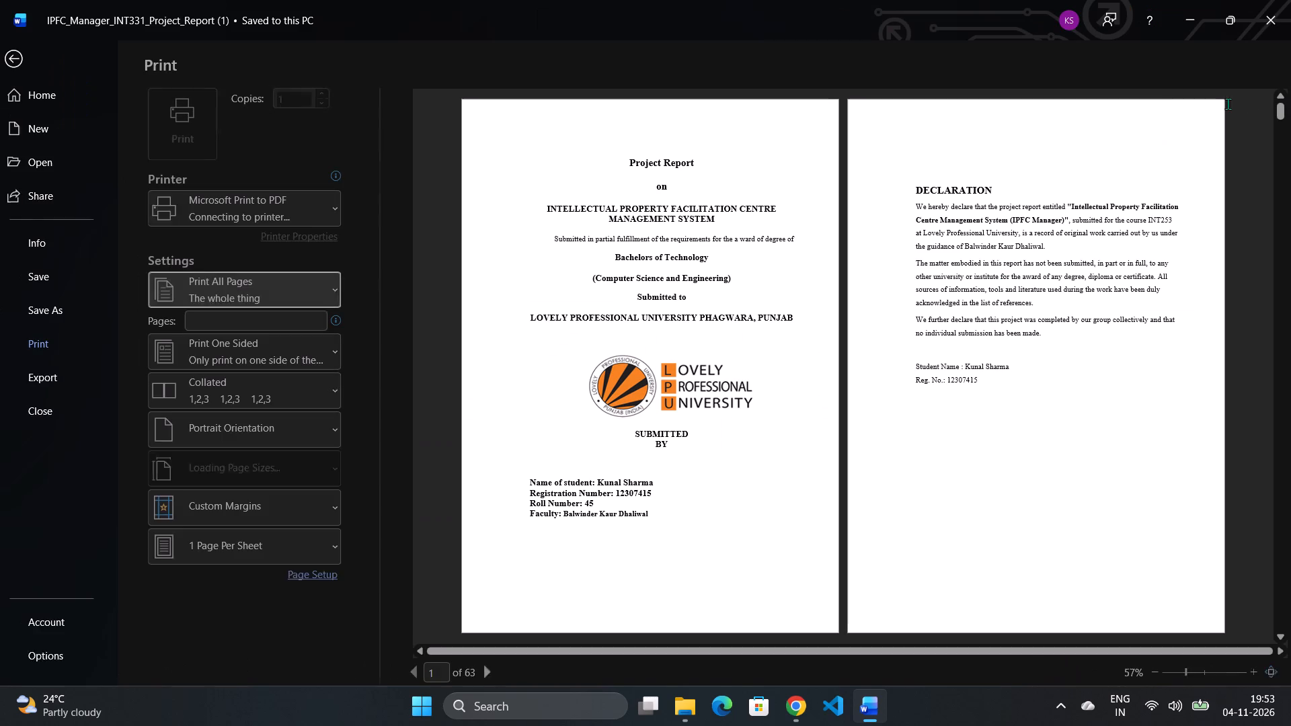
scroll(1025, 437, "down", 11)
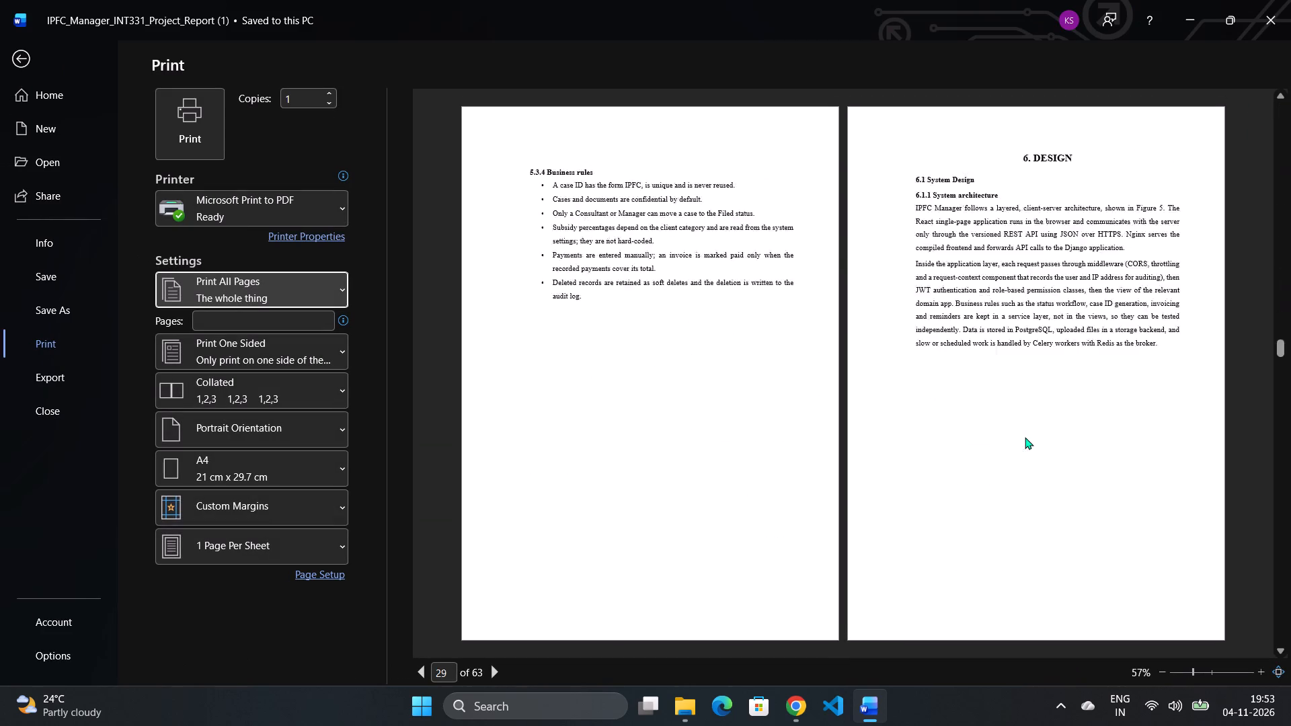
scroll(1025, 437, "down", 20)
scroll(1025, 437, "down", 3)
scroll(1025, 437, "up", 20)
scroll(1025, 437, "up", 6)
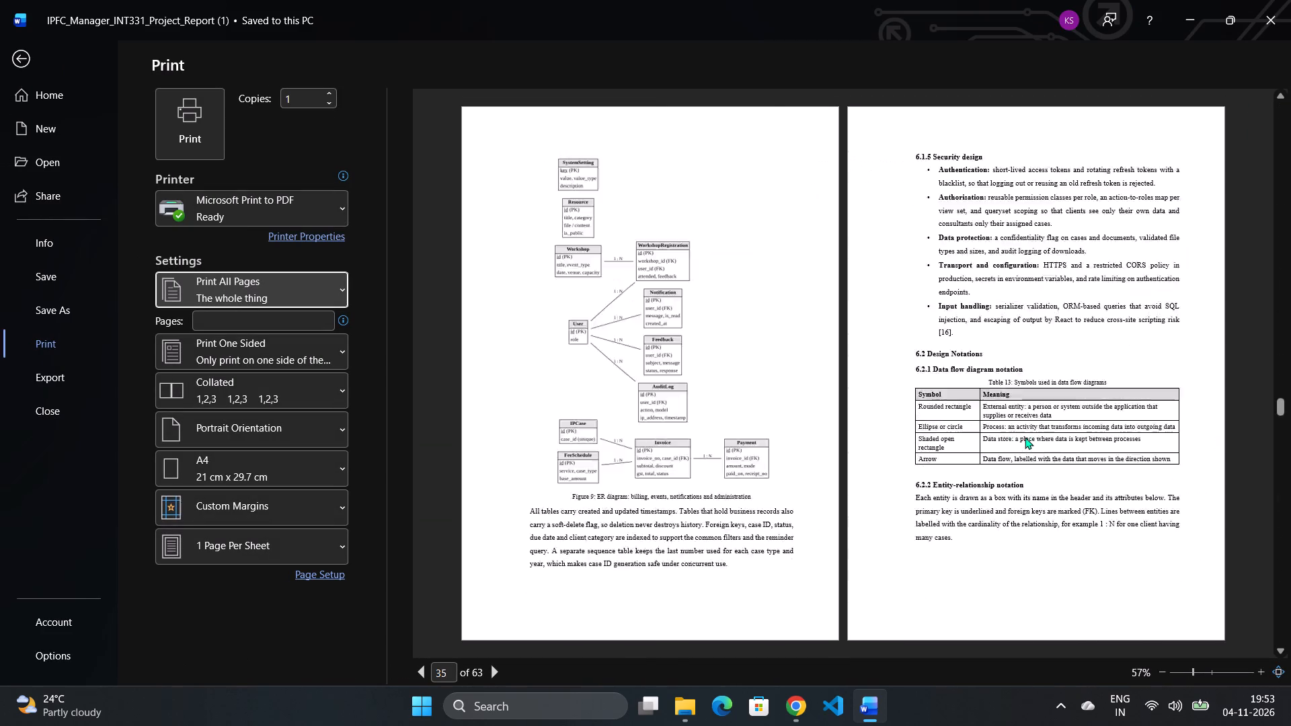
scroll(1025, 437, "up", 14)
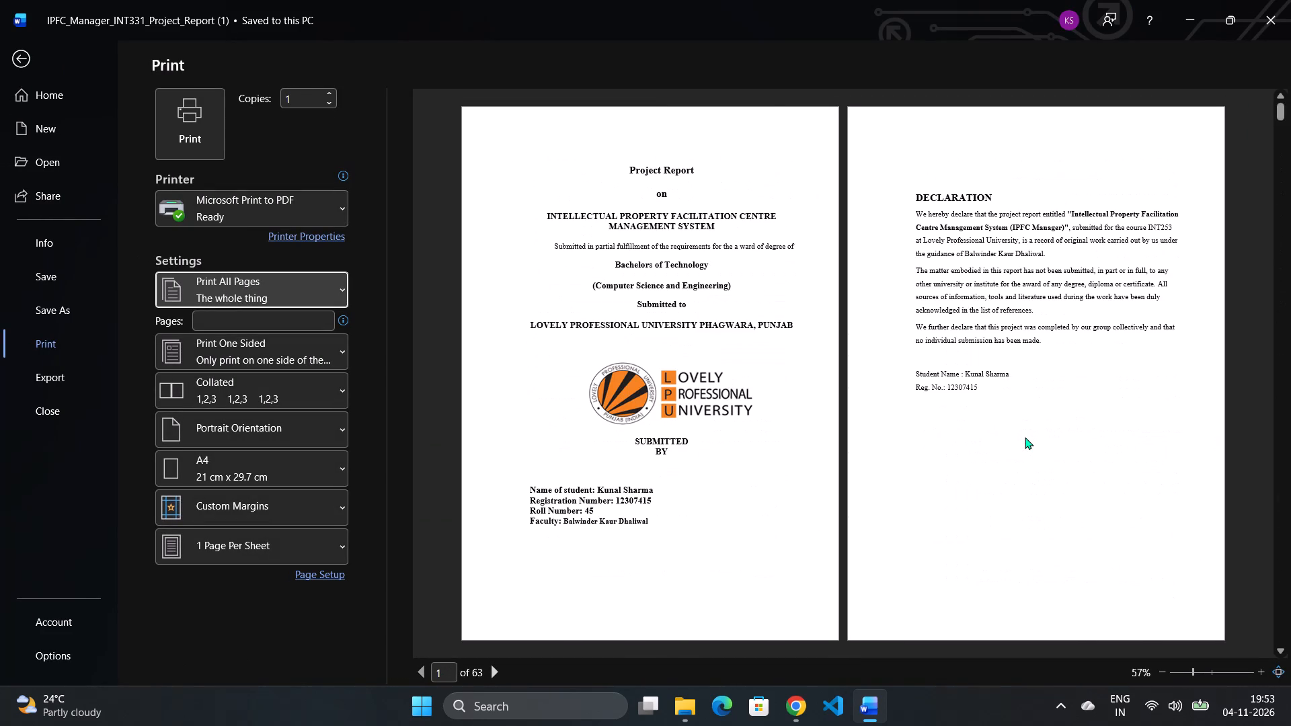
scroll(1025, 437, "down", 1)
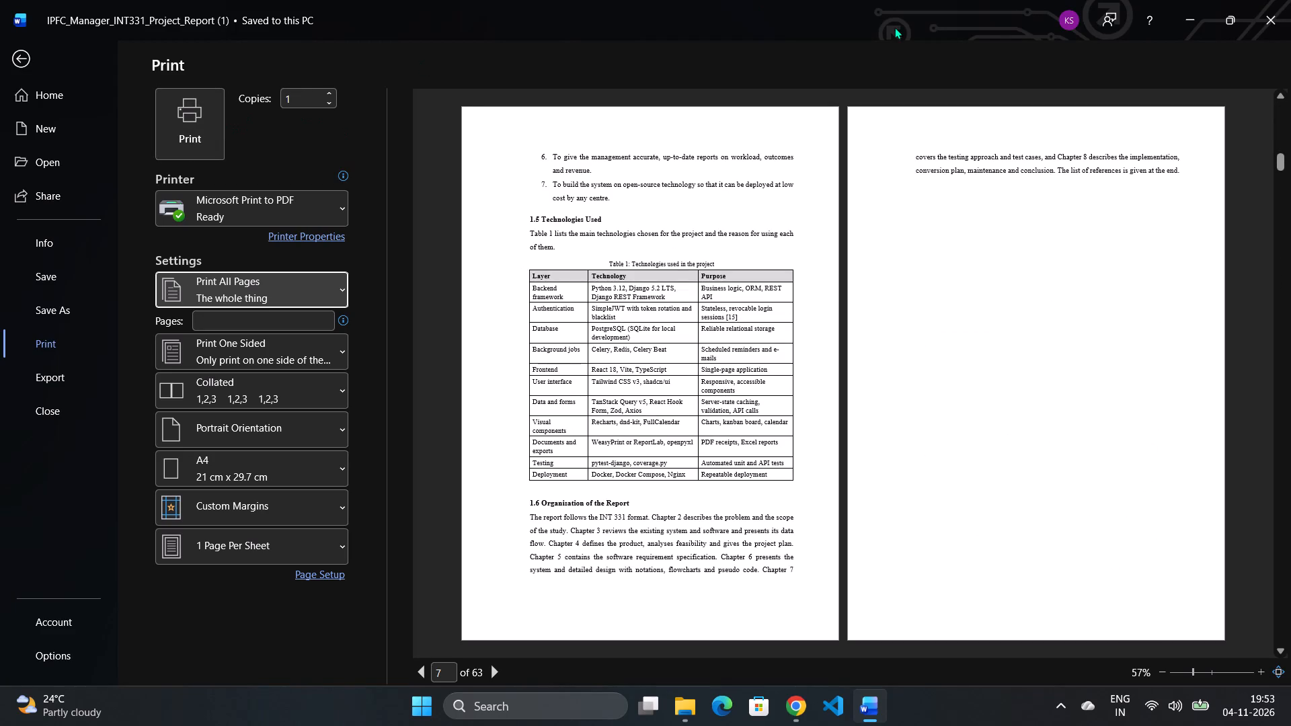
Delete the existing djangoreport PDF from the desktop.
left_click(1185, 3)
left_click(1185, 3)
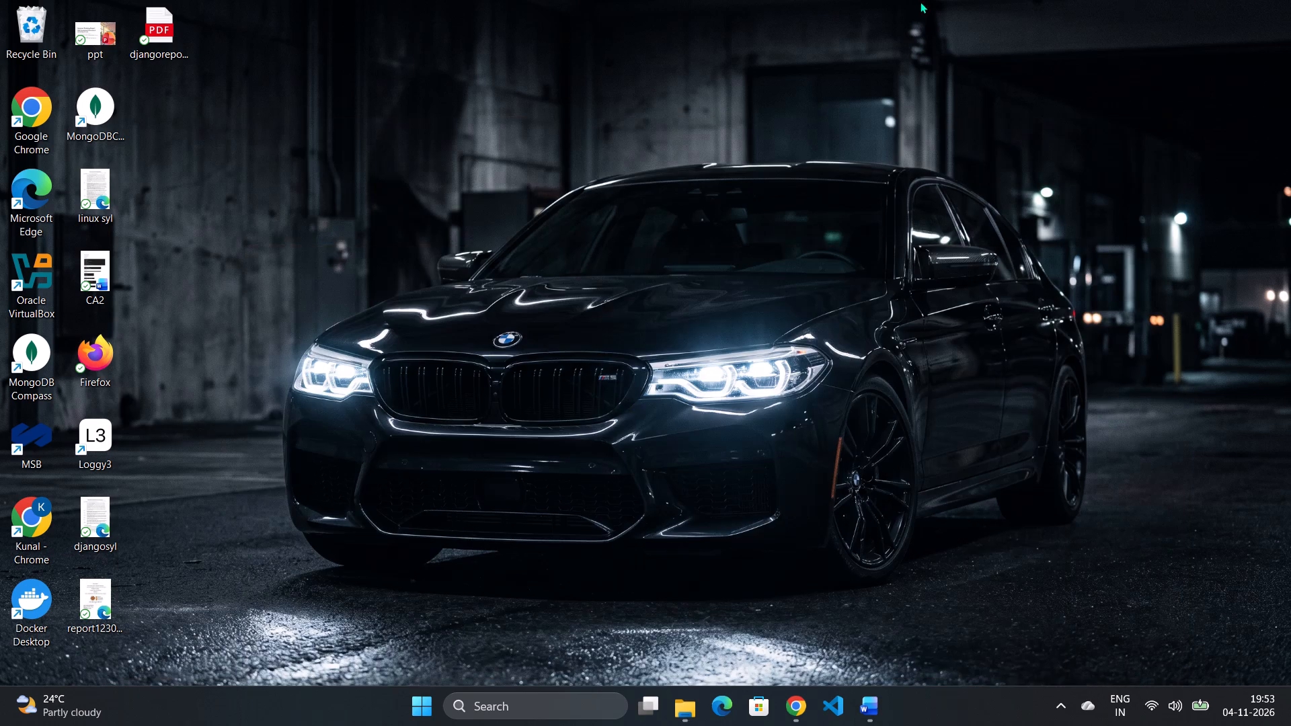
left_click(178, 23)
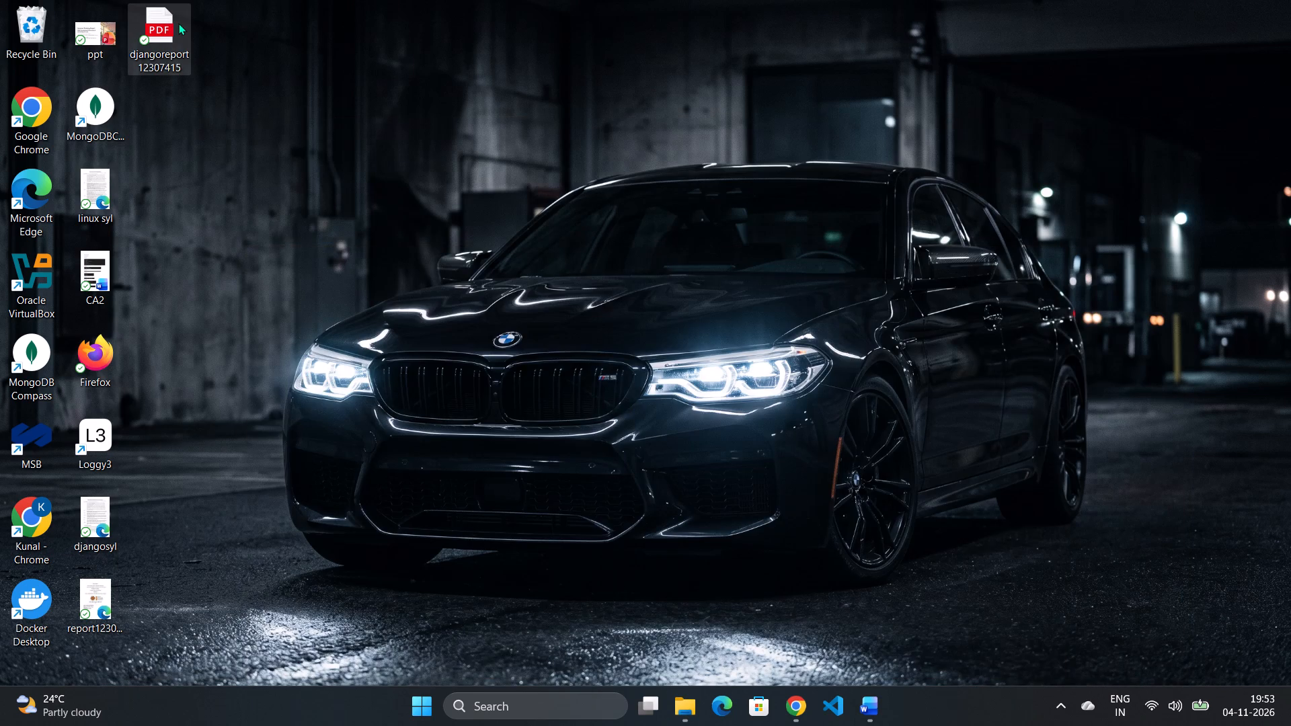
key("Delete")
Return to Word and print the whole report with Microsoft Print to PDF, saving it on the Desktop as djangoreport plus the registration number.
key("alt+Tab")
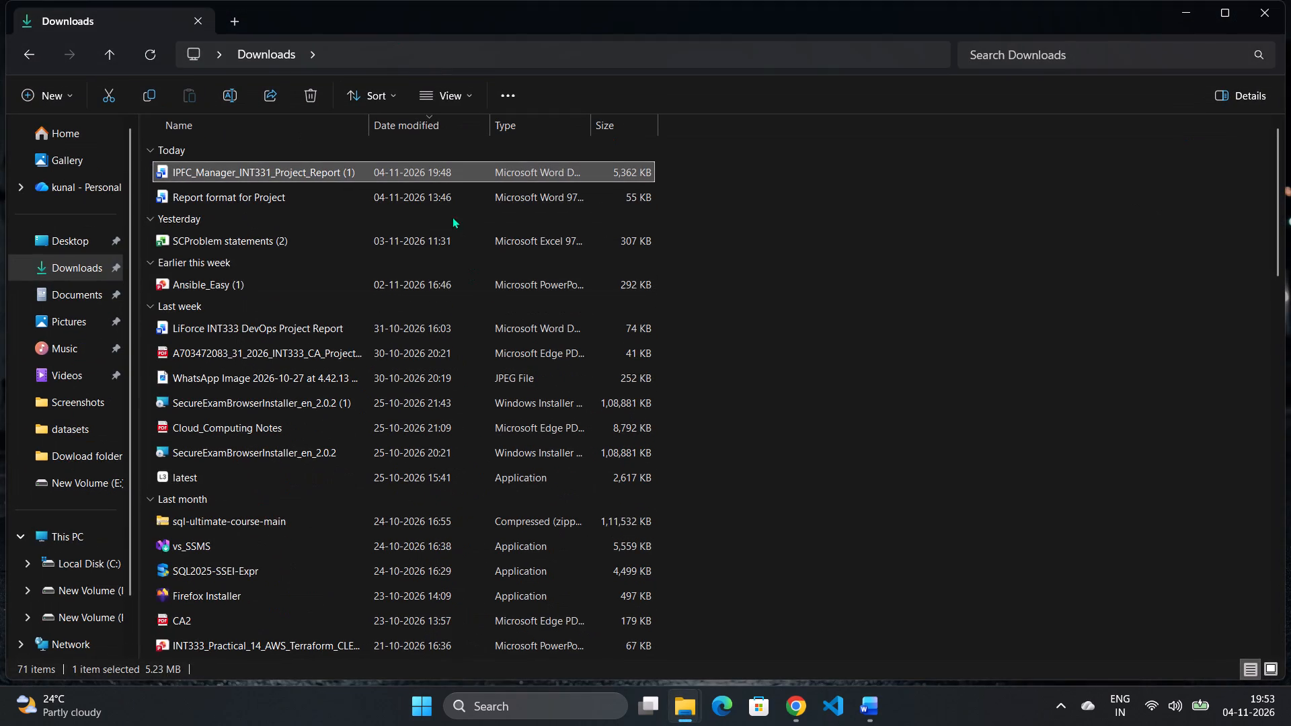
left_click(860, 693)
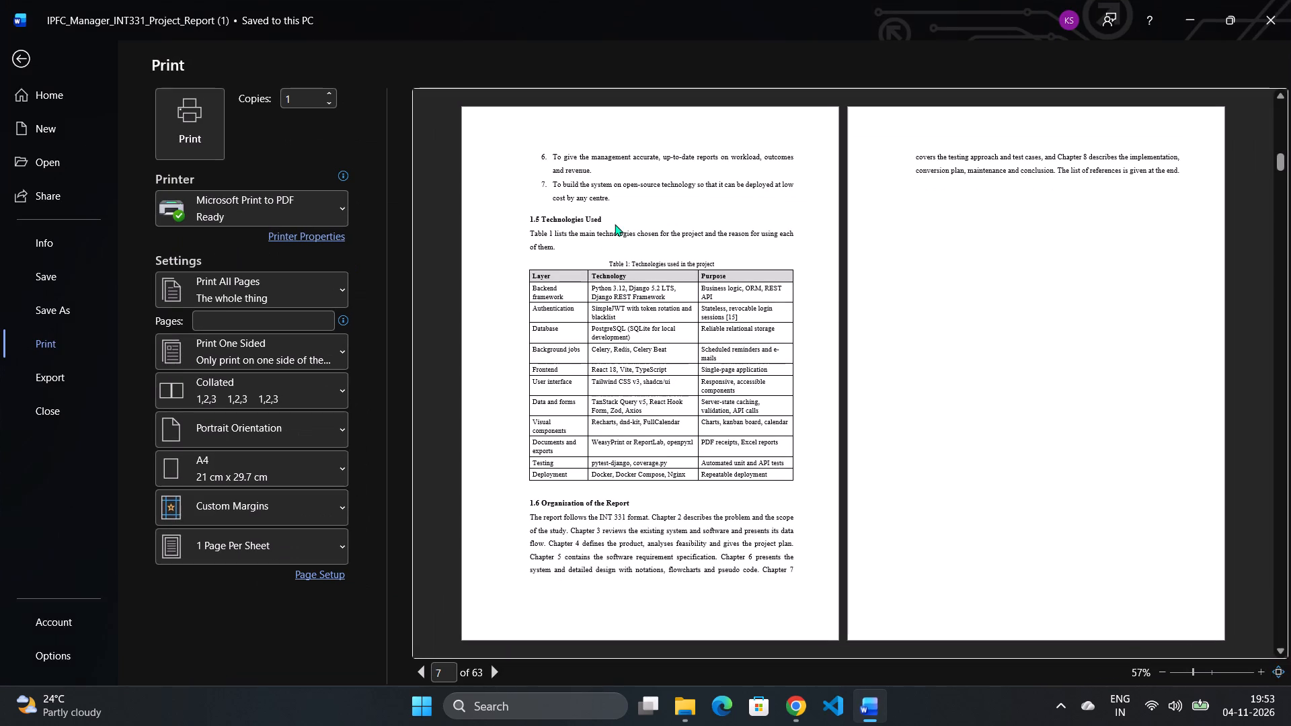
left_click(184, 113)
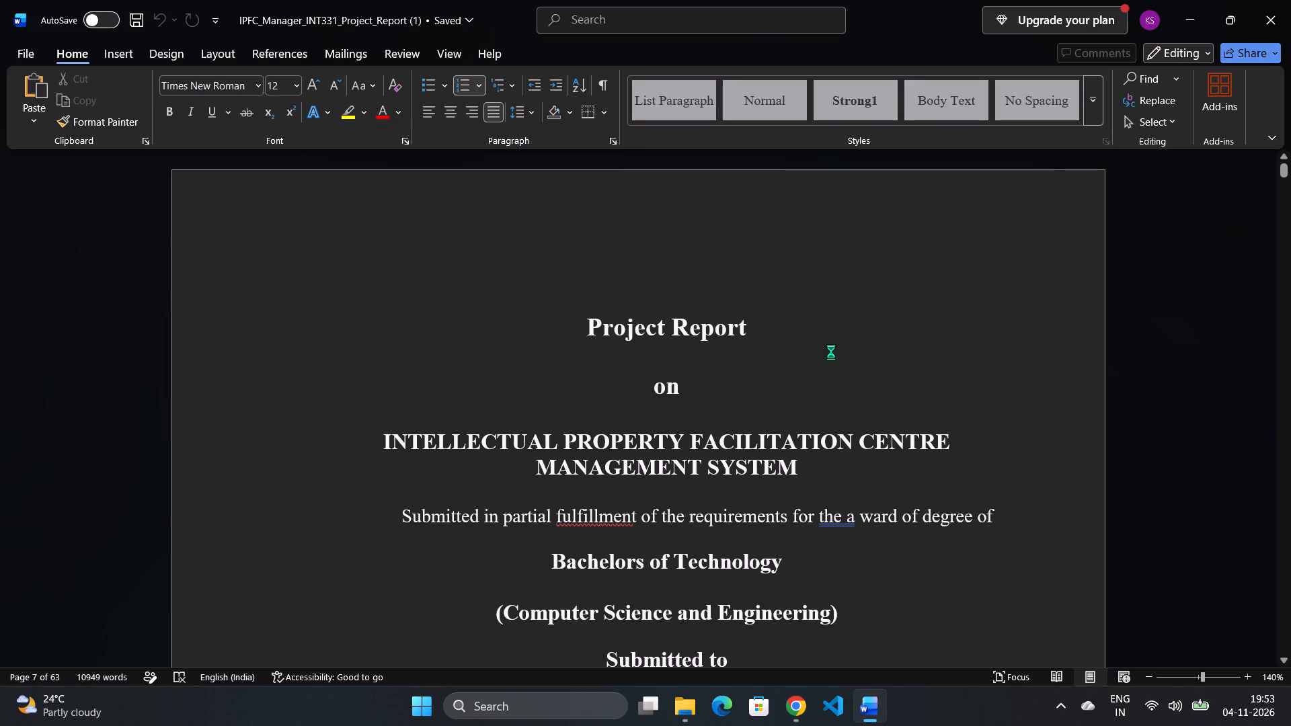
left_click(82, 172)
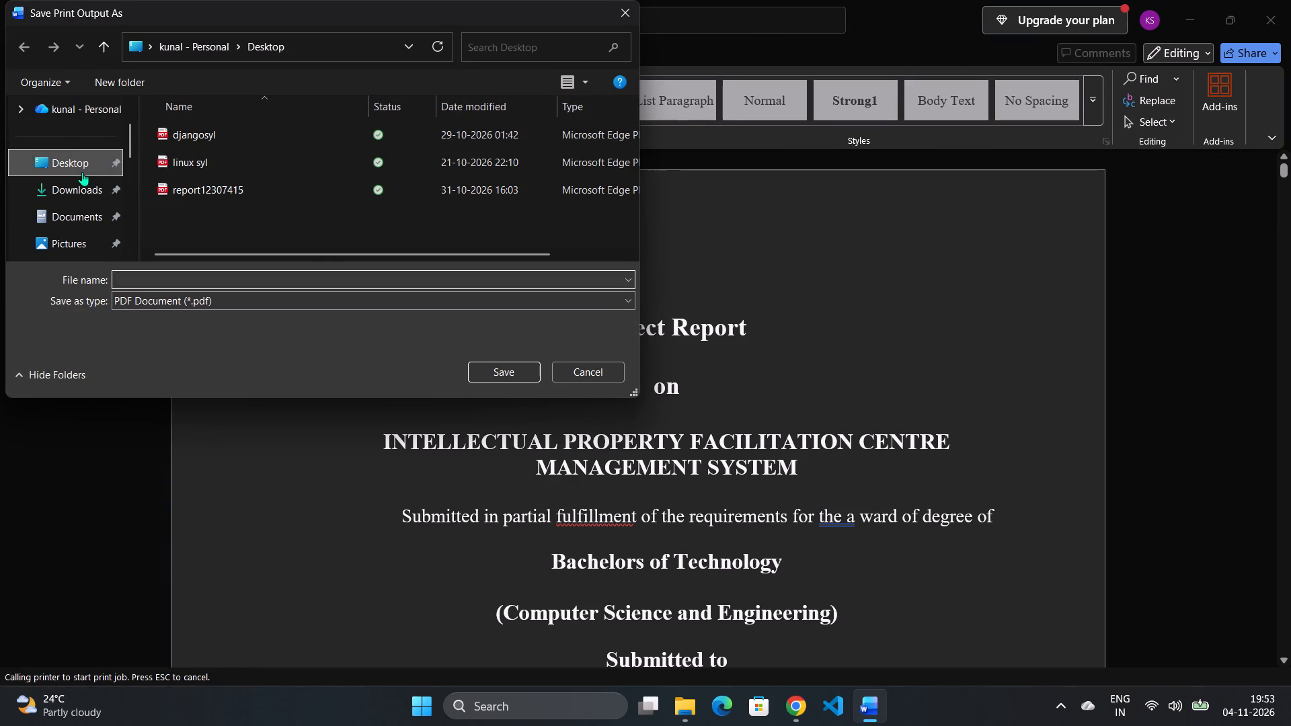
type("djan")
type("do")
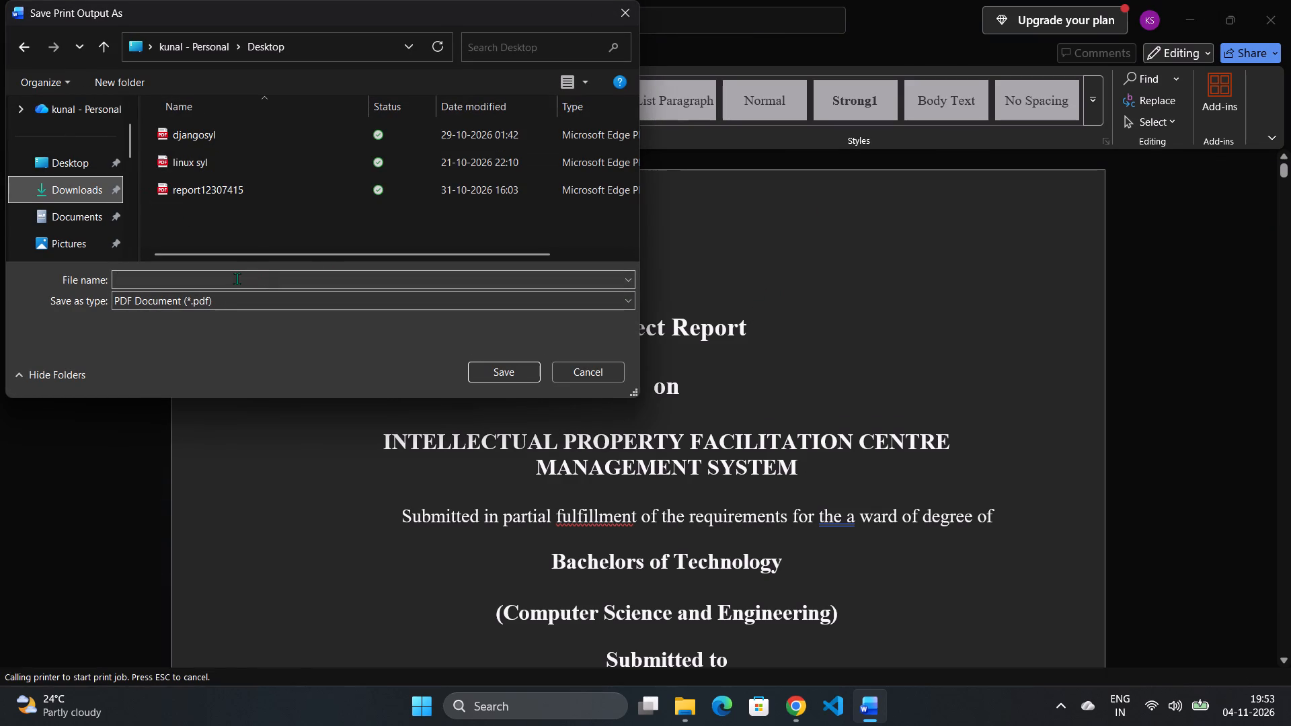
left_click(237, 278)
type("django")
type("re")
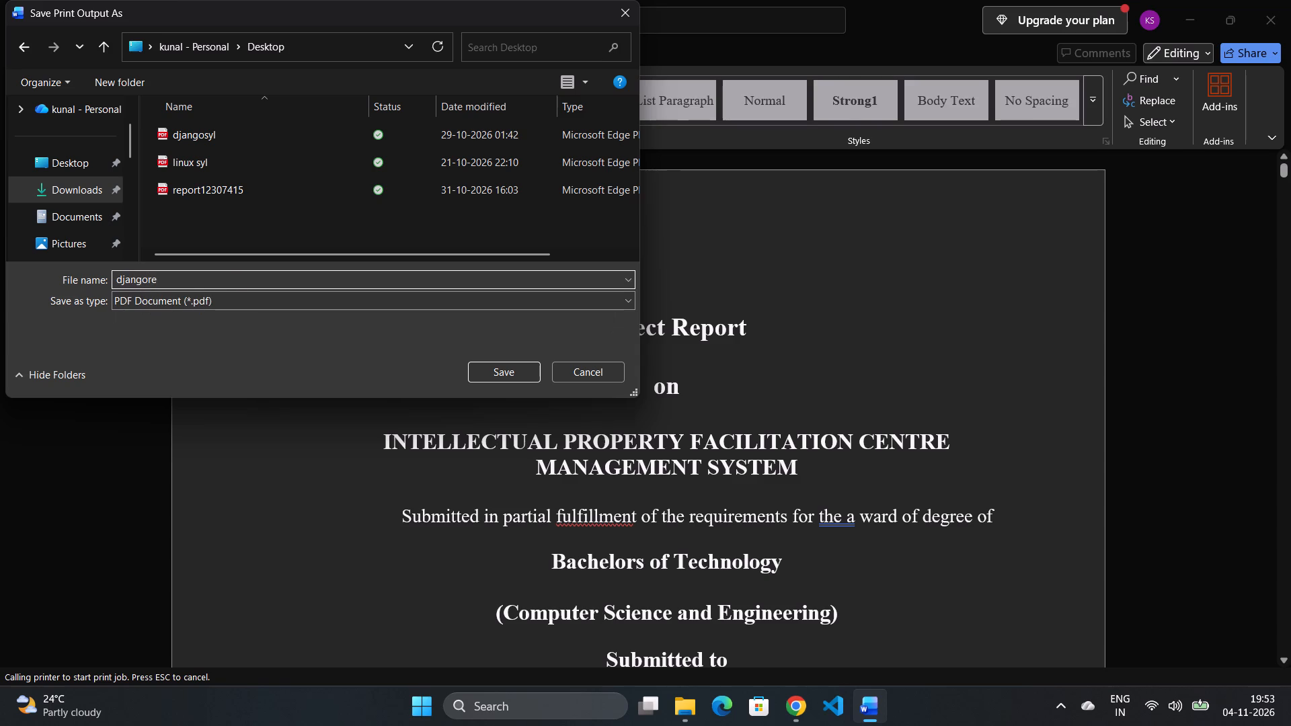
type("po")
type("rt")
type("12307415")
left_click(524, 365)
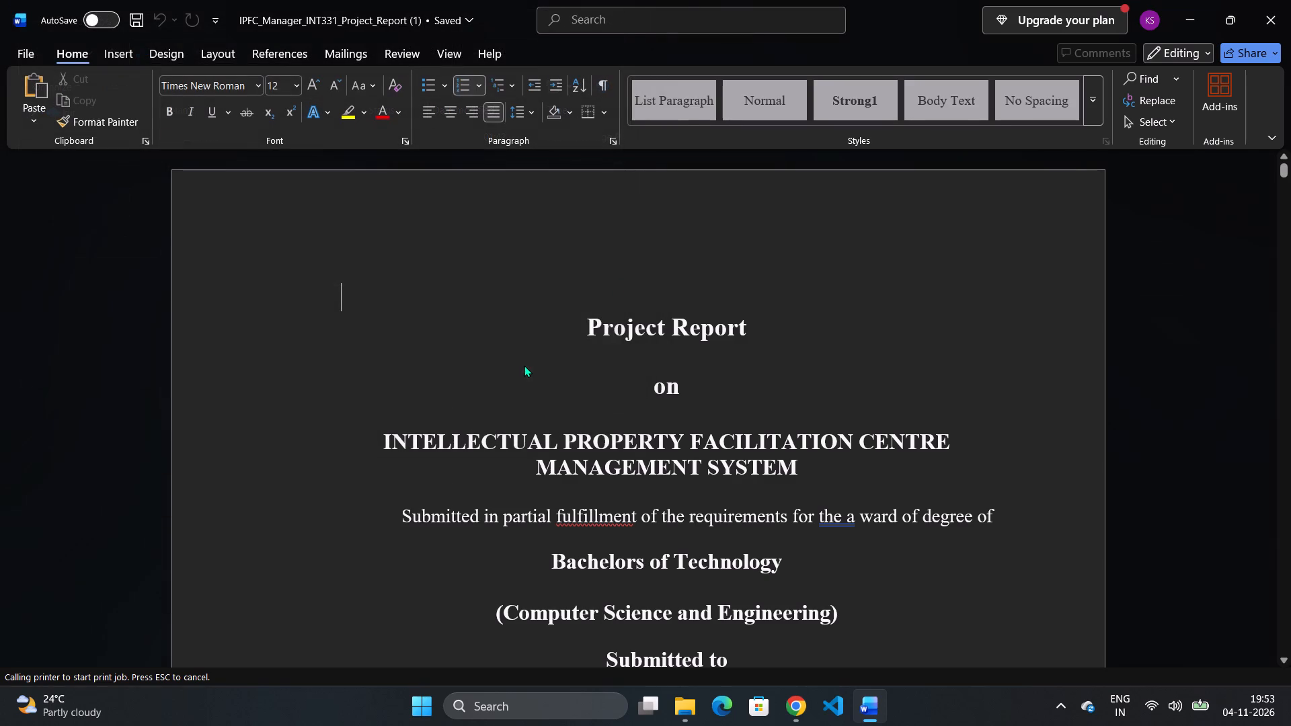
Close the Word report and the Downloads folder window.
left_click(1255, 2)
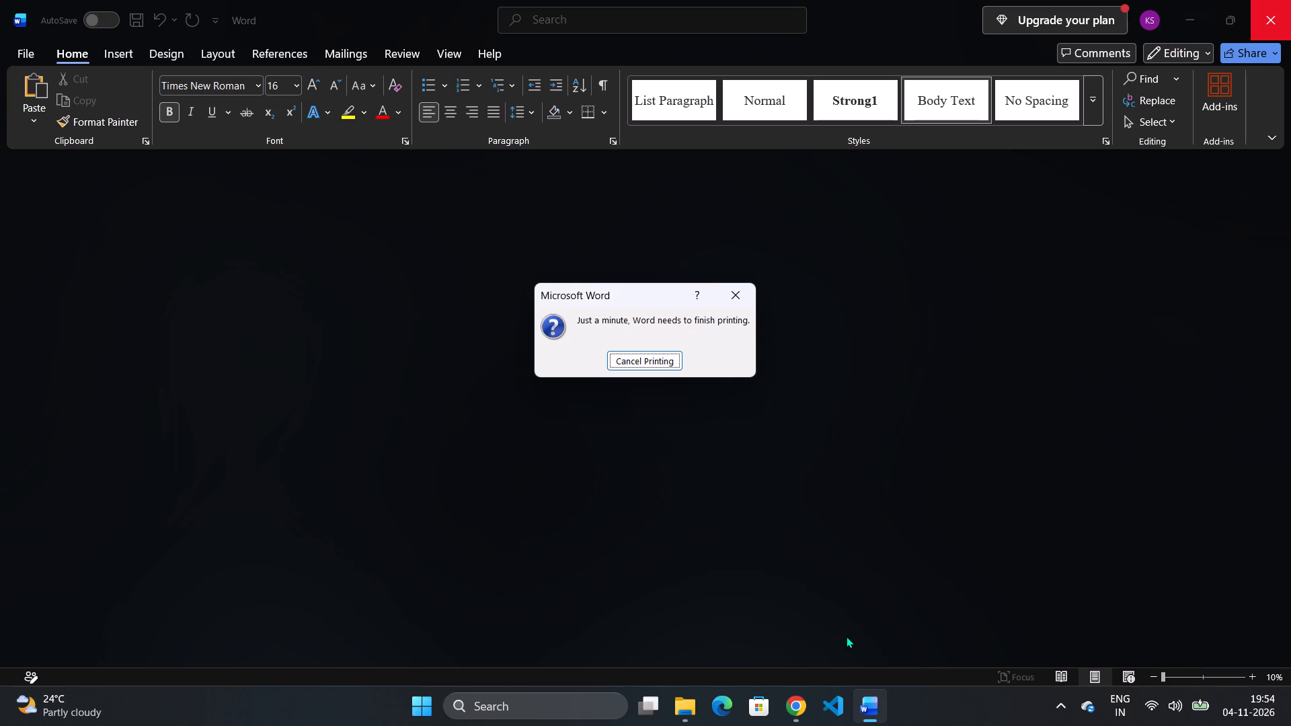
left_click(705, 331)
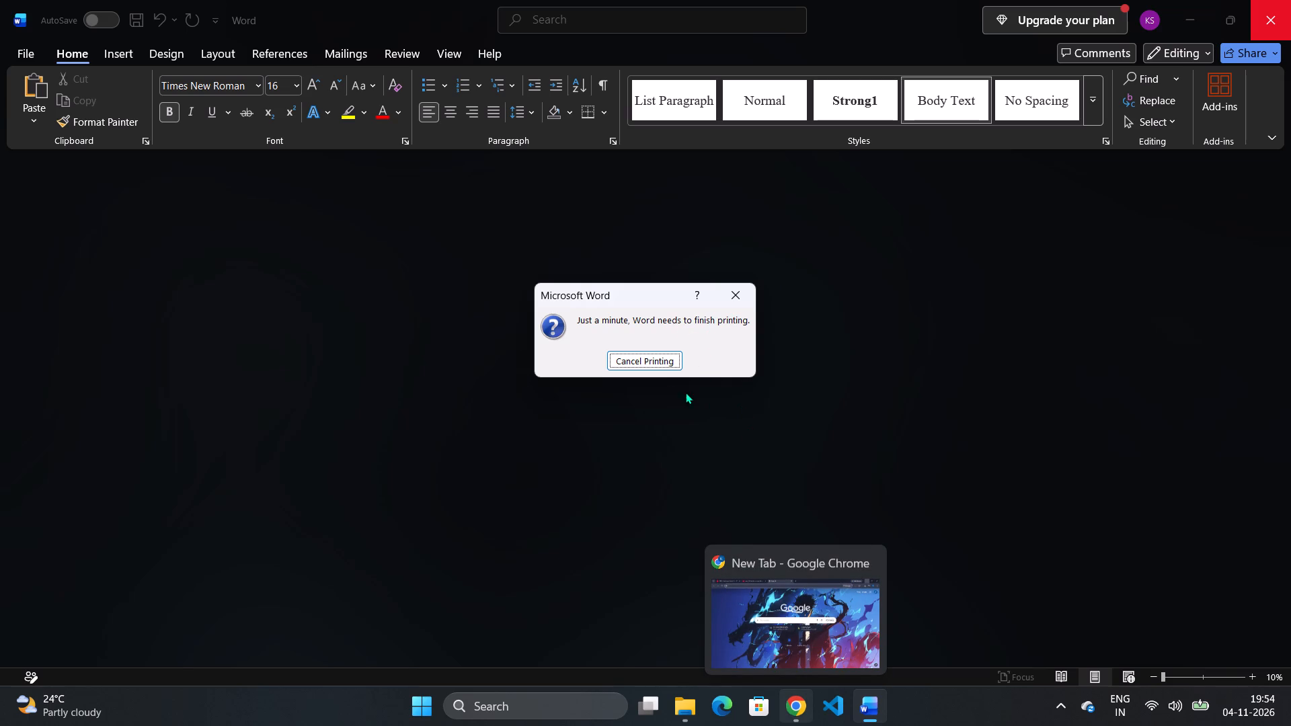
left_click(1172, 13)
left_click(738, 298)
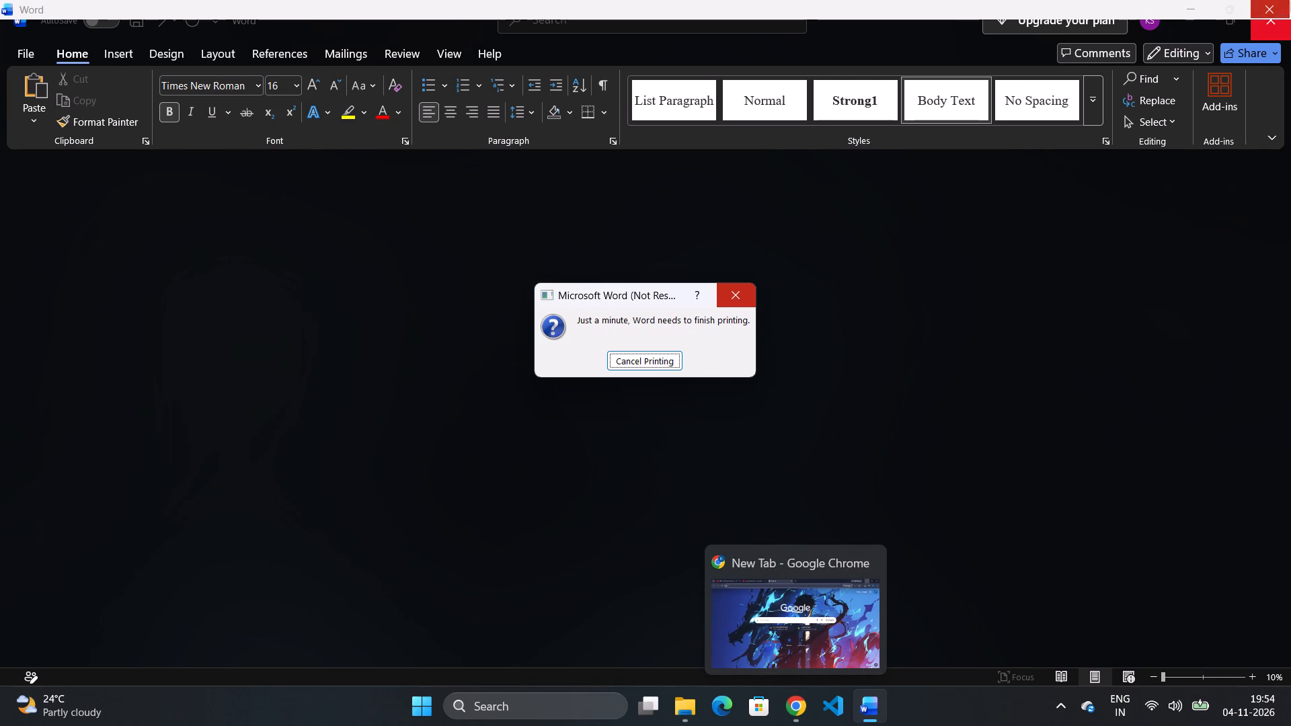
left_click(798, 708)
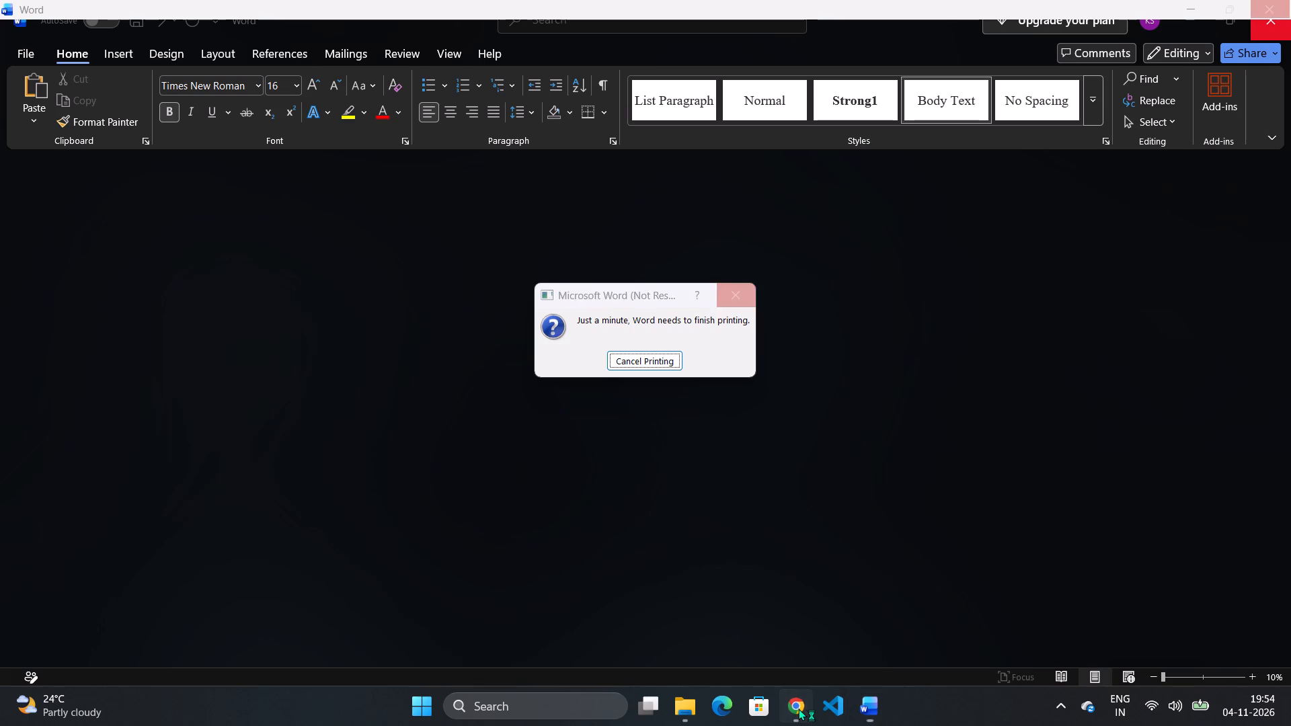
left_click(798, 708)
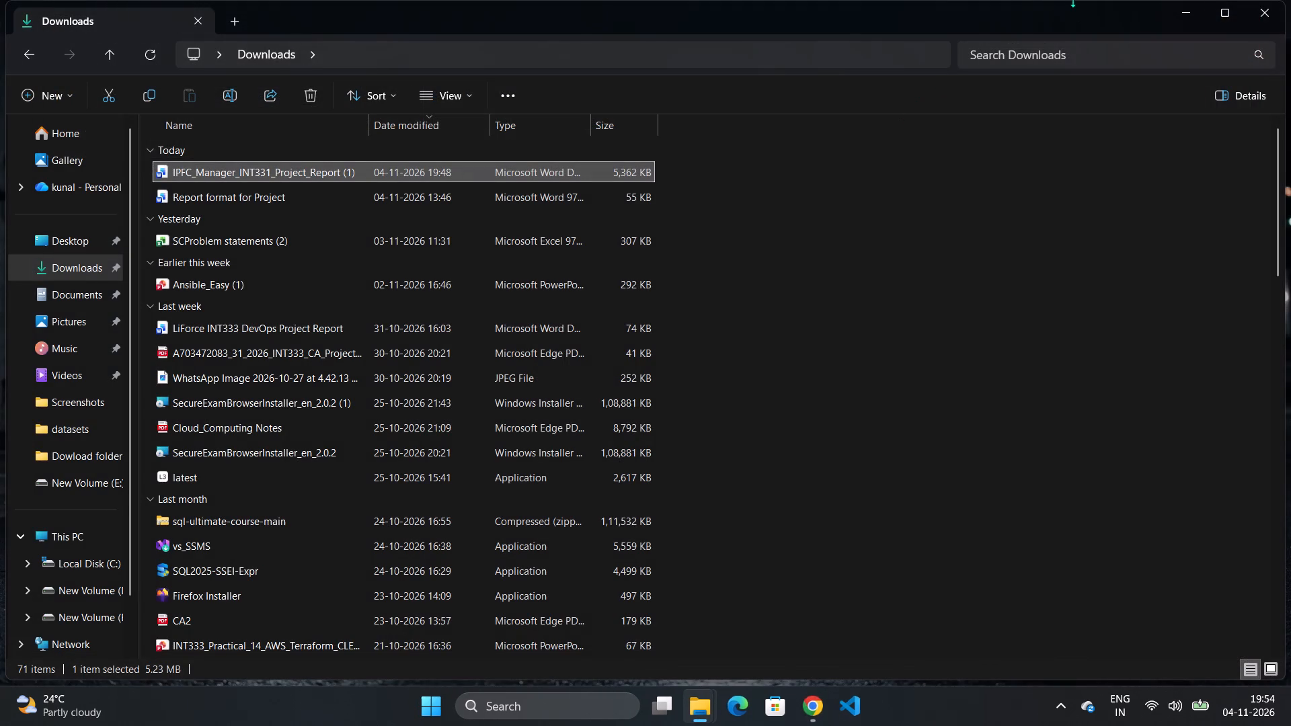
left_click(1271, 11)
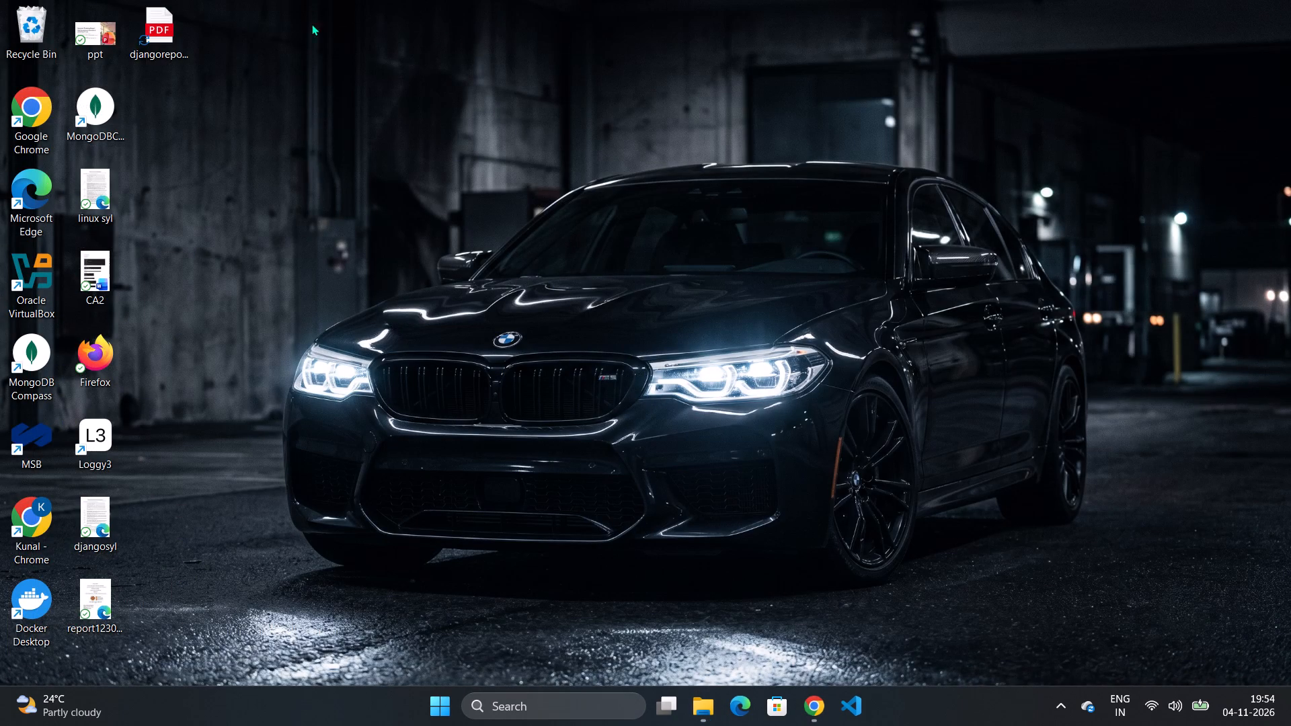
Open the djangoreport PDF from the desktop, check its pages from the title page through to the References, and close it.
double_click(178, 44)
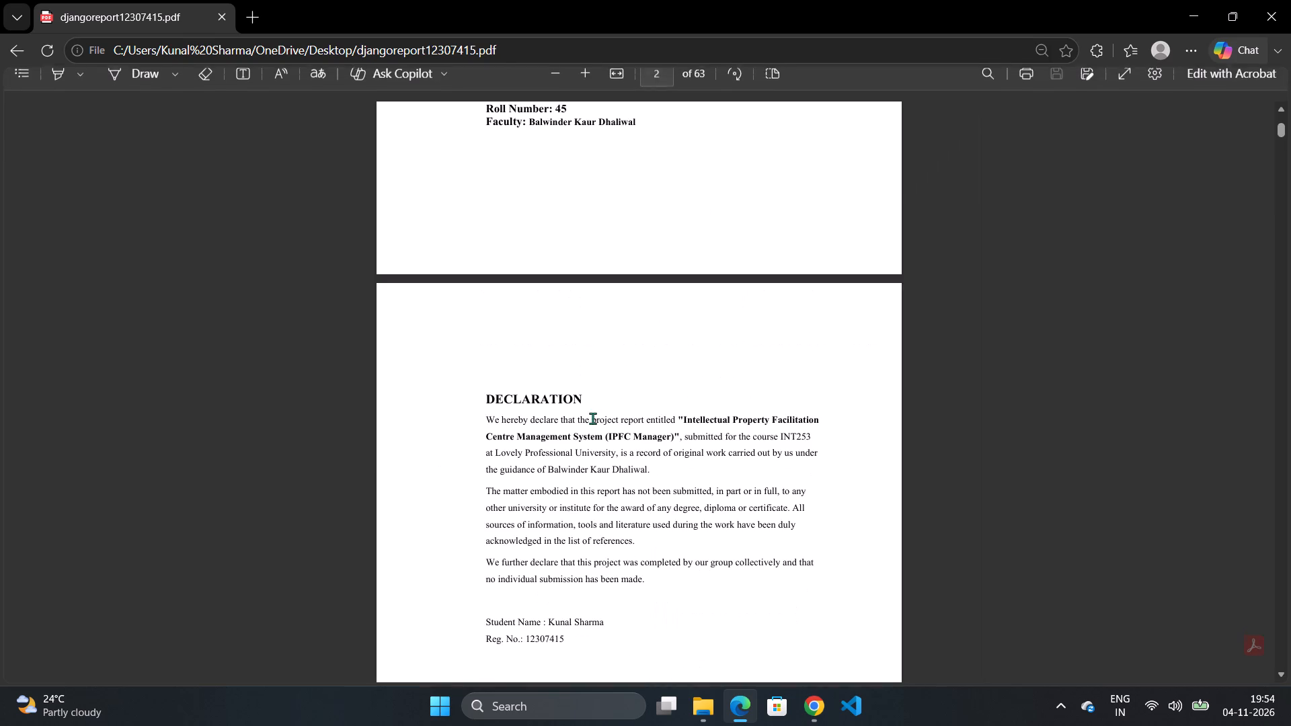
scroll(592, 418, "up", 15)
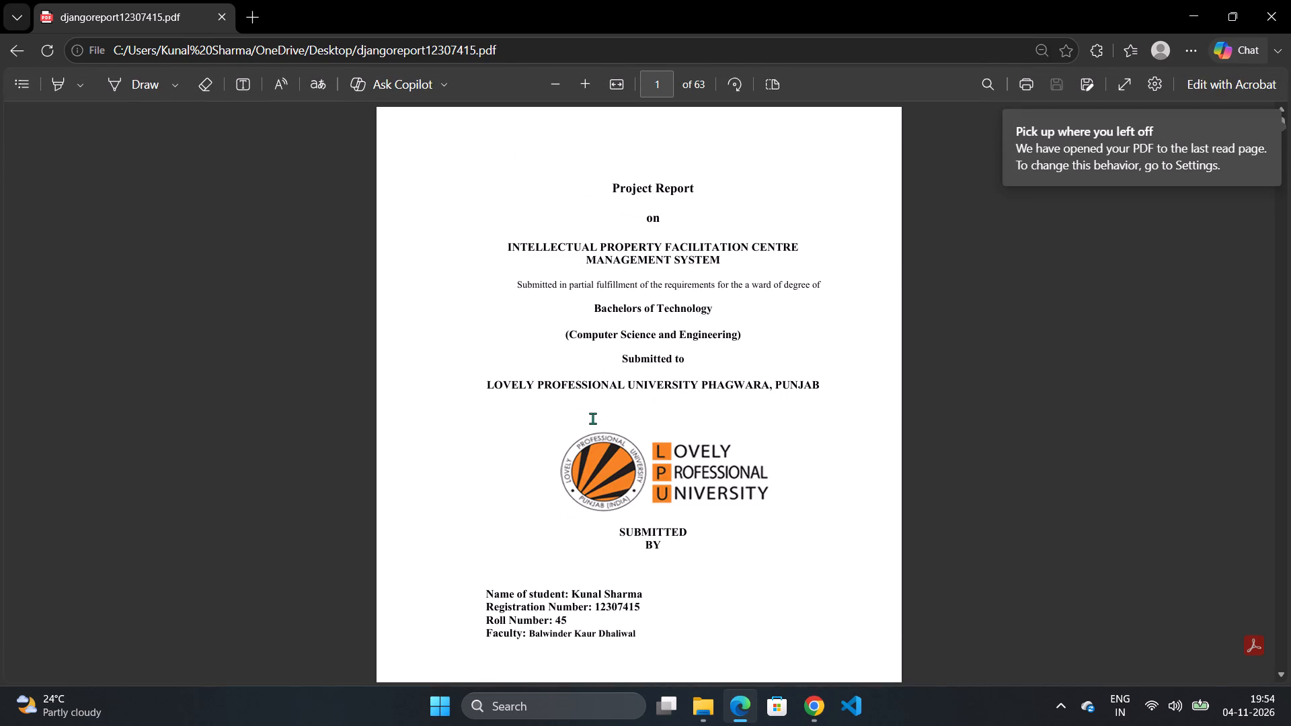
scroll(592, 418, "down", 7)
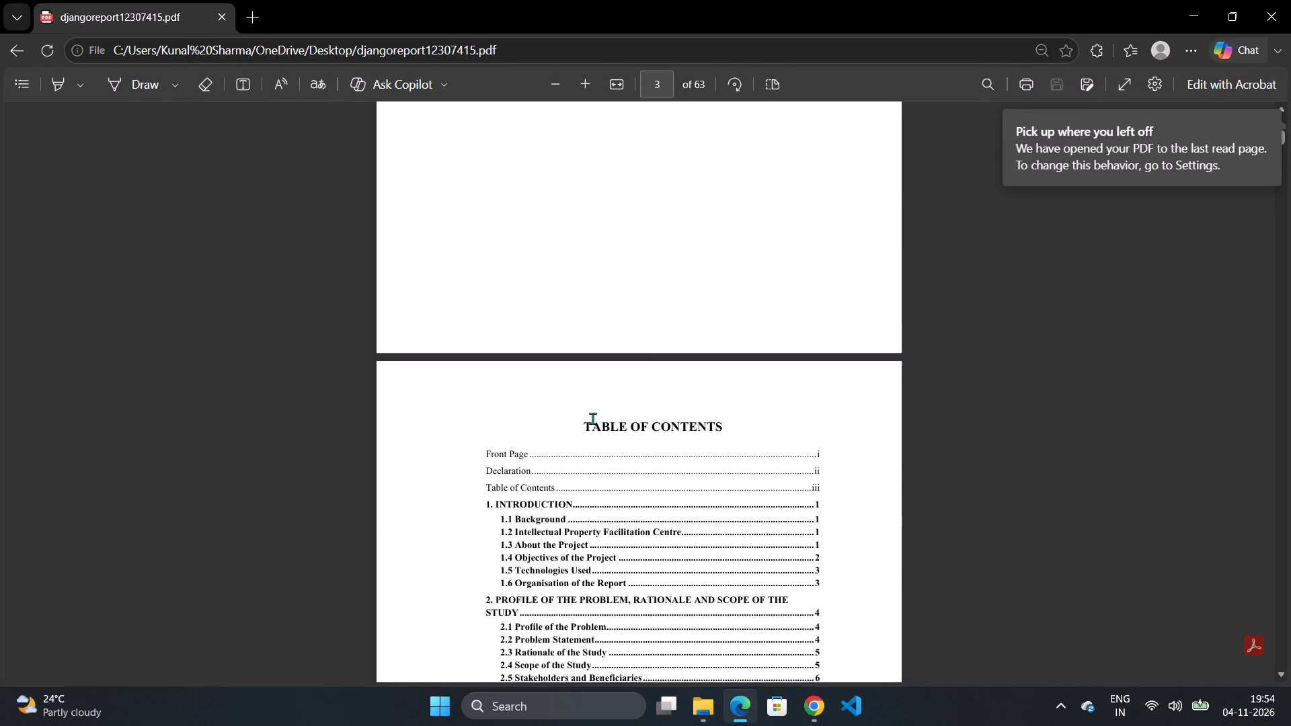
scroll(592, 418, "down", 10)
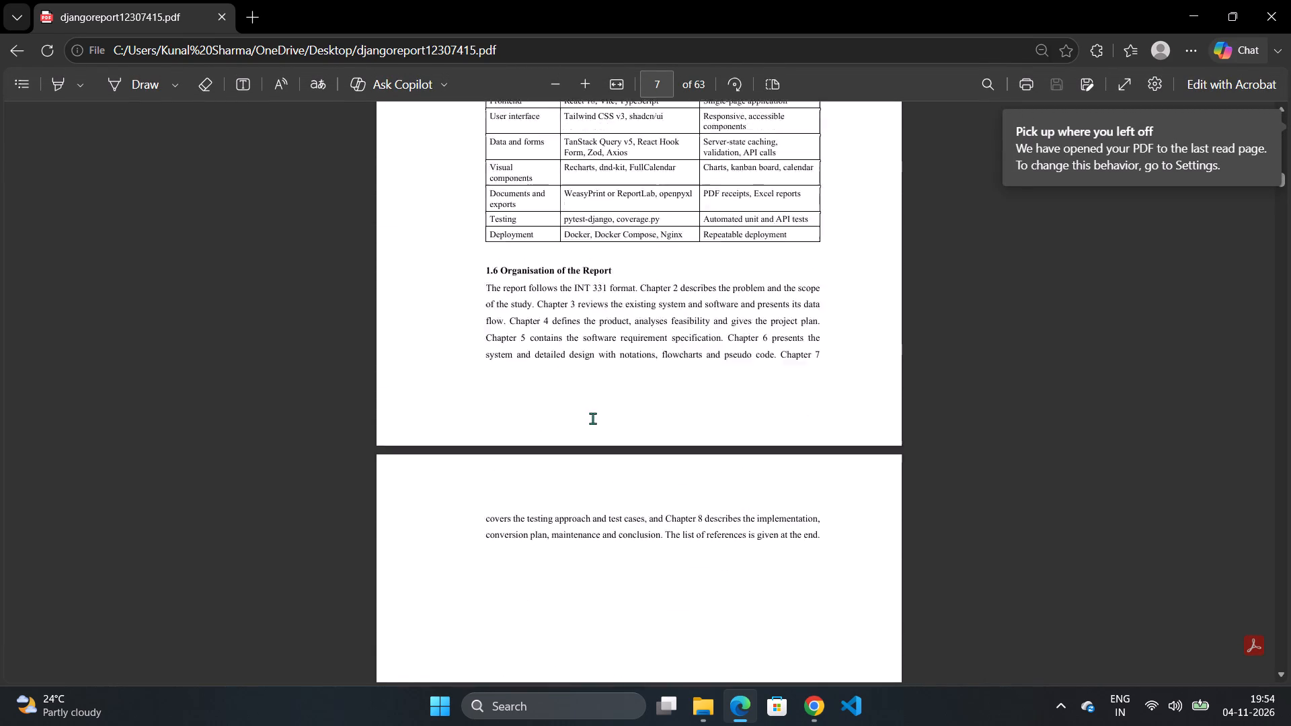
scroll(592, 418, "down", 9)
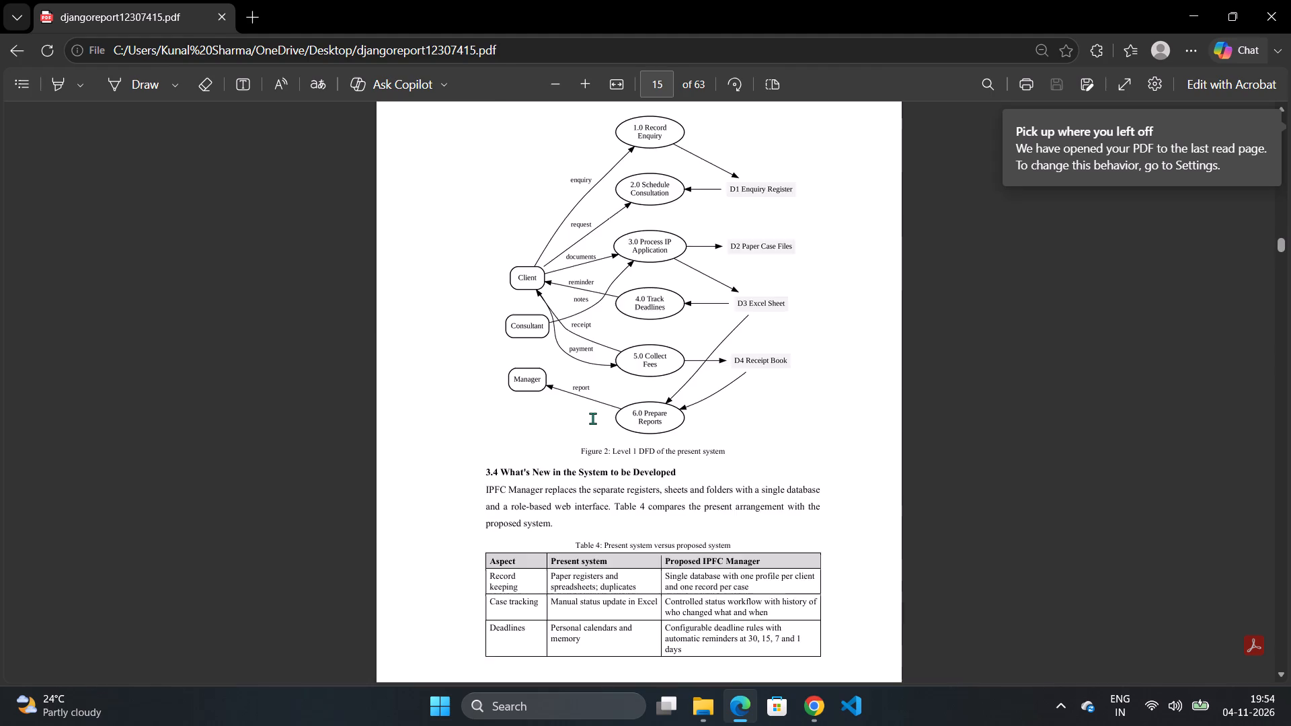
scroll(592, 418, "down", 19)
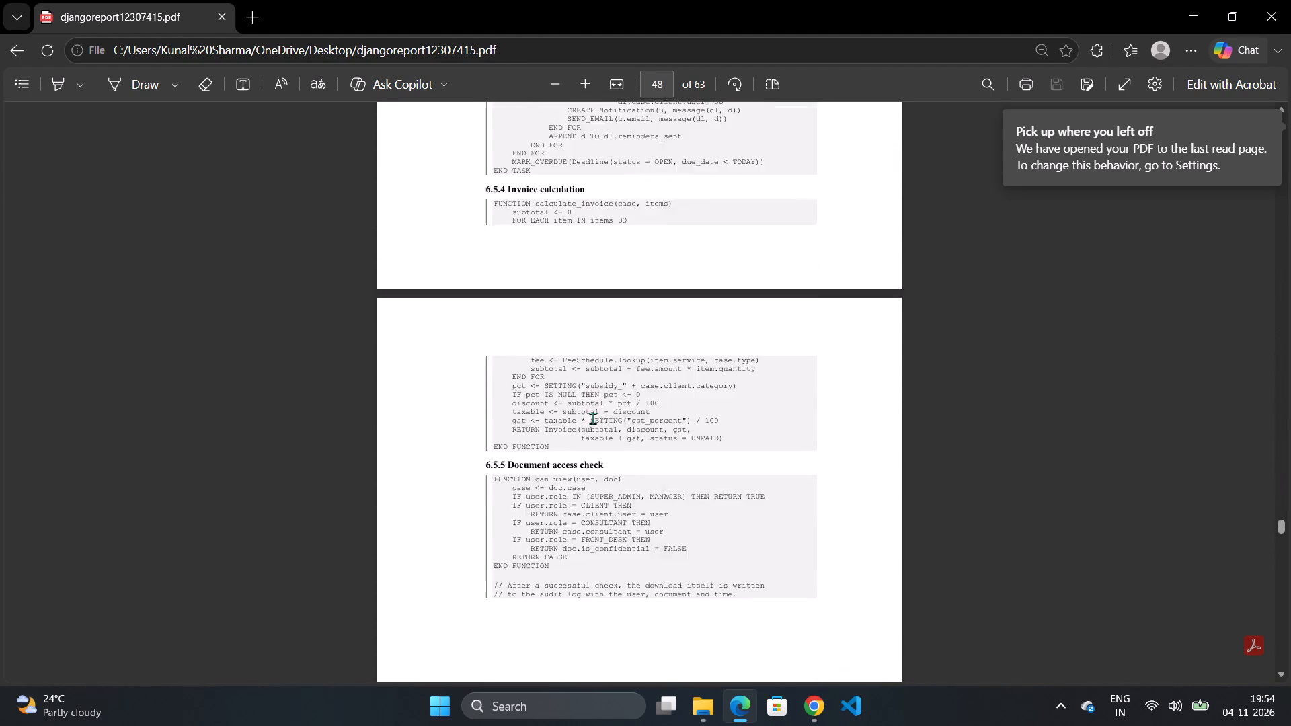
scroll(592, 418, "down", 12)
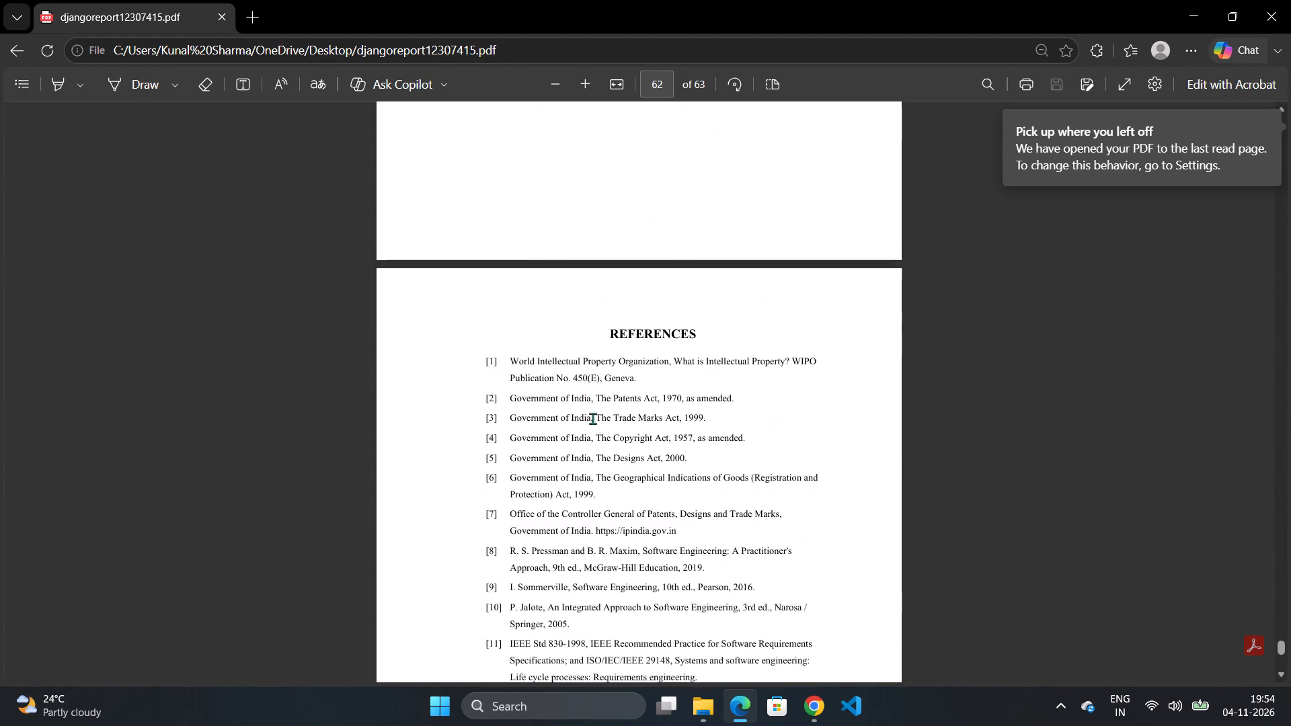
scroll(592, 418, "down", 5)
scroll(592, 418, "up", 10)
left_click(1290, 0)
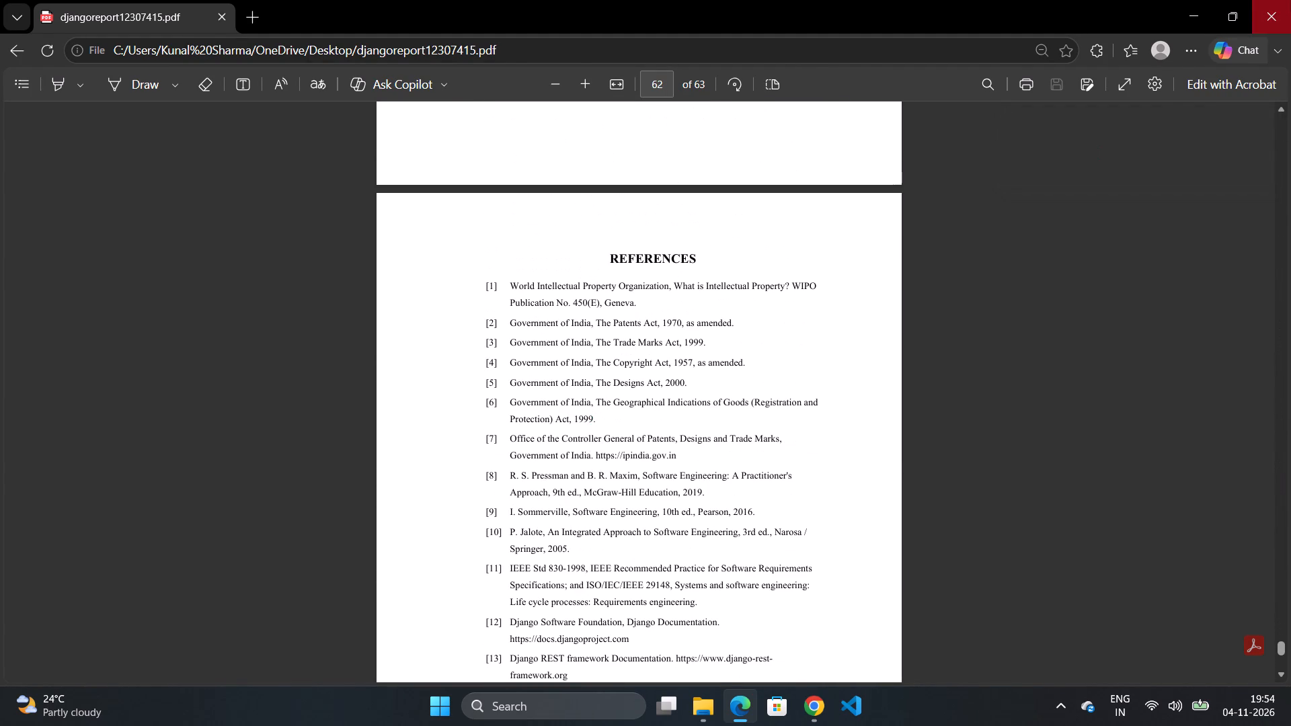
Switch to Chrome and submit the djangoreport PDF from the Desktop as the INT253 project assignment, leaving the remarks empty.
left_click(816, 698)
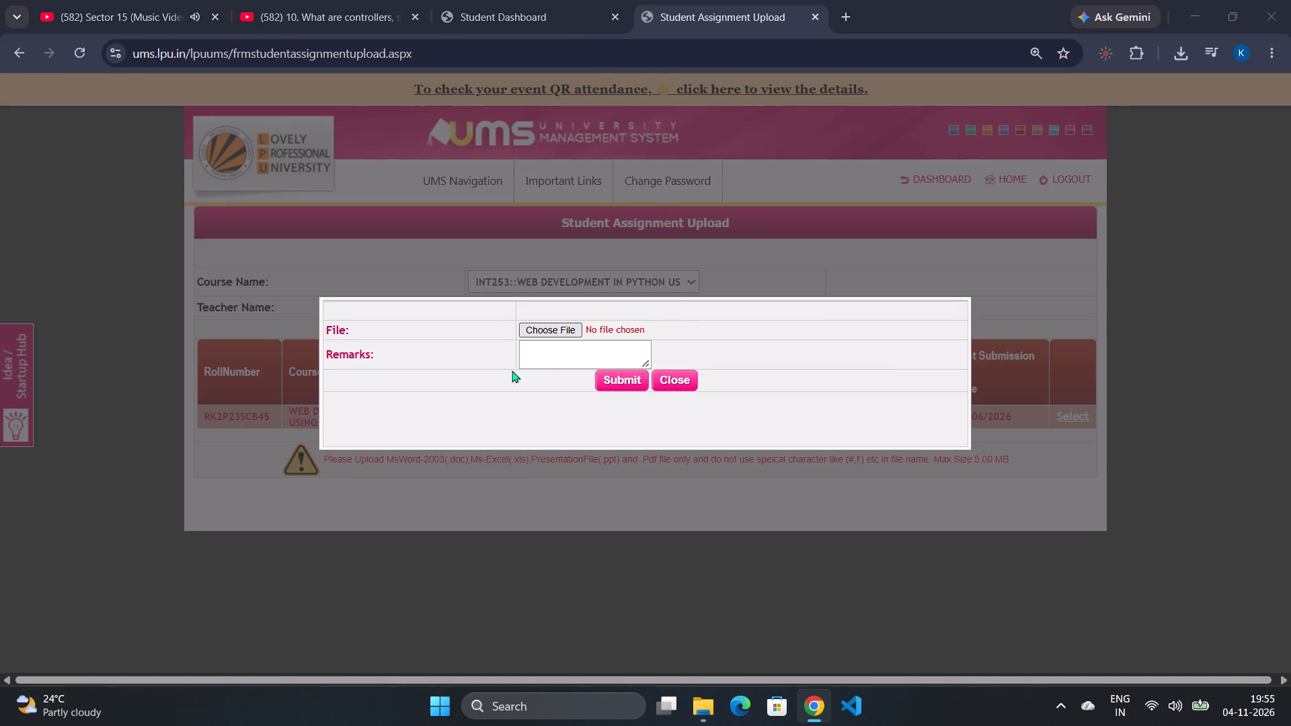
left_click(73, 193)
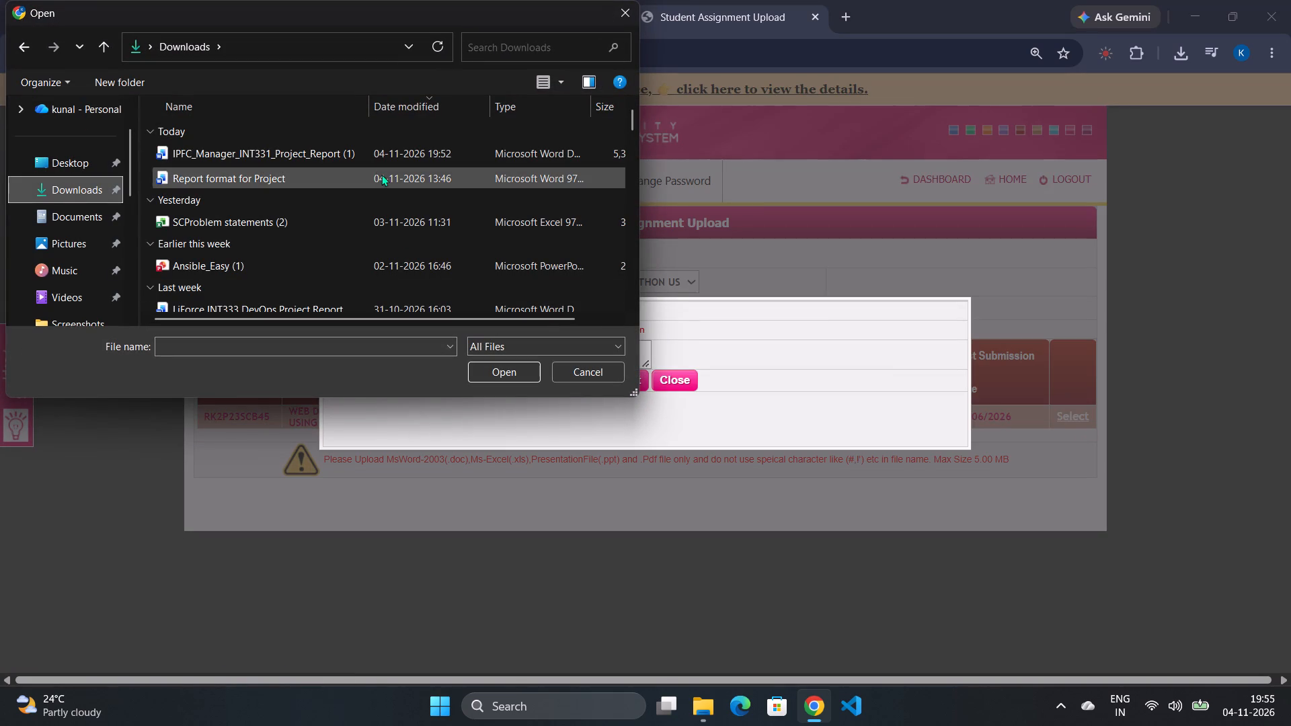
left_click(71, 169)
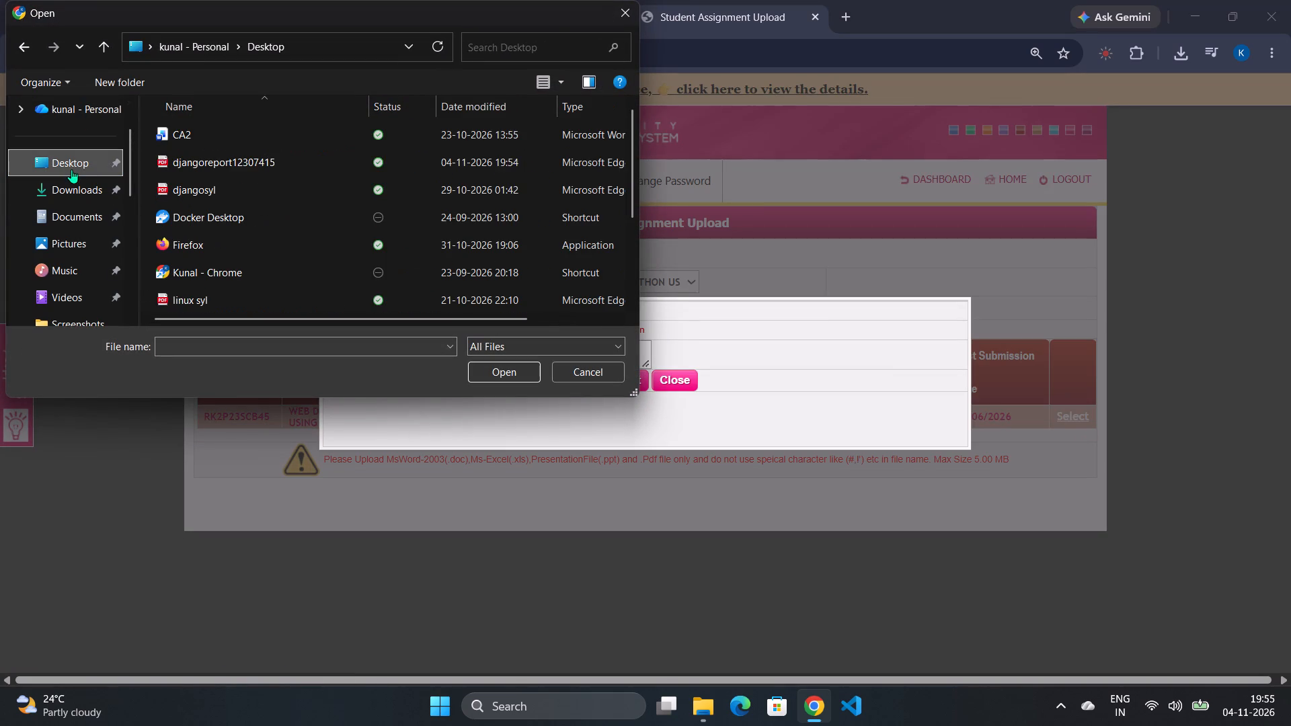
scroll(214, 216, "down", 1)
left_click(206, 343)
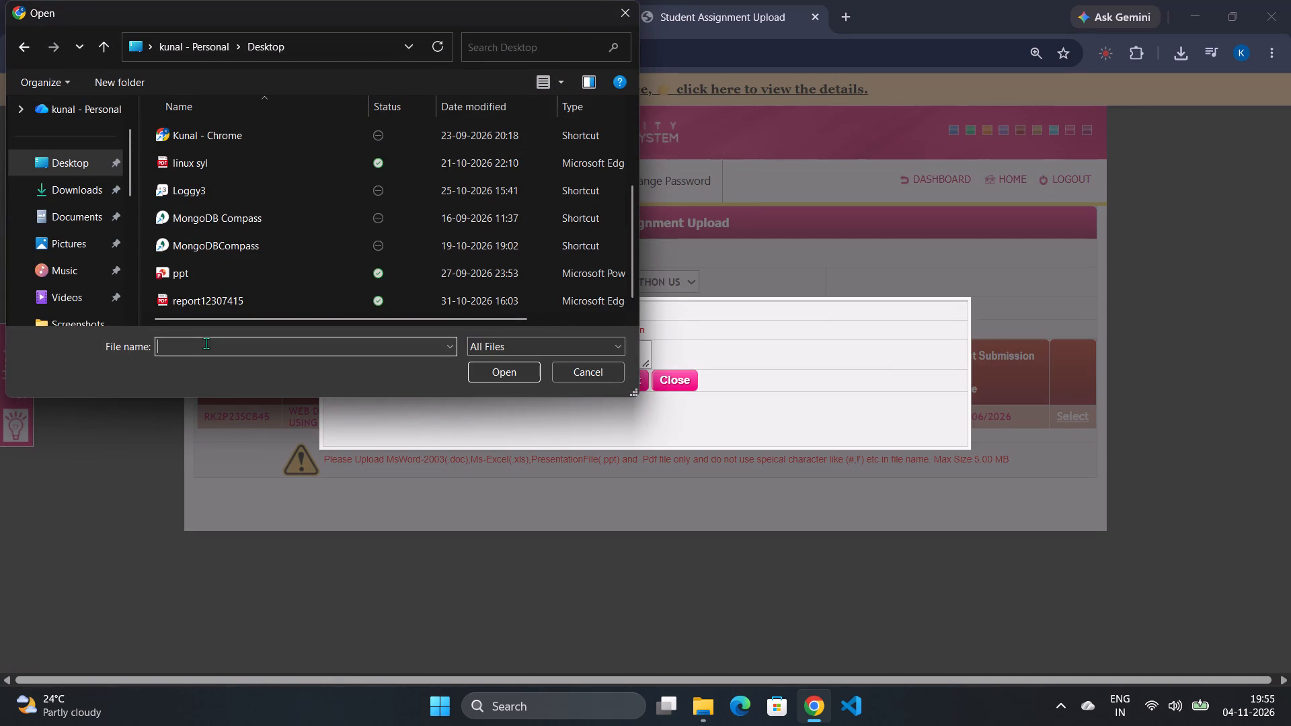
type("djan")
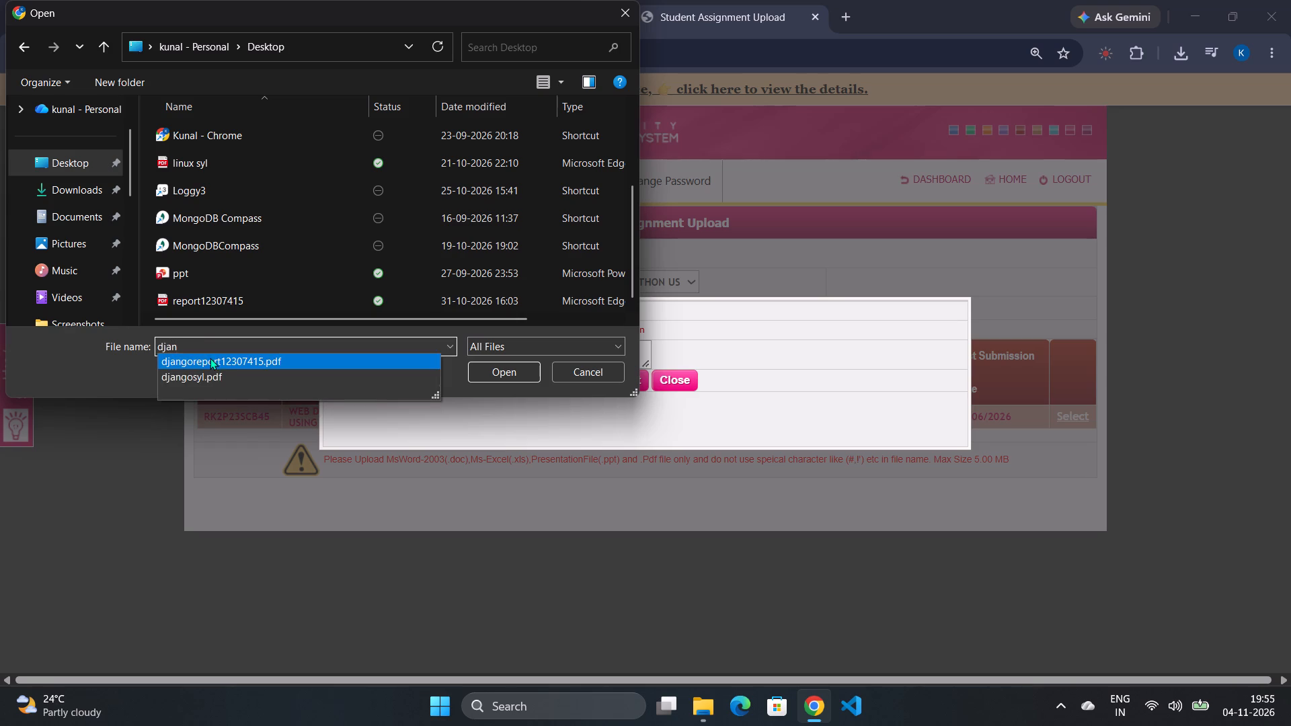
double_click(231, 366)
left_click(510, 368)
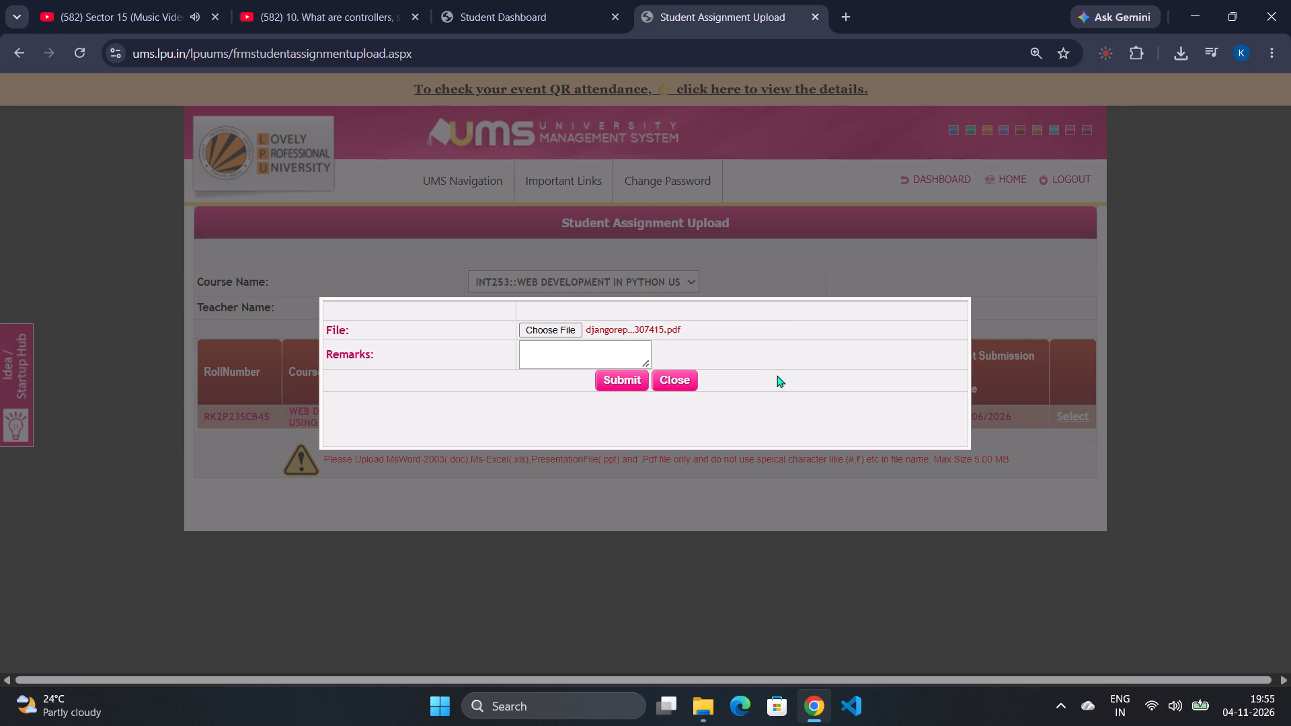
left_click(625, 378)
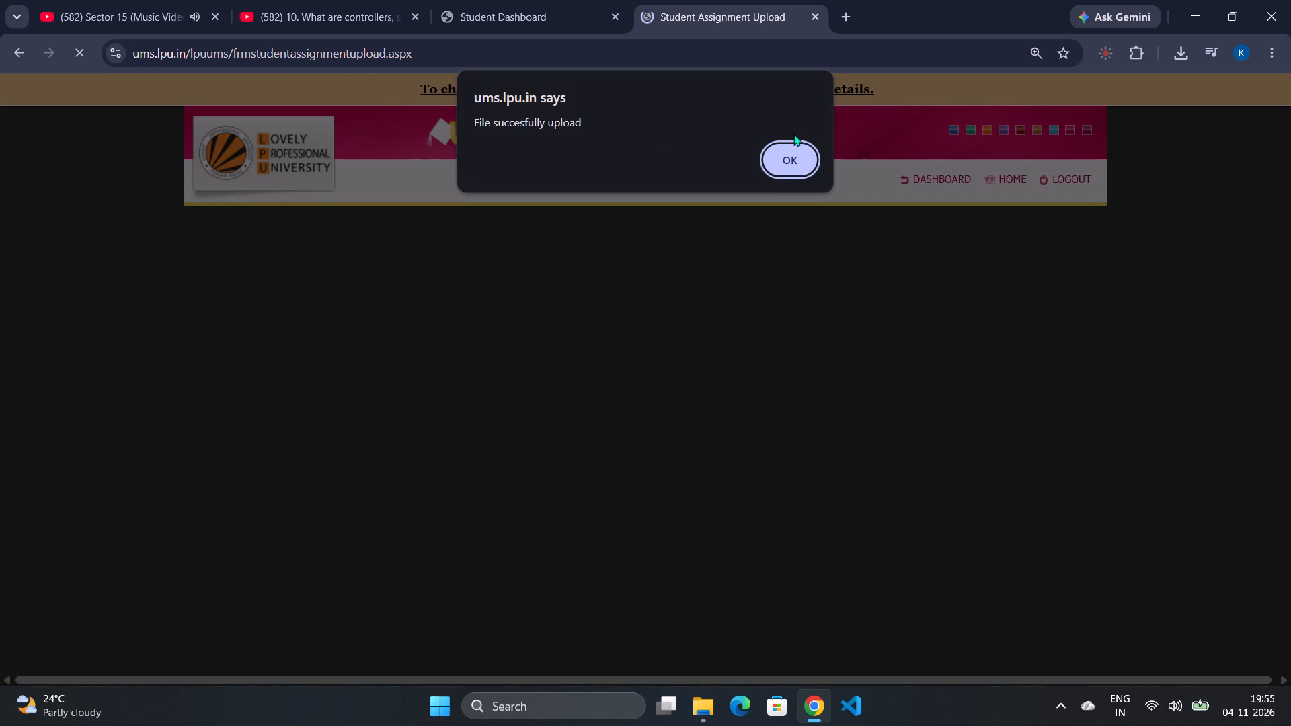
left_click(804, 165)
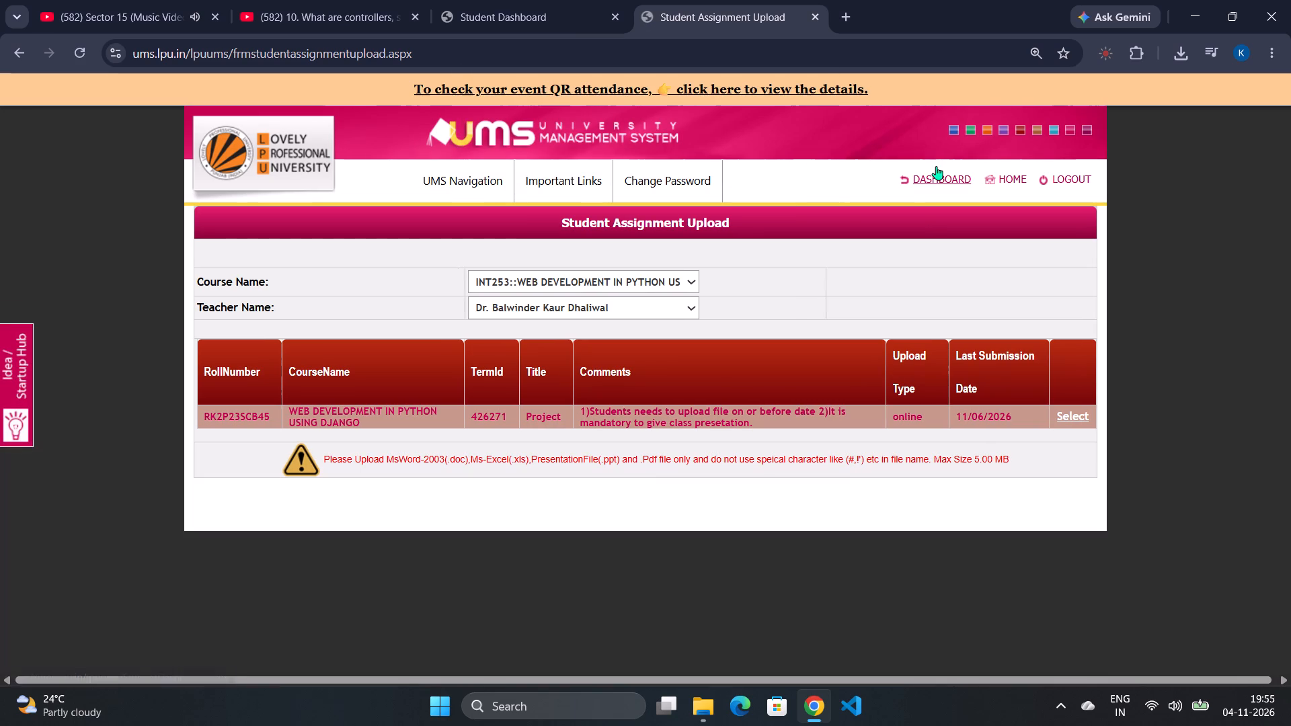
Close the Student Assignment Upload page and the whole Chrome window.
left_click(819, 13)
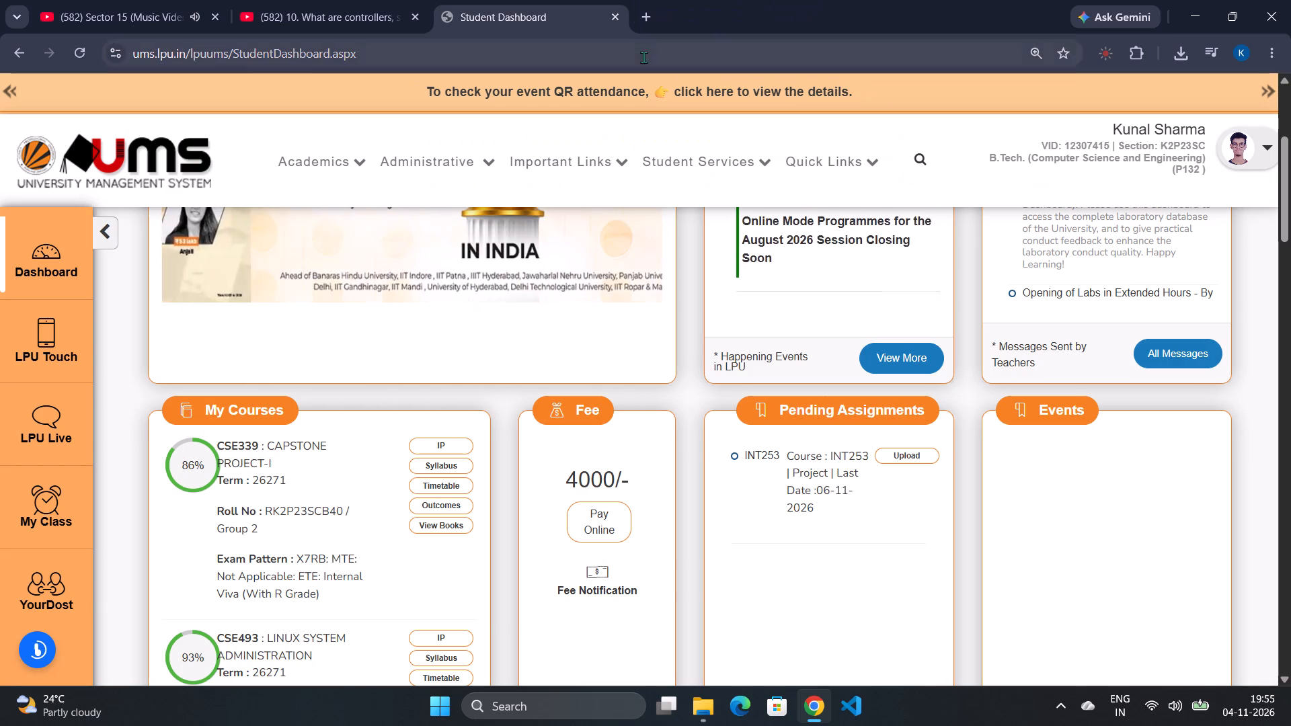
left_click(1290, 0)
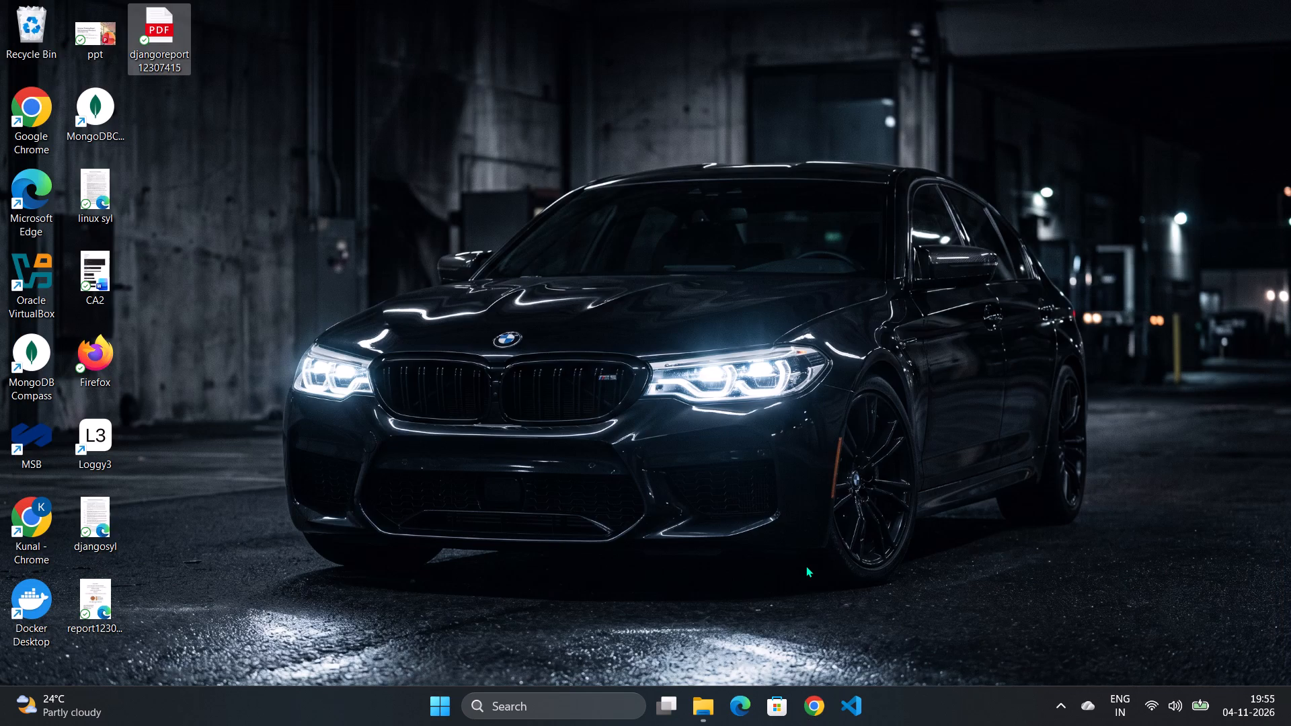
Open the Shut Down Windows dialog from the desktop.
key("alt+F4")
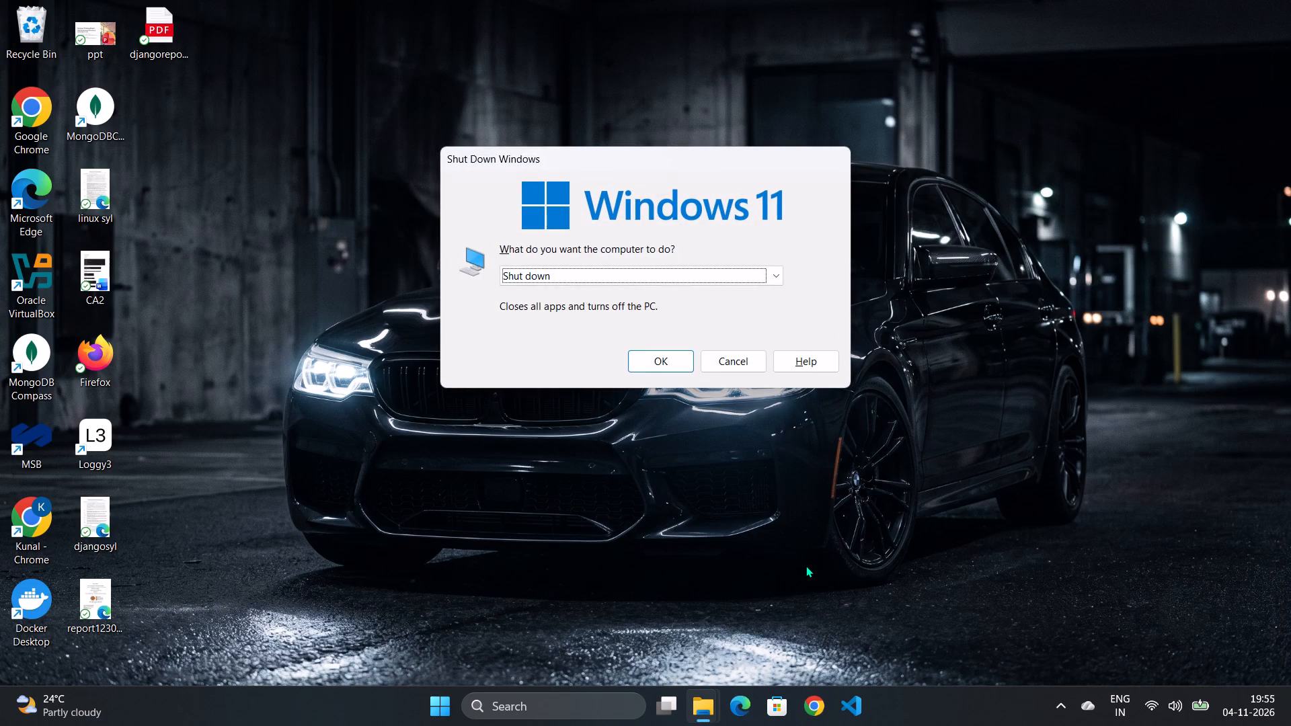